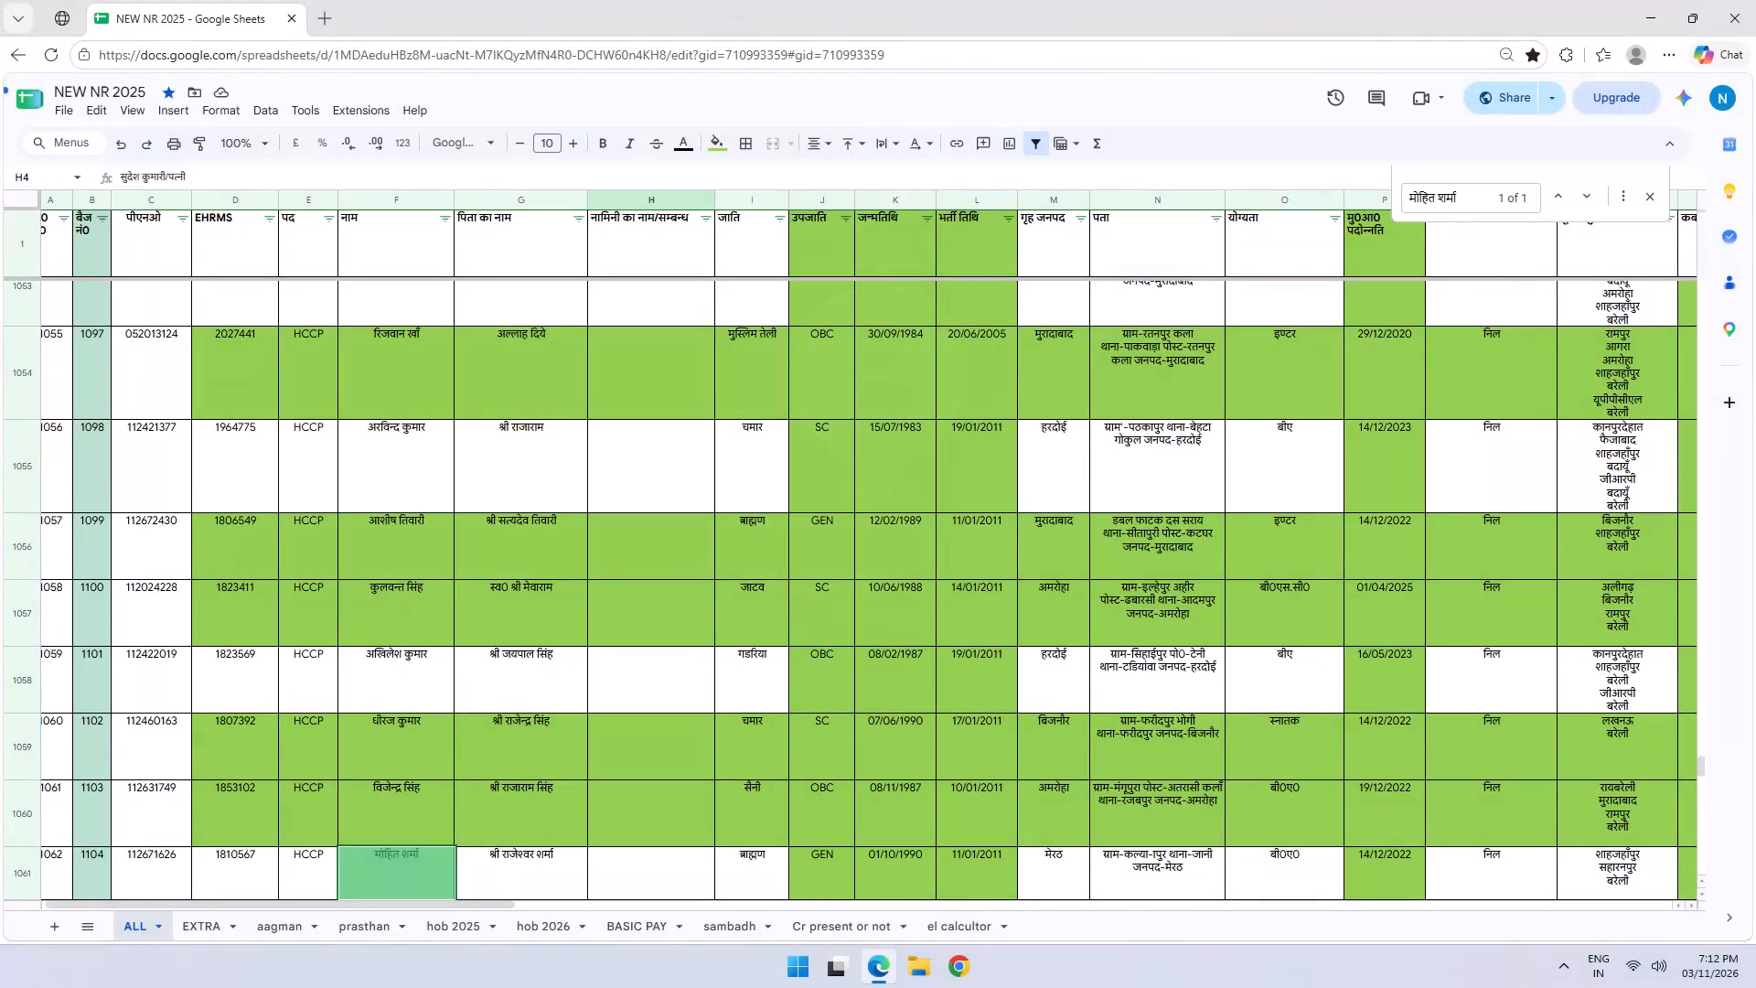
# Leave the browser and open the 2006 vetan workbook from the desktop.
pyautogui.click(1750, 0)
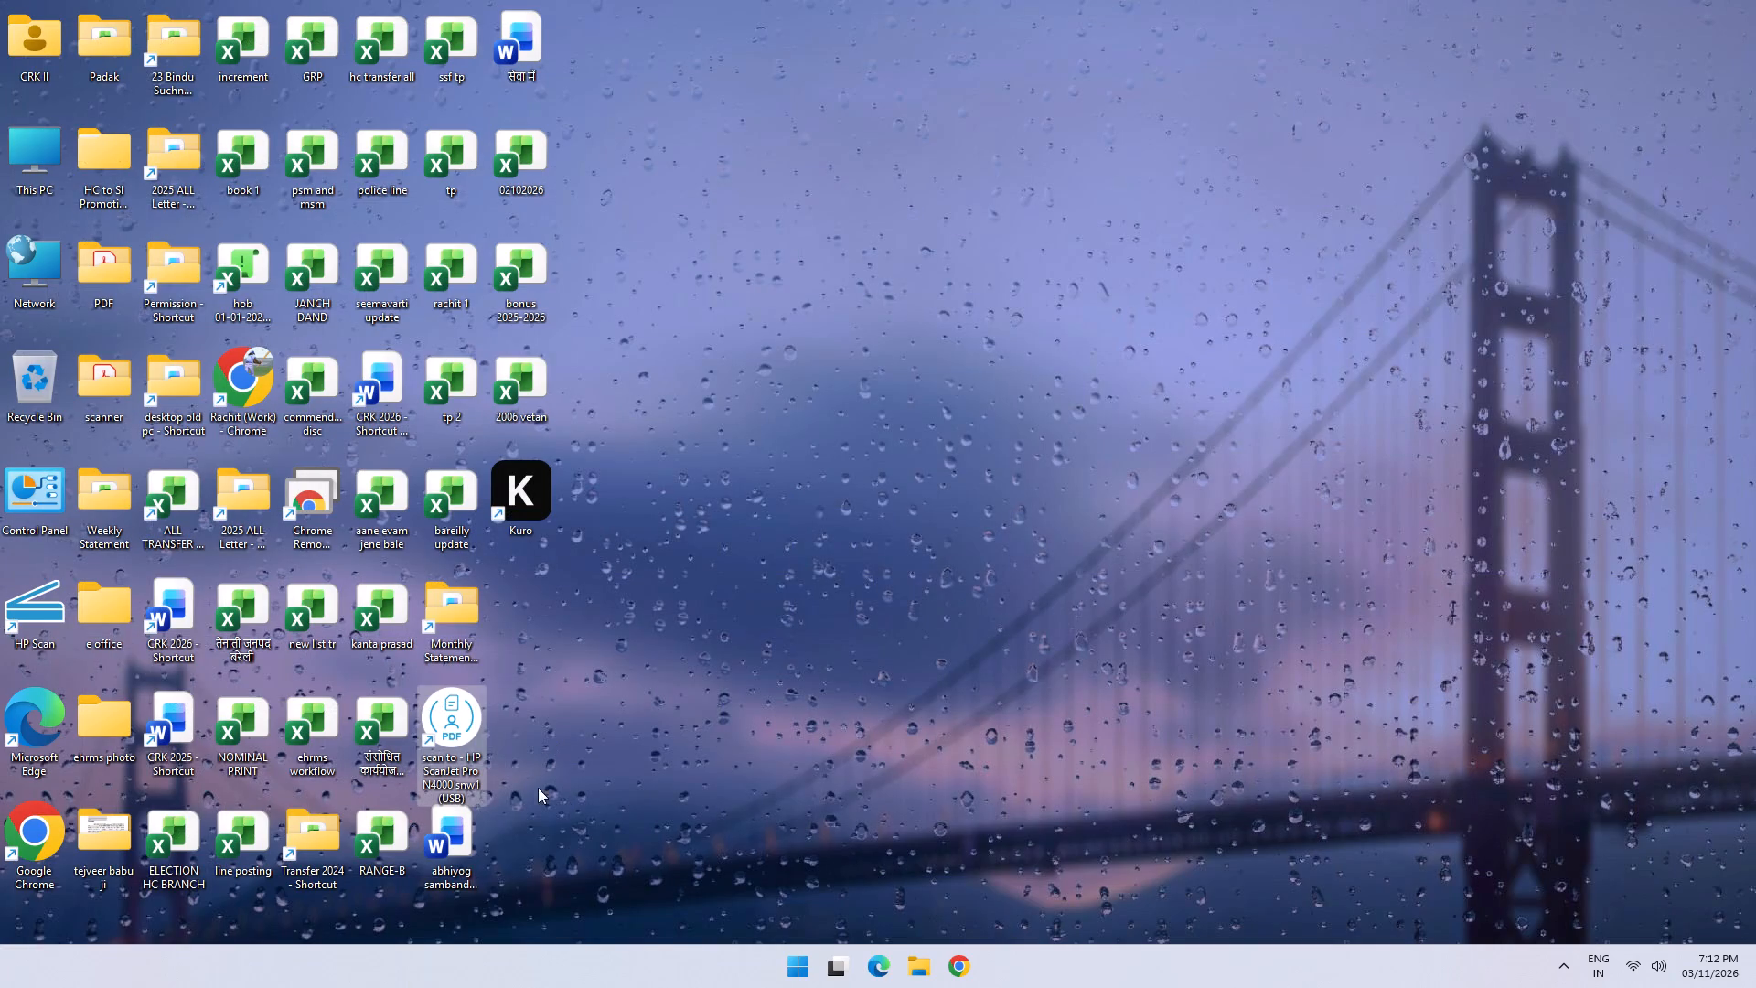
pyautogui.doubleClick(519, 391)
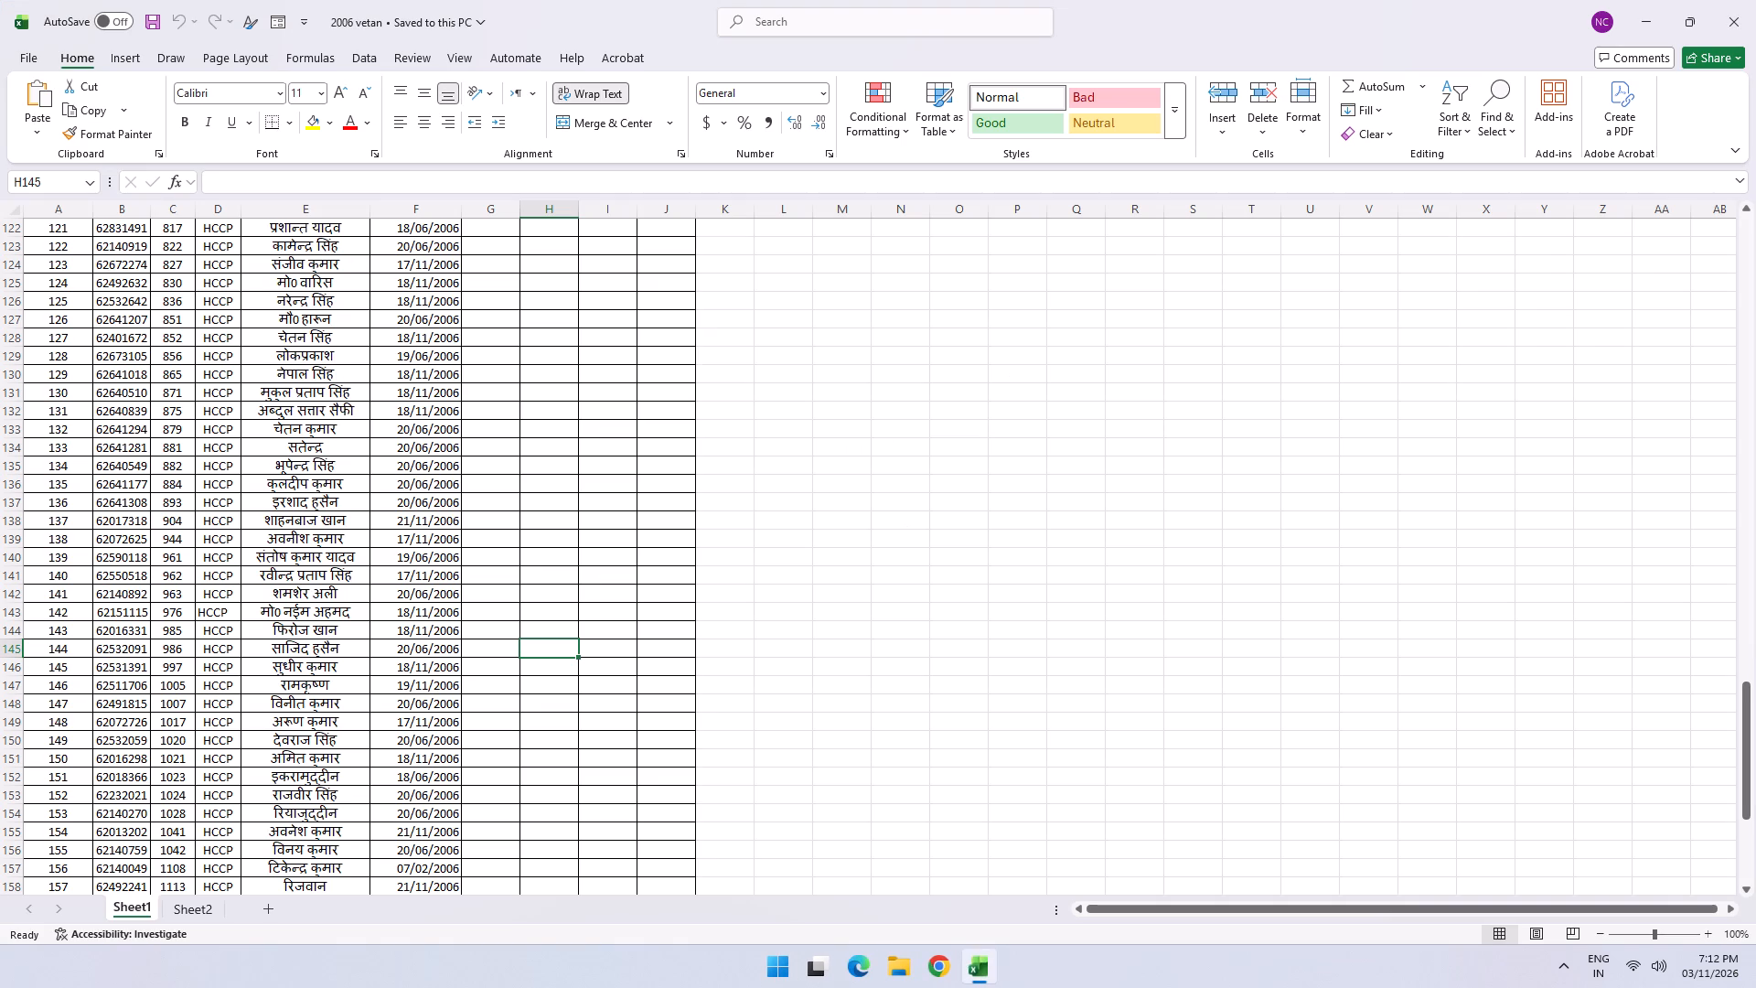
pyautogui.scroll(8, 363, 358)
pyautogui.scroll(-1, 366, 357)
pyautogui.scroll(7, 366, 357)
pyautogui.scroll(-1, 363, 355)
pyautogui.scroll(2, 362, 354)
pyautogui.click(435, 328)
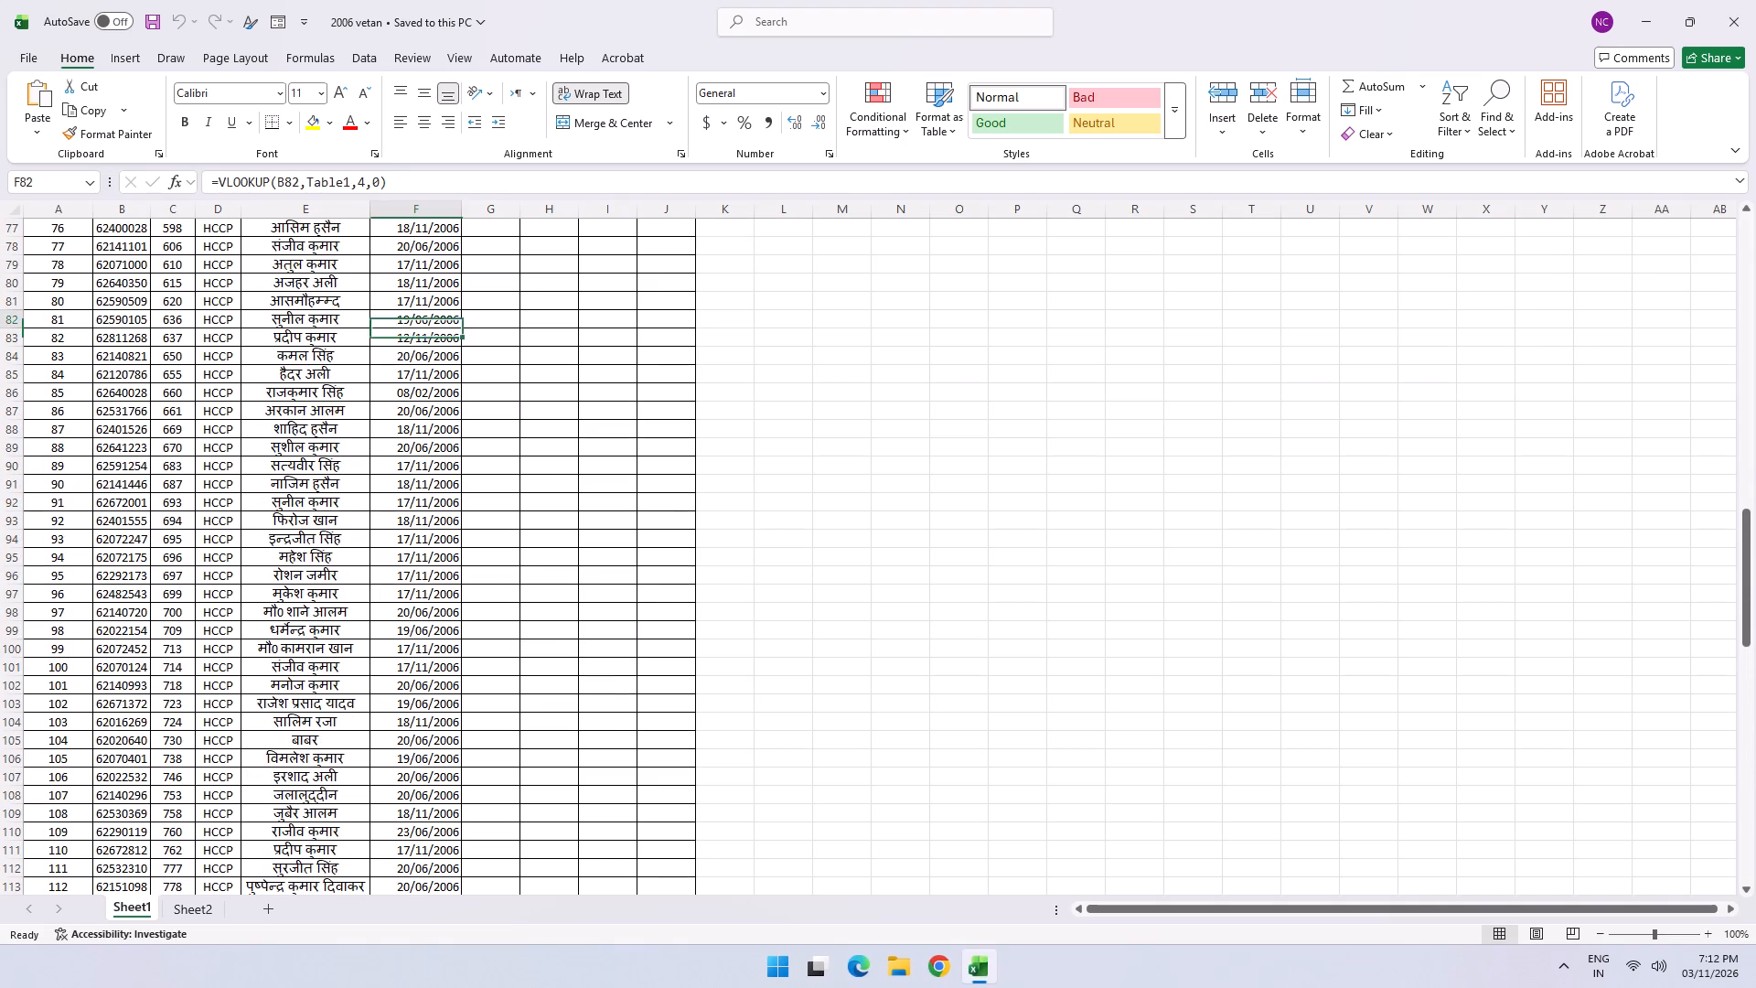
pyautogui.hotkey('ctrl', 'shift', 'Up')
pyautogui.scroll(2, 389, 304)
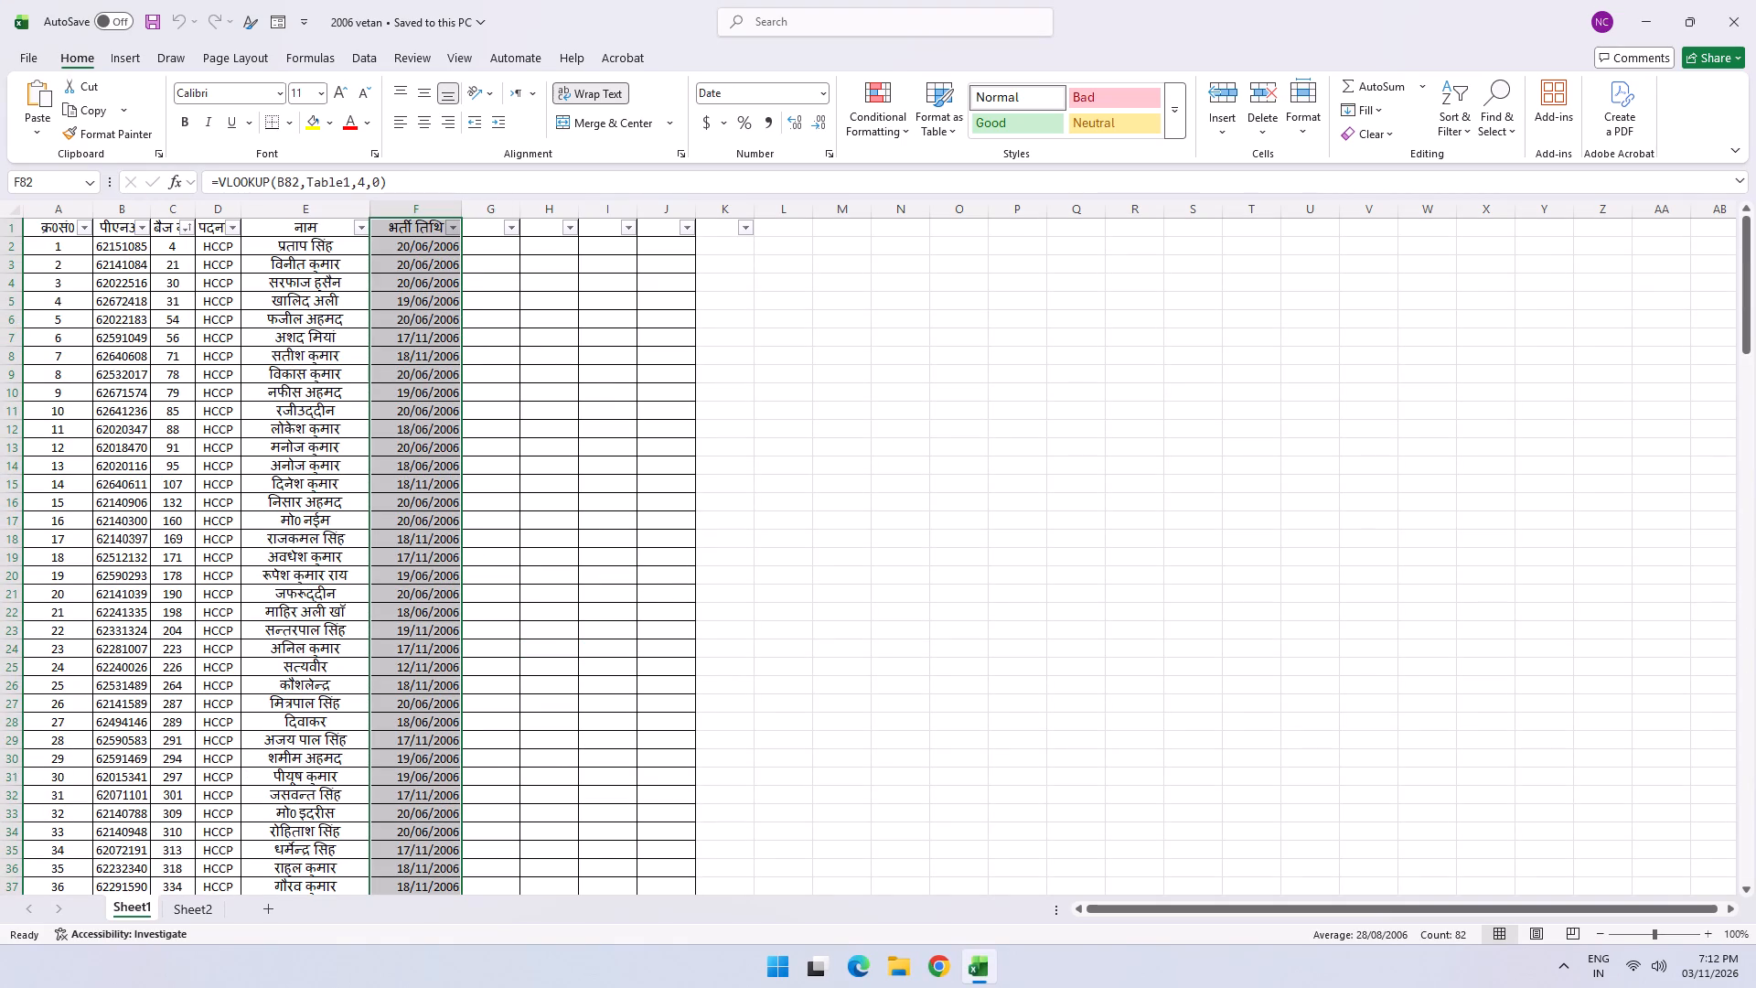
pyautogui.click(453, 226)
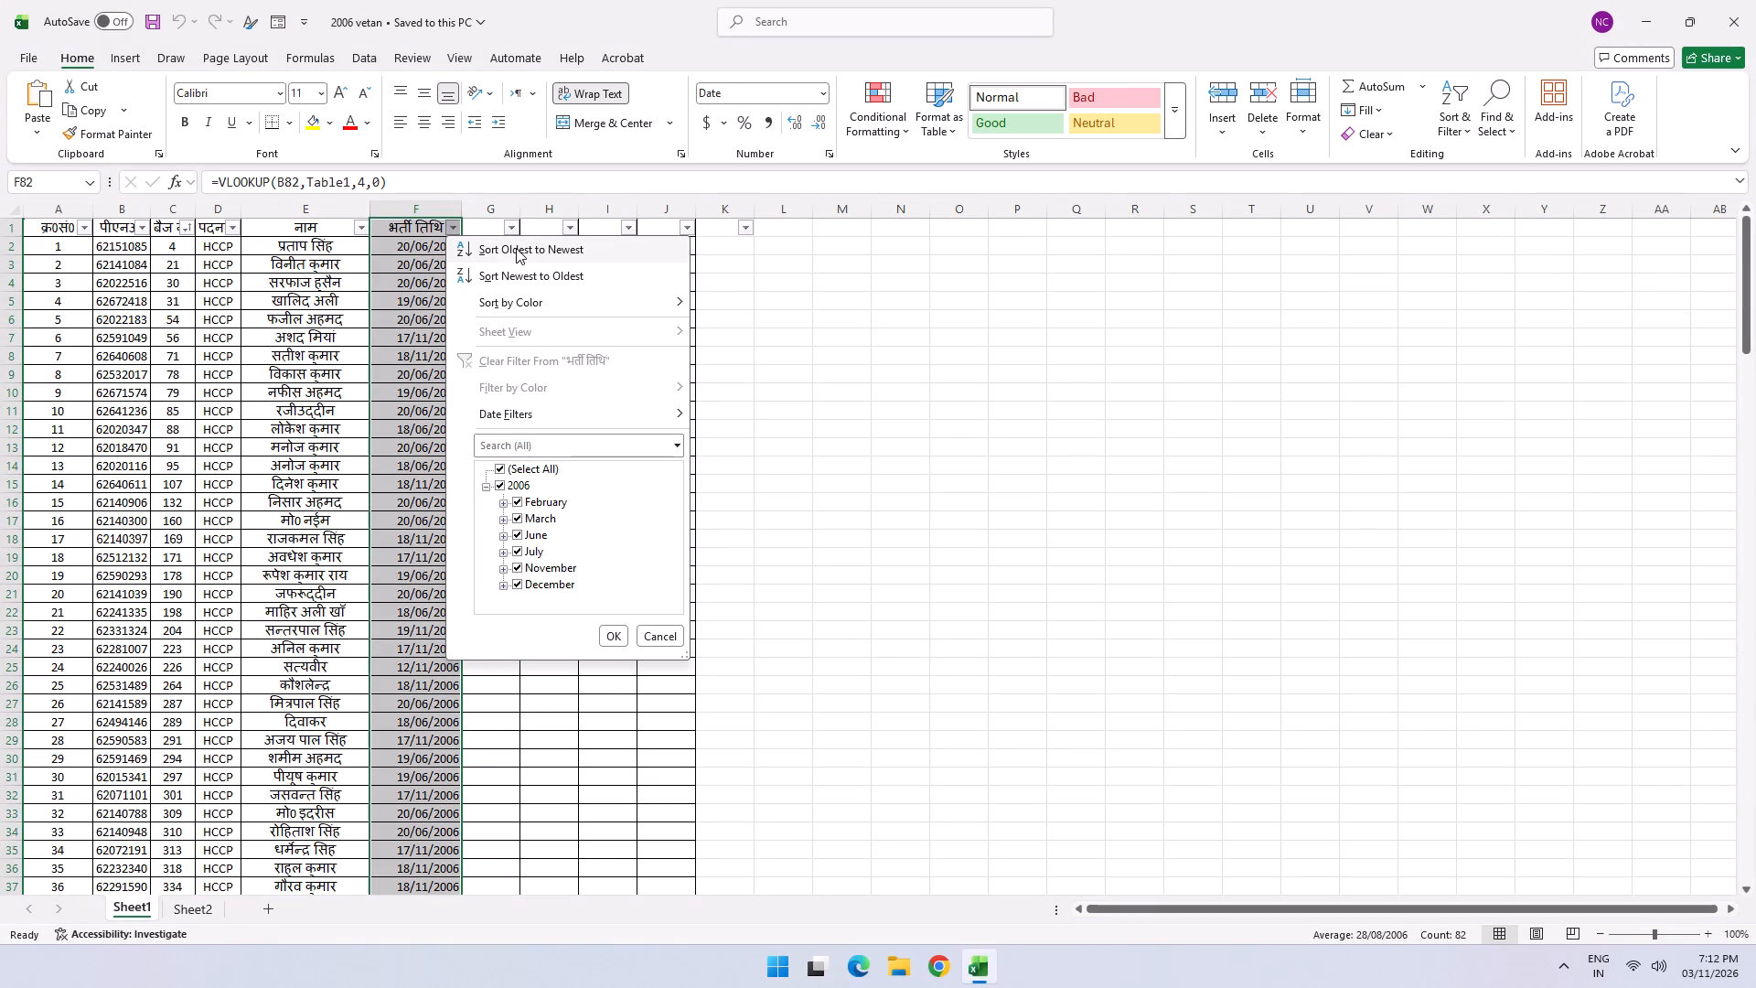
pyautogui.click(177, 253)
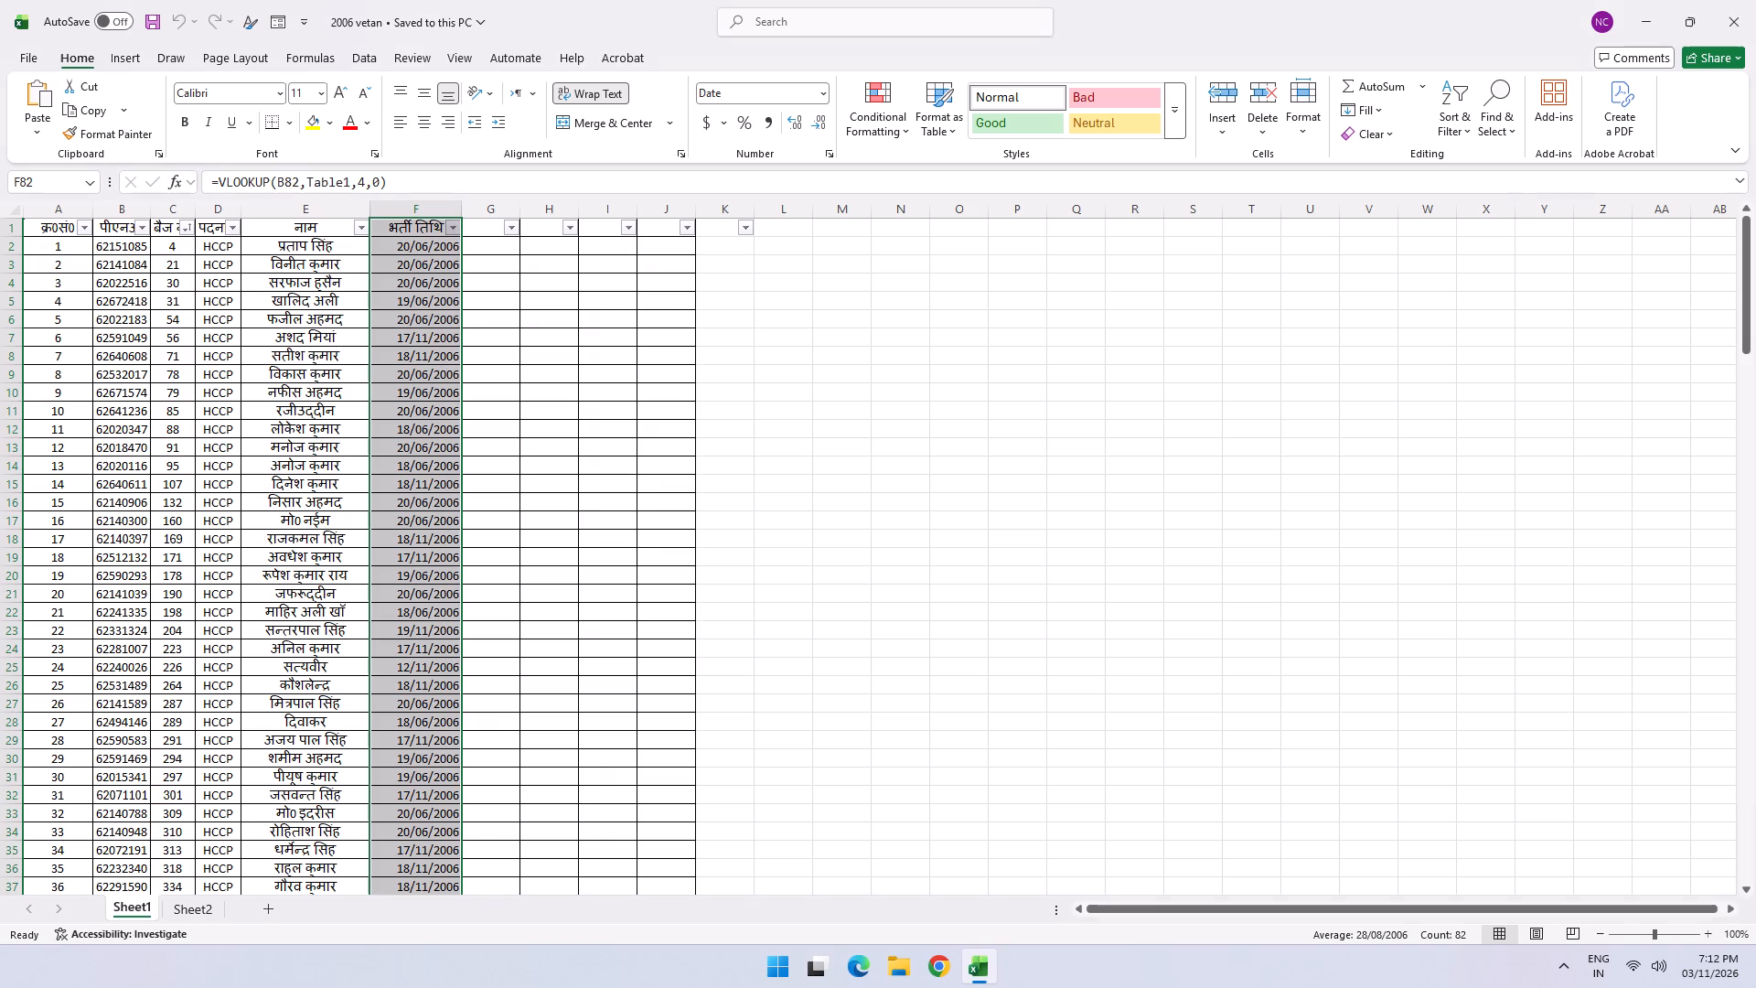
# Sort the list by badge number (बैज नं0) from smallest to largest.
pyautogui.click(187, 227)
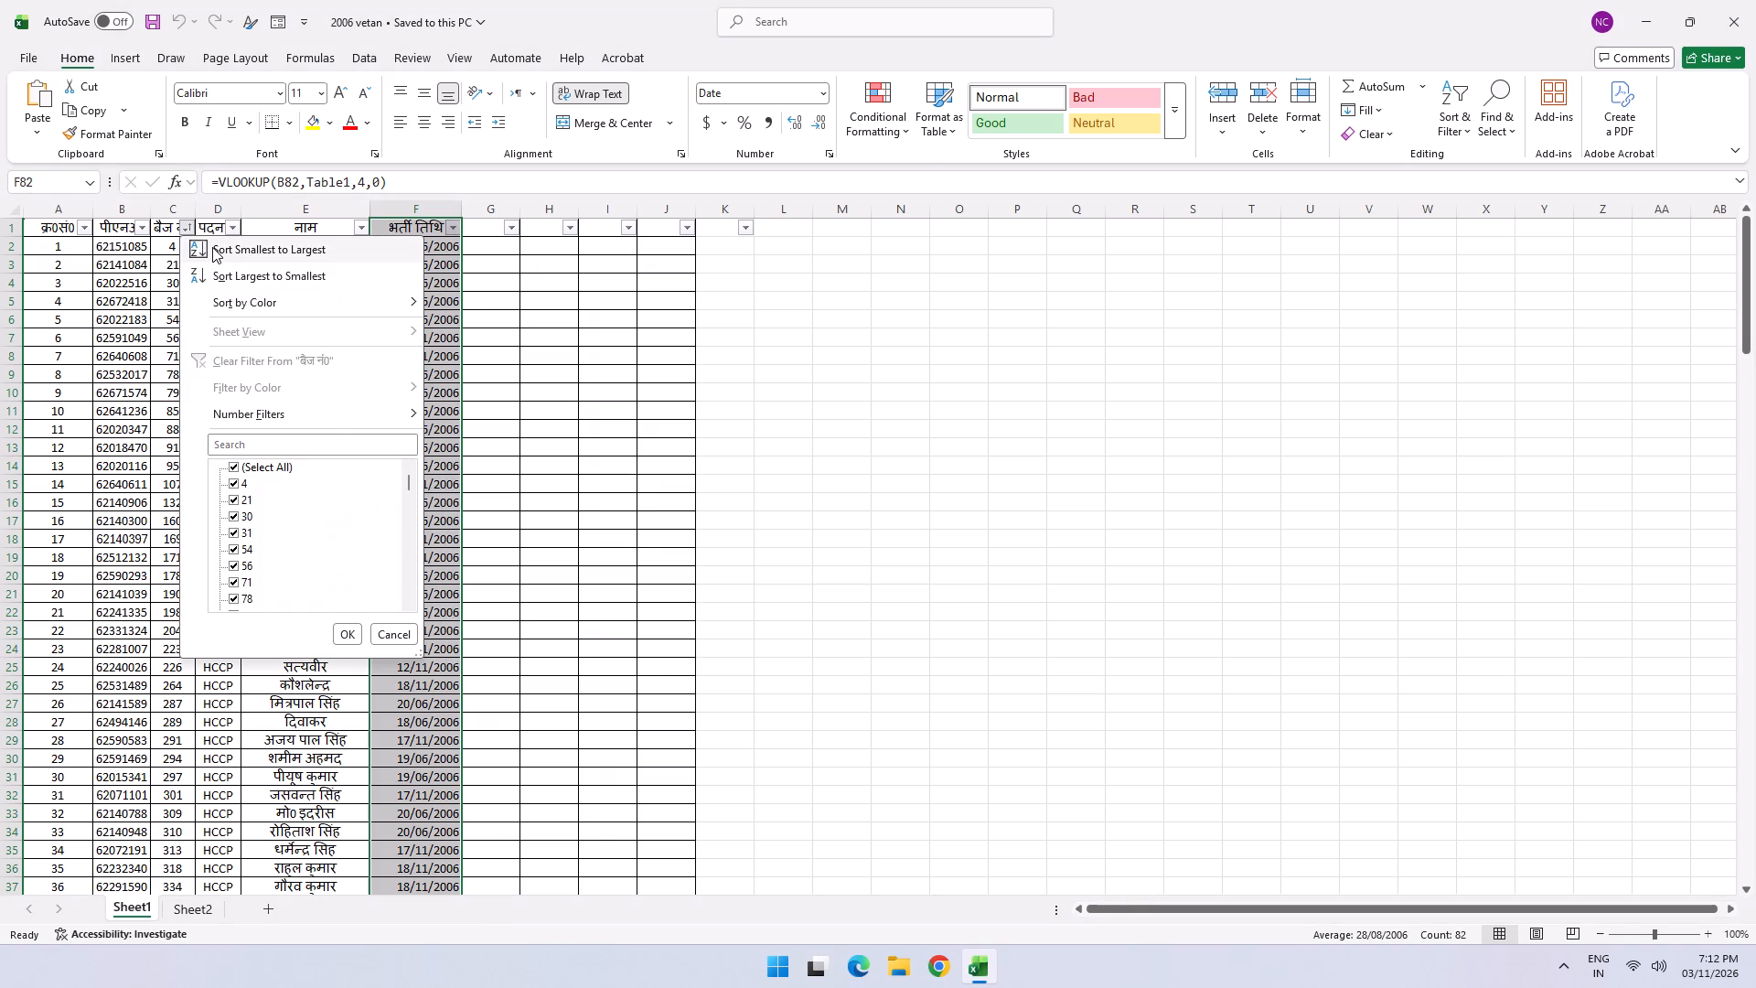
pyautogui.click(212, 247)
# Refill the serial number column as a series from 1 and 2 down to the last record.
pyautogui.click(66, 248)
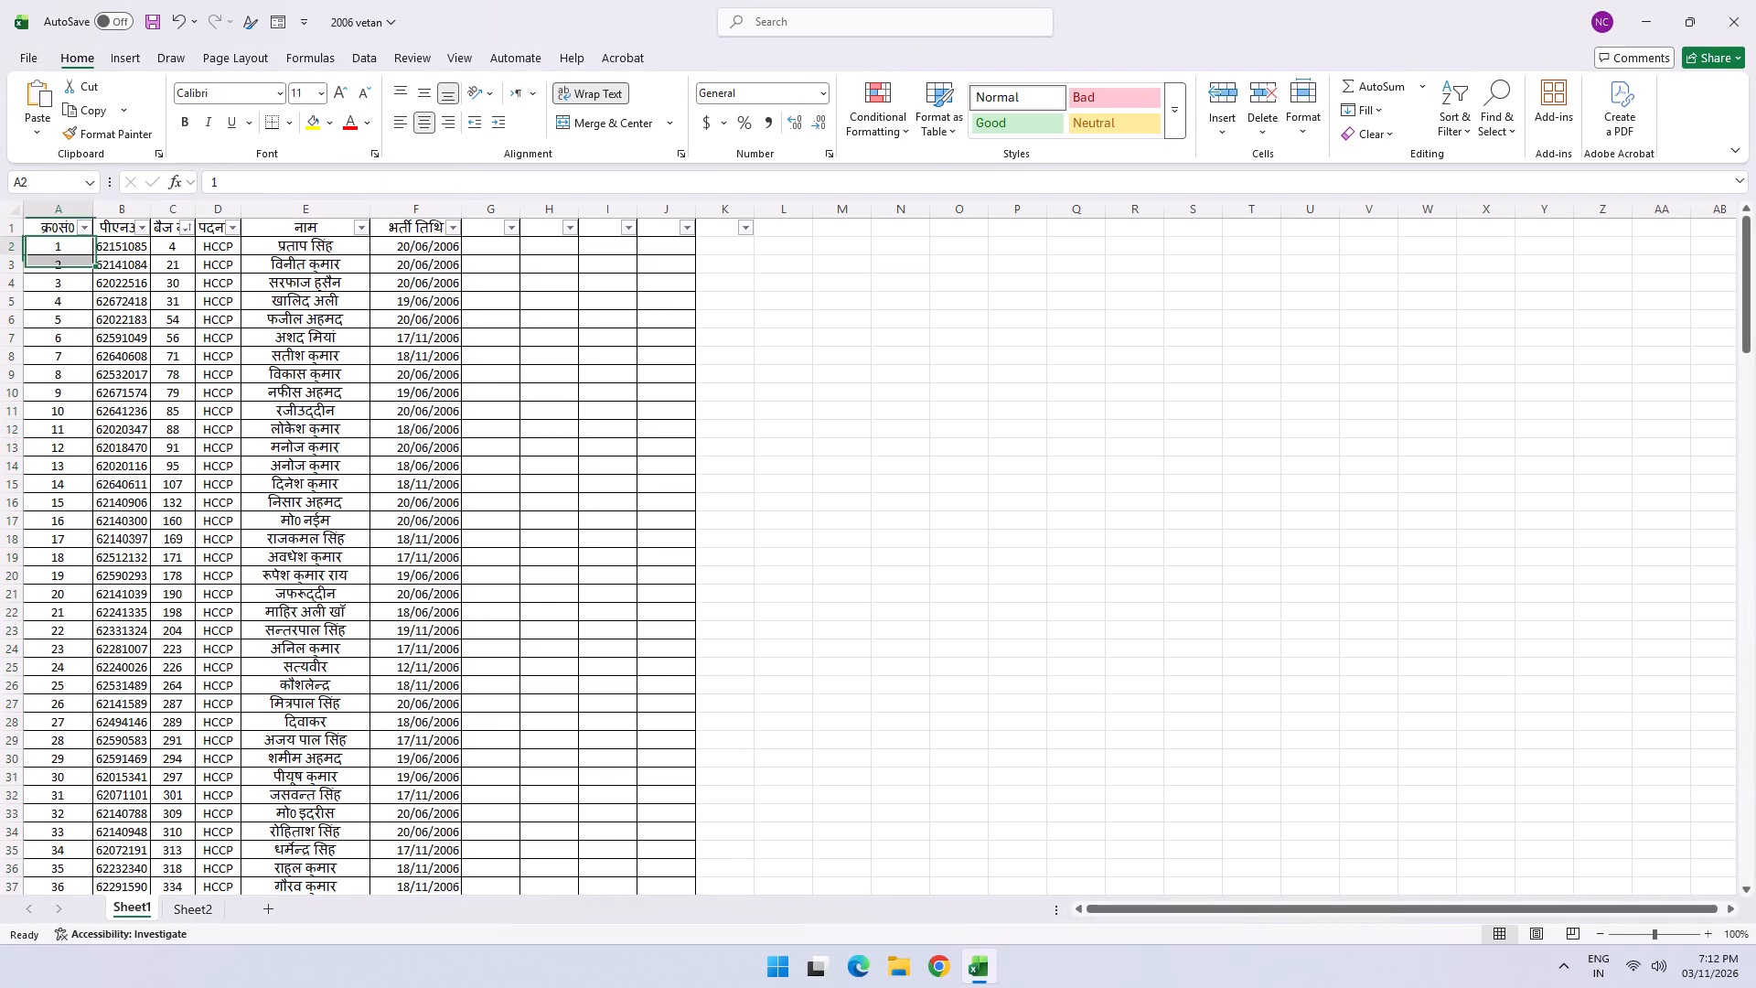
pyautogui.moveTo(70, 247); pyautogui.dragTo(74, 260)
pyautogui.doubleClick(92, 274)
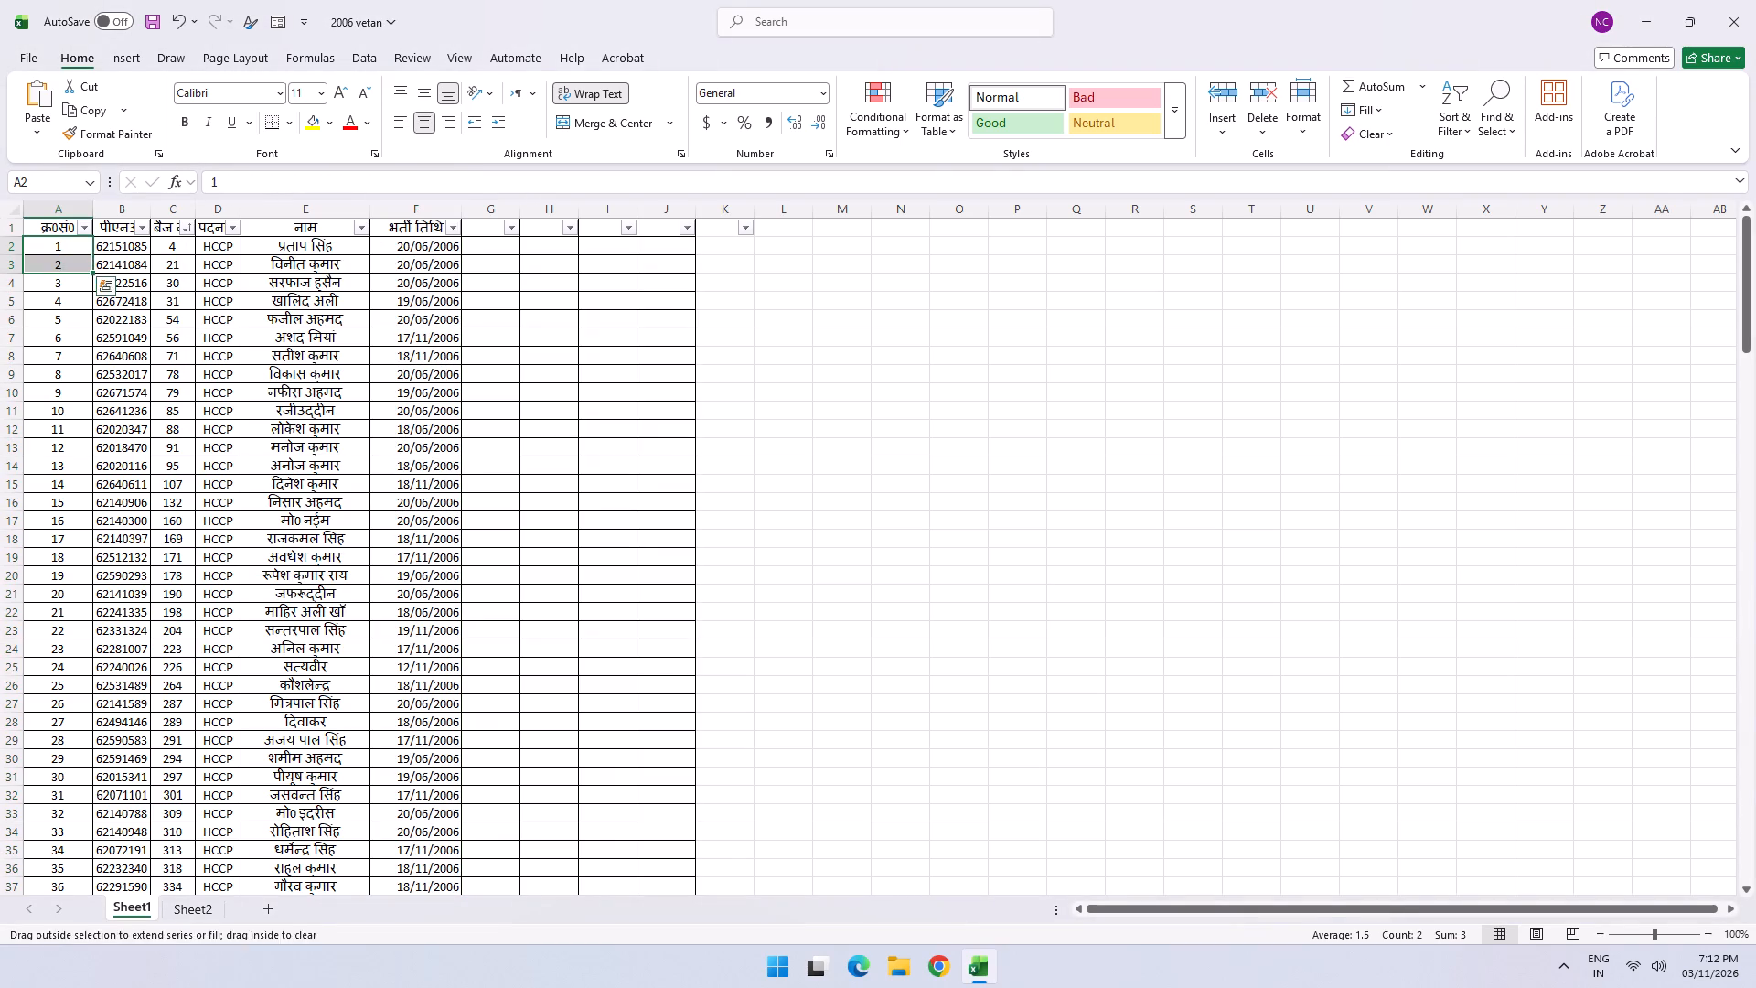
pyautogui.click(63, 253)
pyautogui.hotkey('ctrl', 'shift', 'Down')
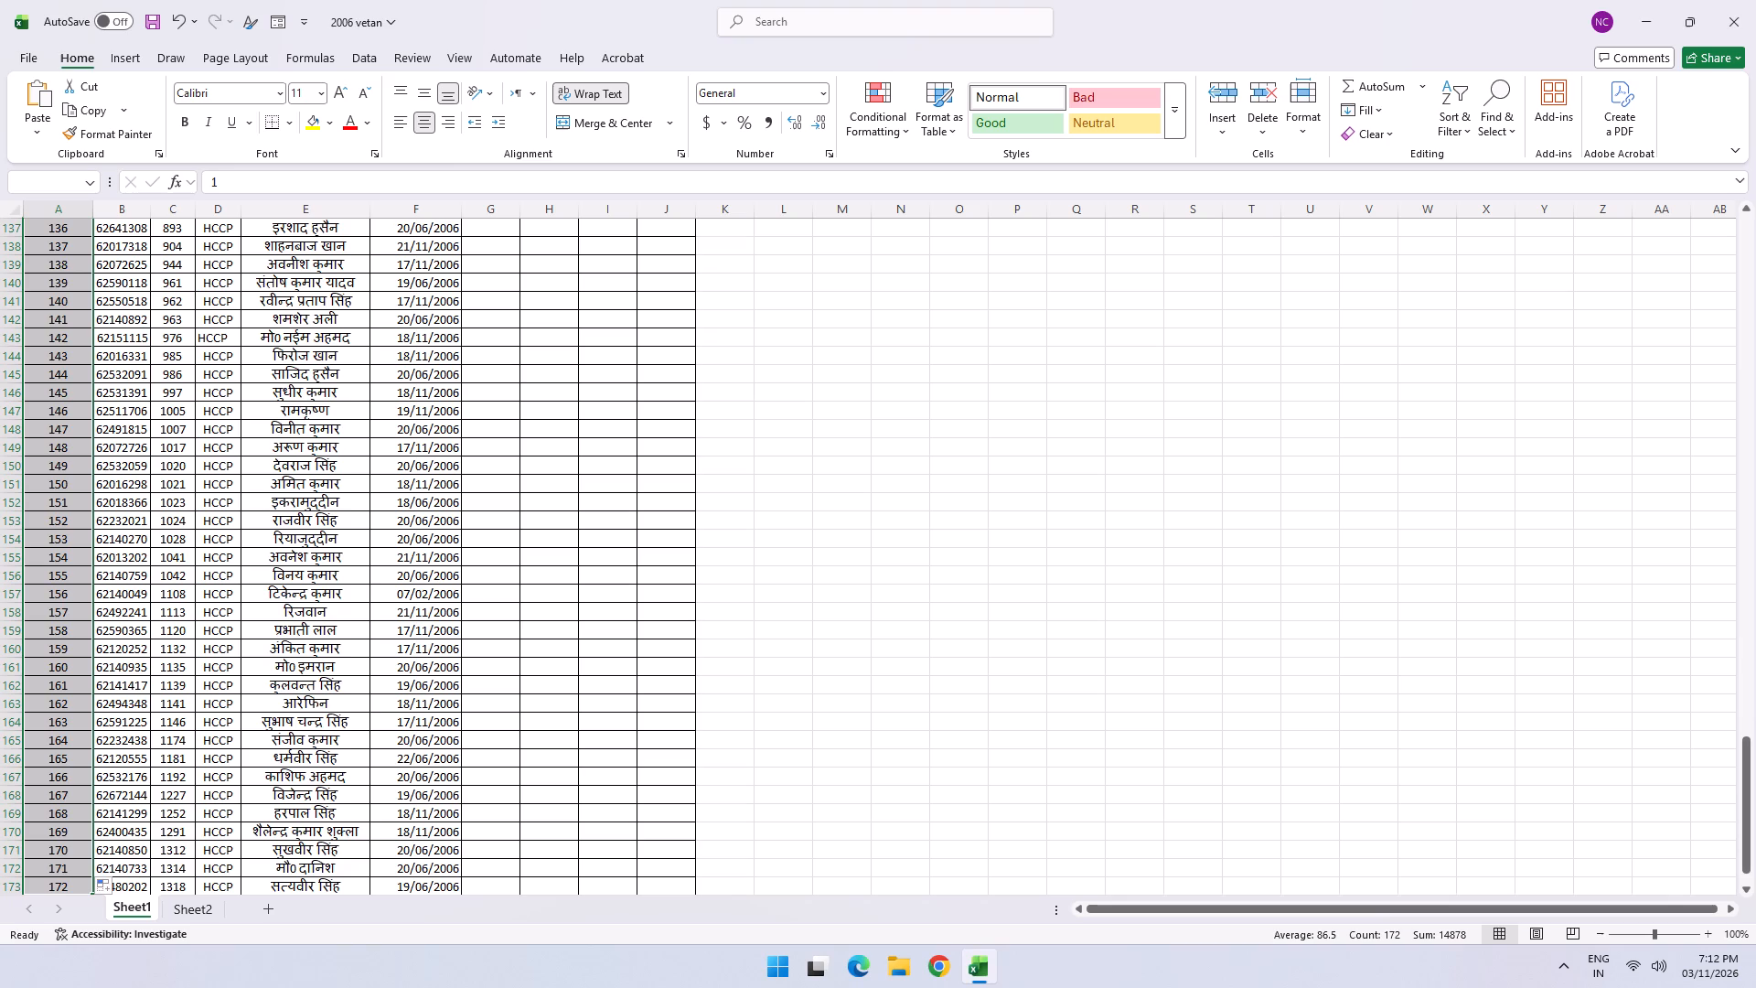
pyautogui.scroll(-3, 120, 286)
# Sort the list by recruitment date (भर्ती तिथि) from oldest to newest.
pyautogui.click(427, 717)
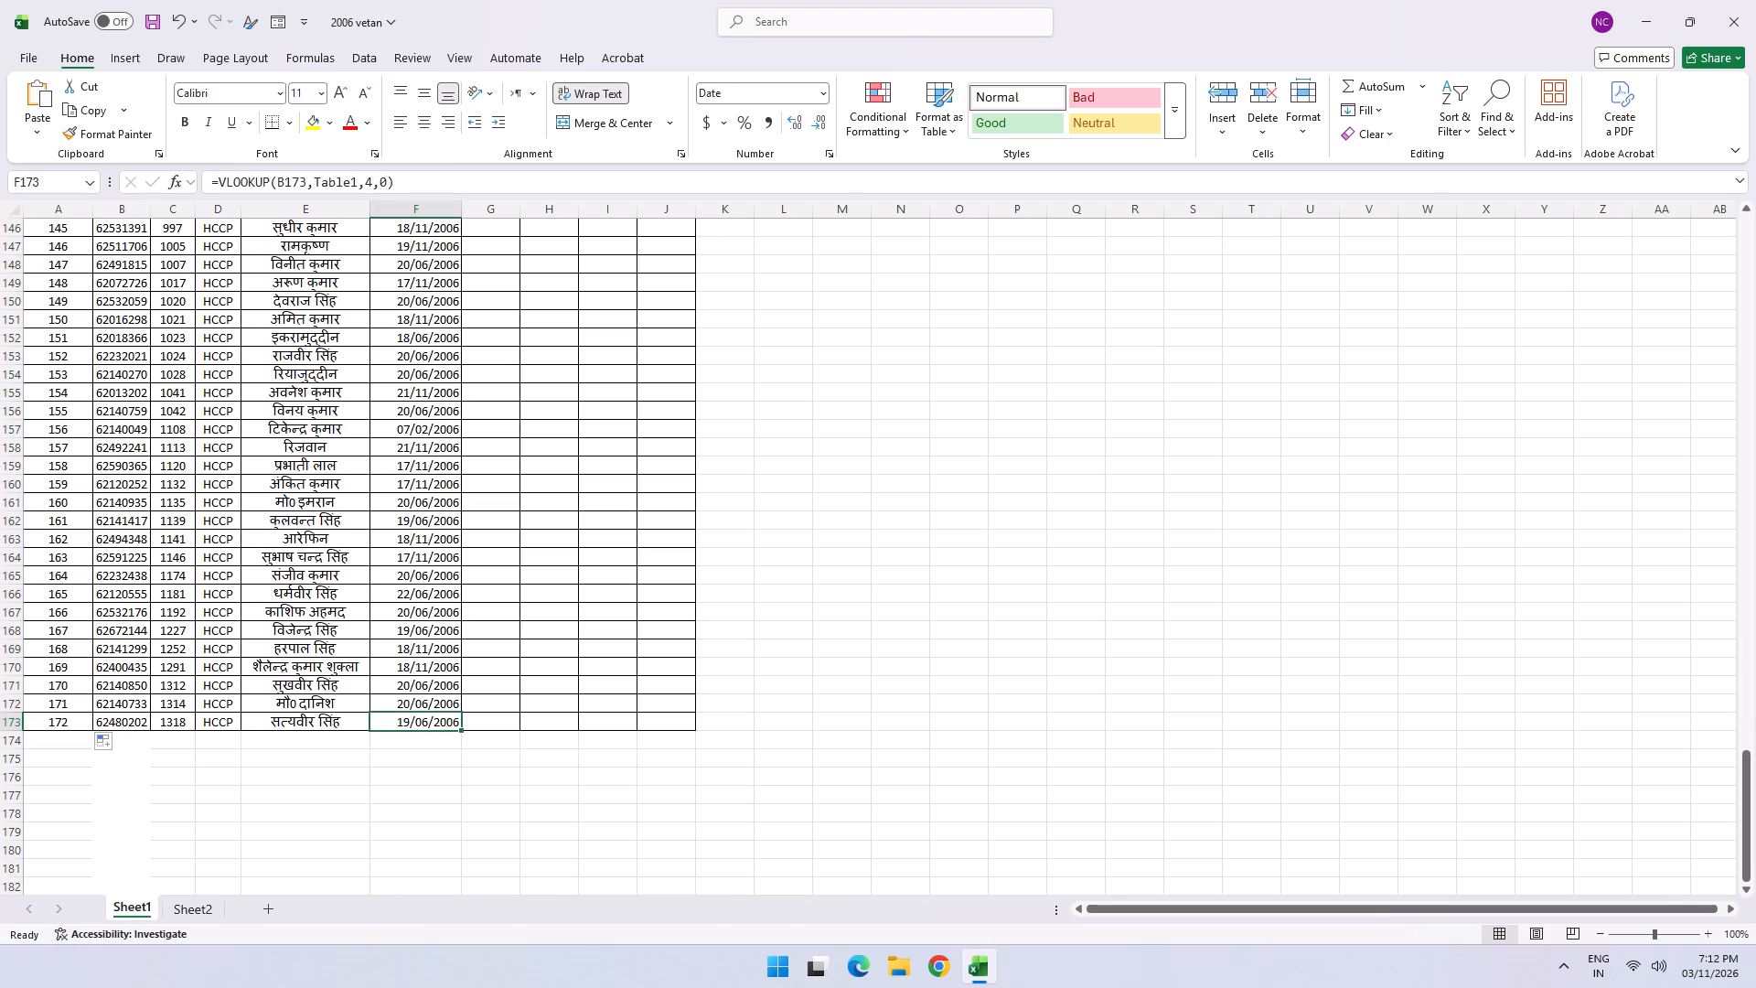
pyautogui.hotkey('ctrl', 'shift', 'Up')
pyautogui.scroll(6, 228, 738)
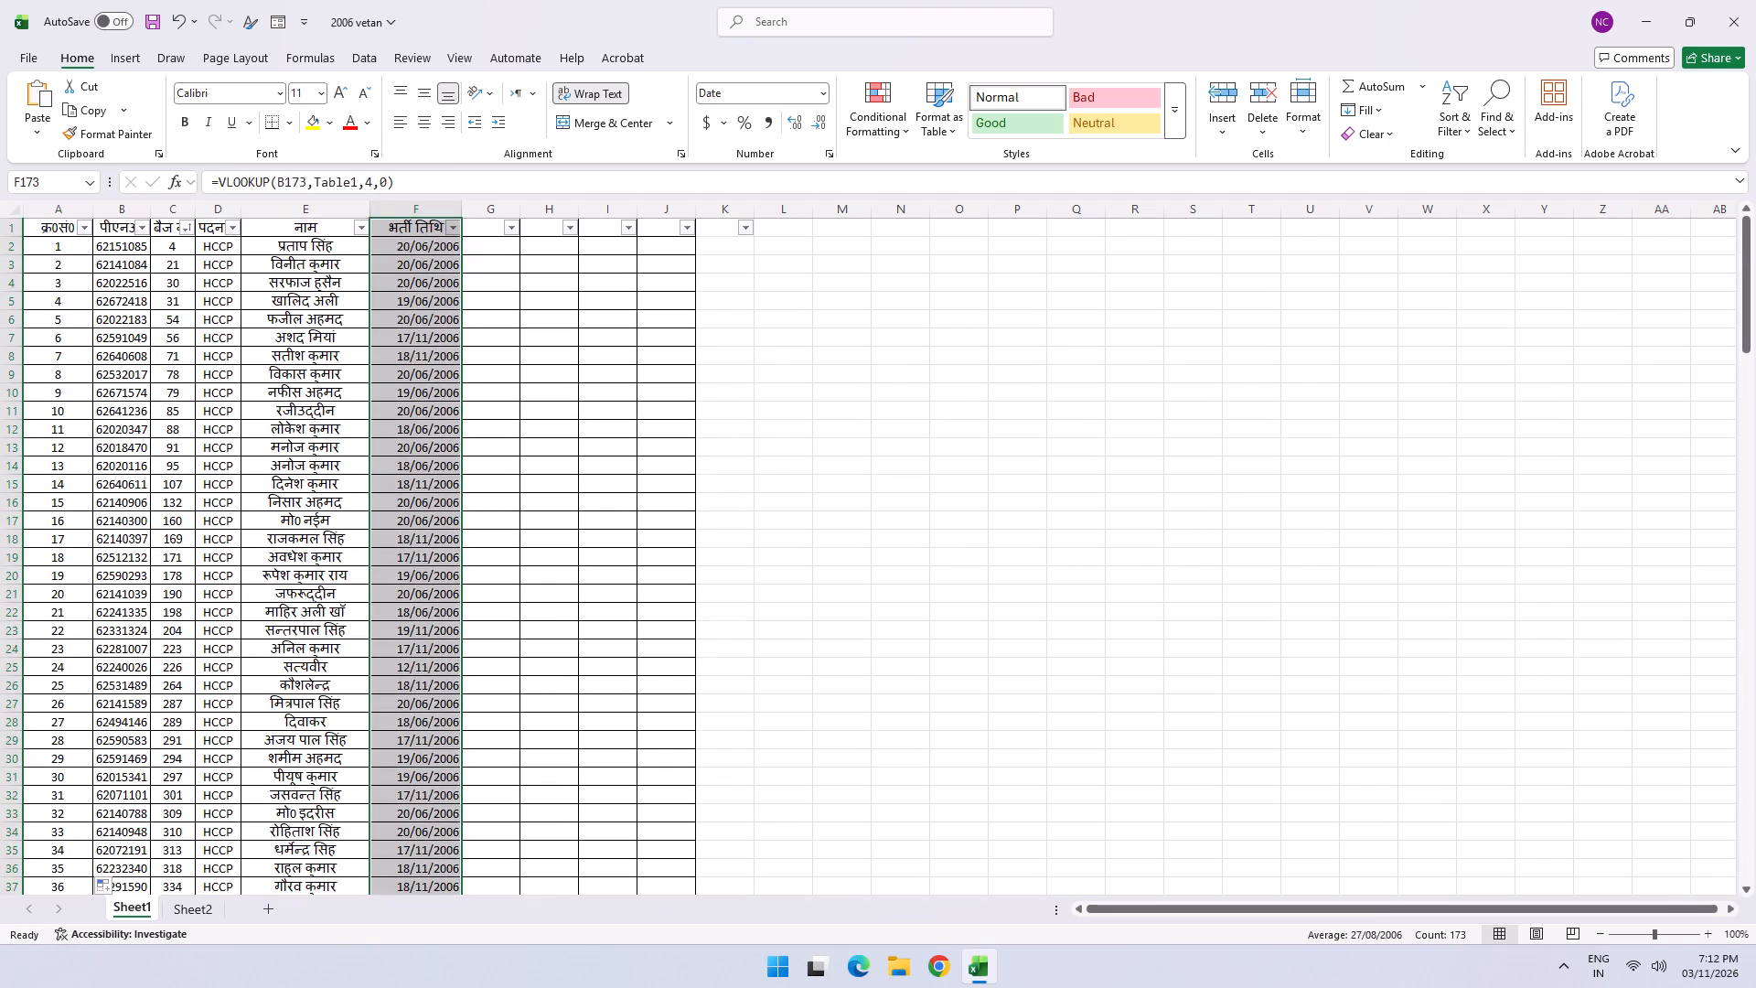
pyautogui.click(469, 239)
pyautogui.click(450, 242)
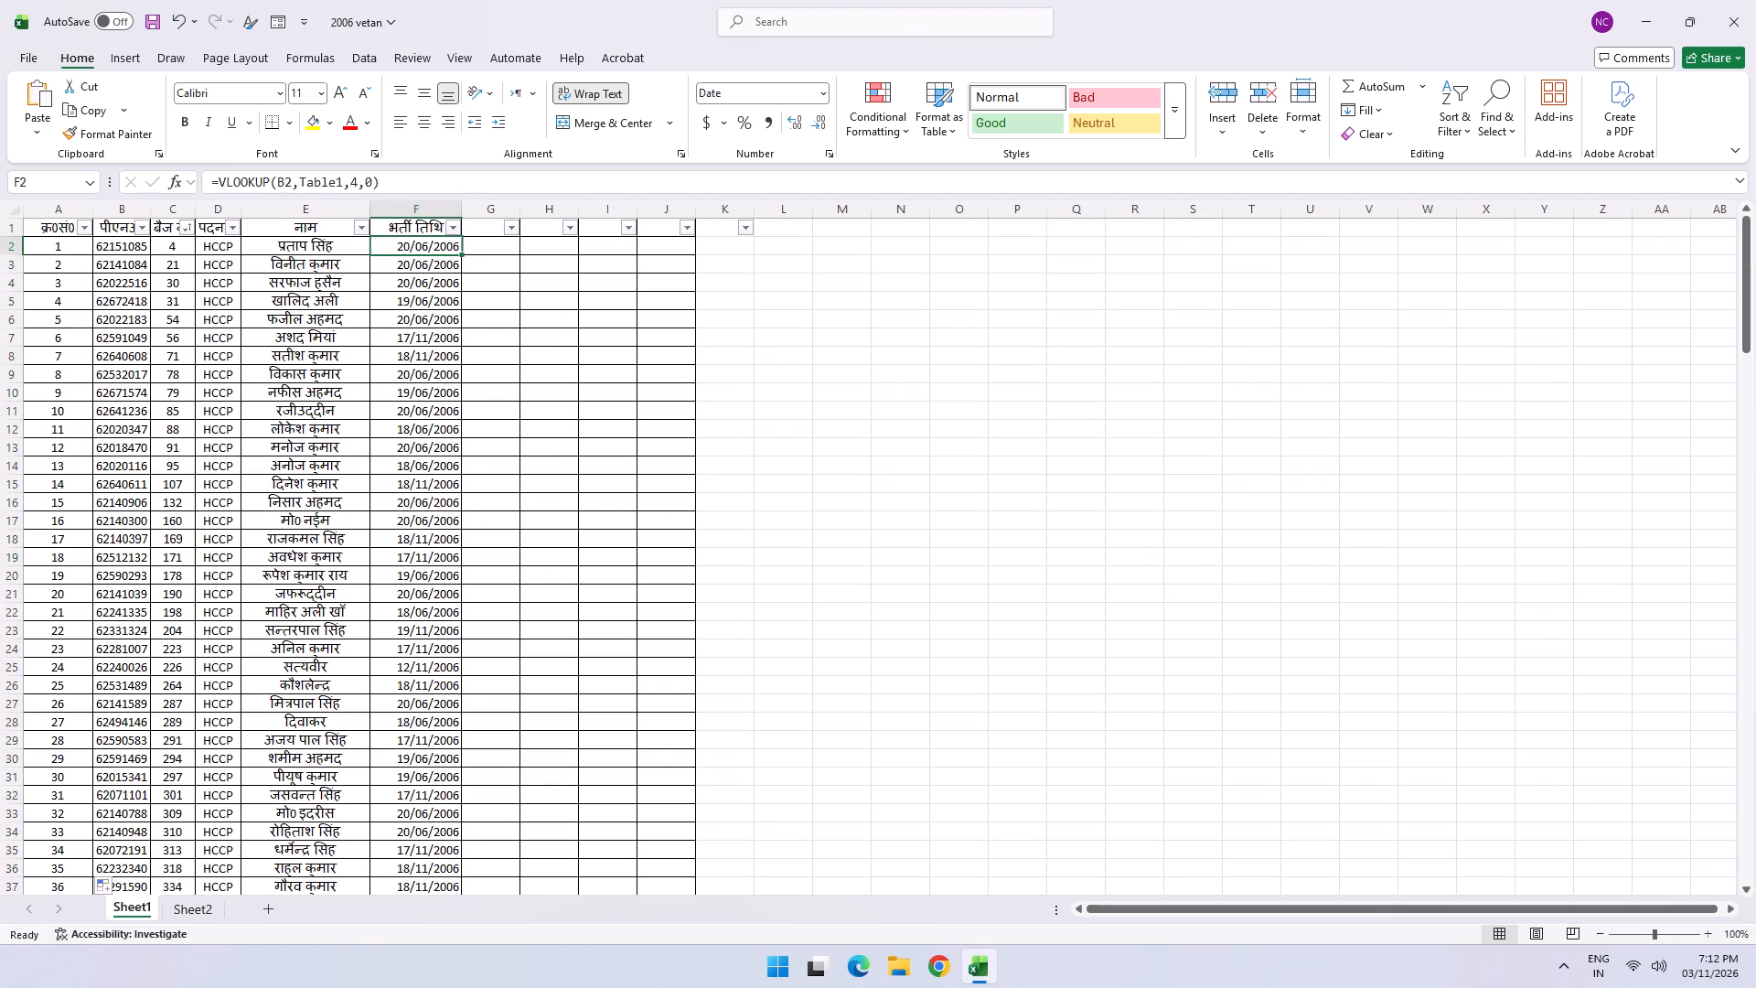
pyautogui.click(454, 227)
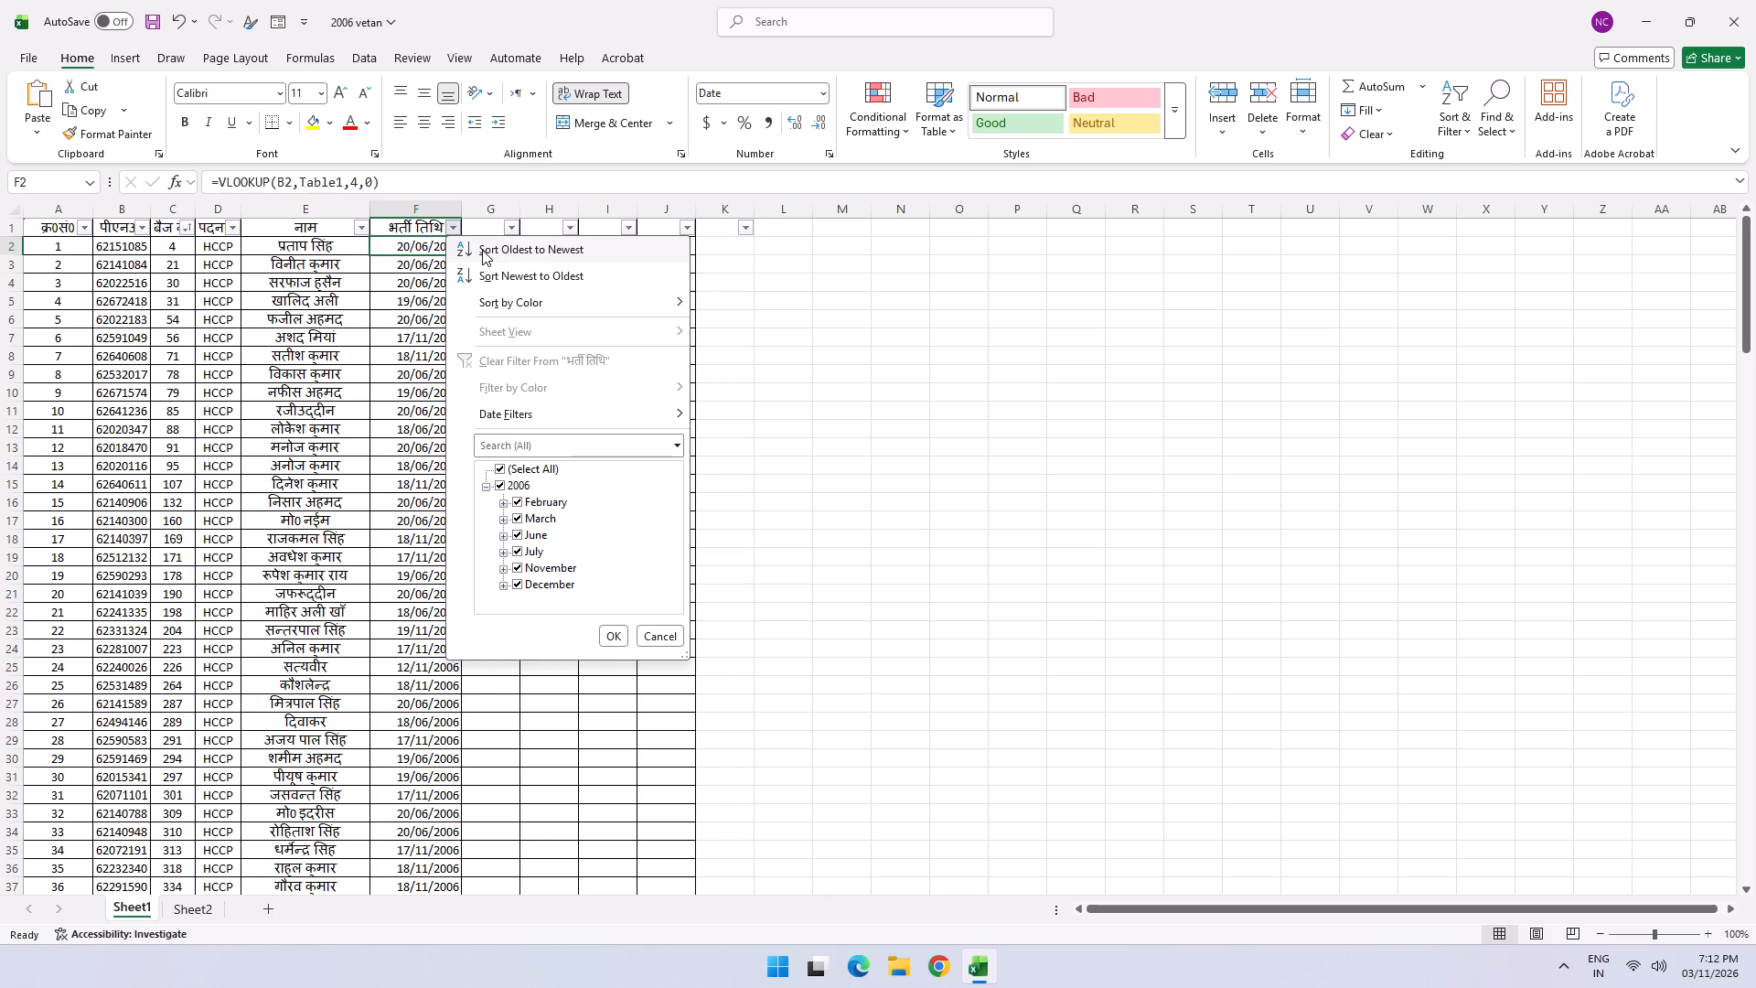
pyautogui.click(528, 247)
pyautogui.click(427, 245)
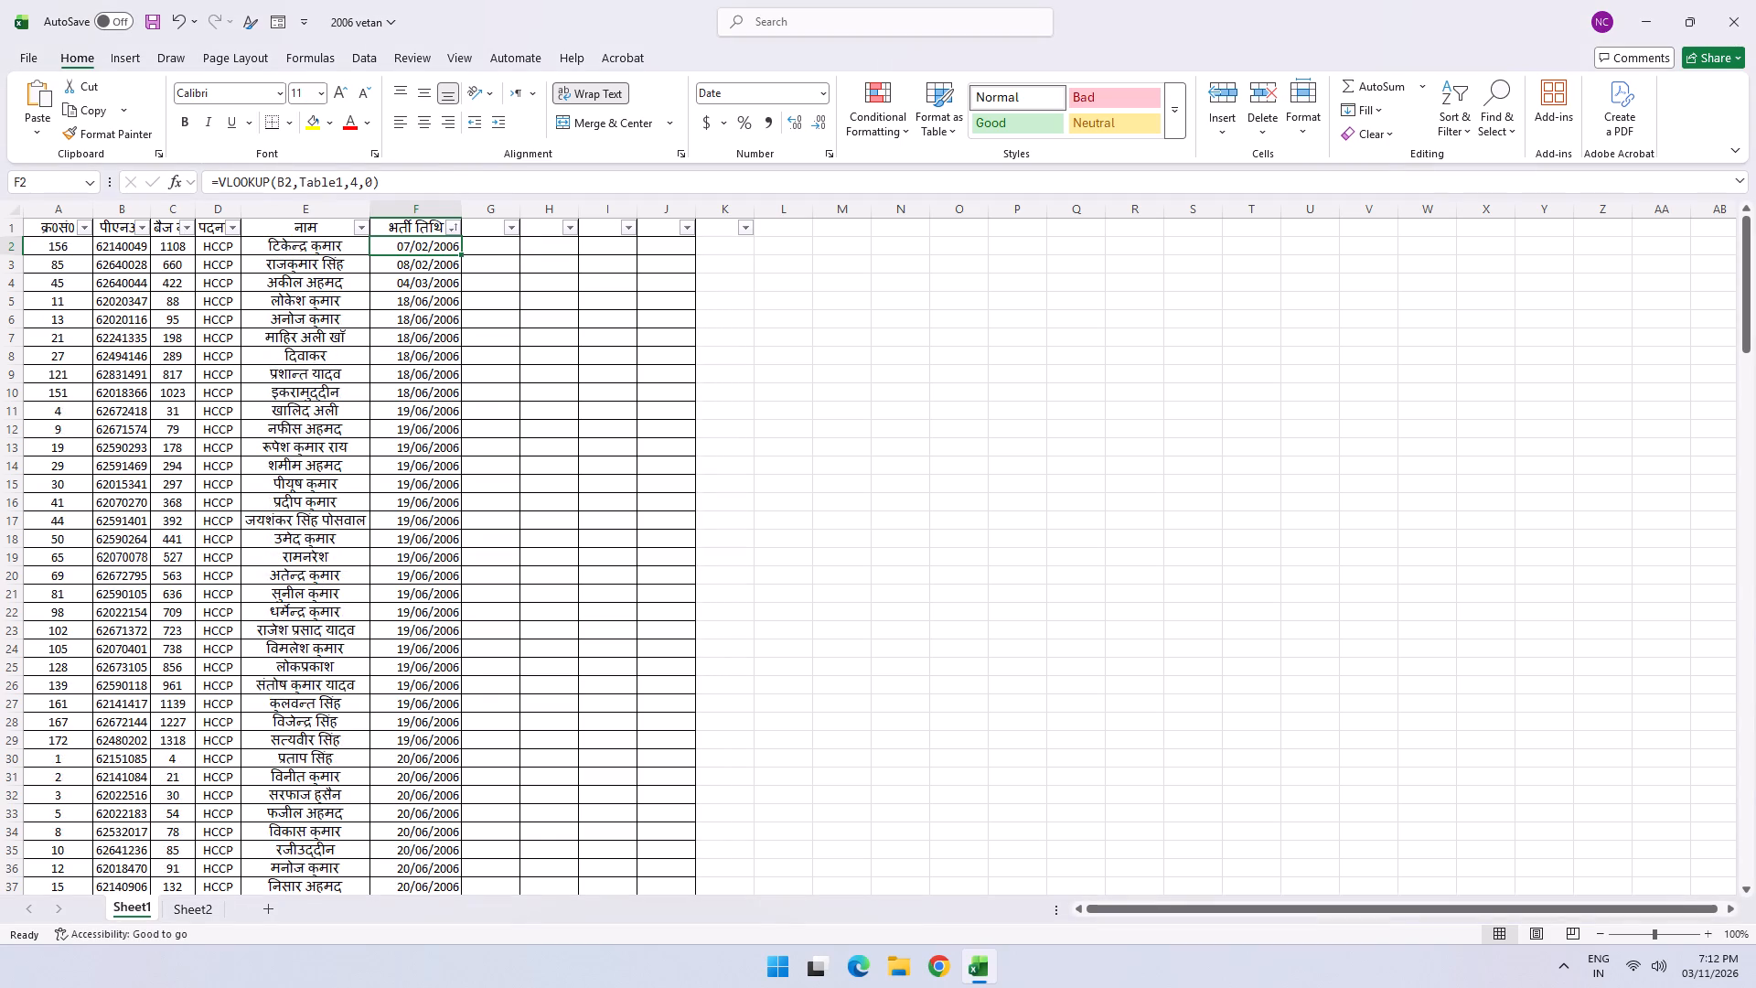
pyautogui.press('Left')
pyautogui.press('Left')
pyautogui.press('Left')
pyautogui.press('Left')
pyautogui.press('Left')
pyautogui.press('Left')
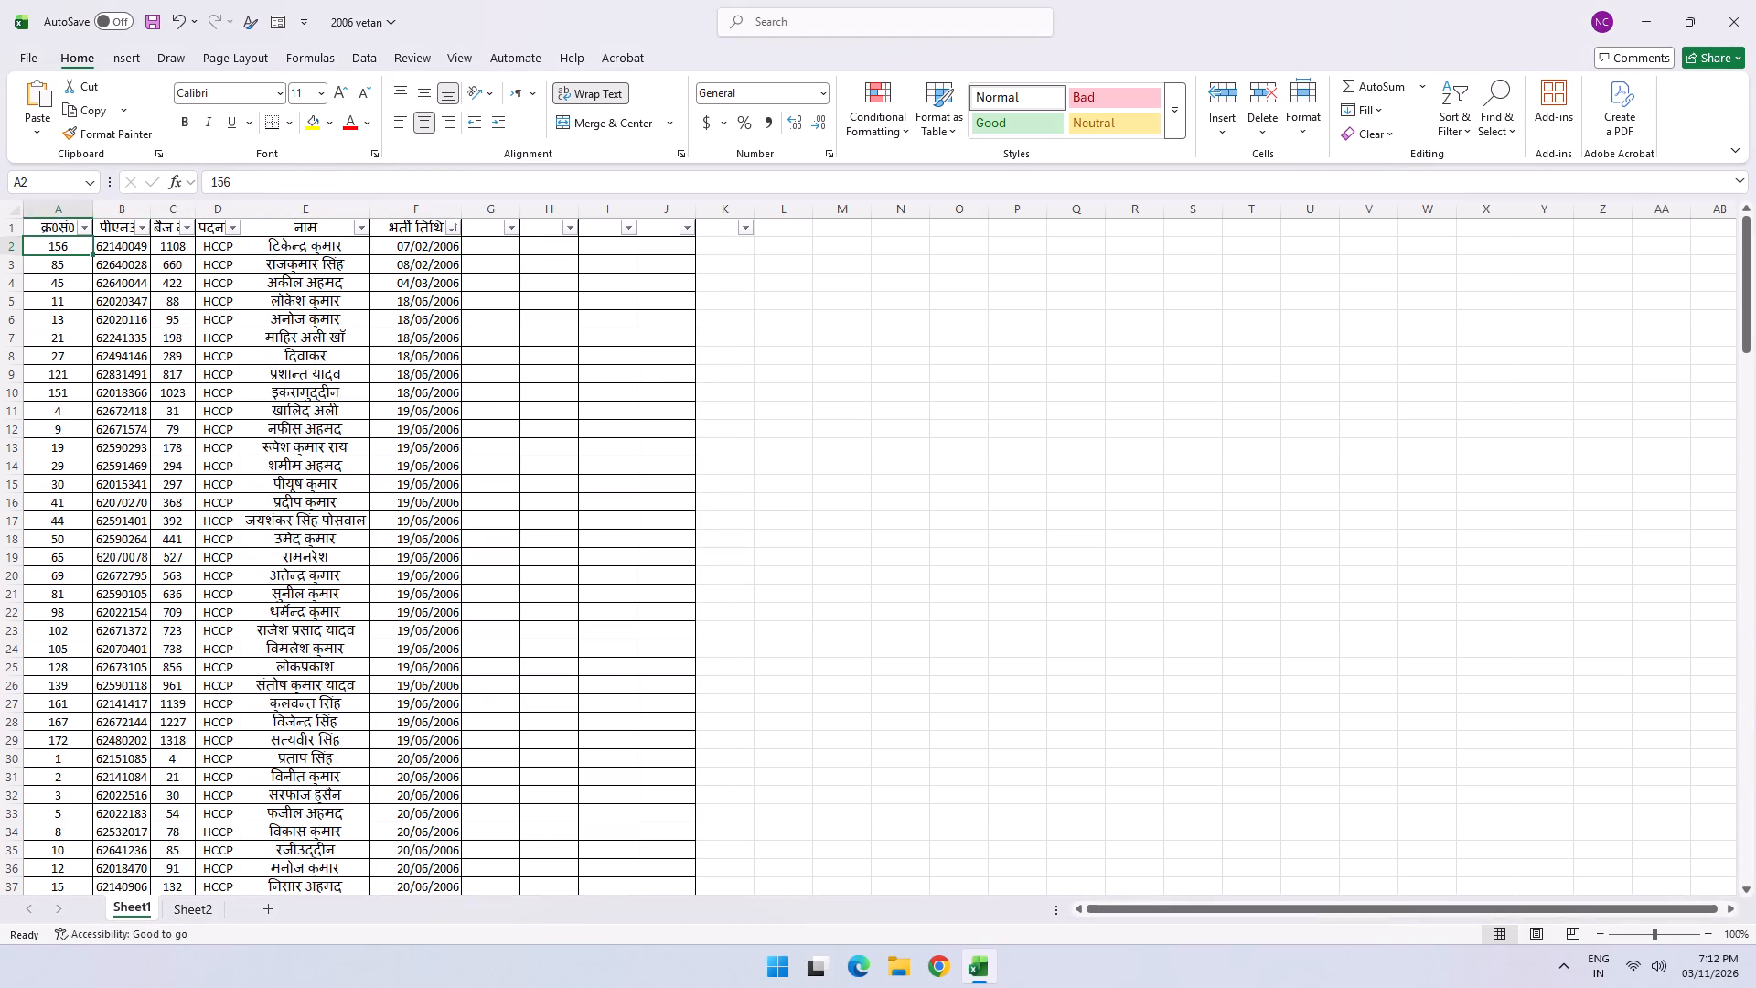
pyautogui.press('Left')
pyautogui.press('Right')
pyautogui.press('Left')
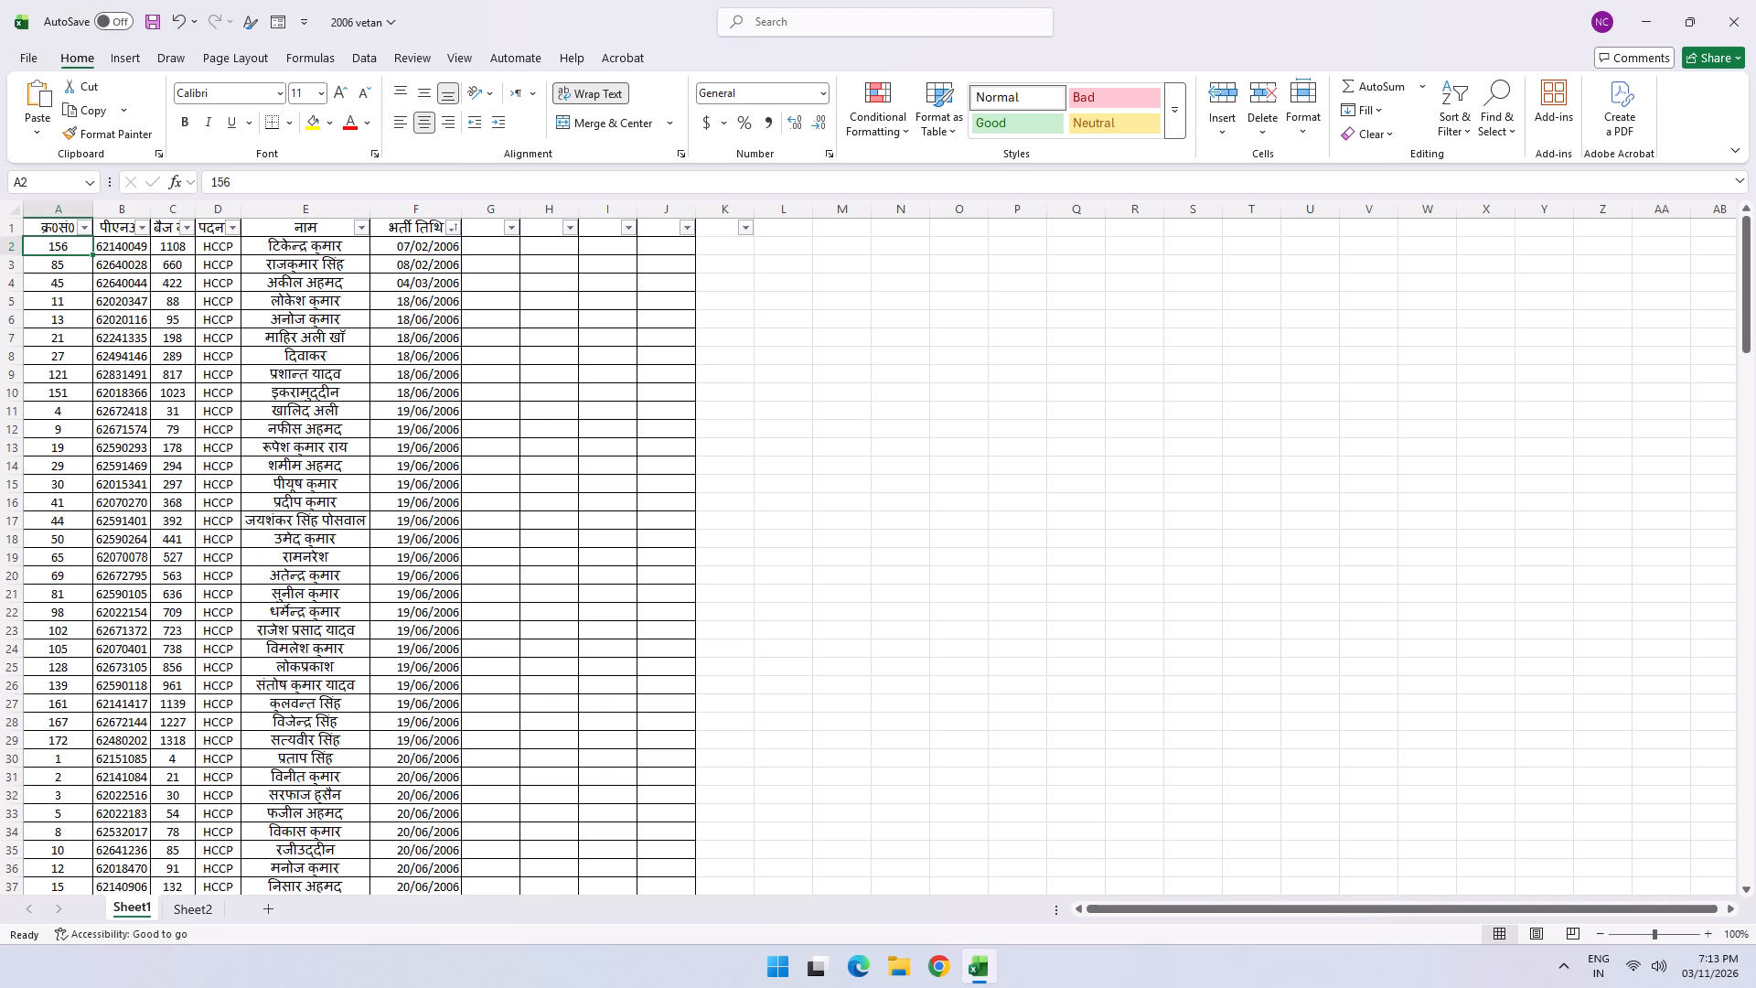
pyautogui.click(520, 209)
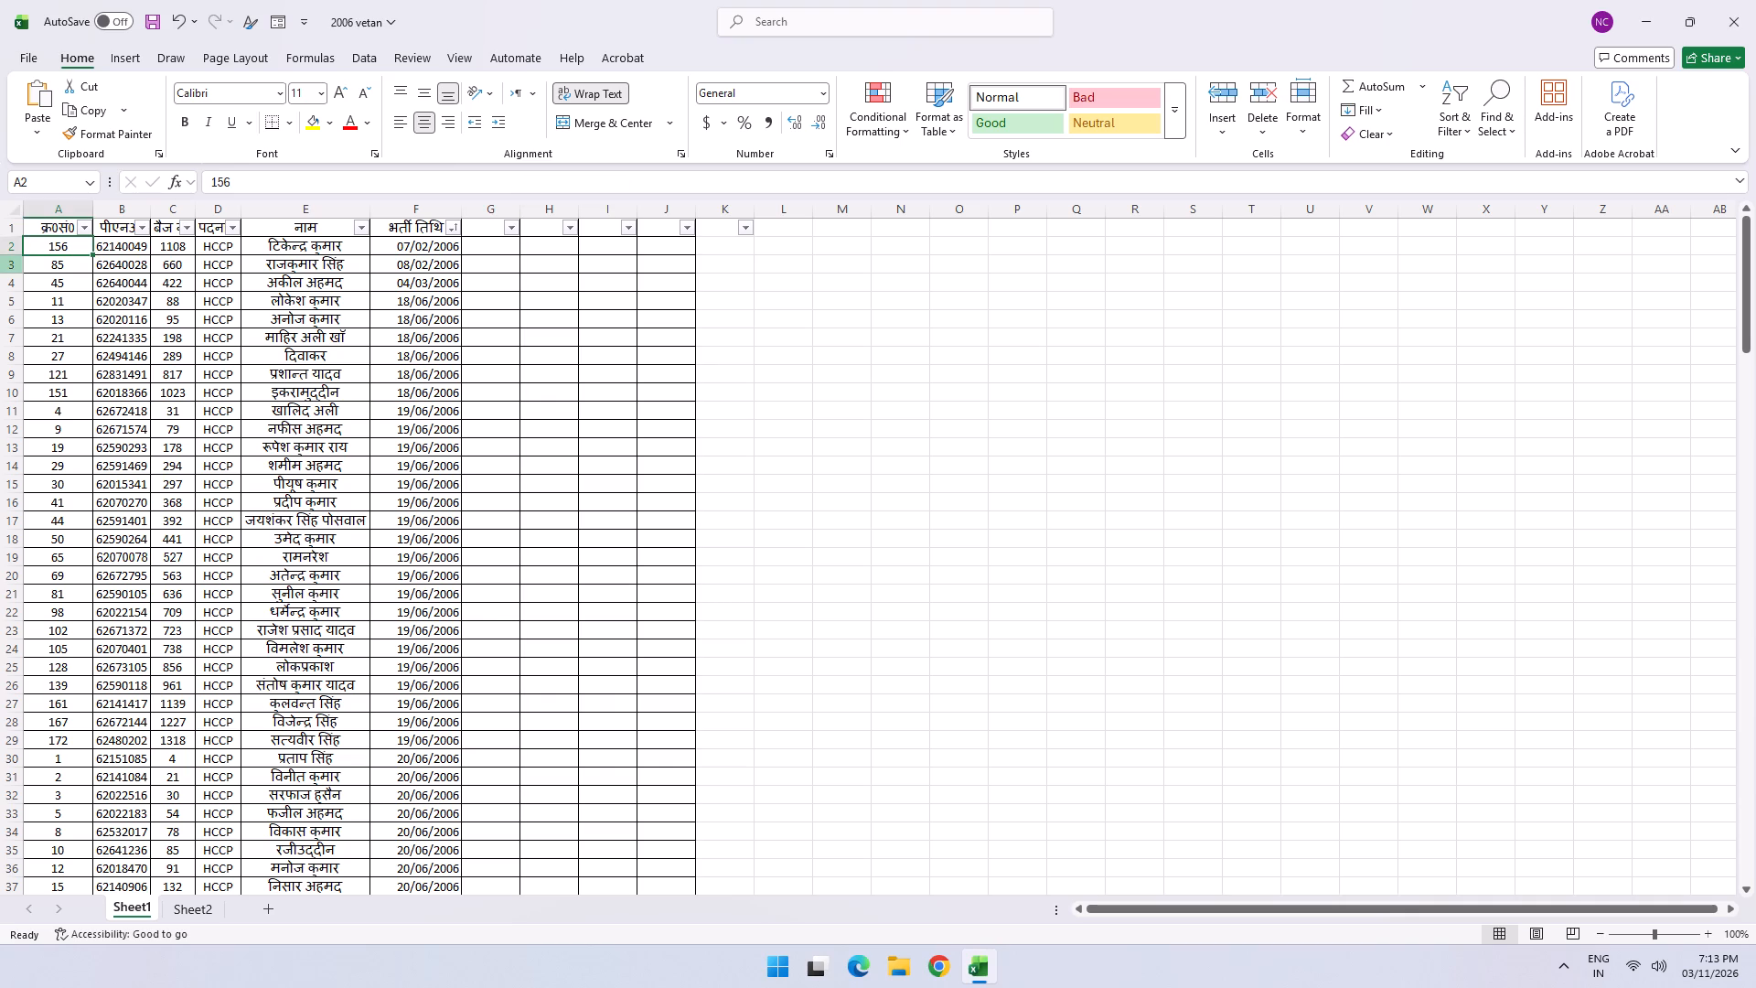
# Insert six blank rows between the first record in row 2 and the second record.
pyautogui.click(11, 265)
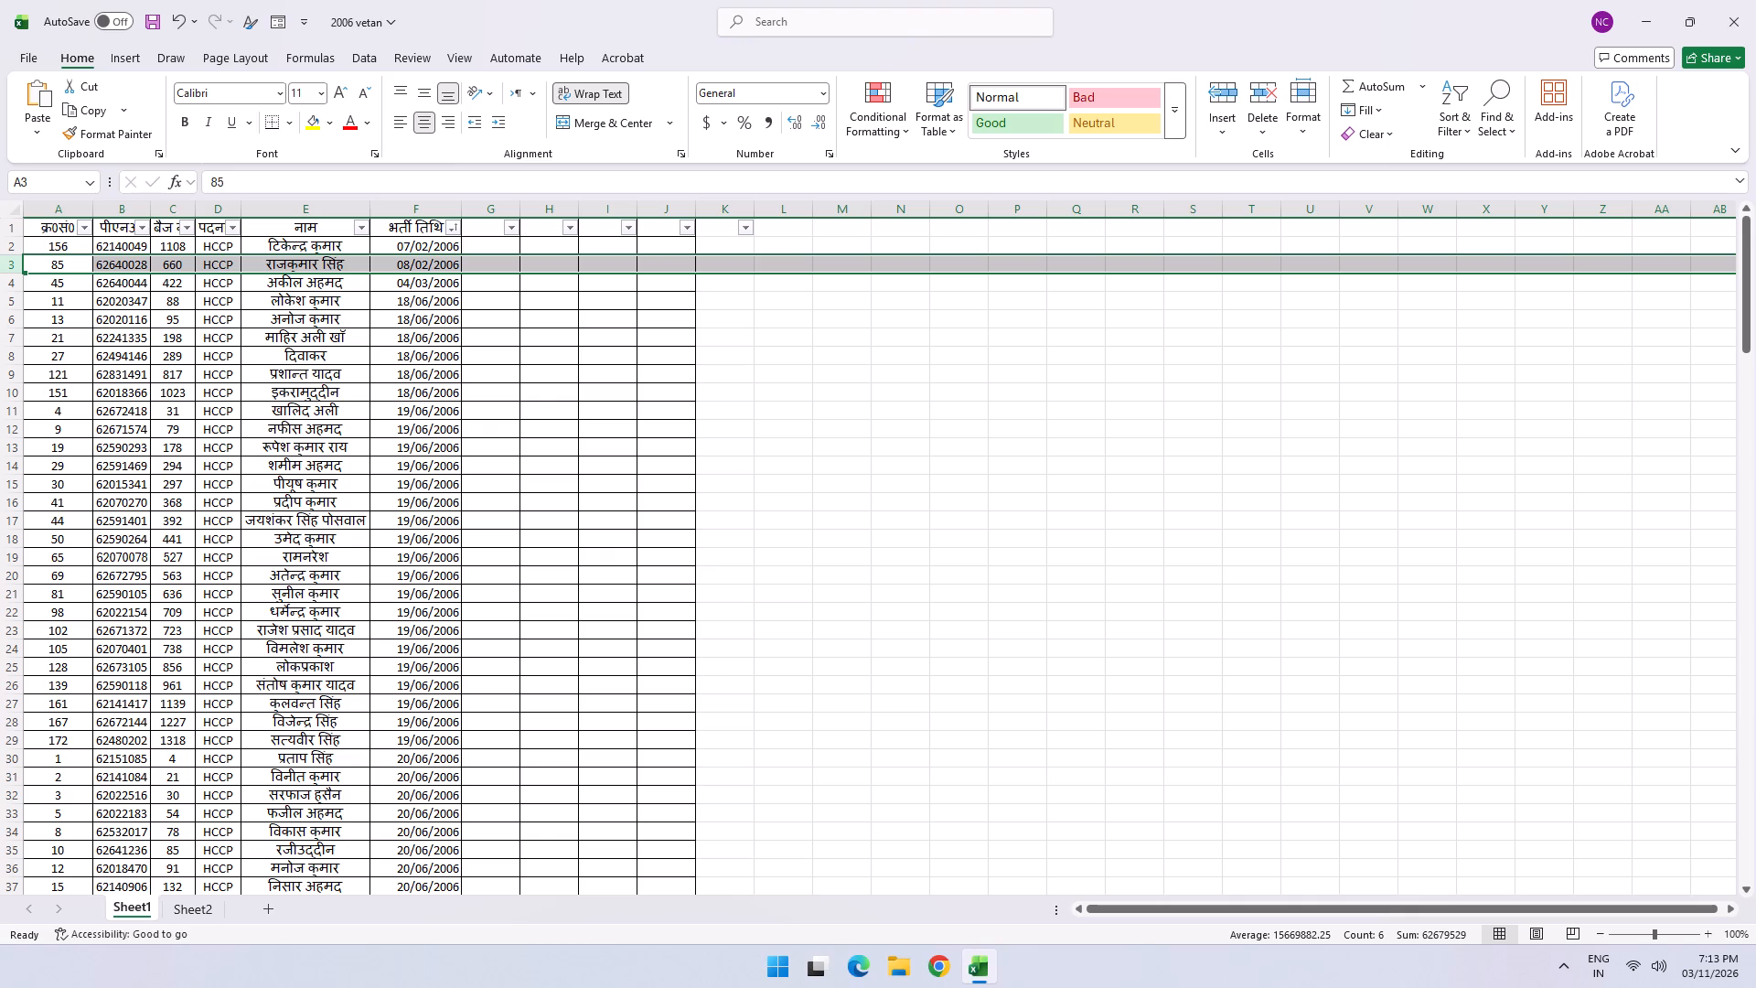
pyautogui.click(8, 263)
pyautogui.hotkey('ctrl', '+')
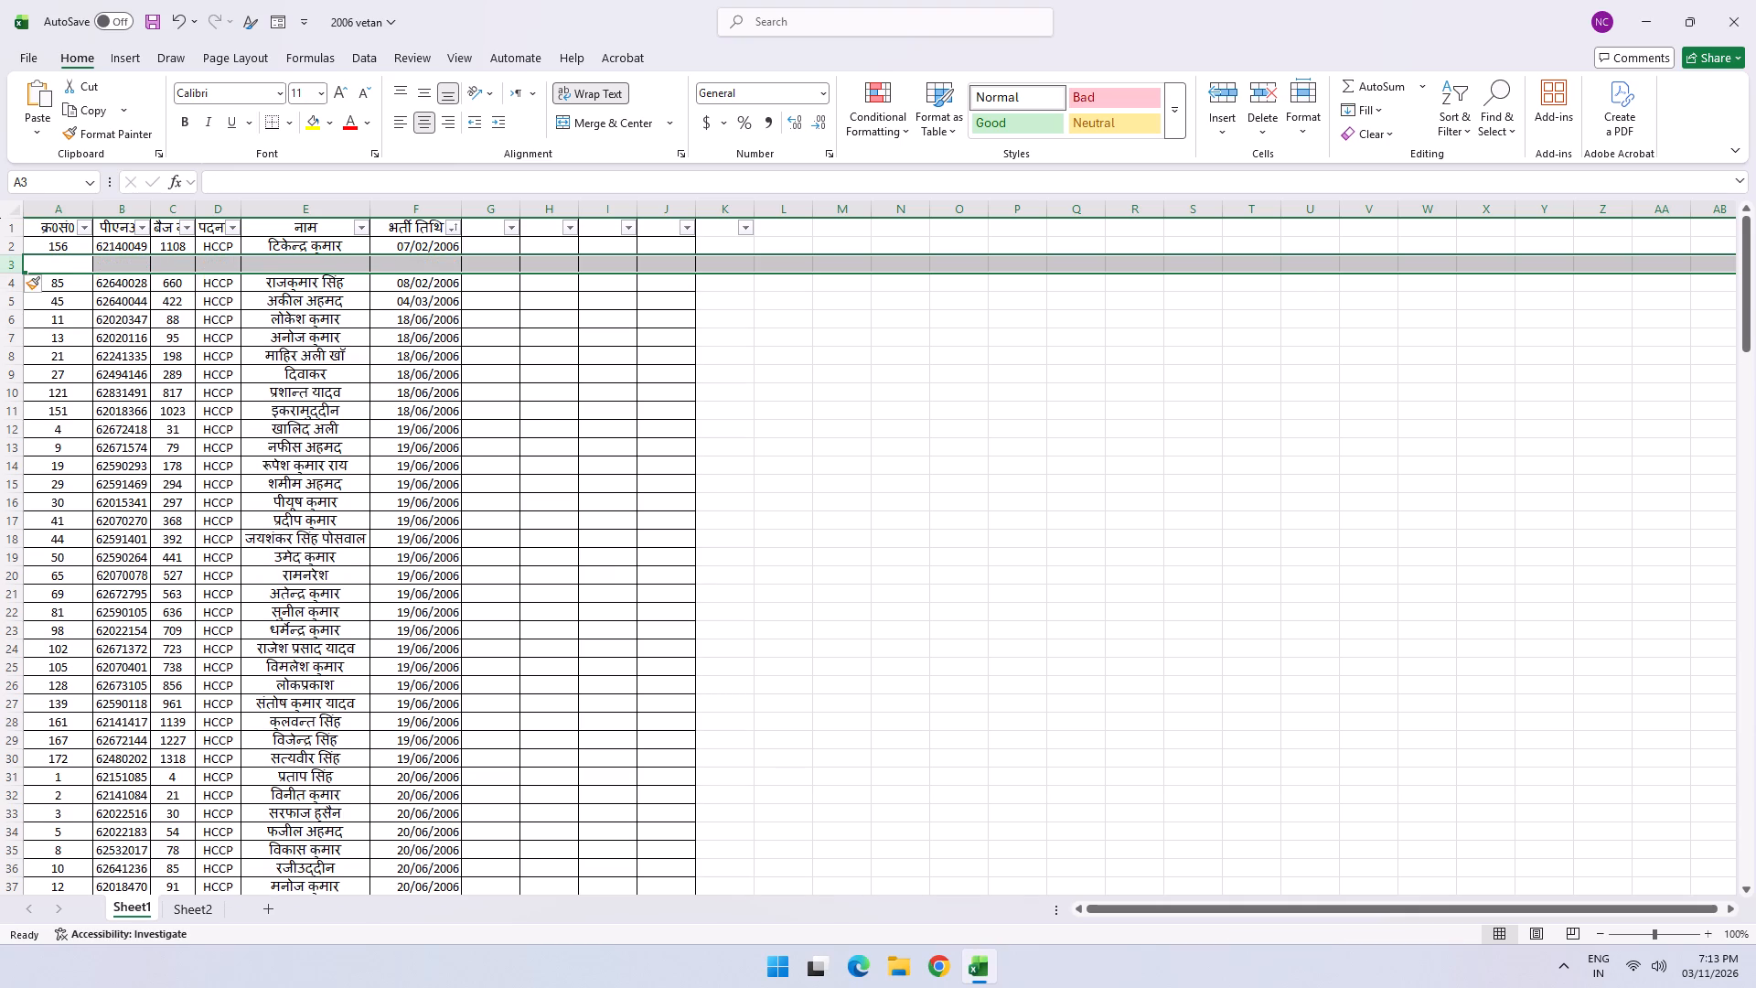
pyautogui.hotkey('ctrl', '+')
pyautogui.hotkey('ctrl', '+')
pyautogui.hotkey('ctrl', '+')
pyautogui.hotkey('ctrl', '+')
pyautogui.hotkey('ctrl', '+')
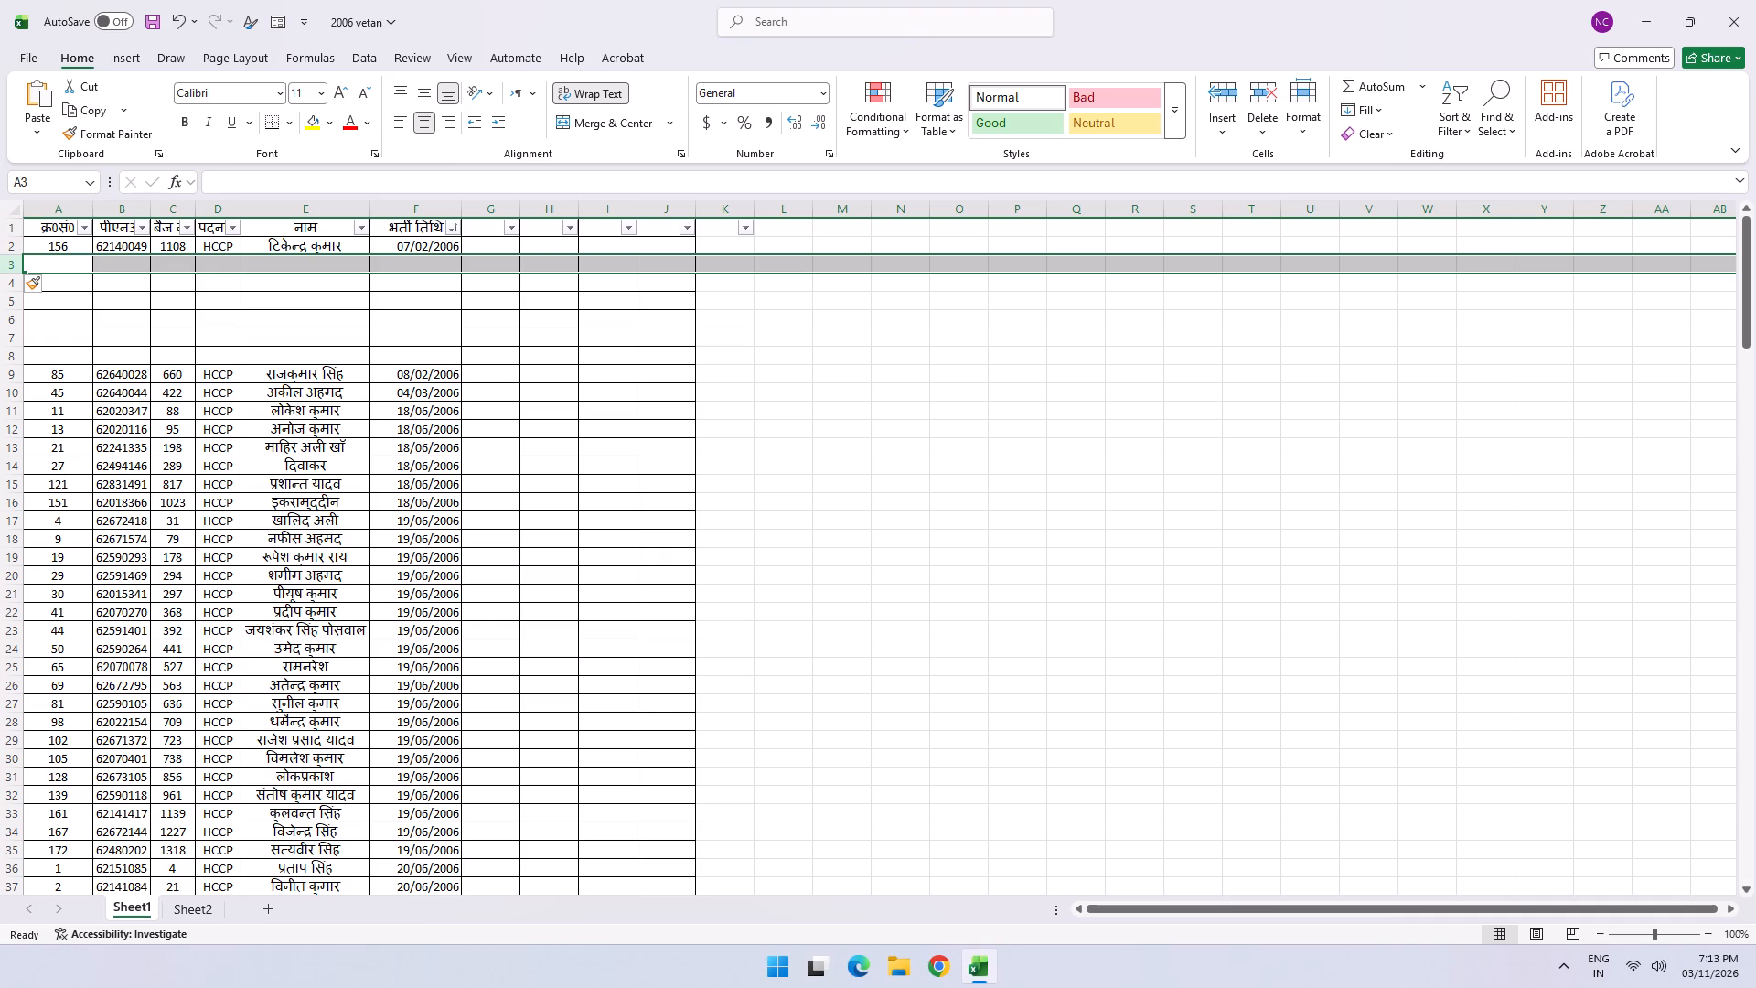
# Search the computer for "vet" and open the Word document Vetan Sanshodhan 2025.
pyautogui.click(507, 246)
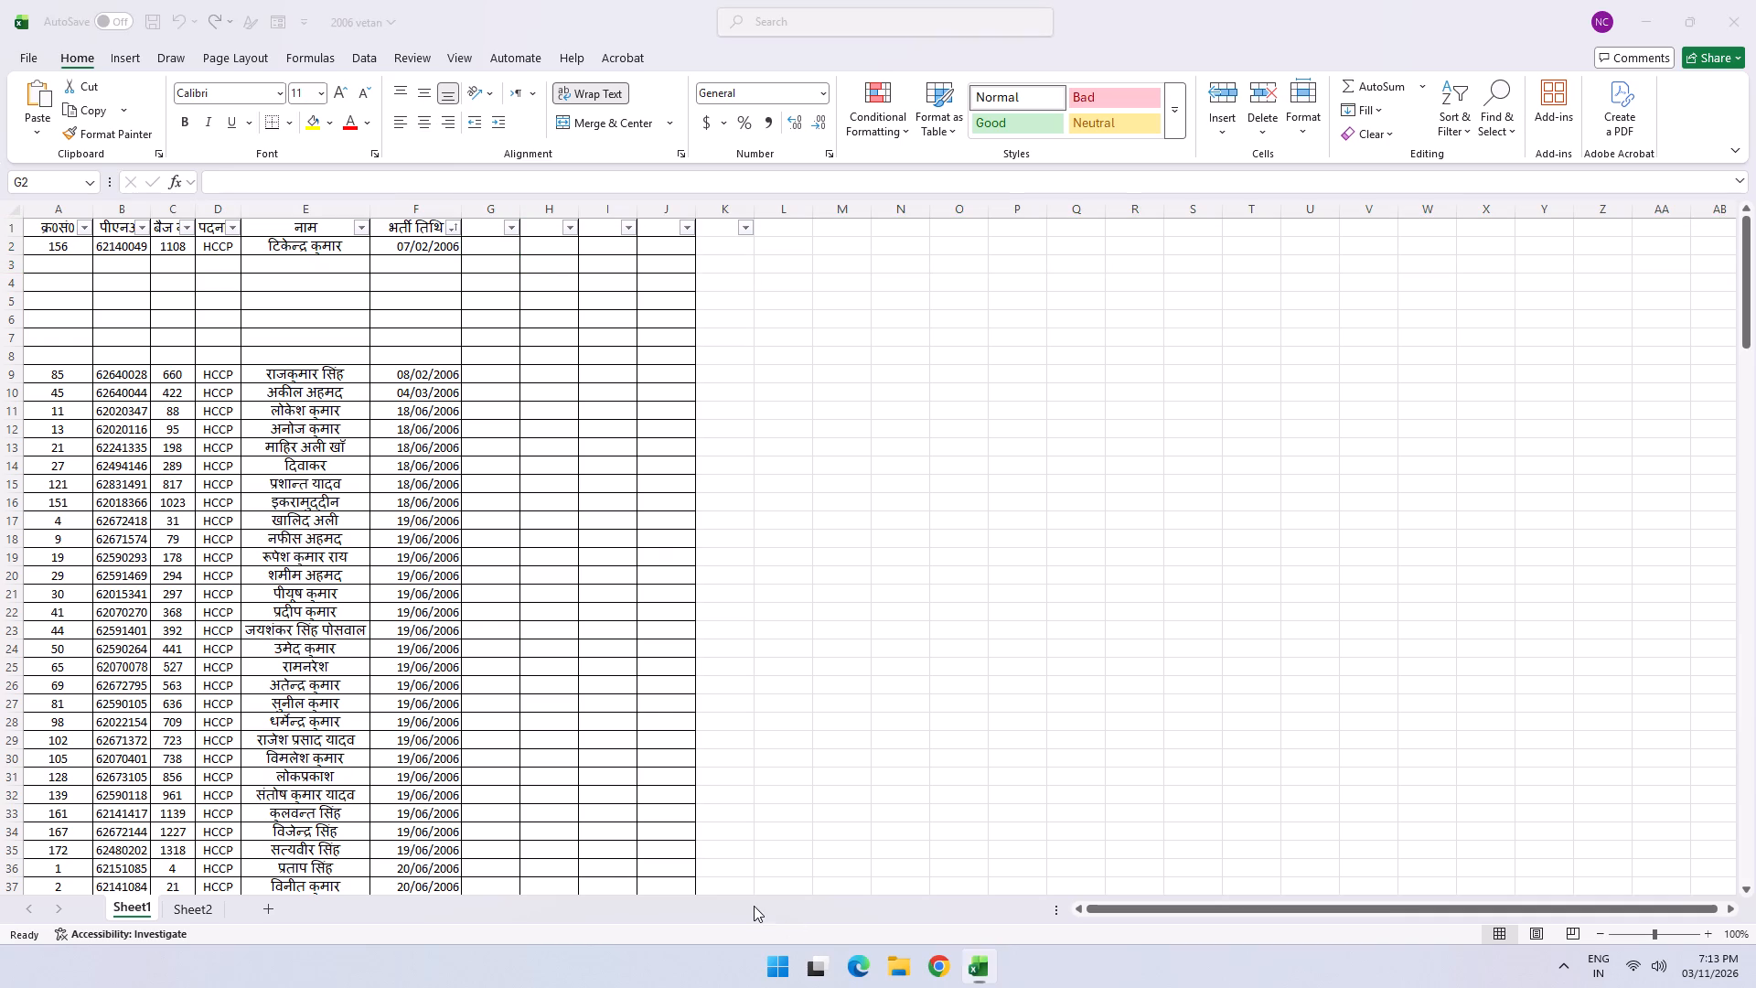
pyautogui.press('v')
pyautogui.press('v')
pyautogui.press('BackSpace')
pyautogui.press('e')
pyautogui.press('t')
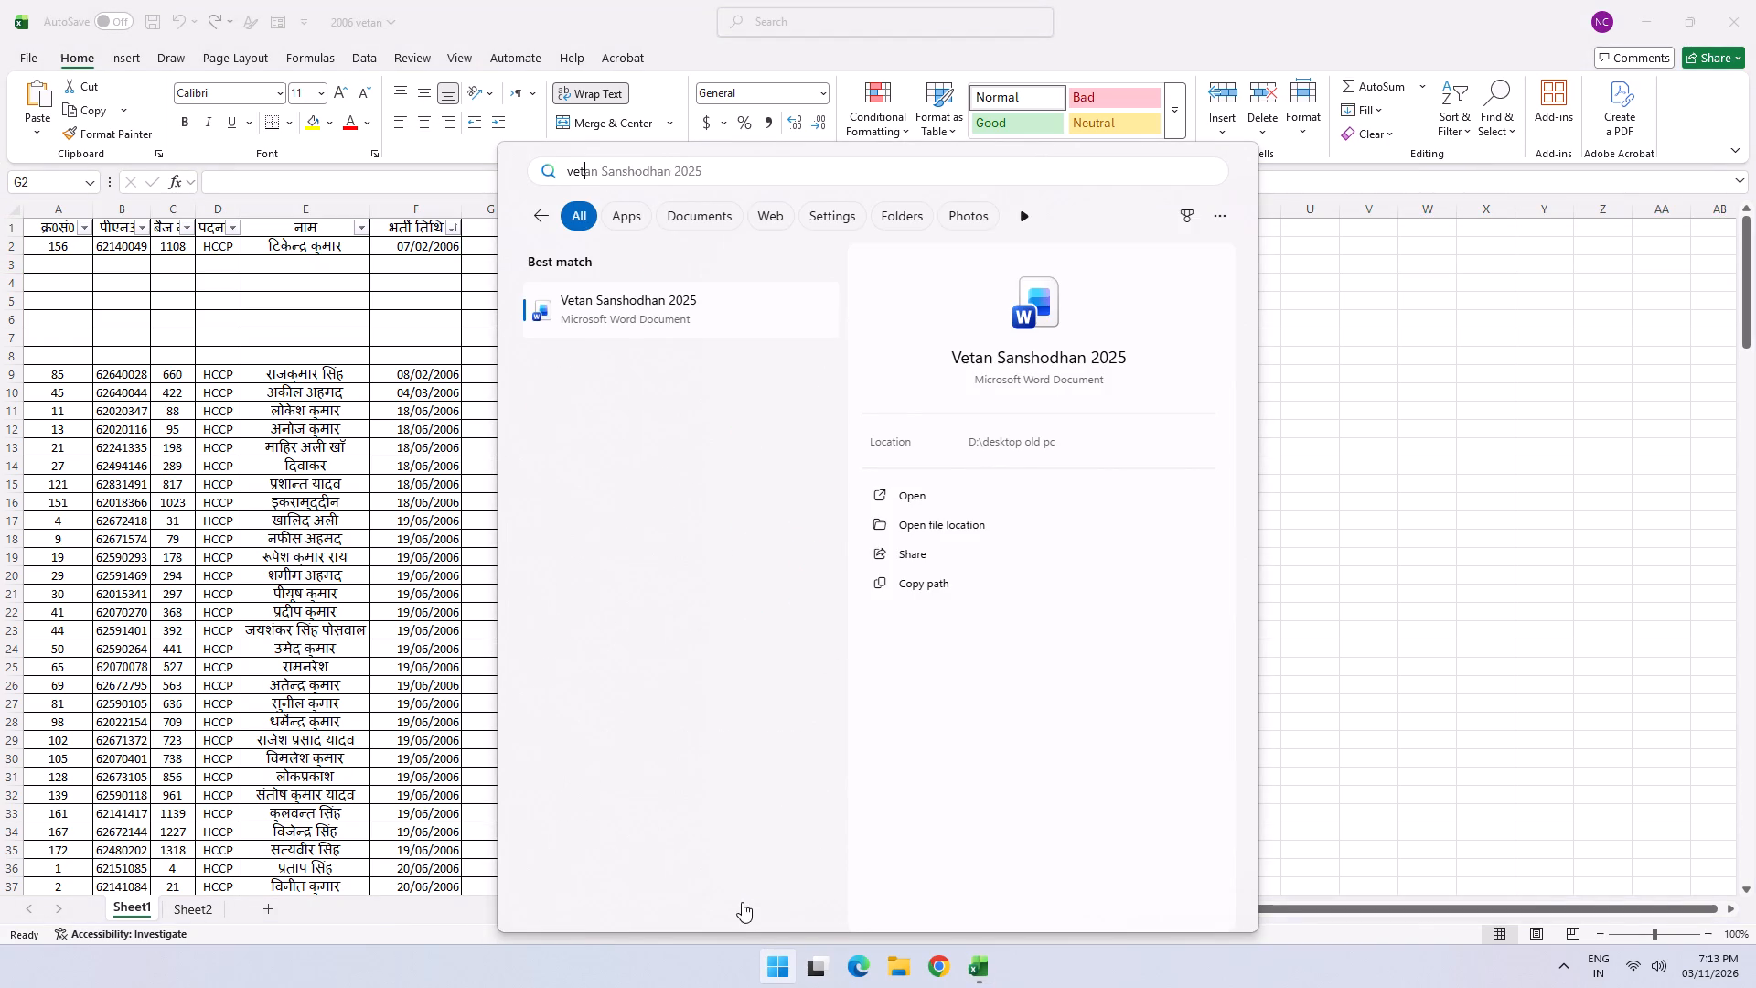
pyautogui.press('Down')
pyautogui.press('Up')
pyautogui.press('Return')
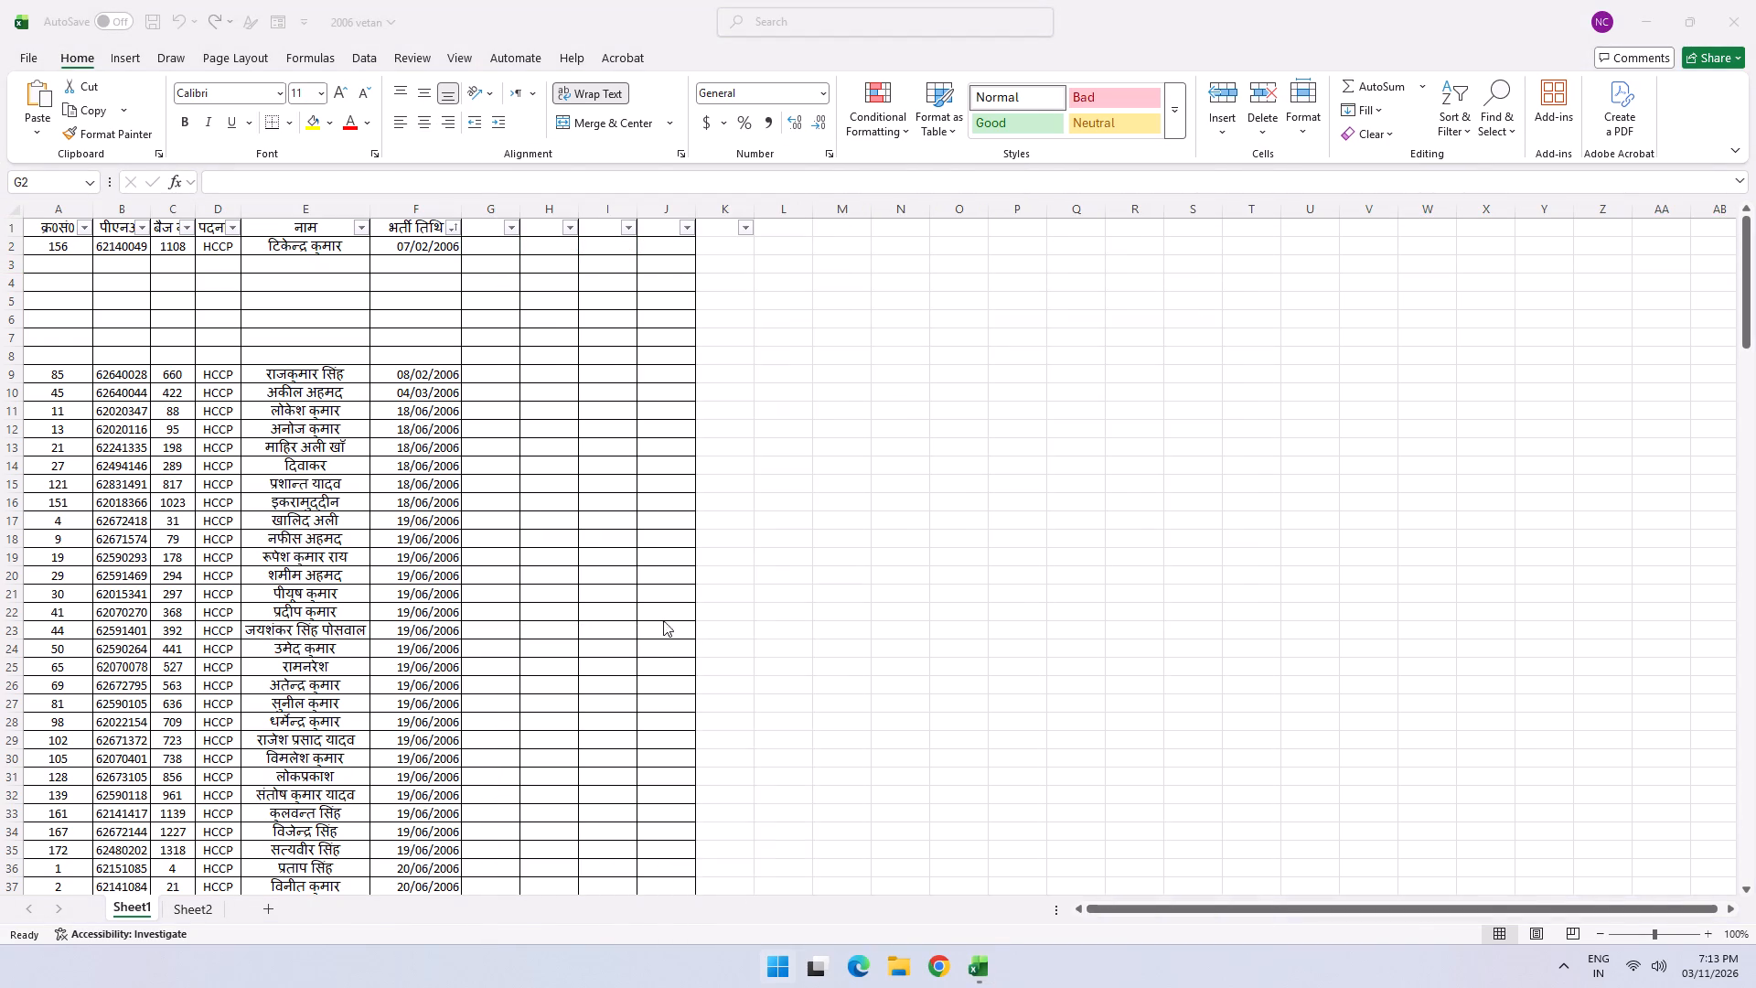
# Examine the pay revision tables at the document's end, going back to the नोटशीट heading and its table's column headings.
pyautogui.hotkey('ctrl', 'End')
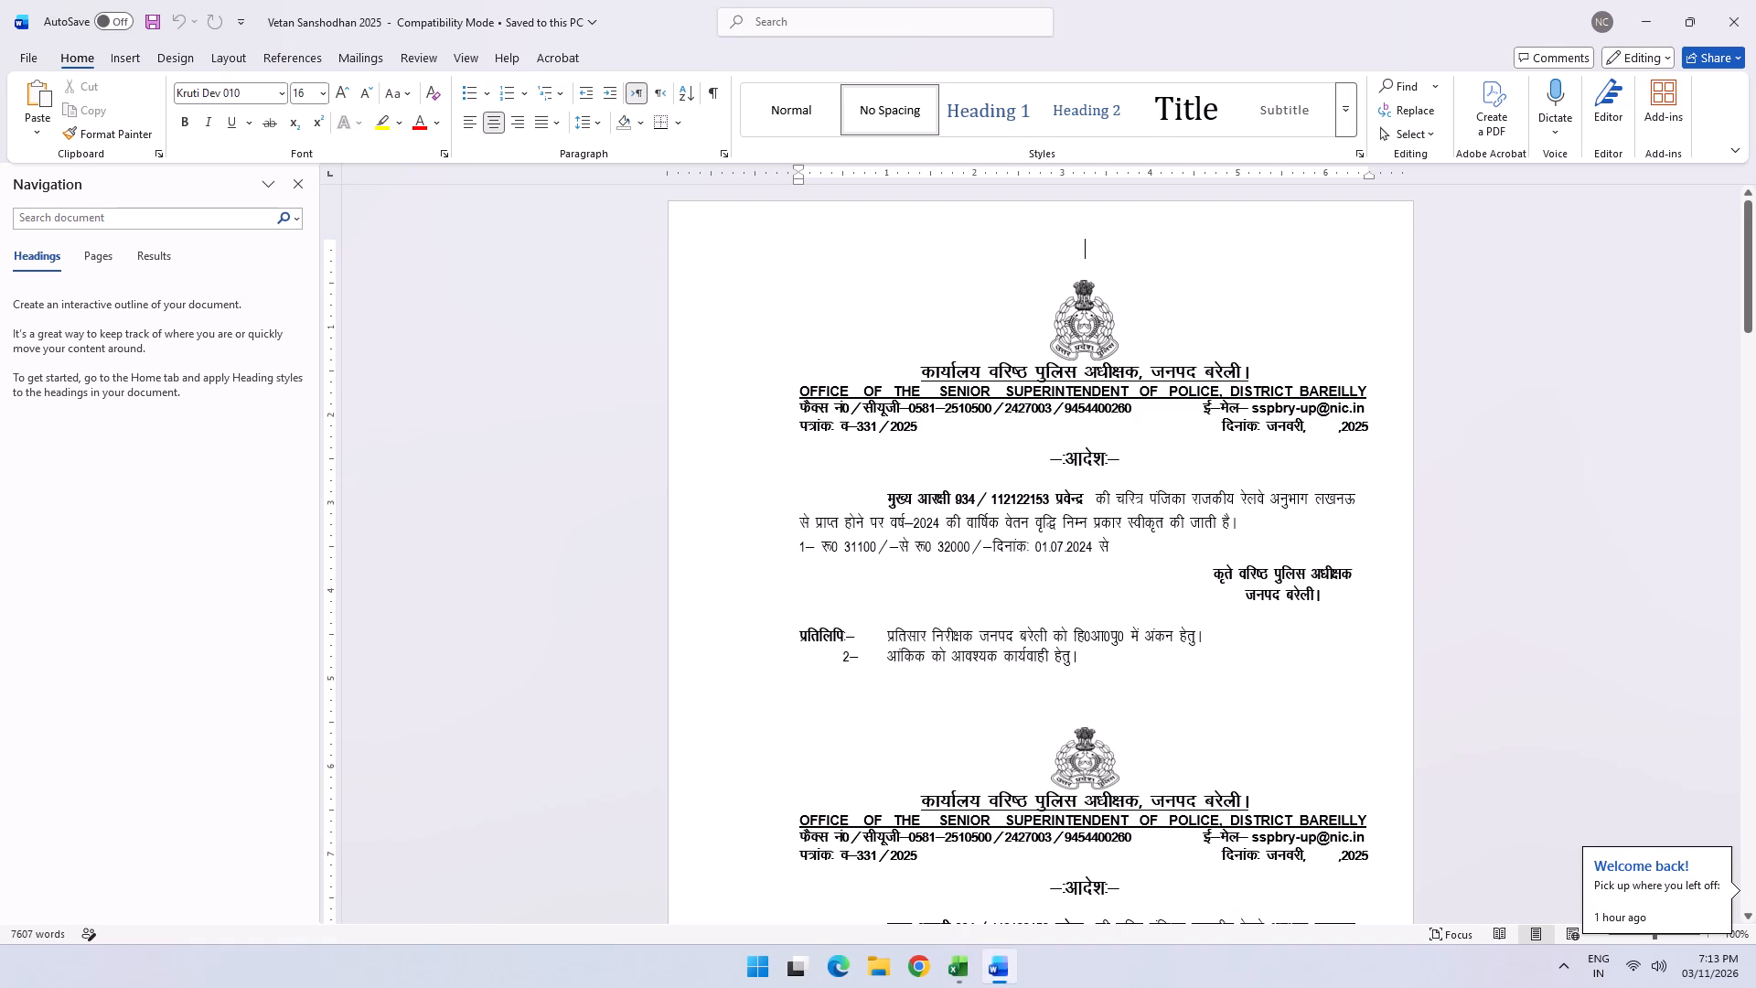
pyautogui.click(1716, 644)
pyautogui.hotkey('ctrl', 'End')
pyautogui.scroll(6, 961, 648)
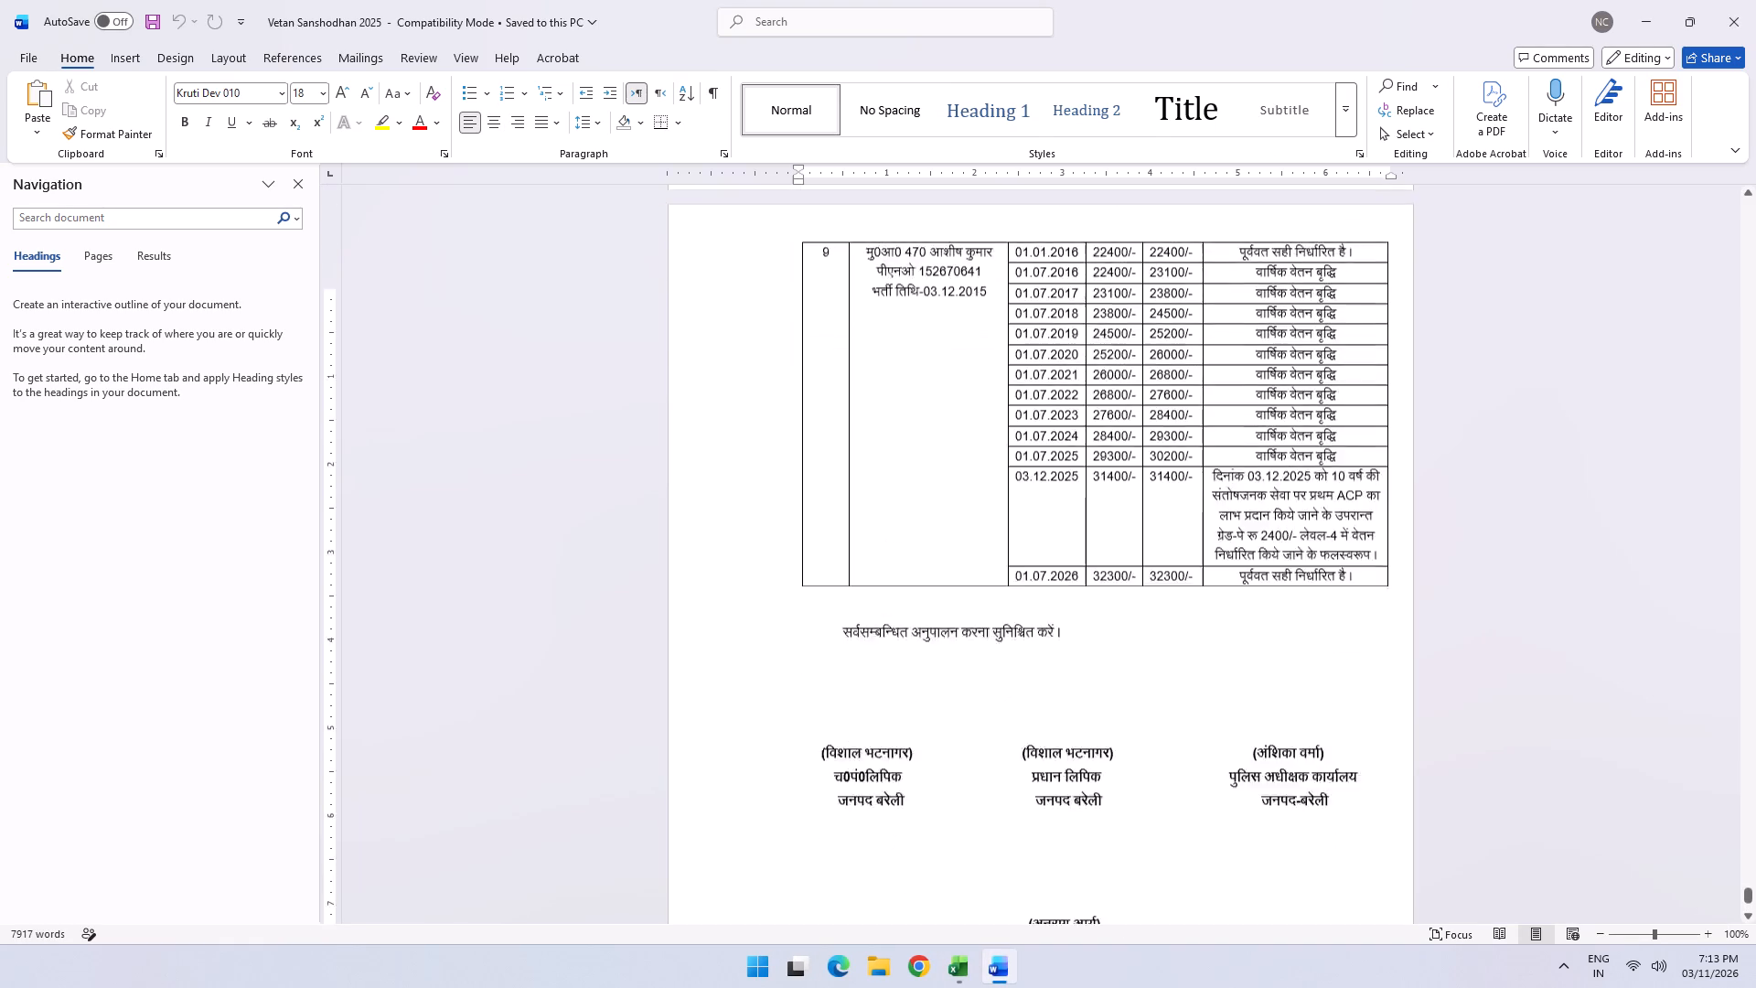
pyautogui.scroll(9, 964, 648)
pyautogui.scroll(-1, 969, 648)
pyautogui.scroll(10, 969, 648)
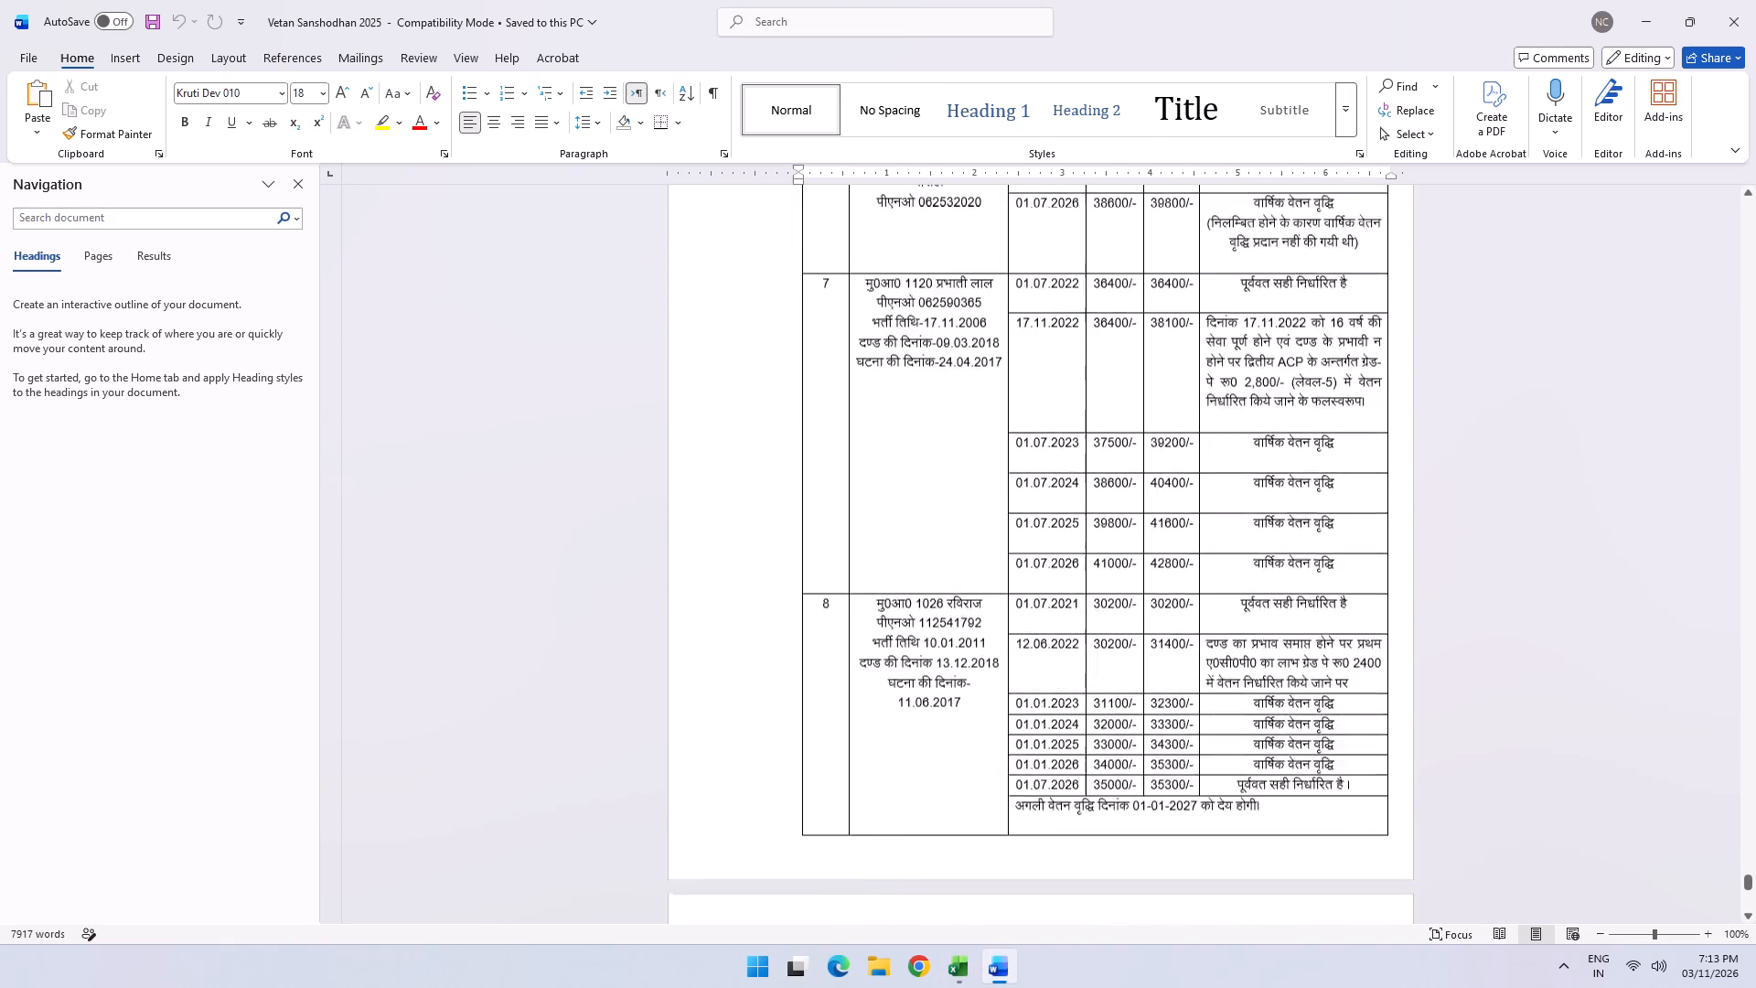
pyautogui.scroll(8, 969, 648)
pyautogui.scroll(-1, 969, 648)
pyautogui.scroll(3, 969, 648)
pyautogui.scroll(-1, 969, 648)
pyautogui.scroll(6, 969, 648)
pyautogui.scroll(15, 966, 650)
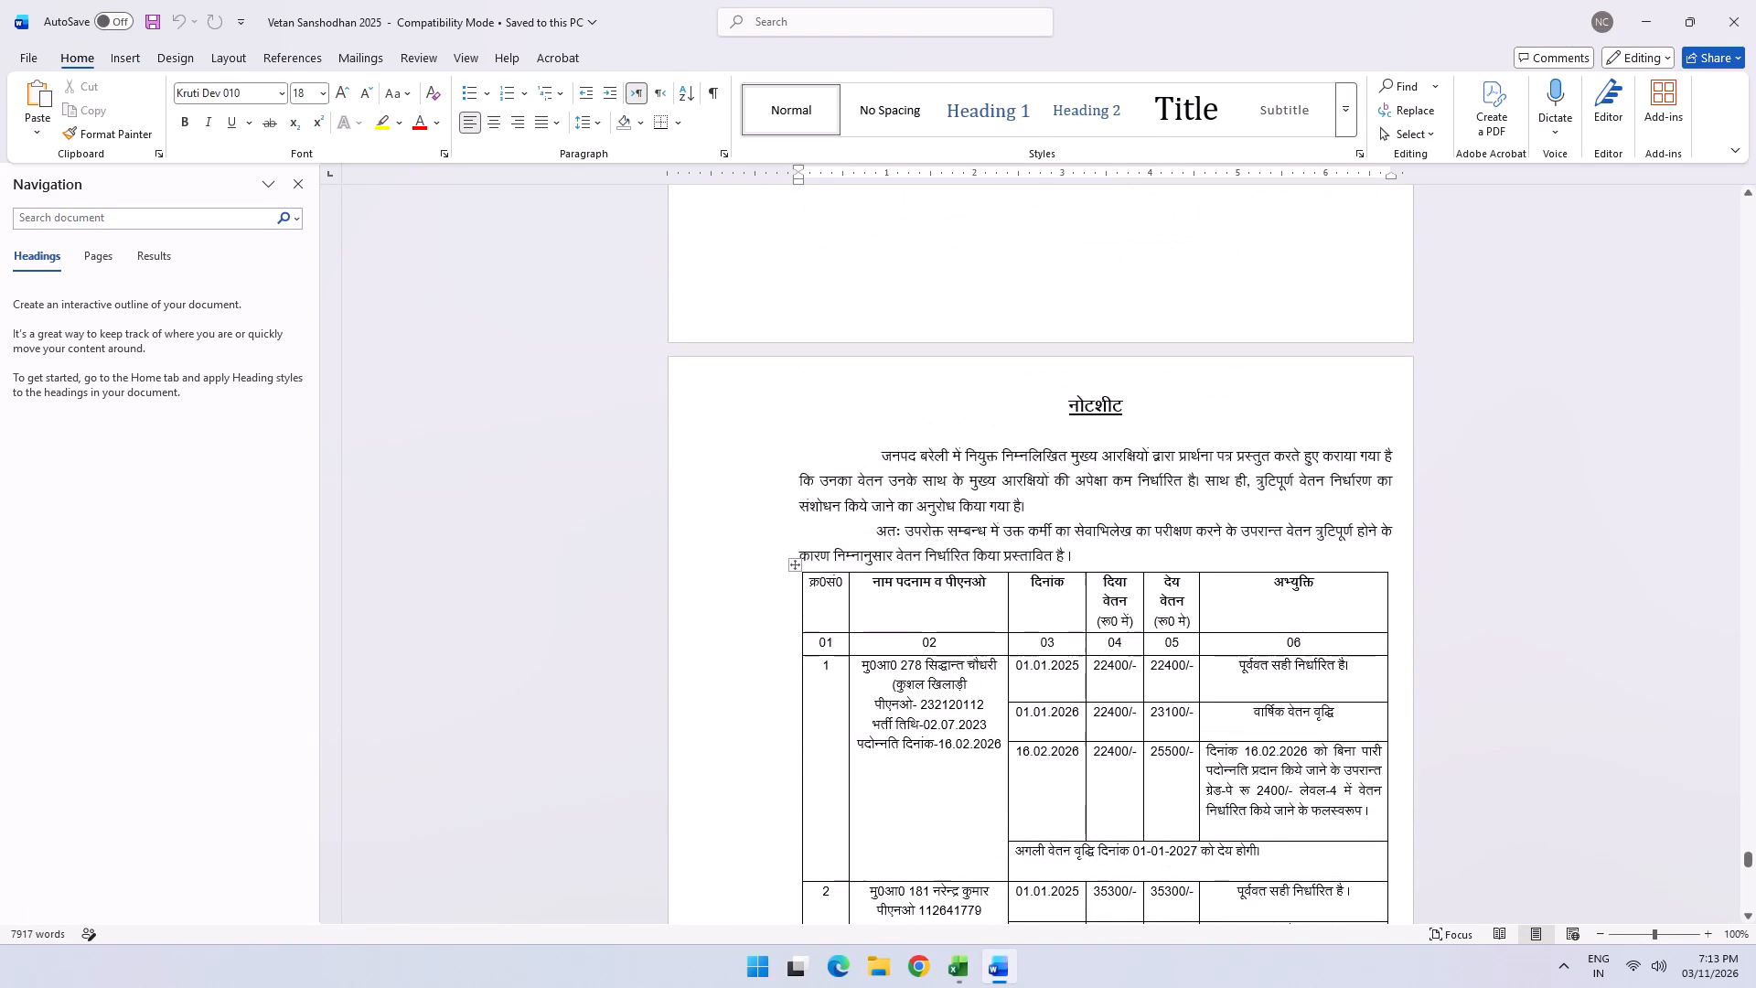
# Switch to the 2006 vetan workbook and enter दिनांक as the header of column G.
pyautogui.hotkey('alt', 'Tab')
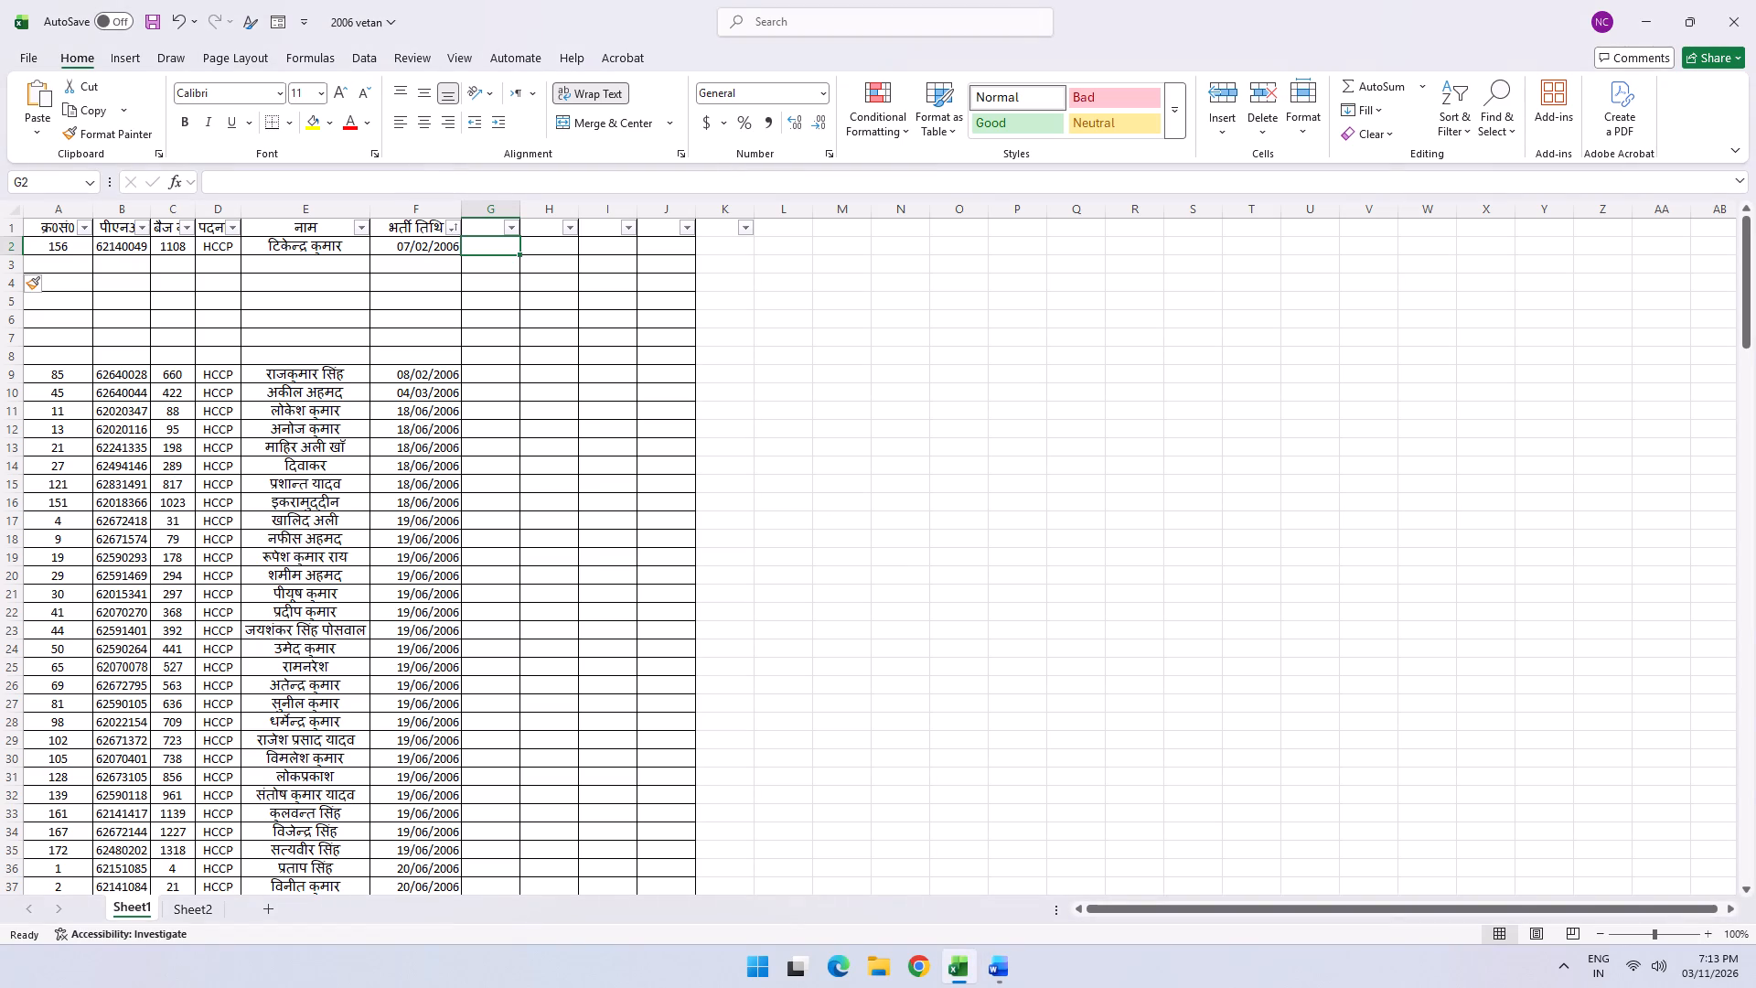
pyautogui.press('Up')
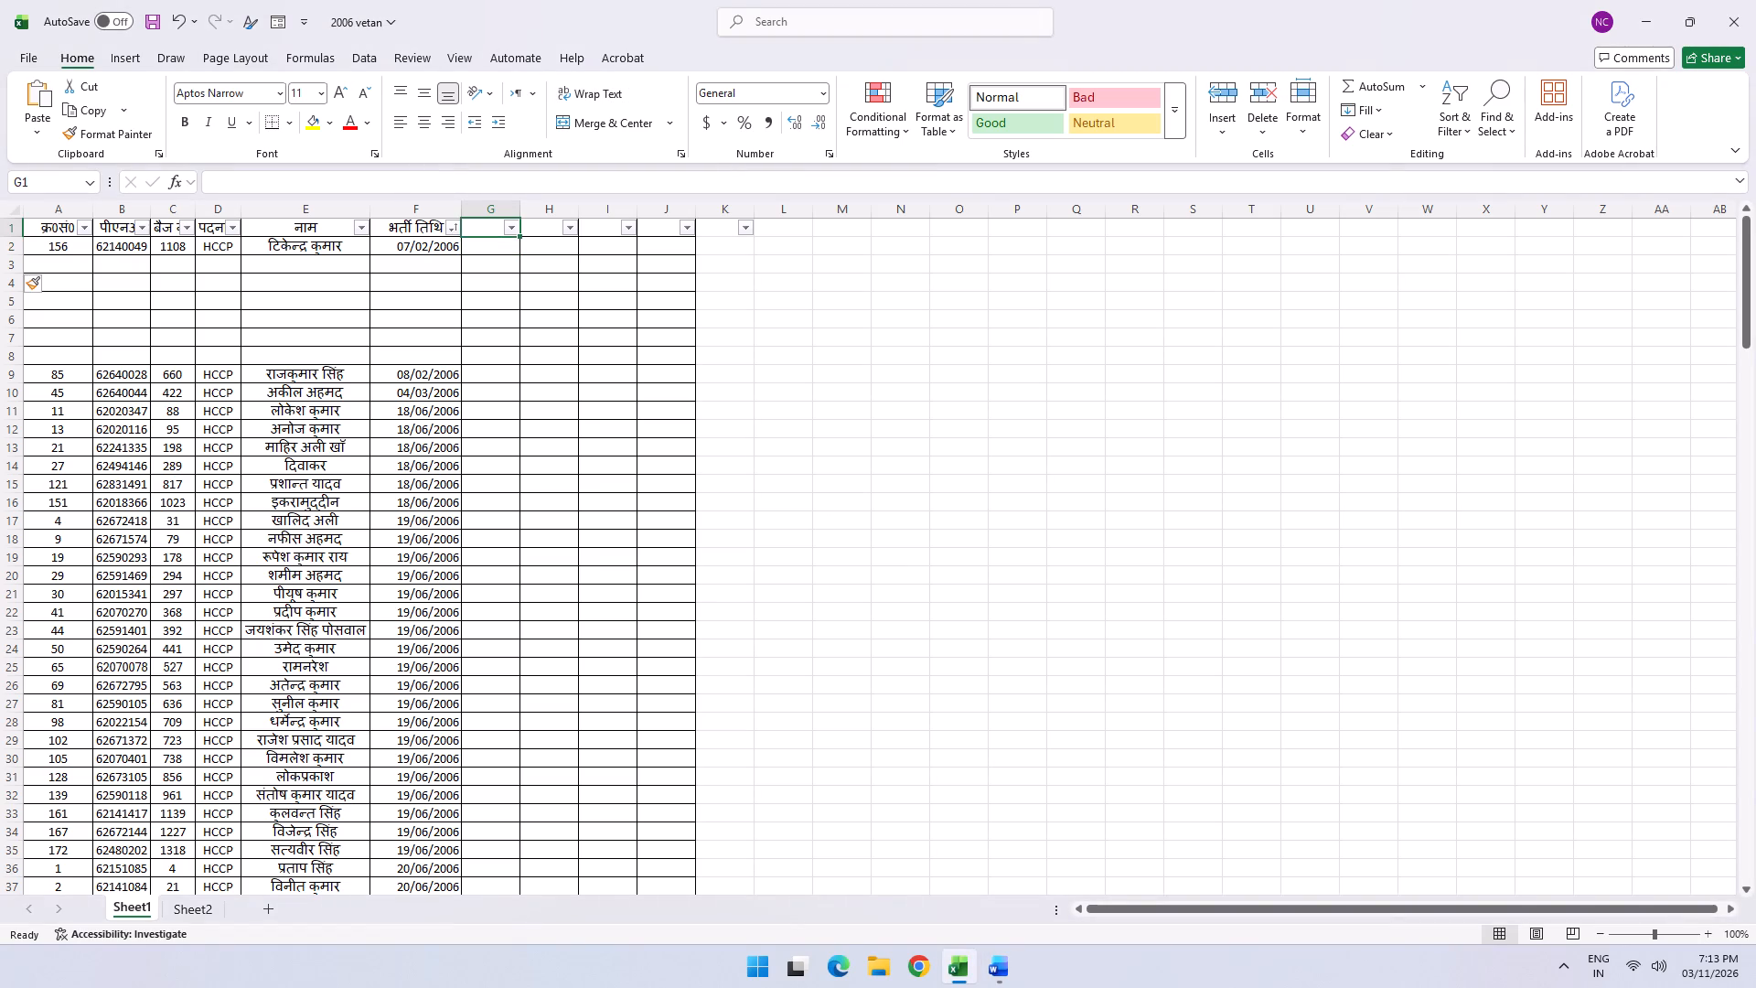
pyautogui.hotkey('alt', 'Tab')
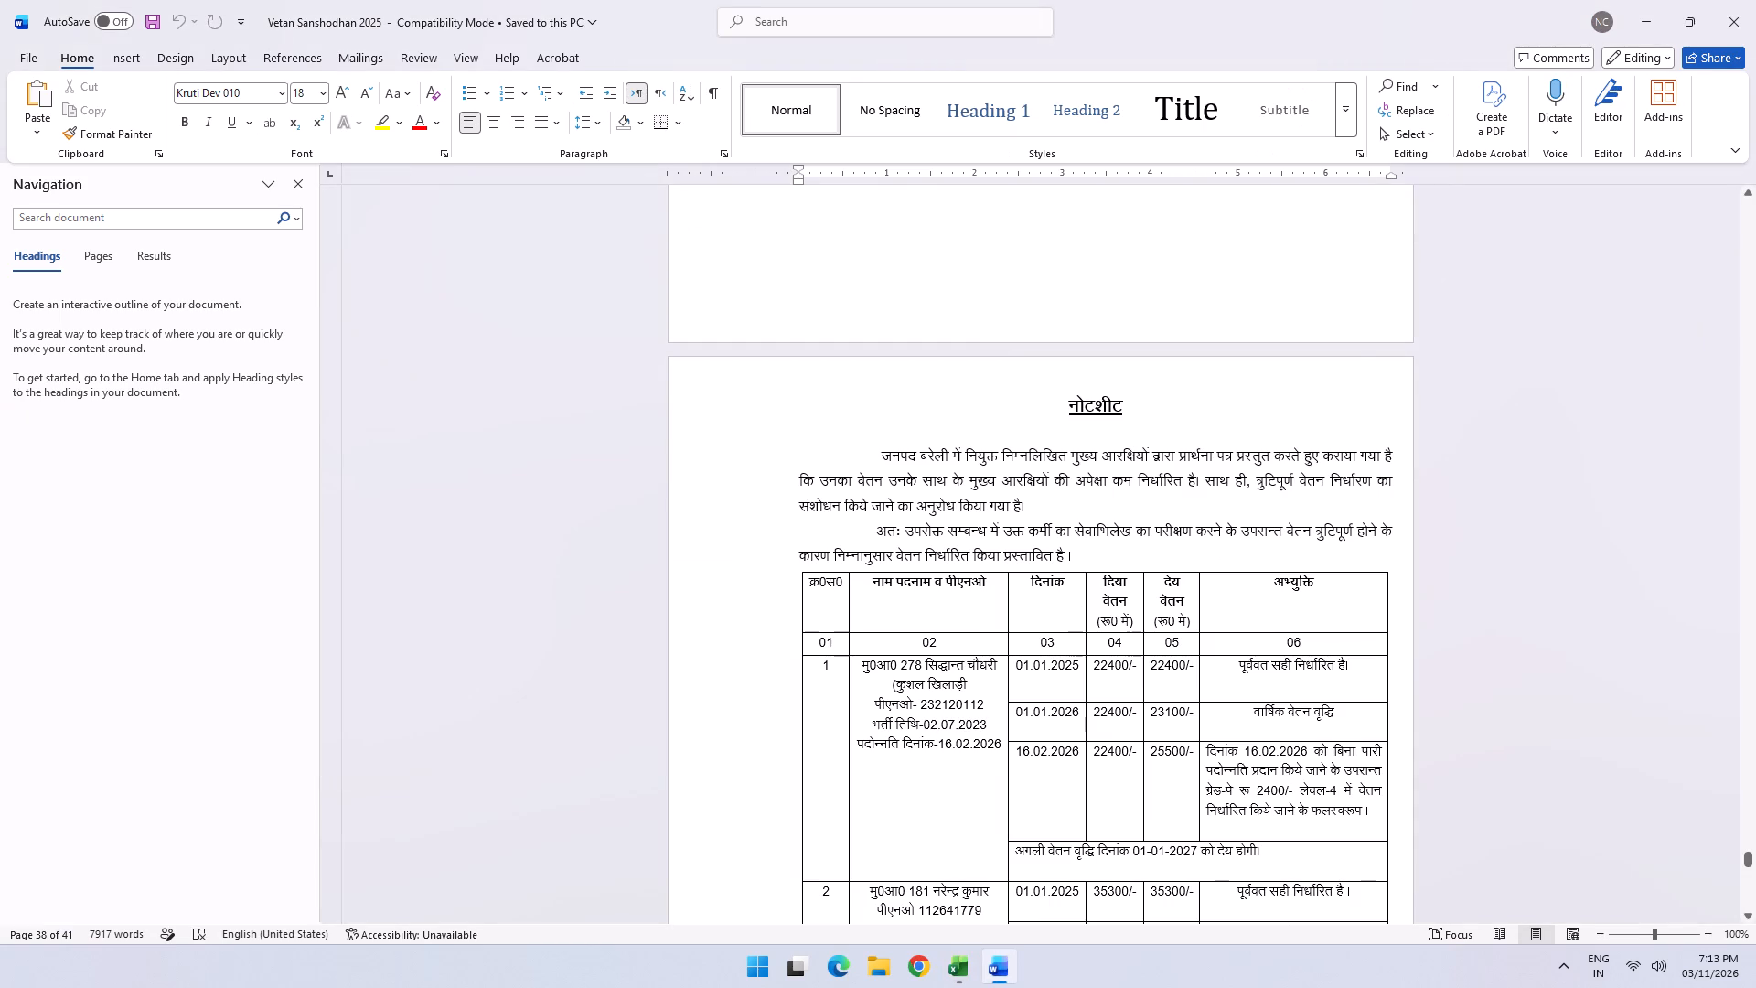
pyautogui.hotkey('alt', 'Tab')
pyautogui.write('ofve')
pyautogui.press('BackSpace')
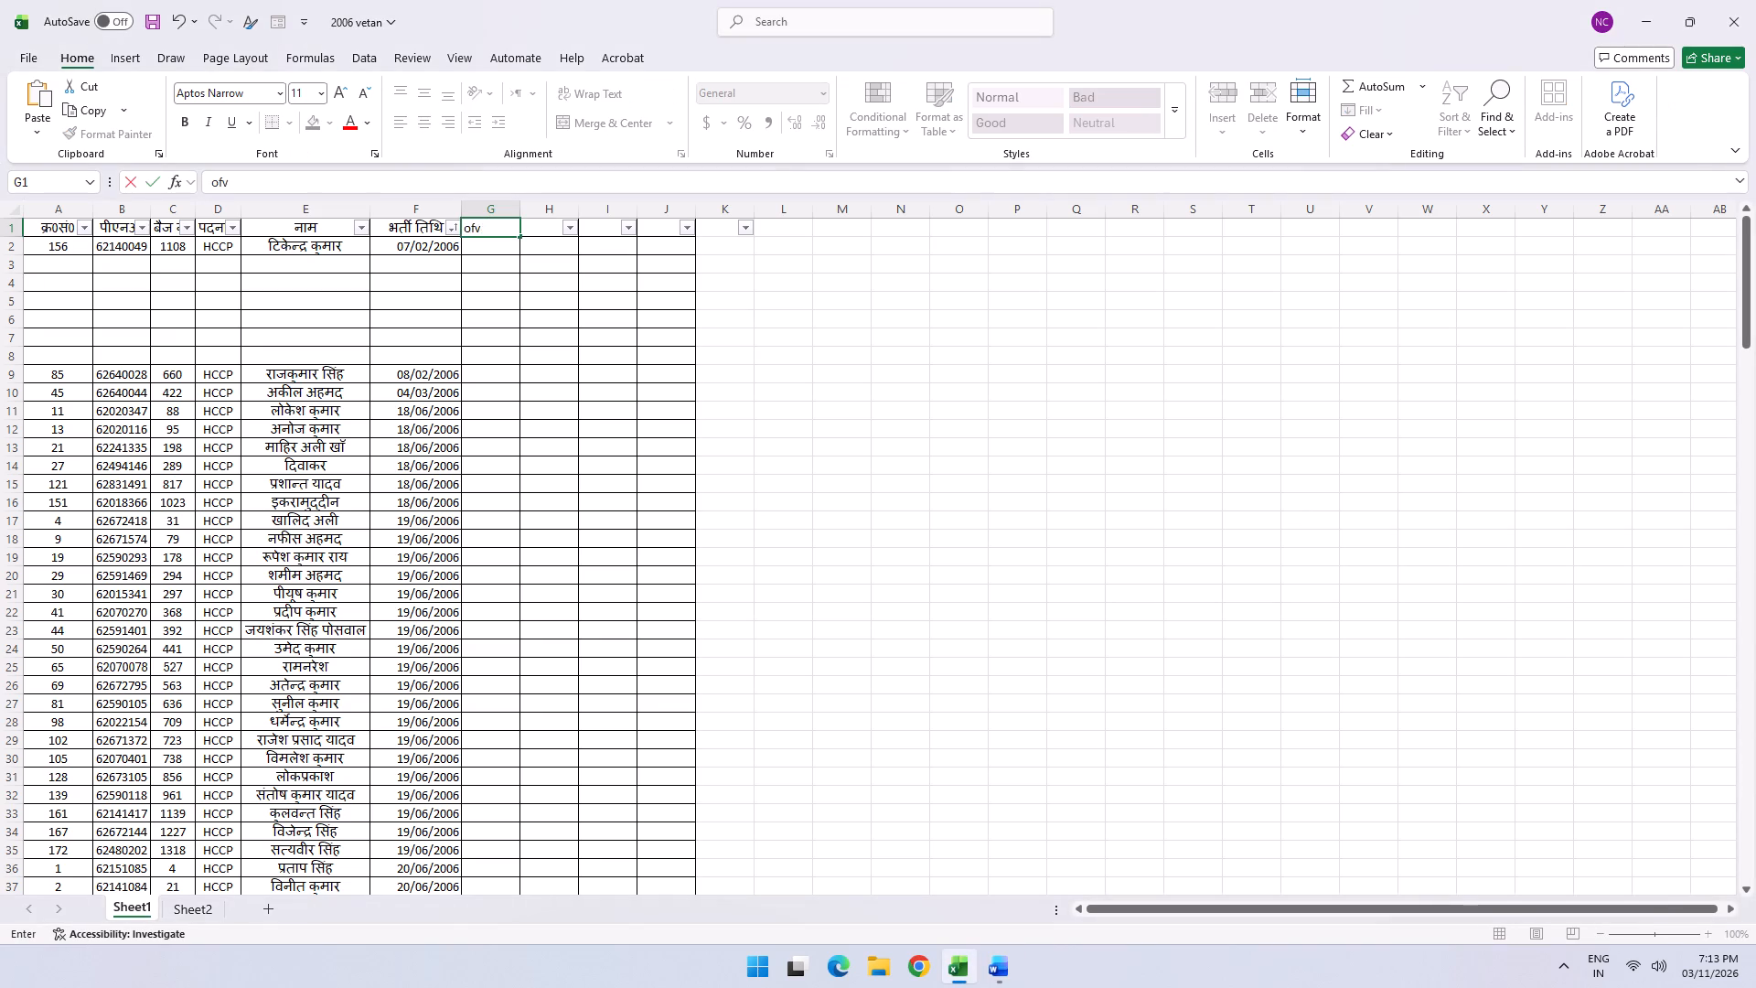
pyautogui.press('BackSpace')
pyautogui.press('BackSpace')
pyautogui.press('BackSpace')
pyautogui.write('दिनांक')
pyautogui.press('Tab')
# Switch to the Vetan Sanshodhan 2025 document and examine the नोटशीट pay table's column headings near its end.
pyautogui.hotkey('alt', 'Tab')
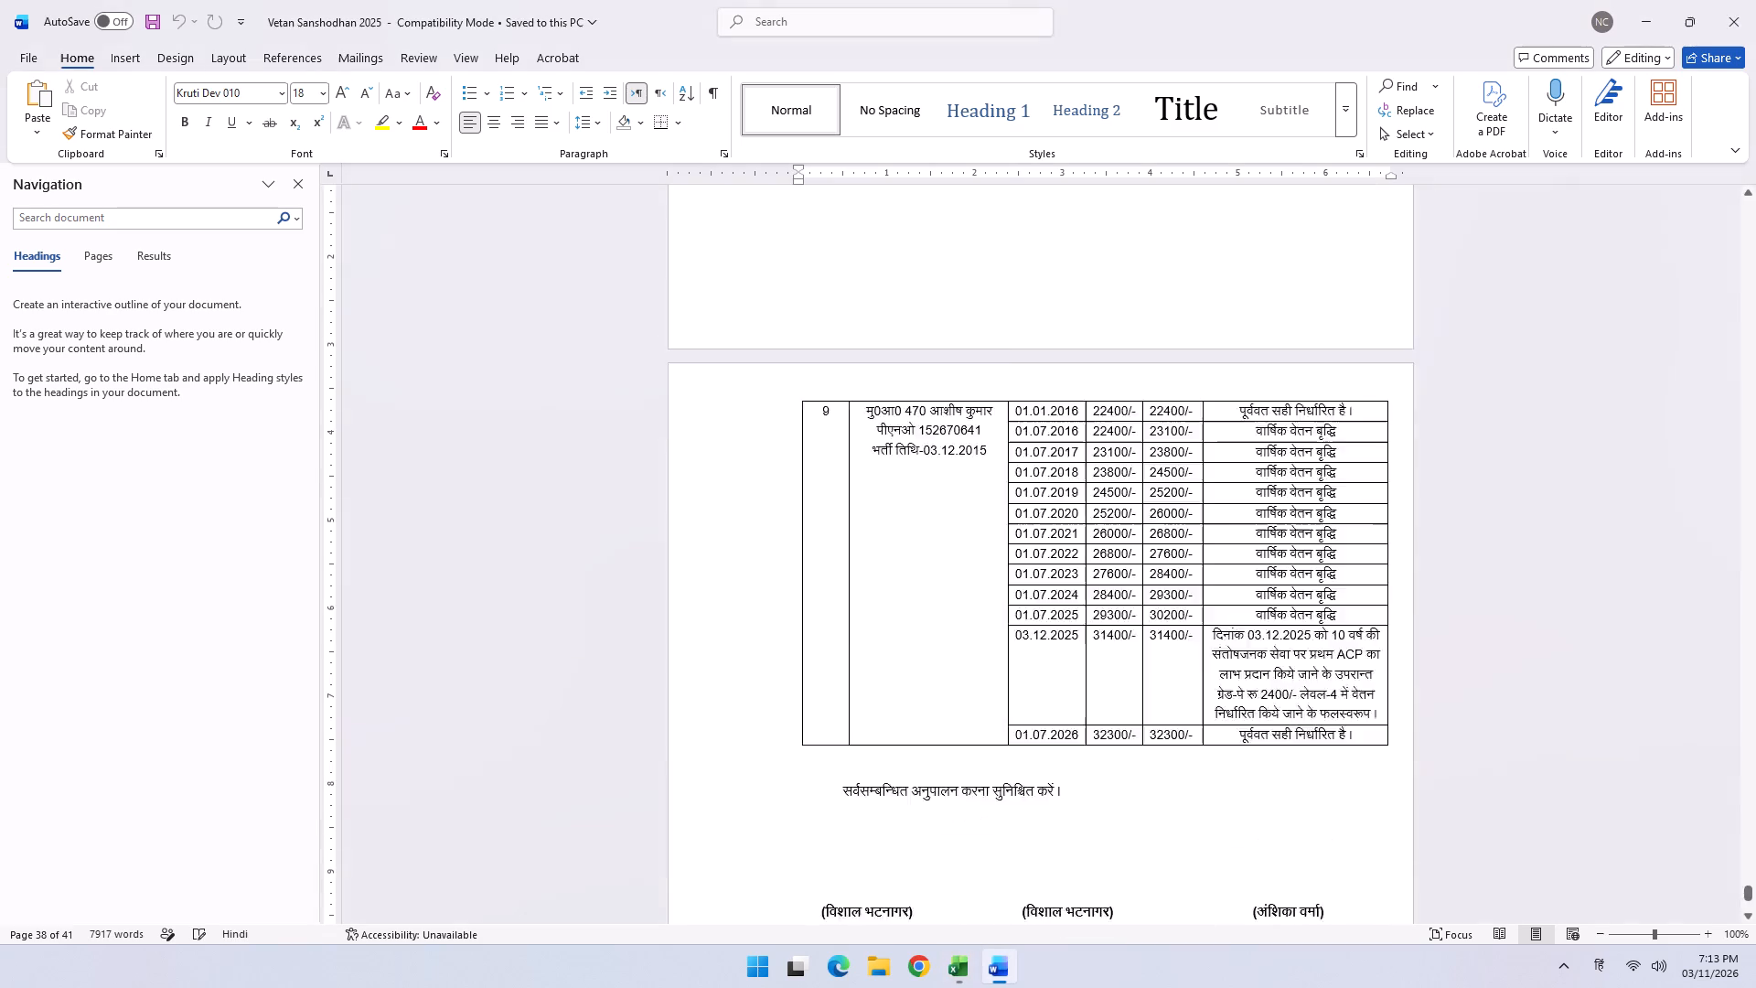
pyautogui.scroll(6, 1090, 596)
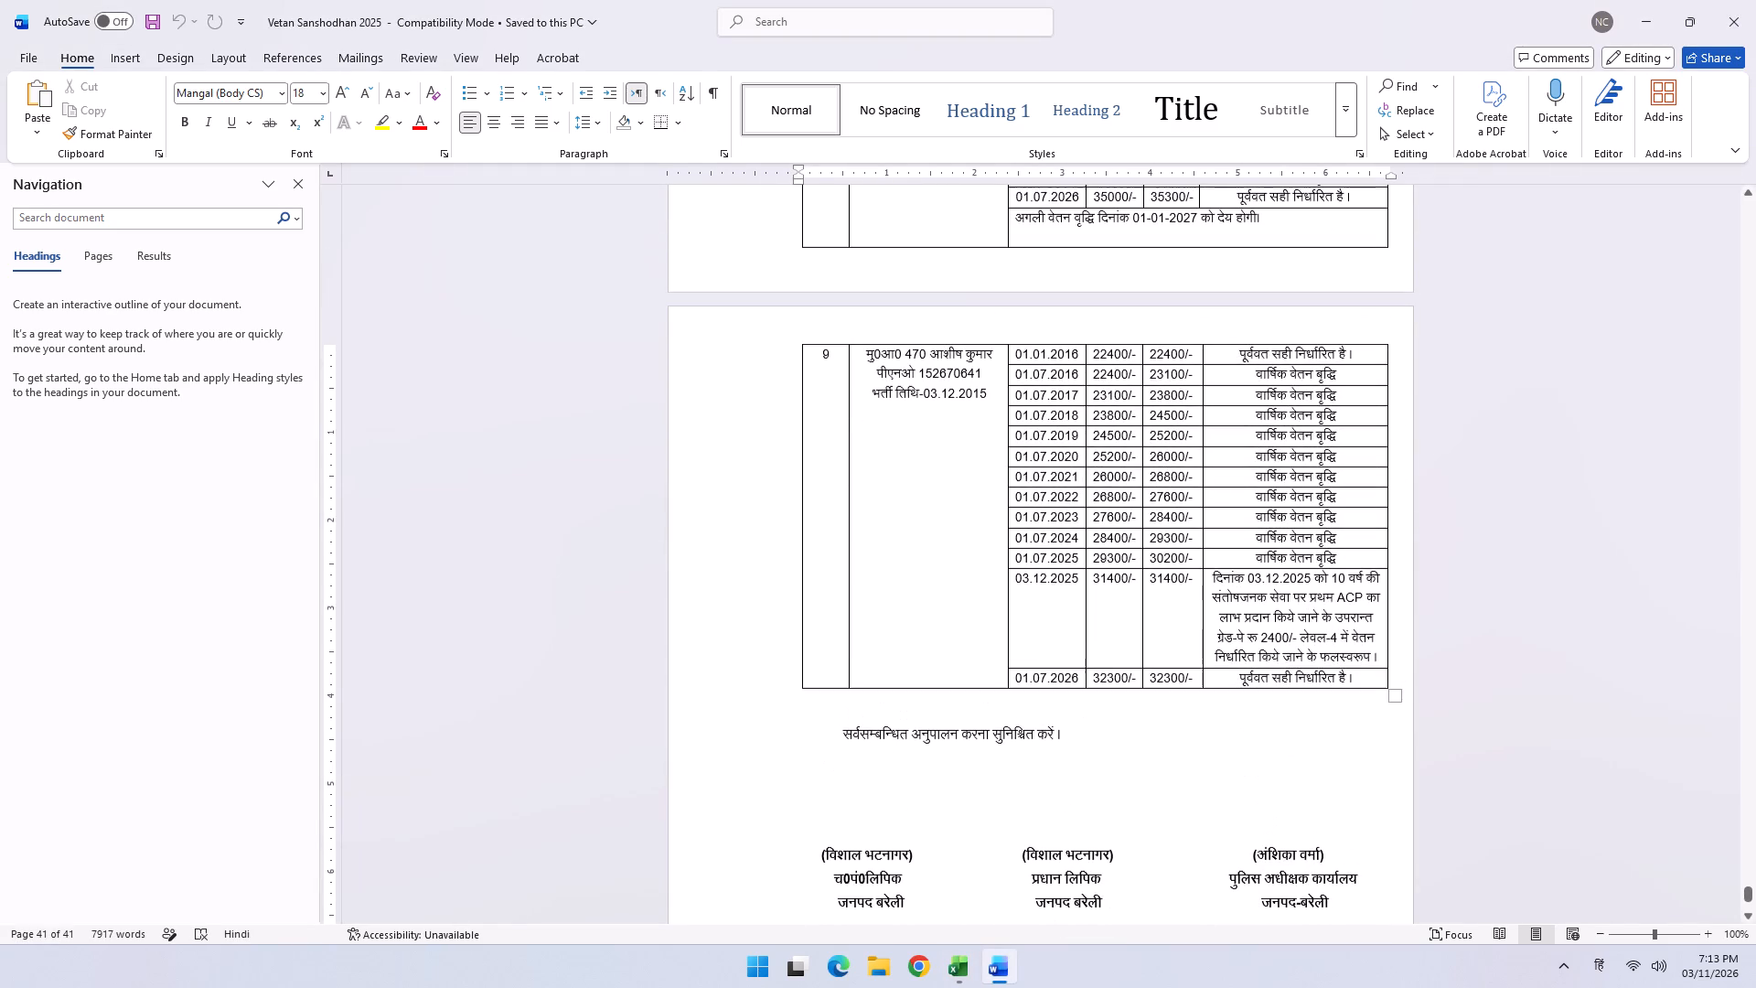
pyautogui.moveTo(1742, 893); pyautogui.dragTo(1742, 884)
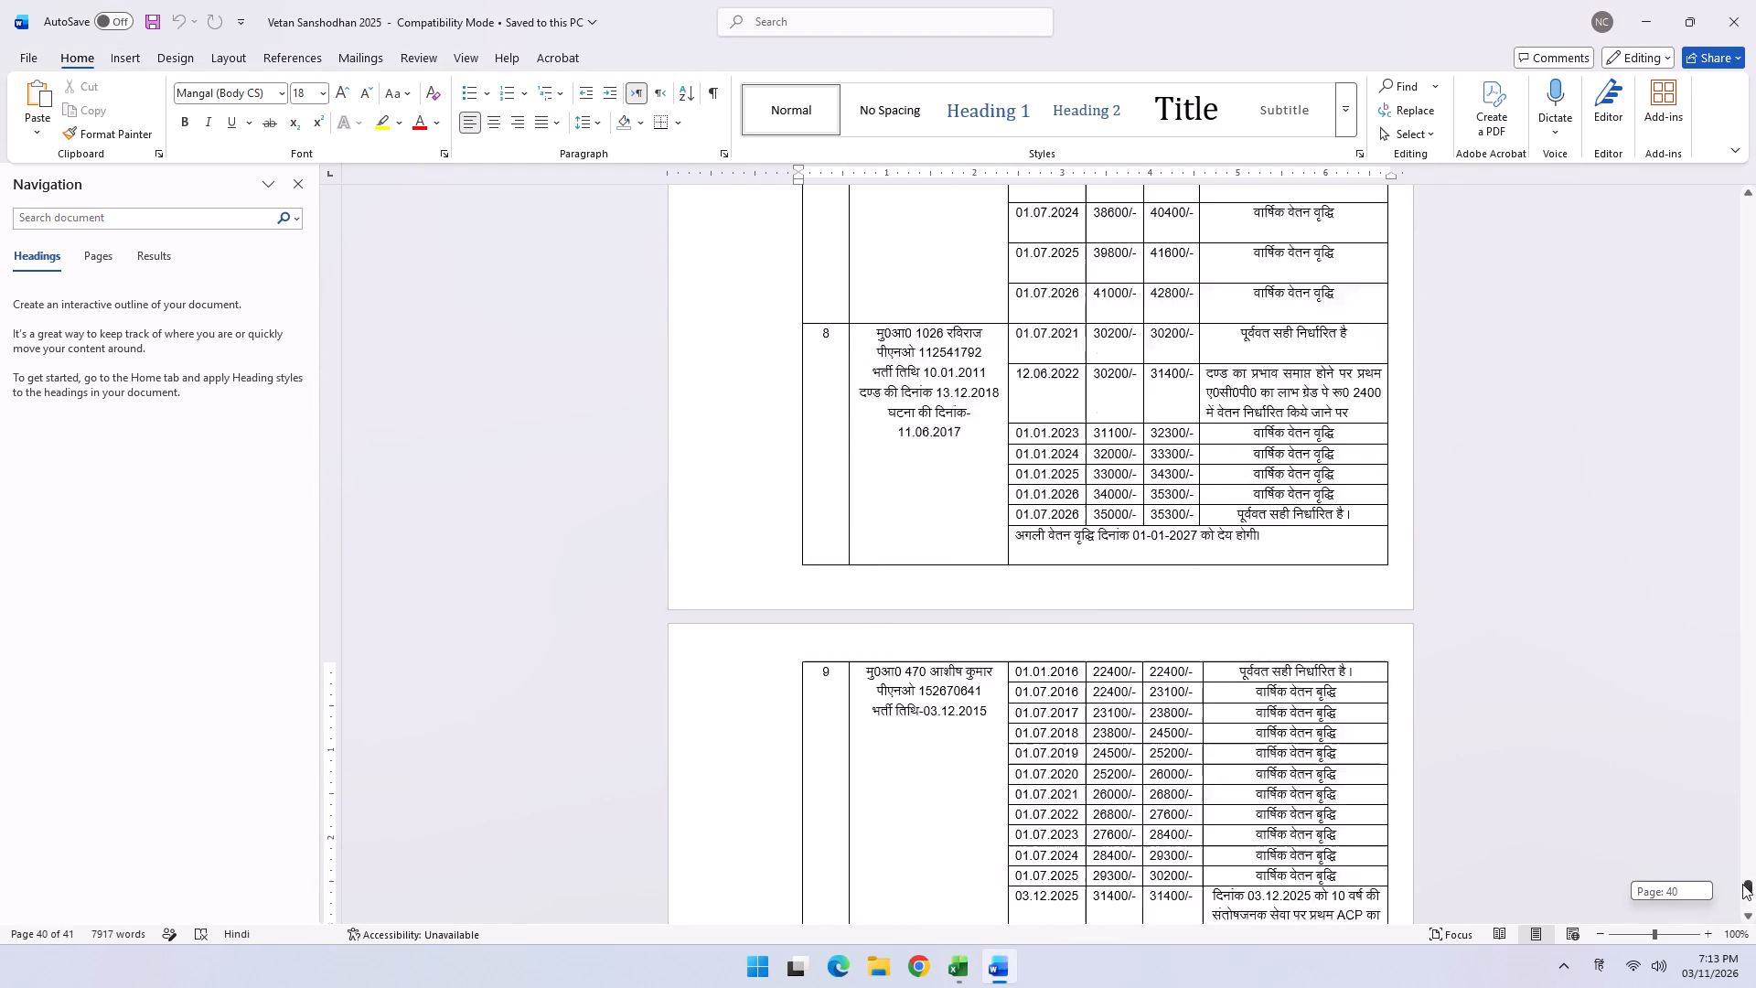
pyautogui.moveTo(1742, 884); pyautogui.dragTo(1755, 11)
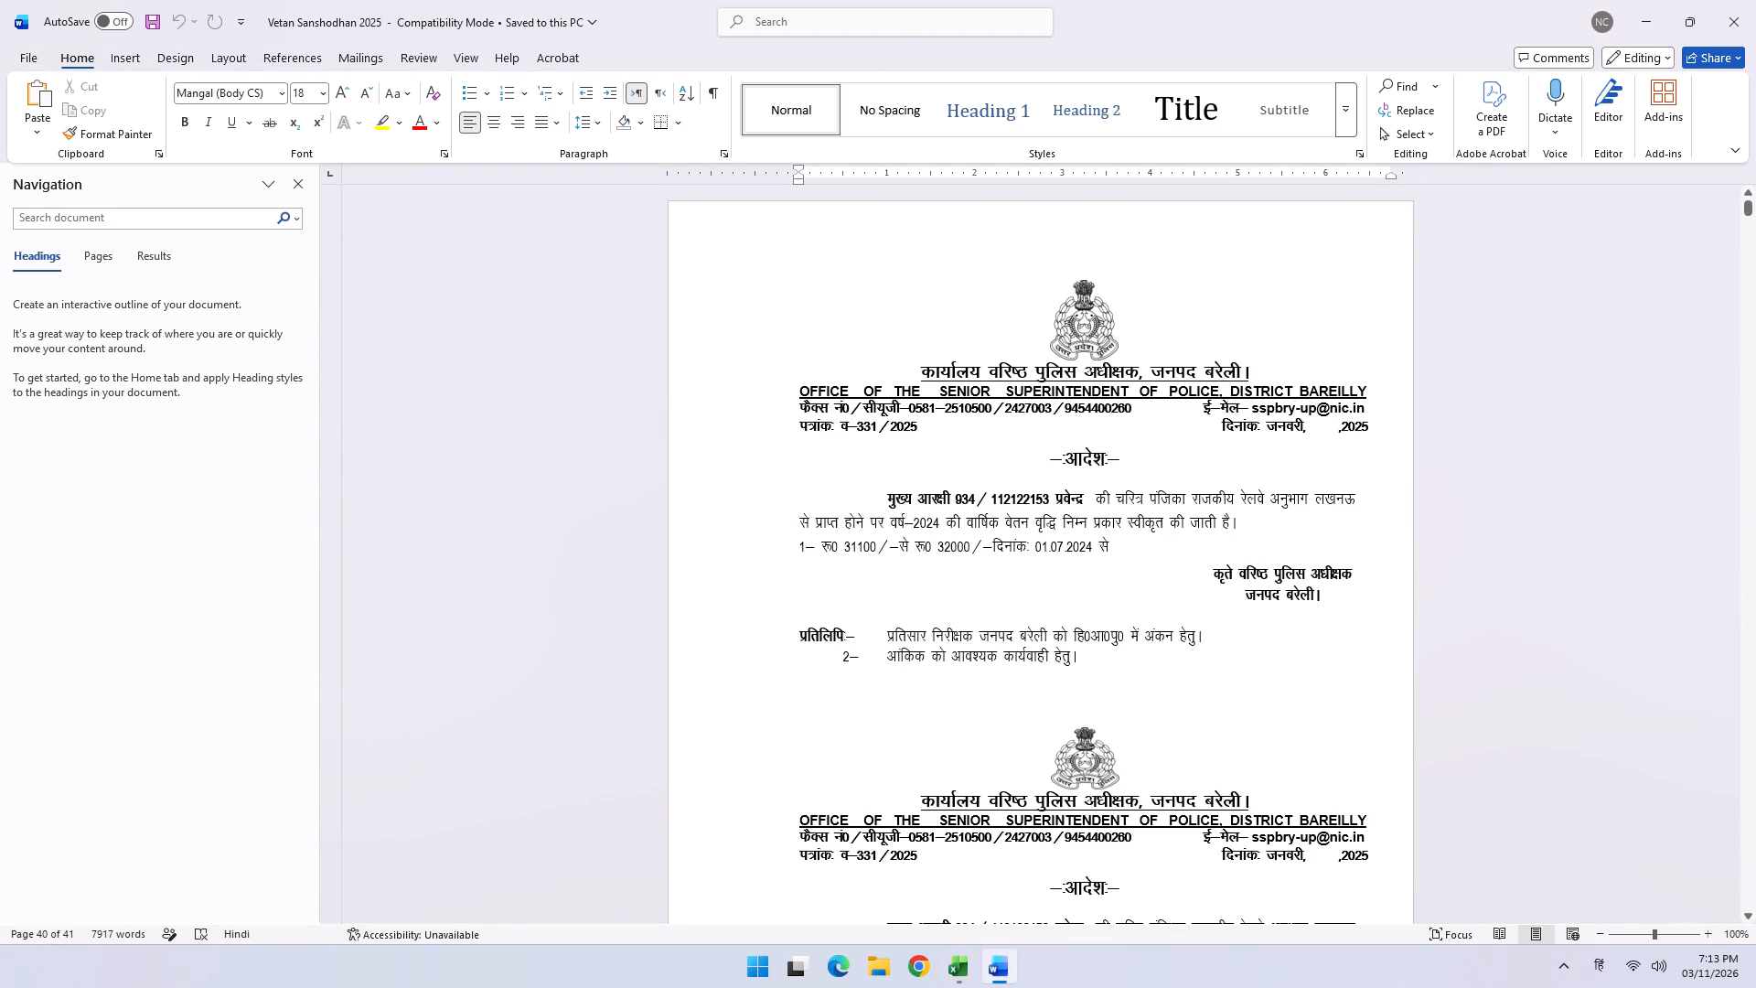
pyautogui.scroll(-12, 1214, 593)
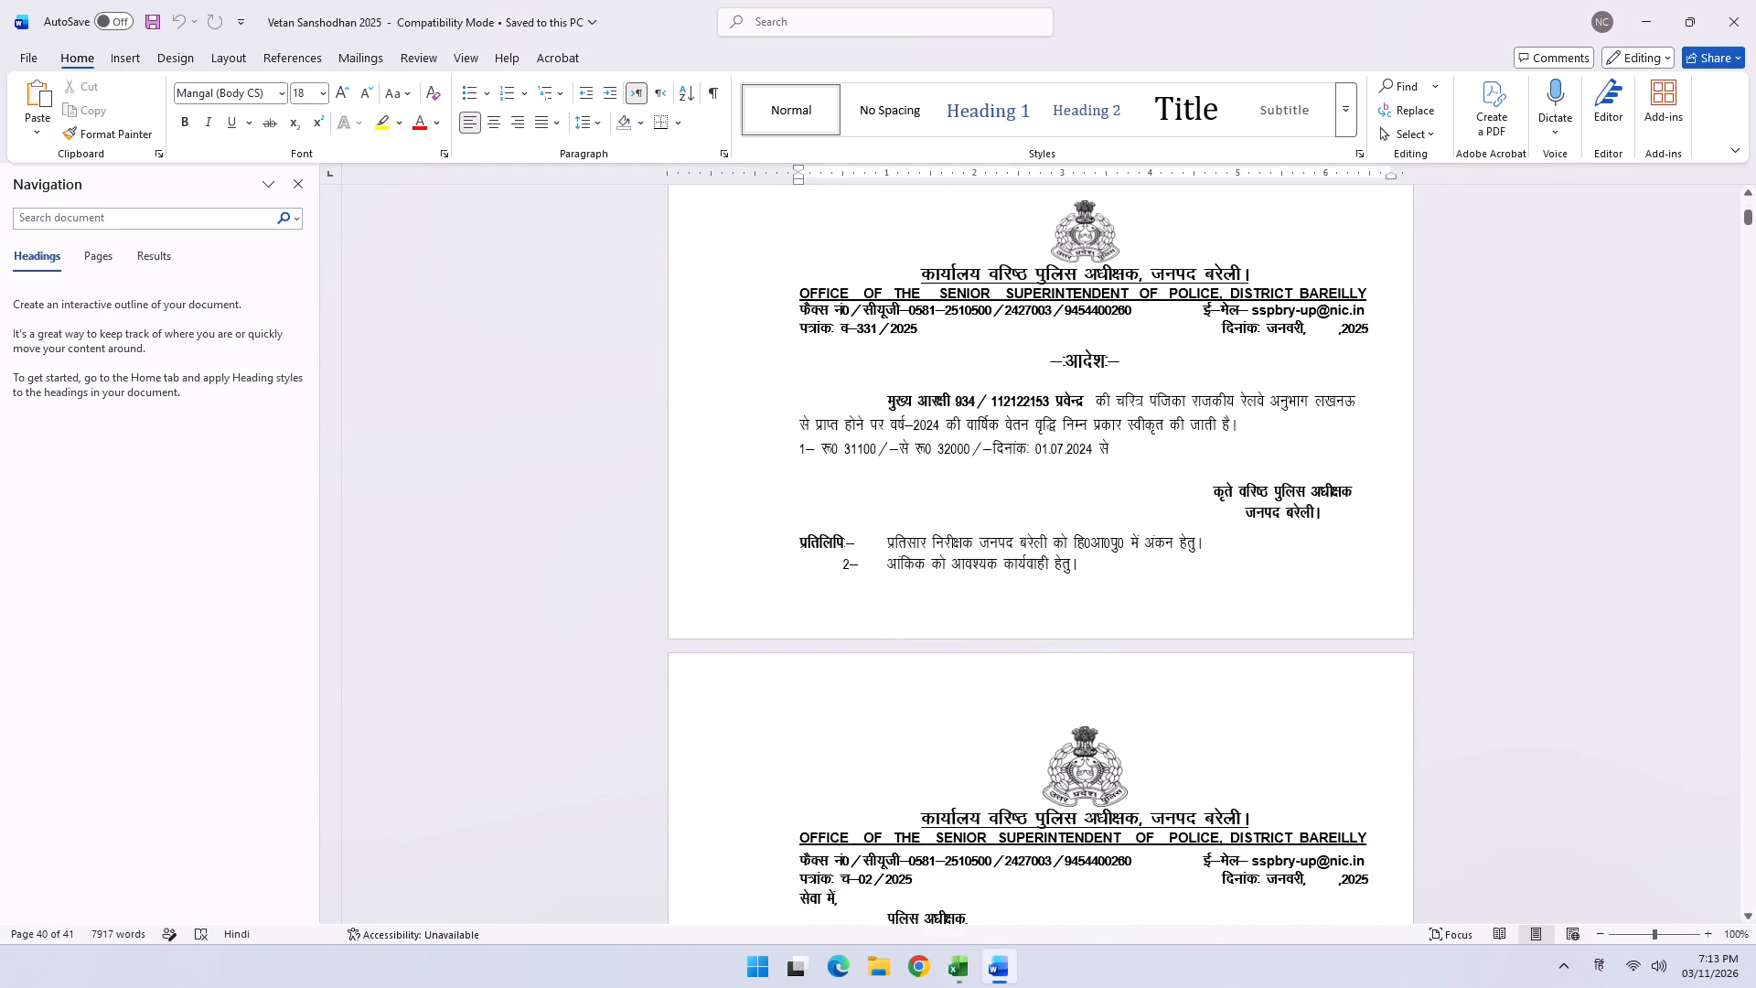
pyautogui.scroll(-4, 1202, 615)
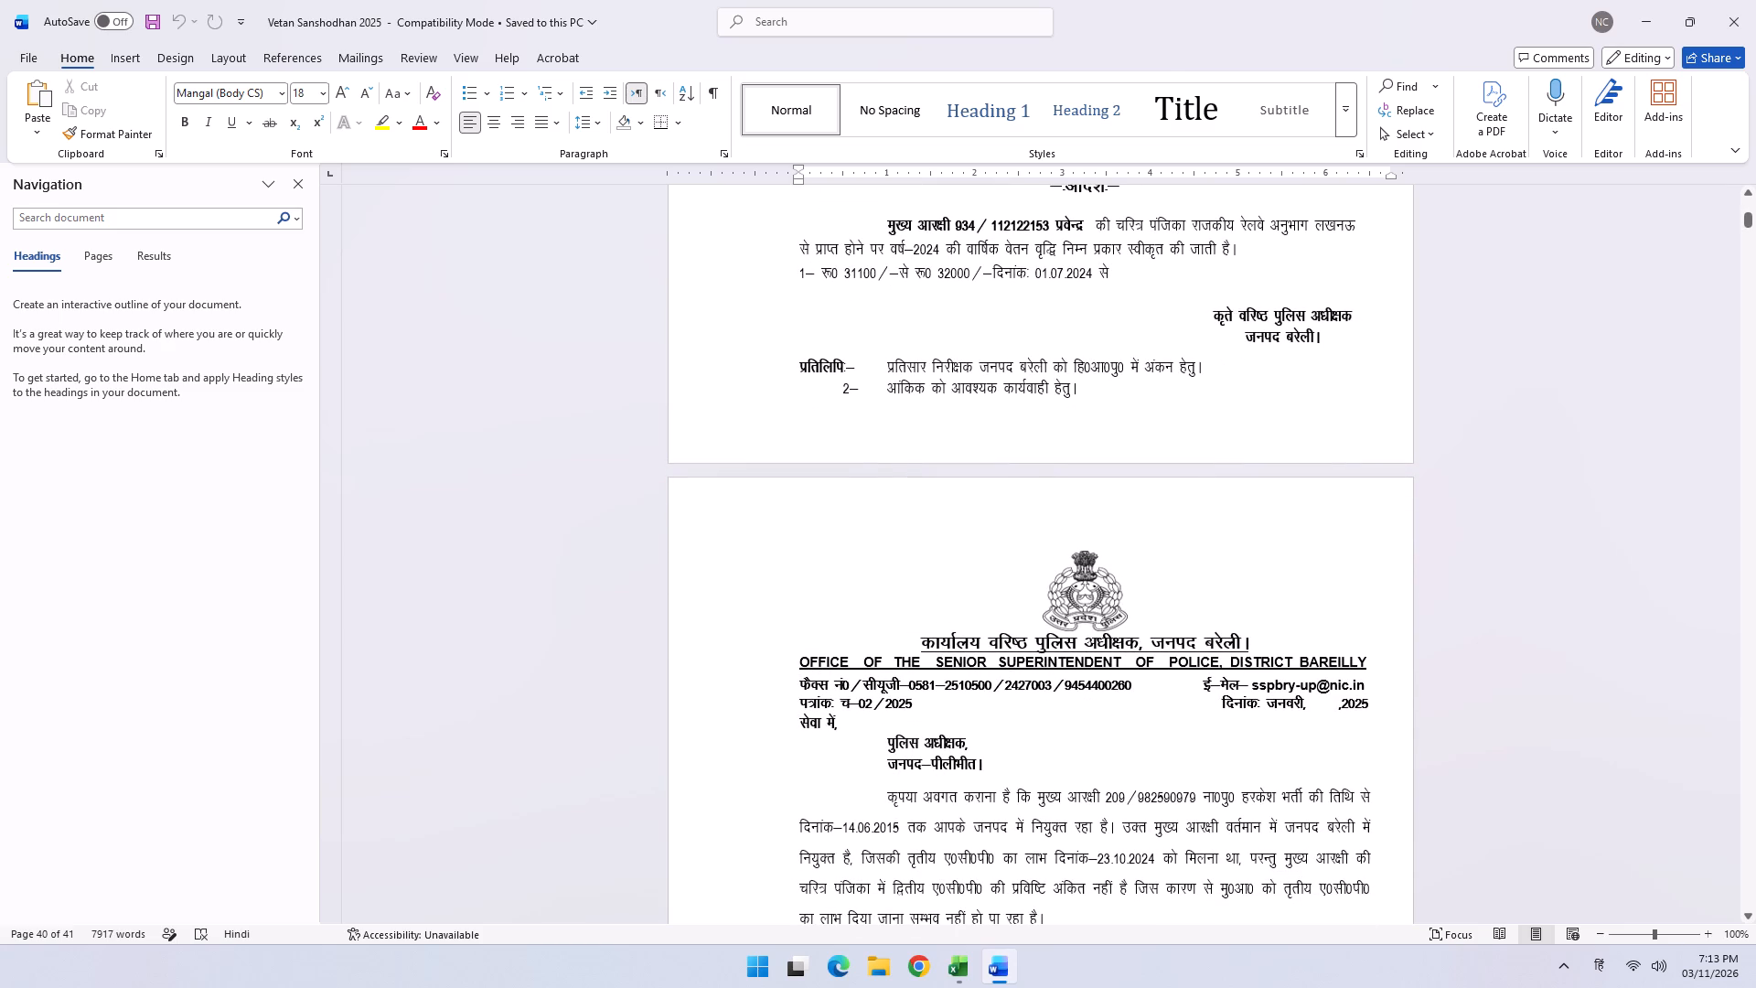
pyautogui.scroll(-7, 1504, 381)
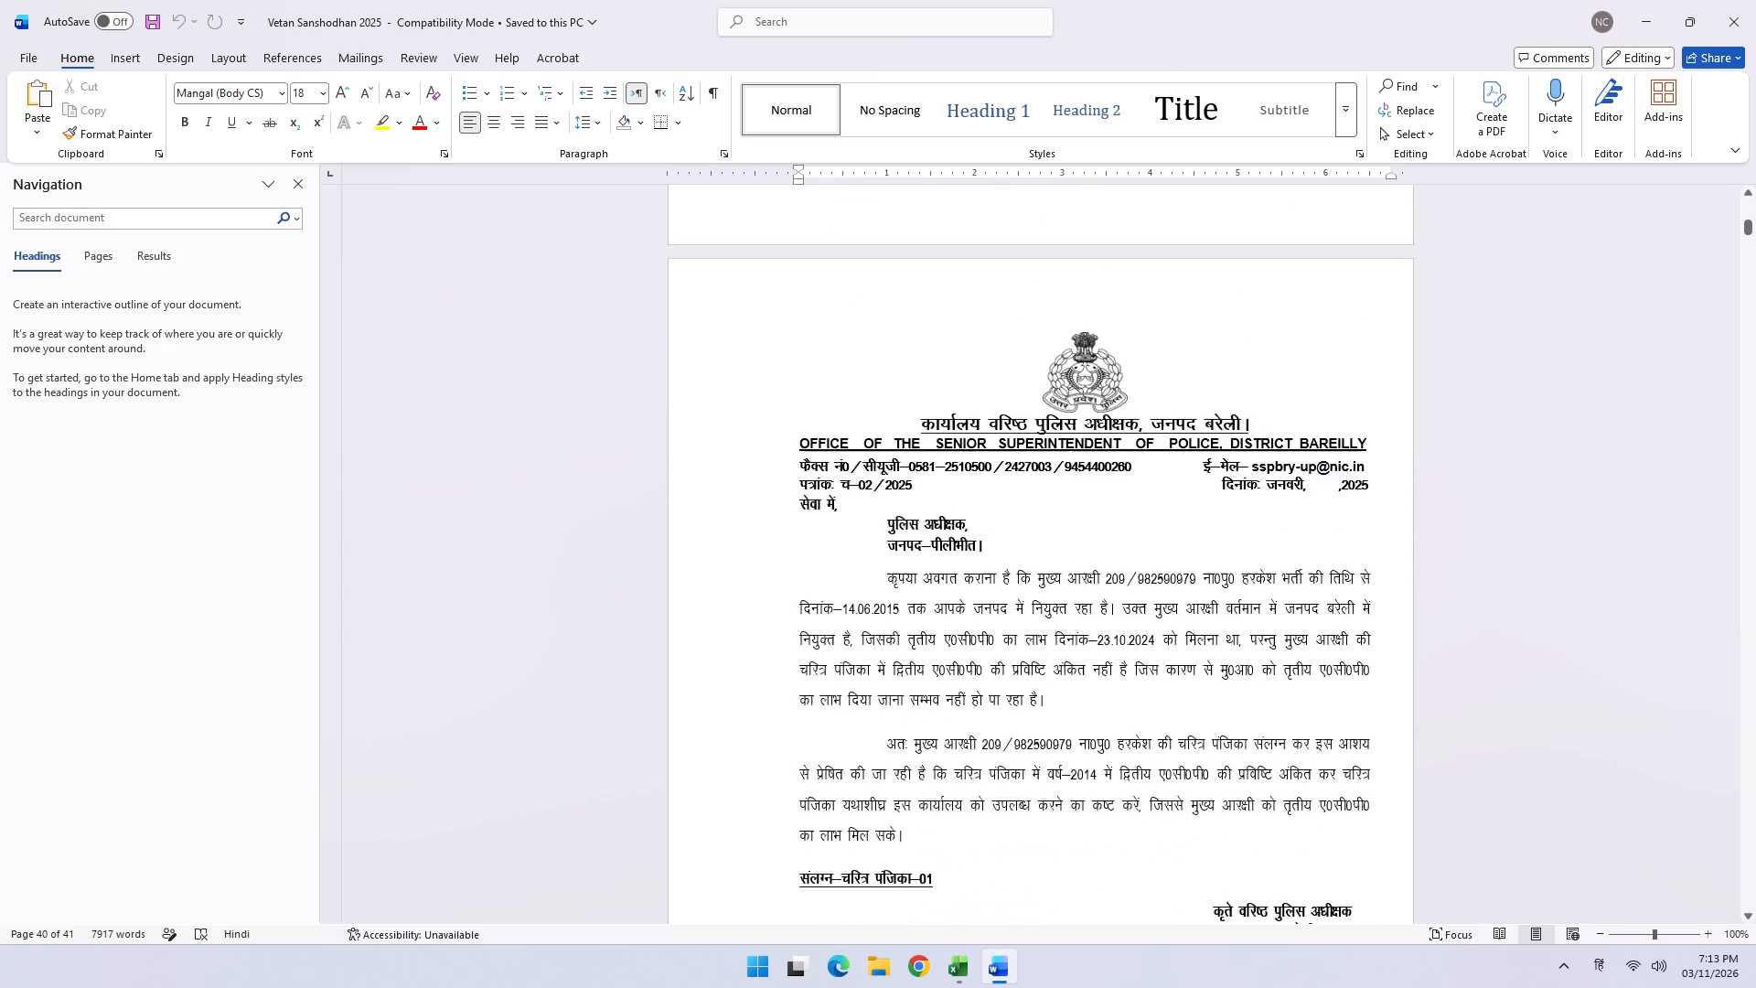
pyautogui.scroll(-7, 1514, 451)
pyautogui.scroll(1, 1478, 480)
pyautogui.scroll(-12, 1477, 480)
pyautogui.hotkey('ctrl', 'End')
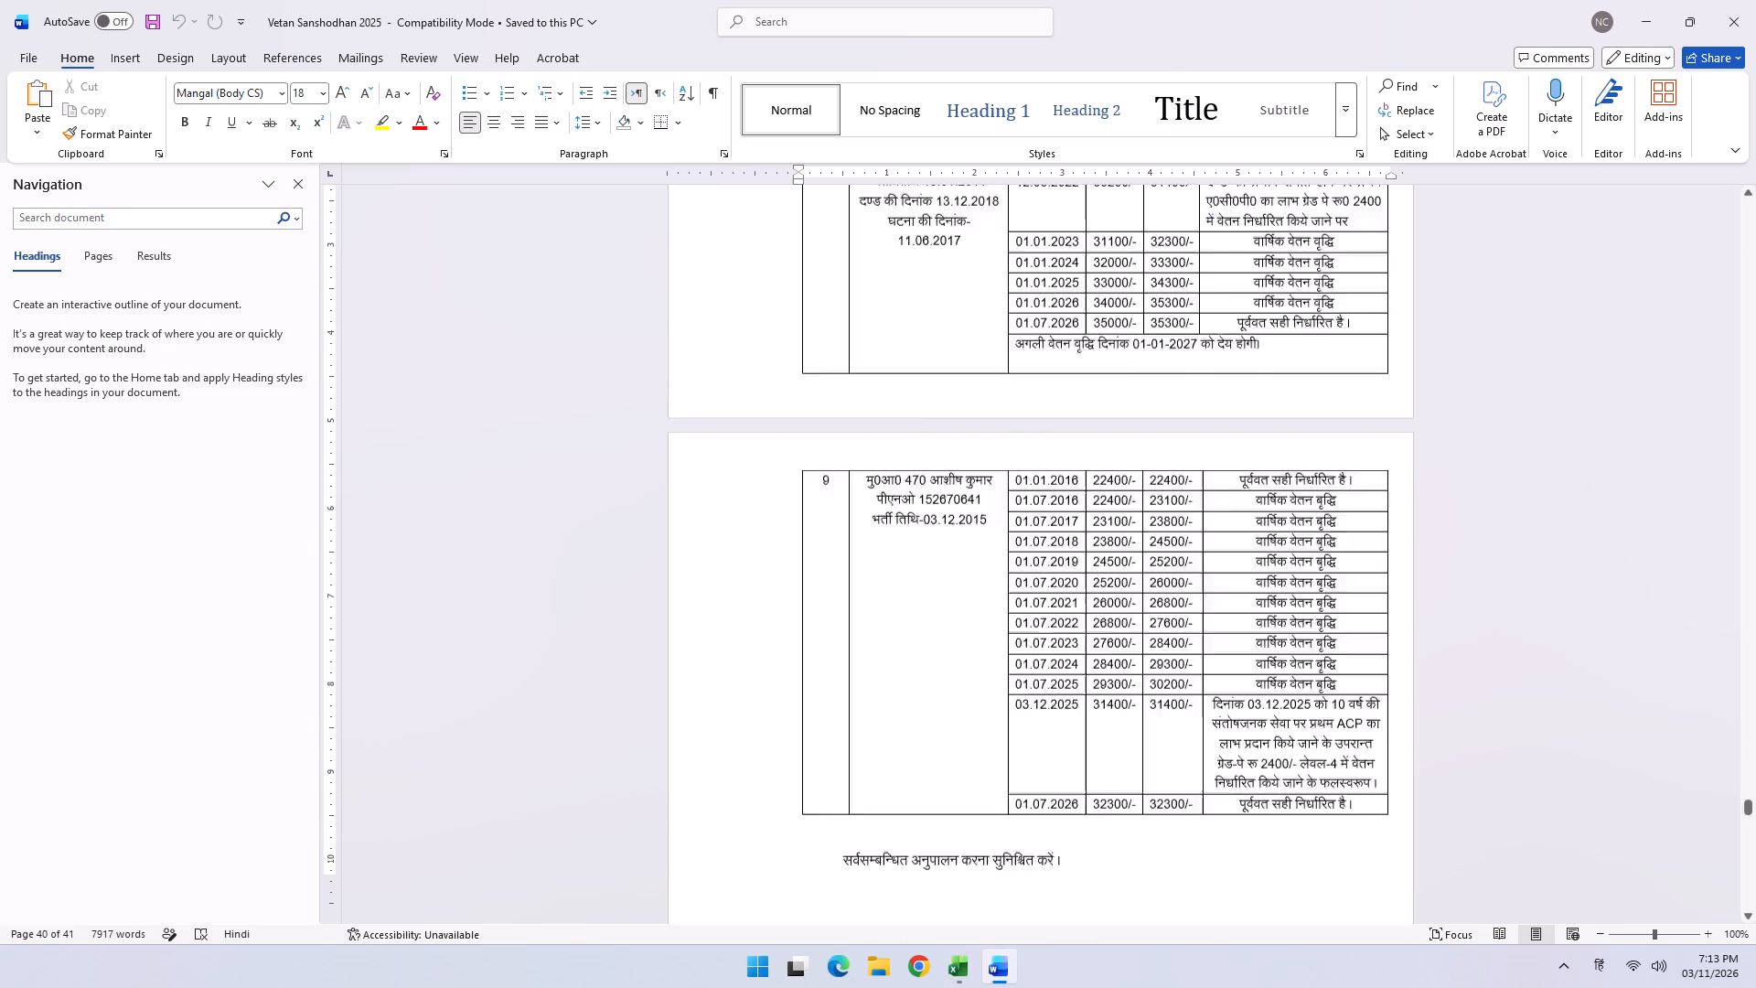
pyautogui.scroll(12, 1289, 437)
pyautogui.scroll(-1, 1288, 435)
pyautogui.scroll(3, 1288, 435)
pyautogui.scroll(-1, 1288, 435)
pyautogui.scroll(15, 1288, 435)
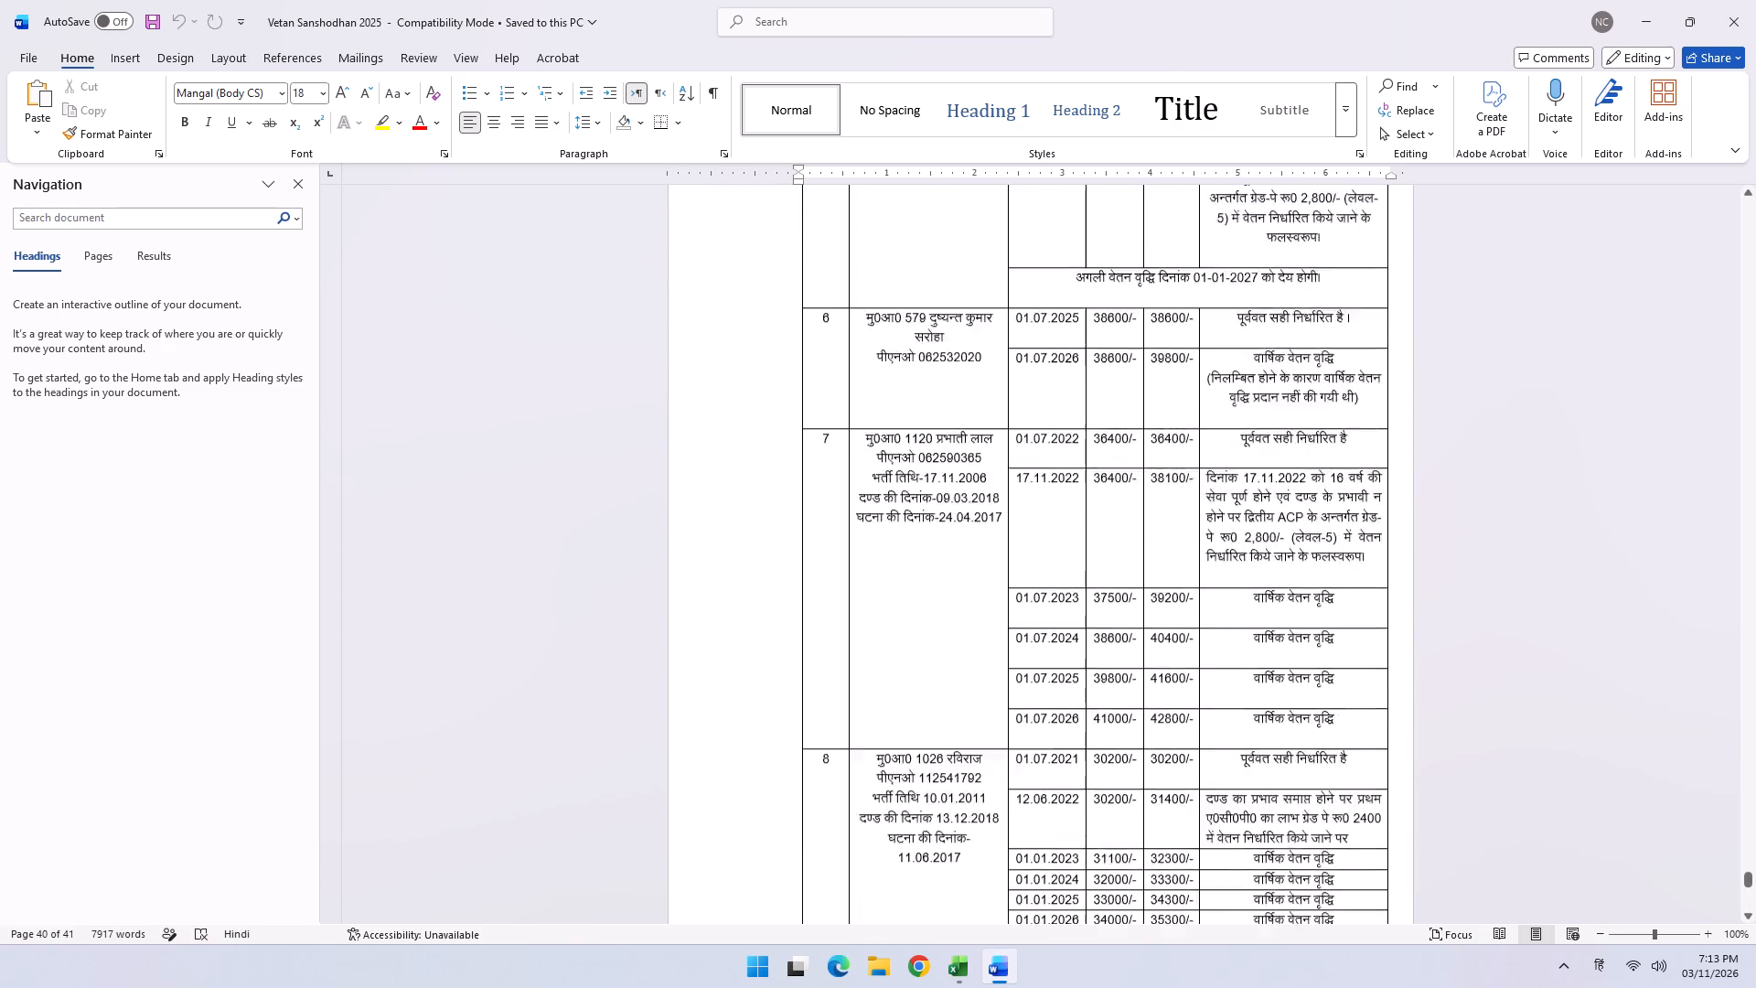
pyautogui.scroll(12, 1285, 435)
pyautogui.scroll(-1, 1280, 433)
pyautogui.scroll(18, 1280, 433)
pyautogui.scroll(-1, 1279, 432)
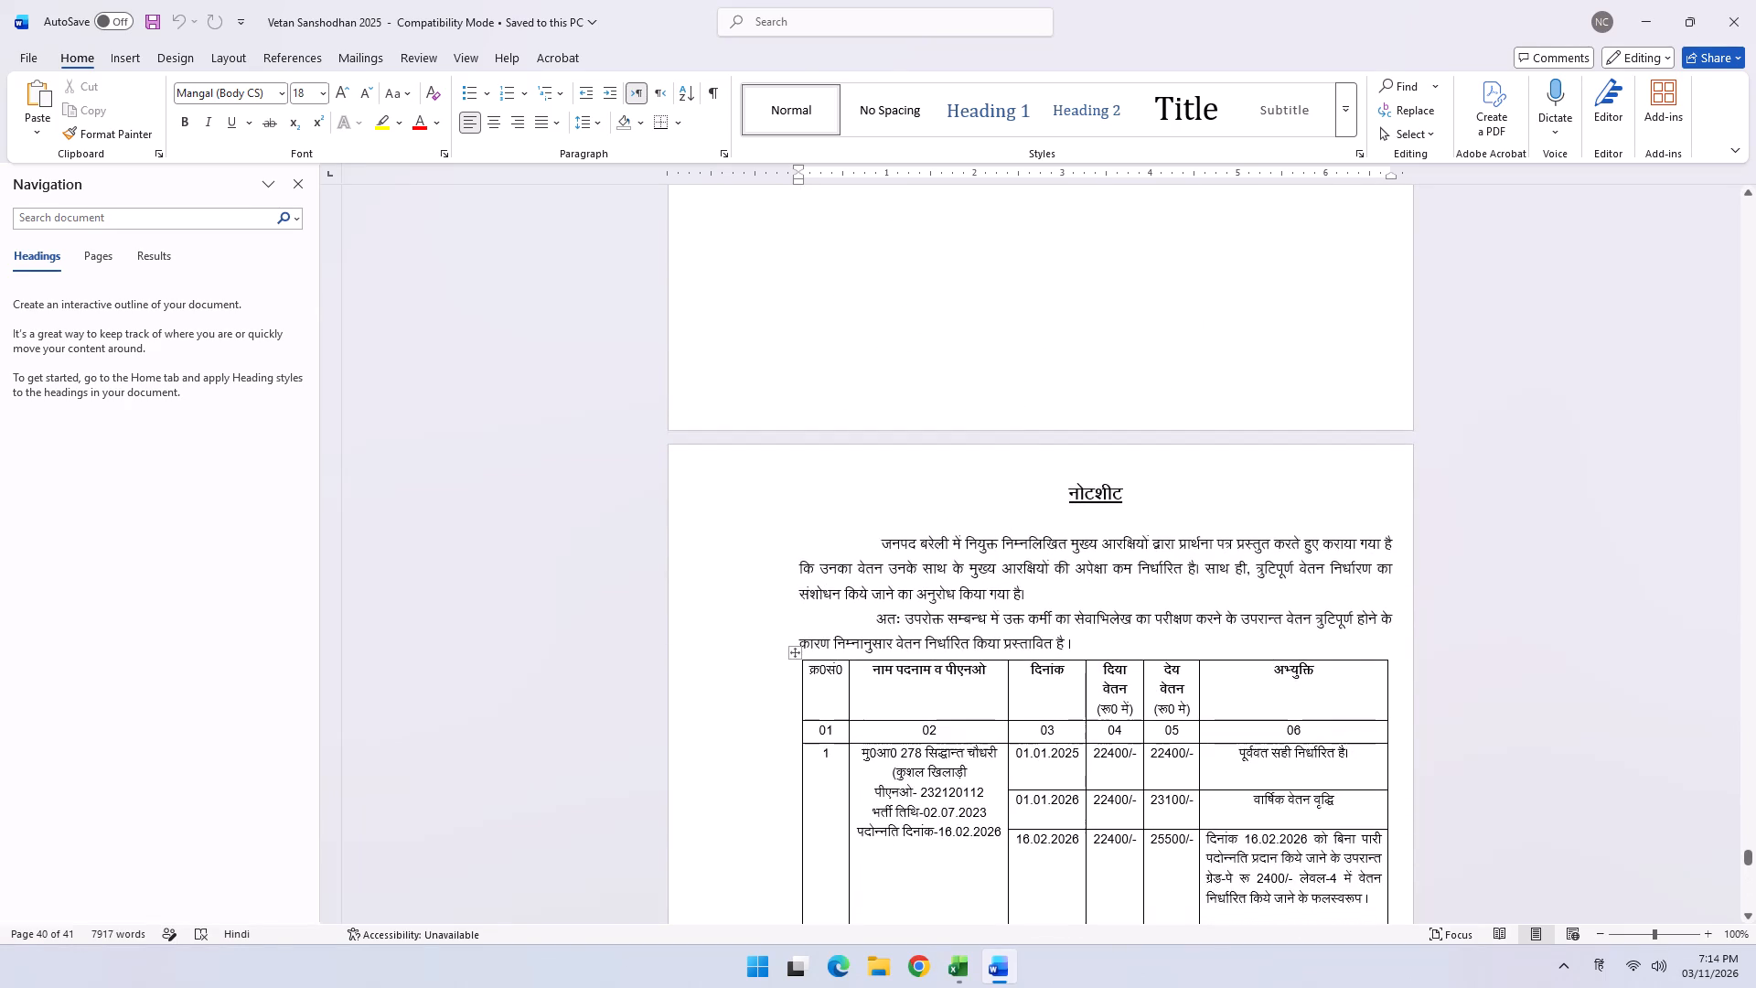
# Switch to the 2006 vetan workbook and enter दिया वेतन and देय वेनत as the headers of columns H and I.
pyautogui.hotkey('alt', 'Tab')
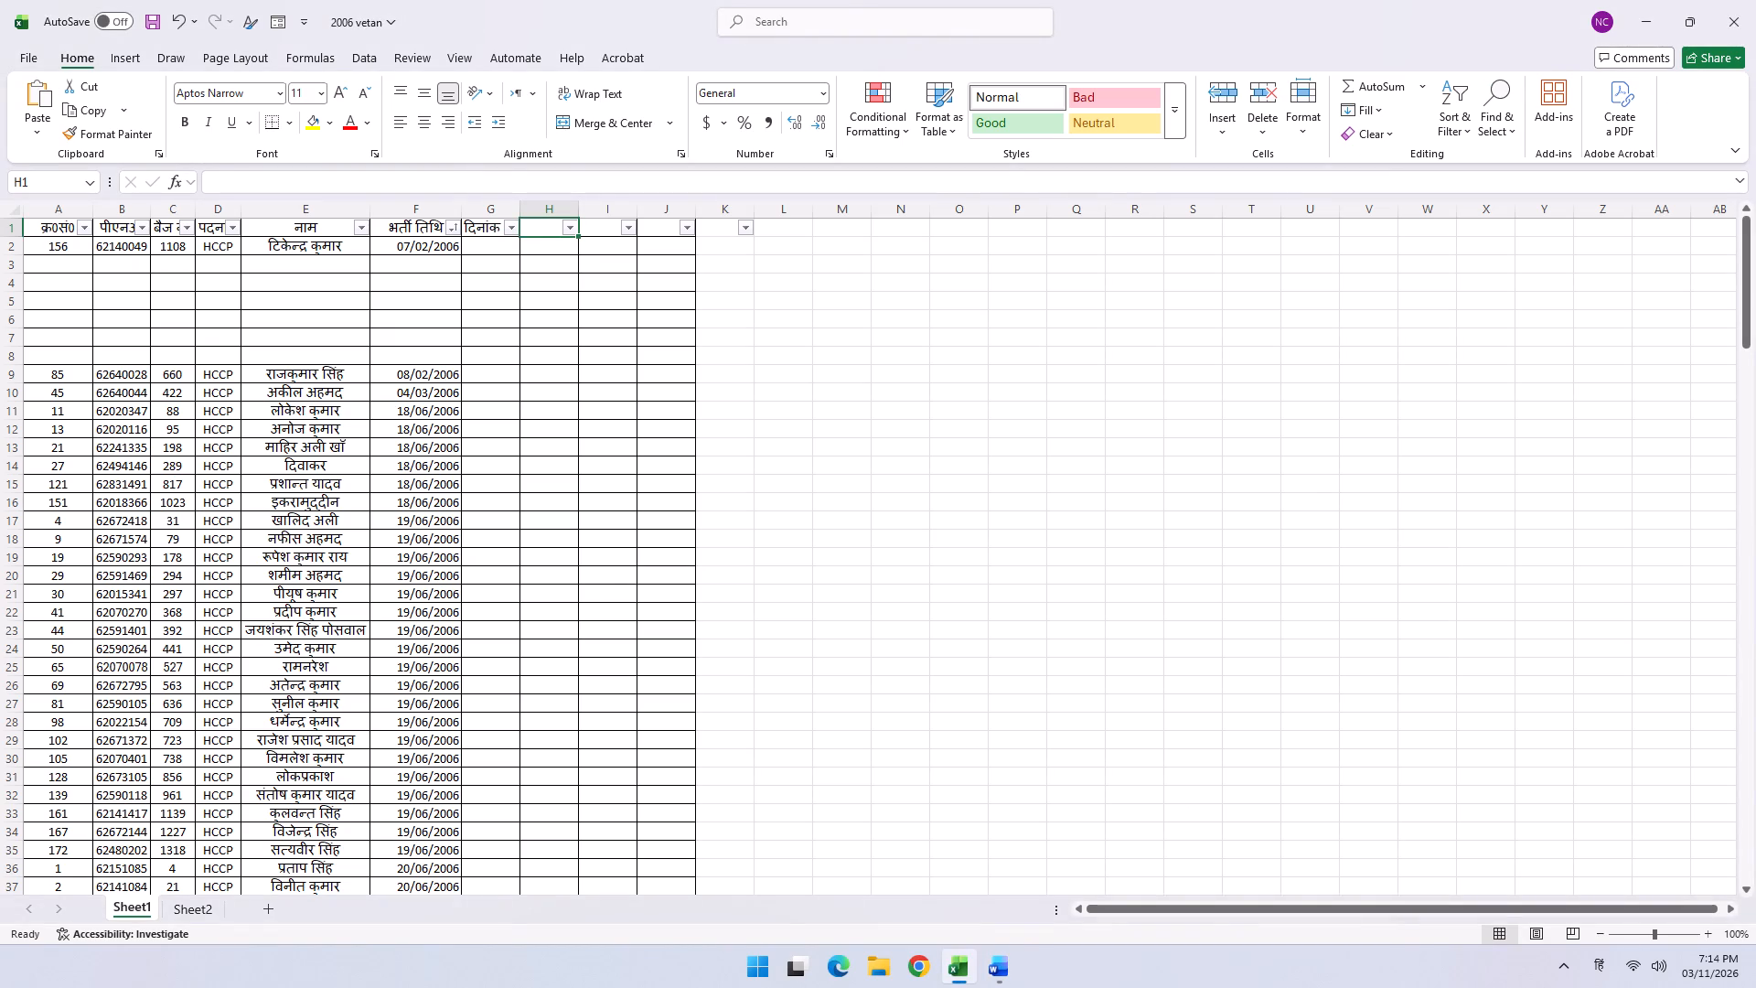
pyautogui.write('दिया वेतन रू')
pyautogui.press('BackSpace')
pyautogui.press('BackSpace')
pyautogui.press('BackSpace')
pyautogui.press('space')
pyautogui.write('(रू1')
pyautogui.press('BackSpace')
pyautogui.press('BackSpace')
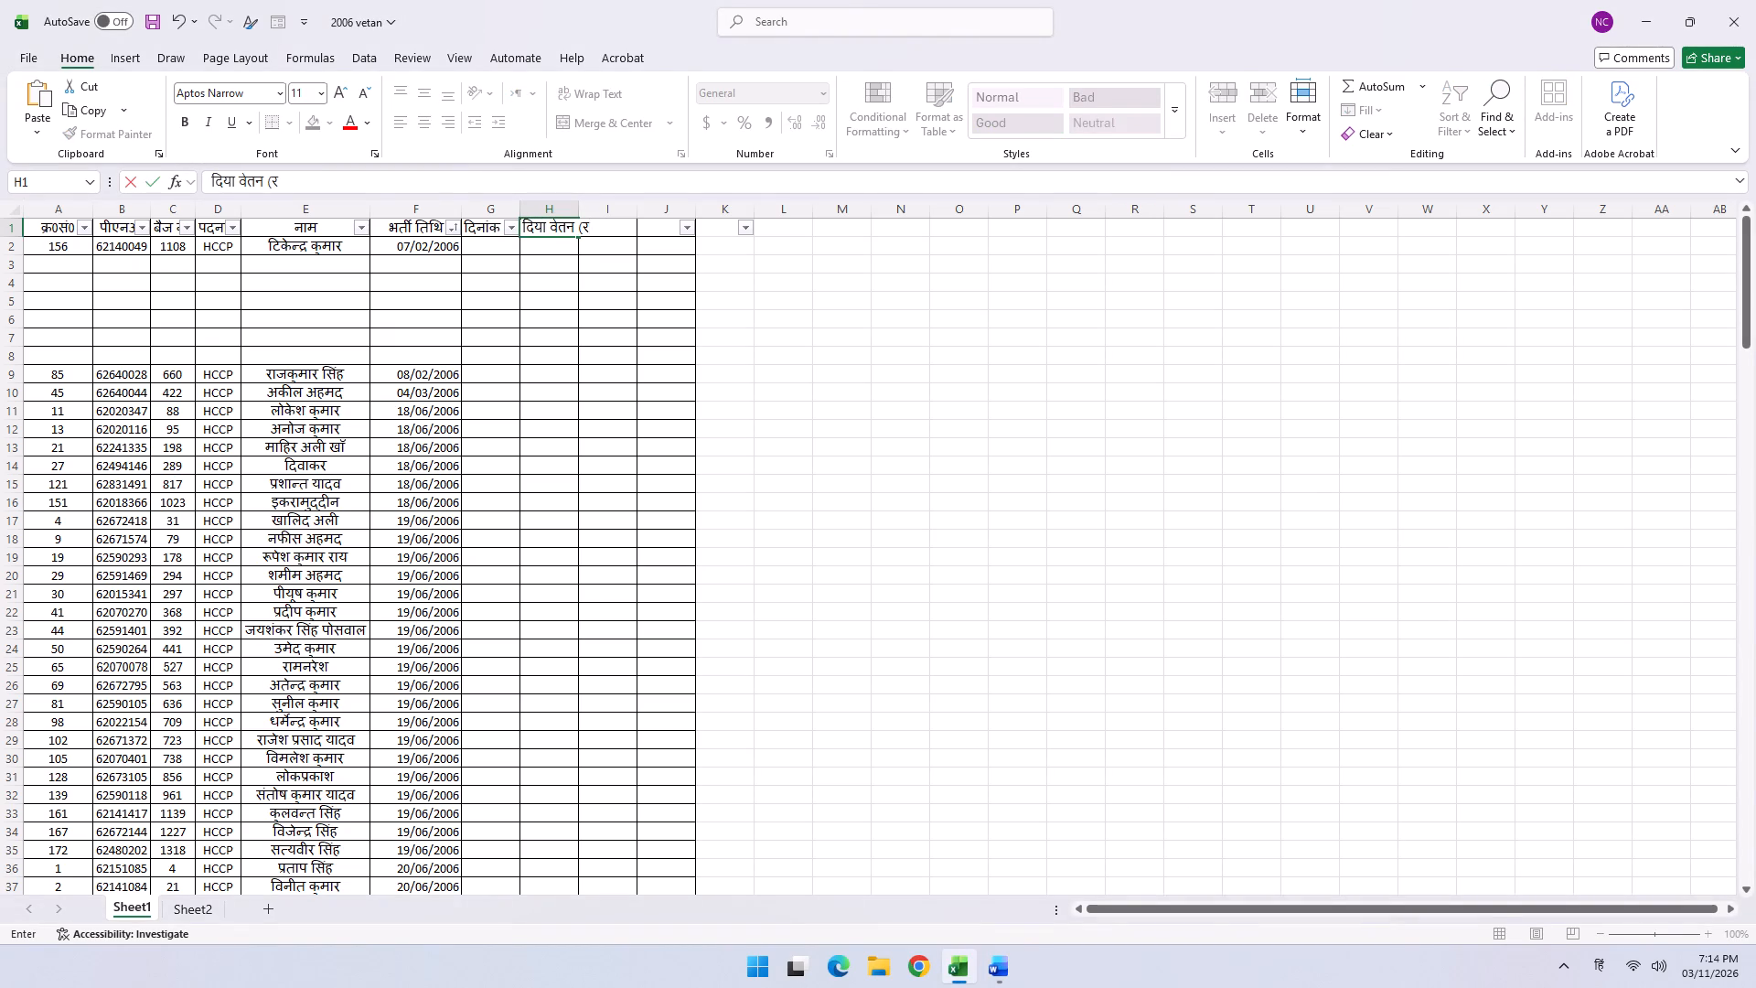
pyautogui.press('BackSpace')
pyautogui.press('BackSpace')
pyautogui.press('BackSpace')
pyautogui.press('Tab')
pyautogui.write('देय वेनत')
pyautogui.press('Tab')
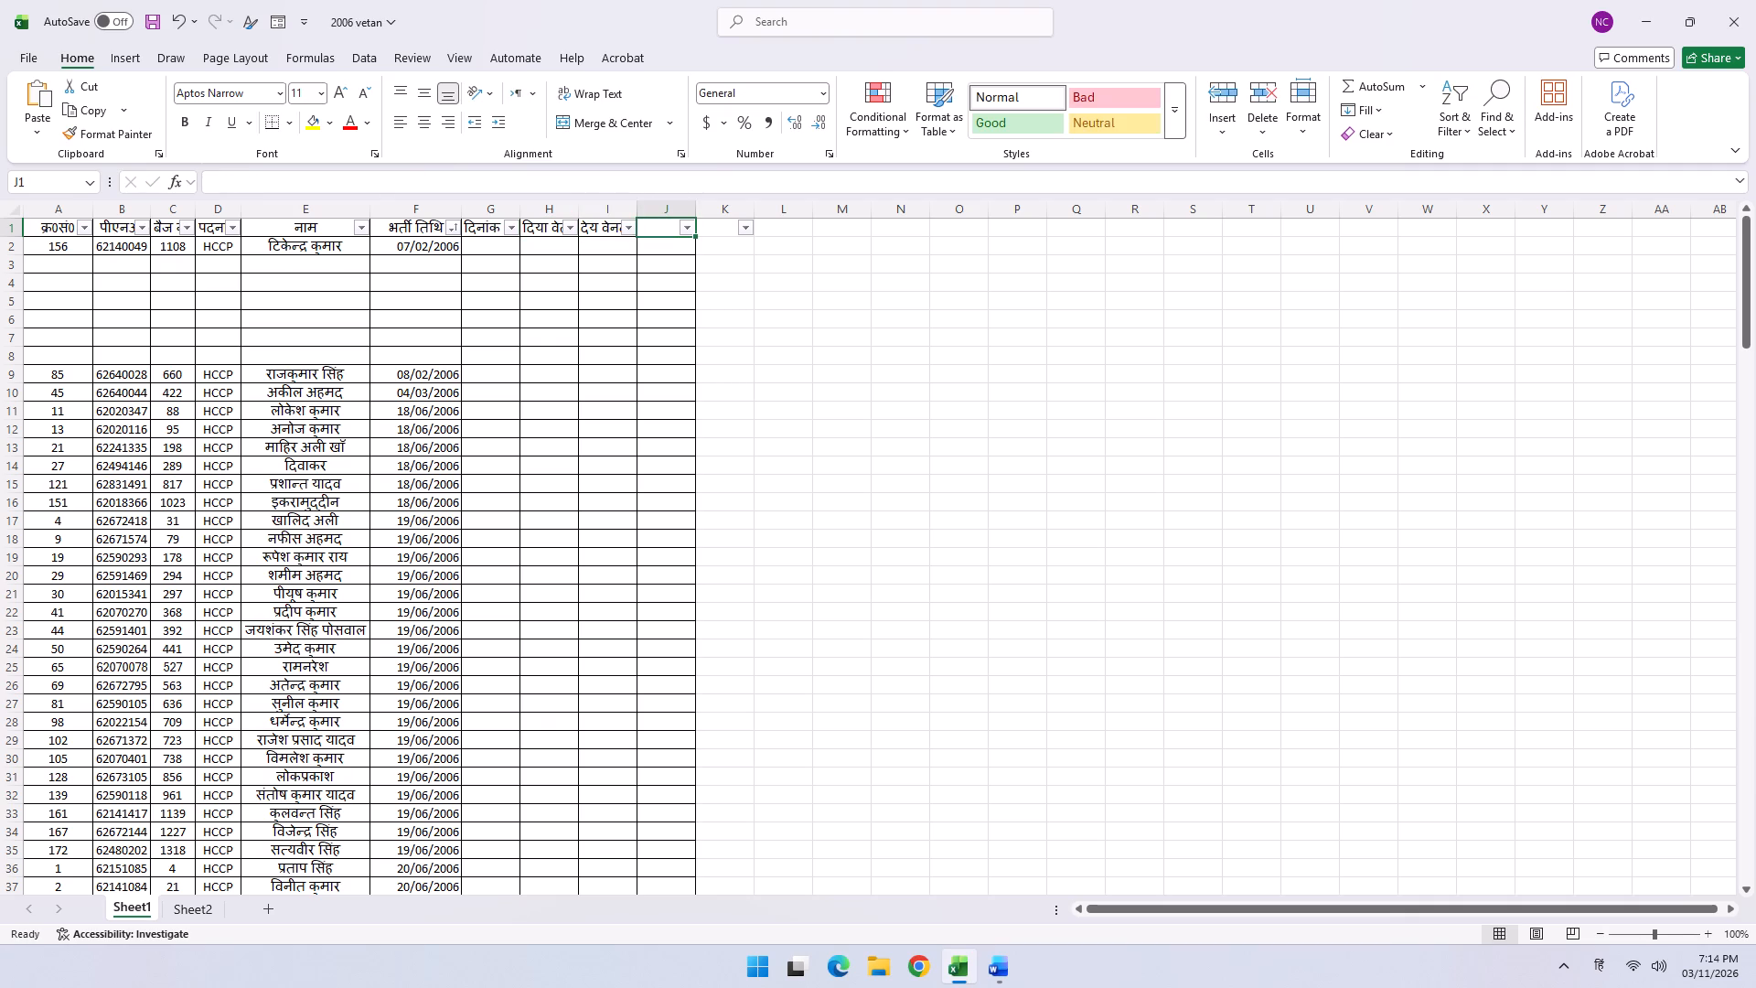
# Copy the दिया वेतन, देय वेतन and अभ्युक्ति headings from the Word नोटशीट table and paste them over the workbook's headers from H1 to J1.
pyautogui.hotkey('alt', 'Tab')
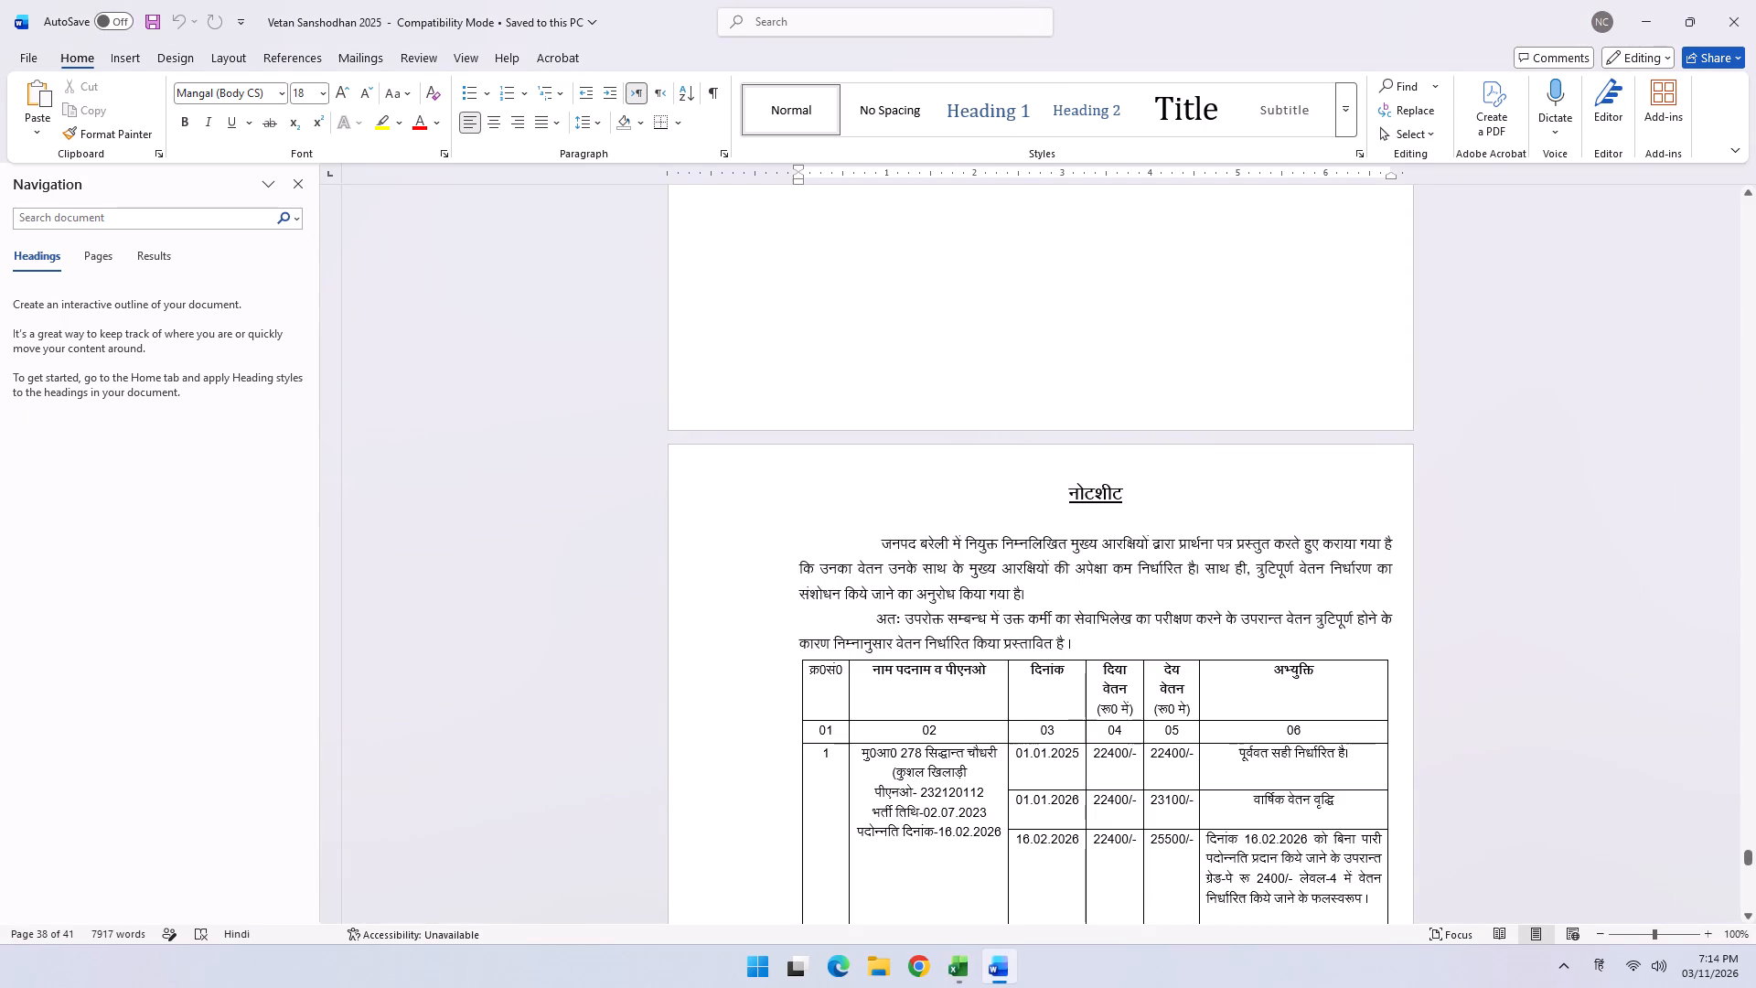
pyautogui.click(1112, 699)
pyautogui.moveTo(1103, 675); pyautogui.dragTo(1122, 687)
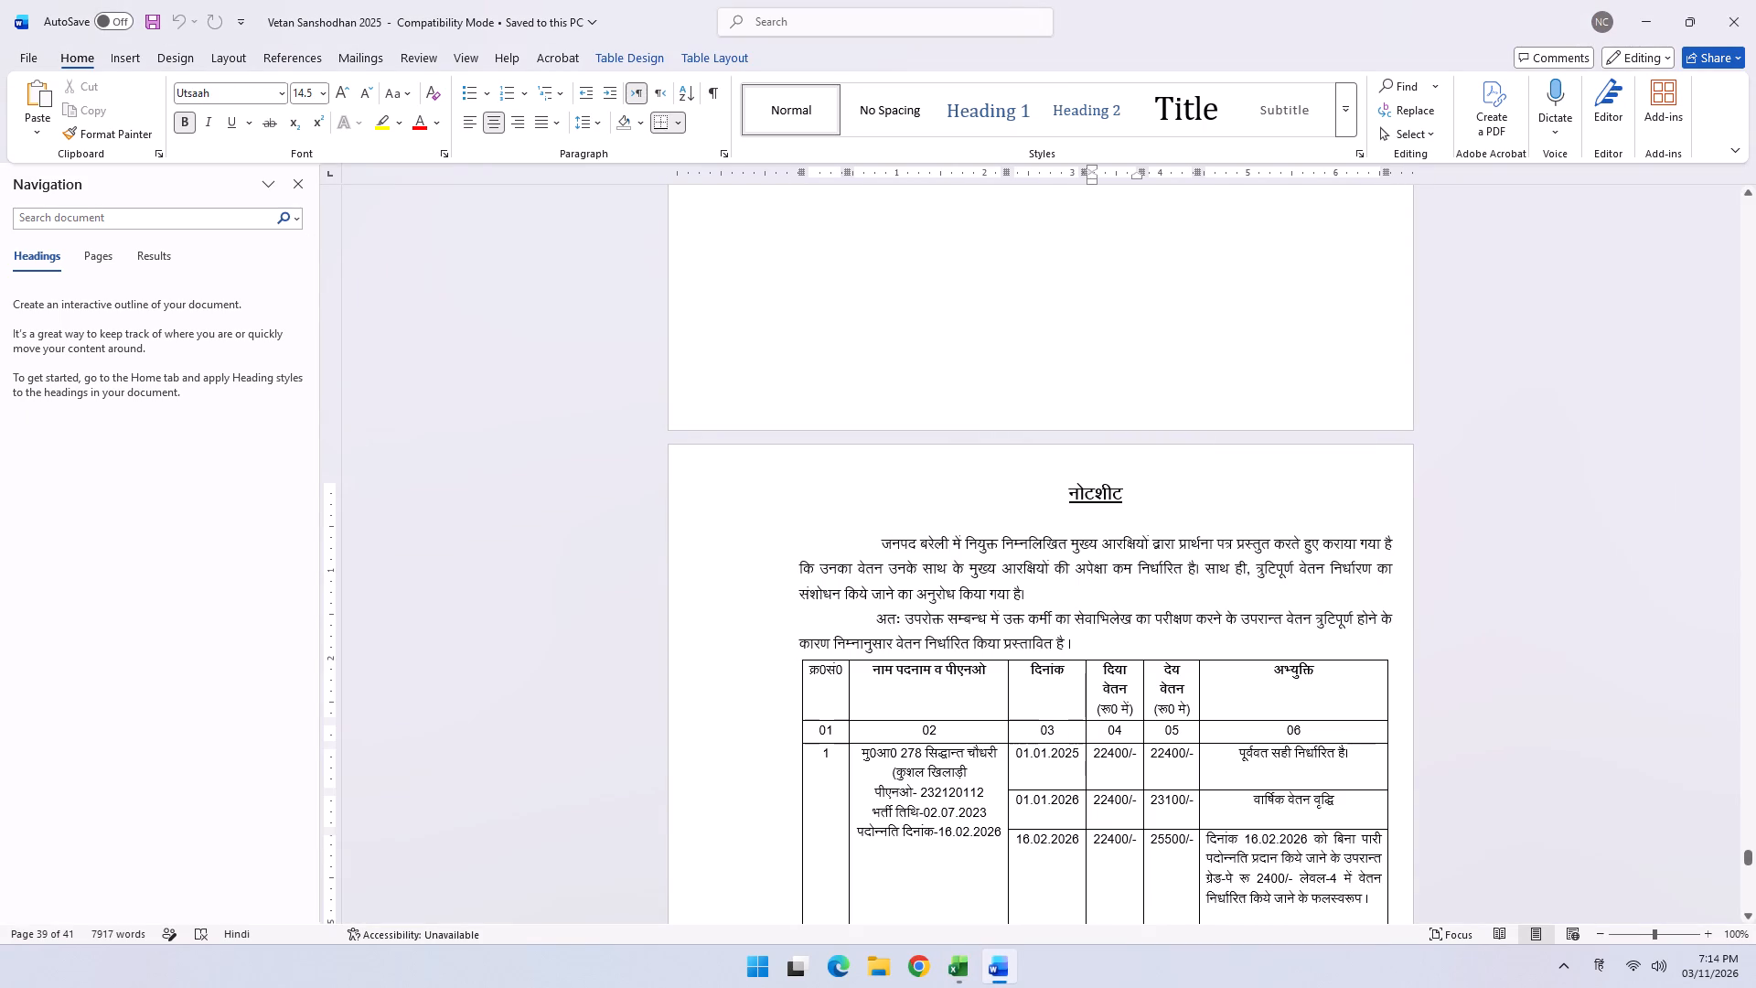
pyautogui.moveTo(1122, 687); pyautogui.dragTo(1295, 706)
pyautogui.hotkey('ctrl', 'c')
pyautogui.hotkey('alt', 'Tab')
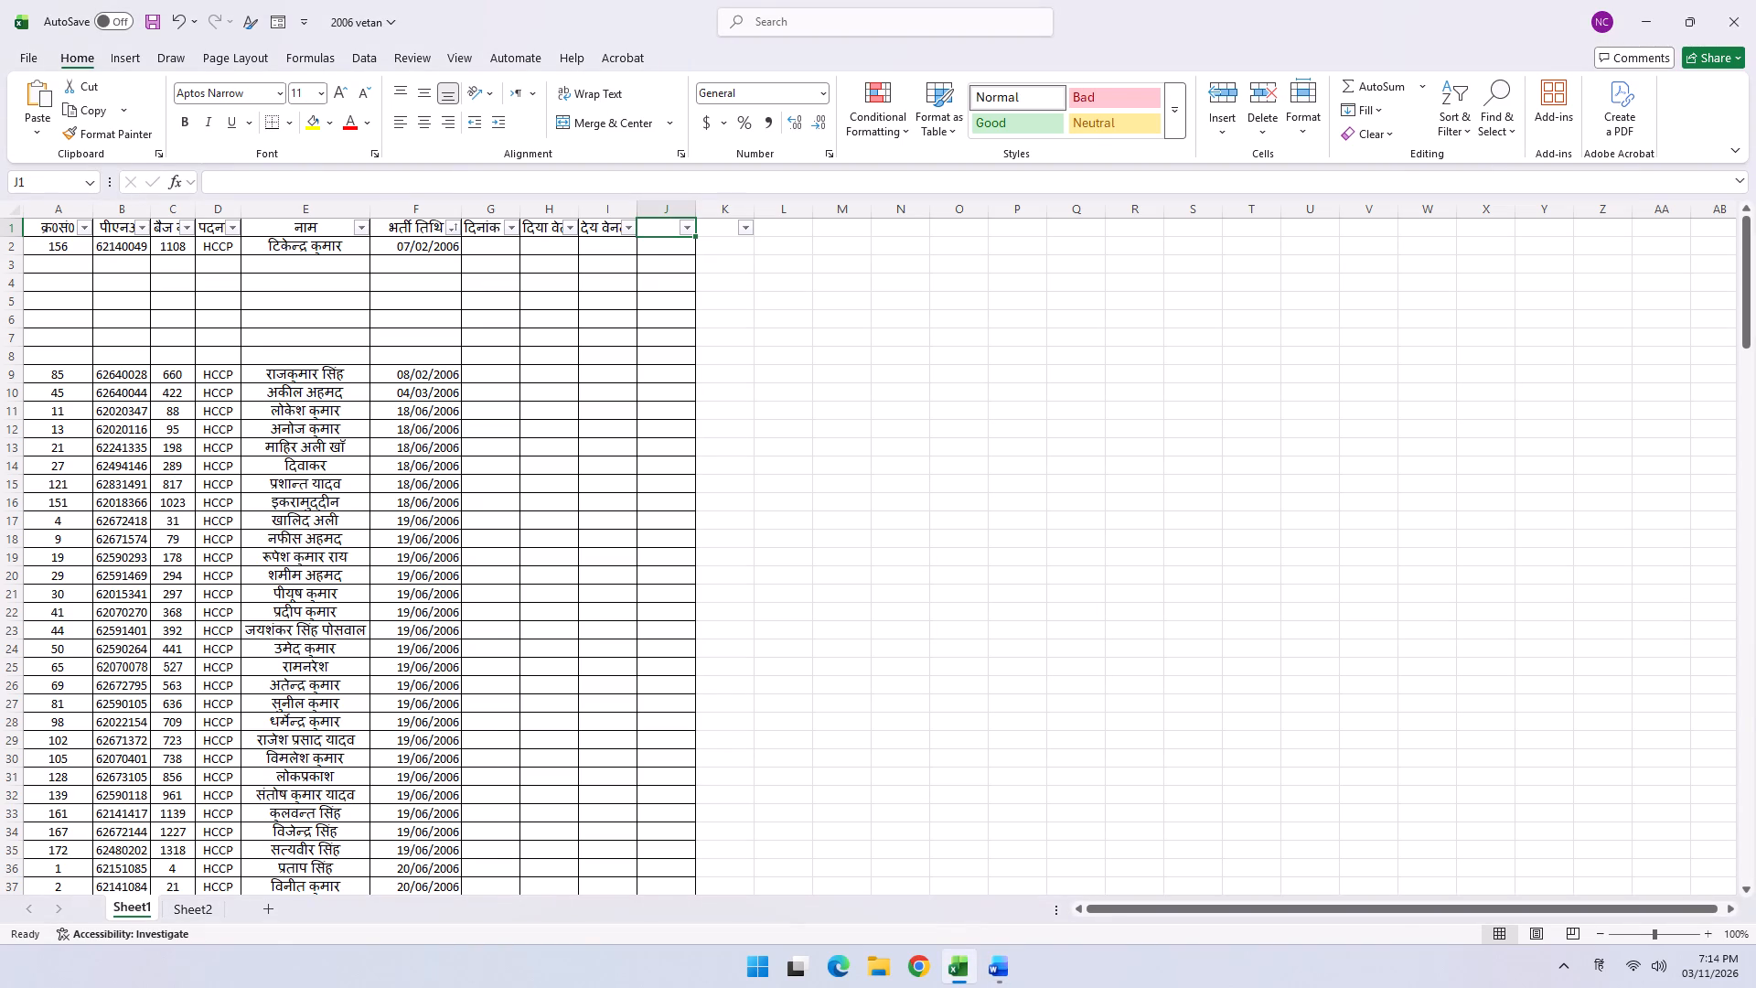
pyautogui.moveTo(533, 223); pyautogui.dragTo(683, 227)
pyautogui.hotkey('ctrl', 'v')
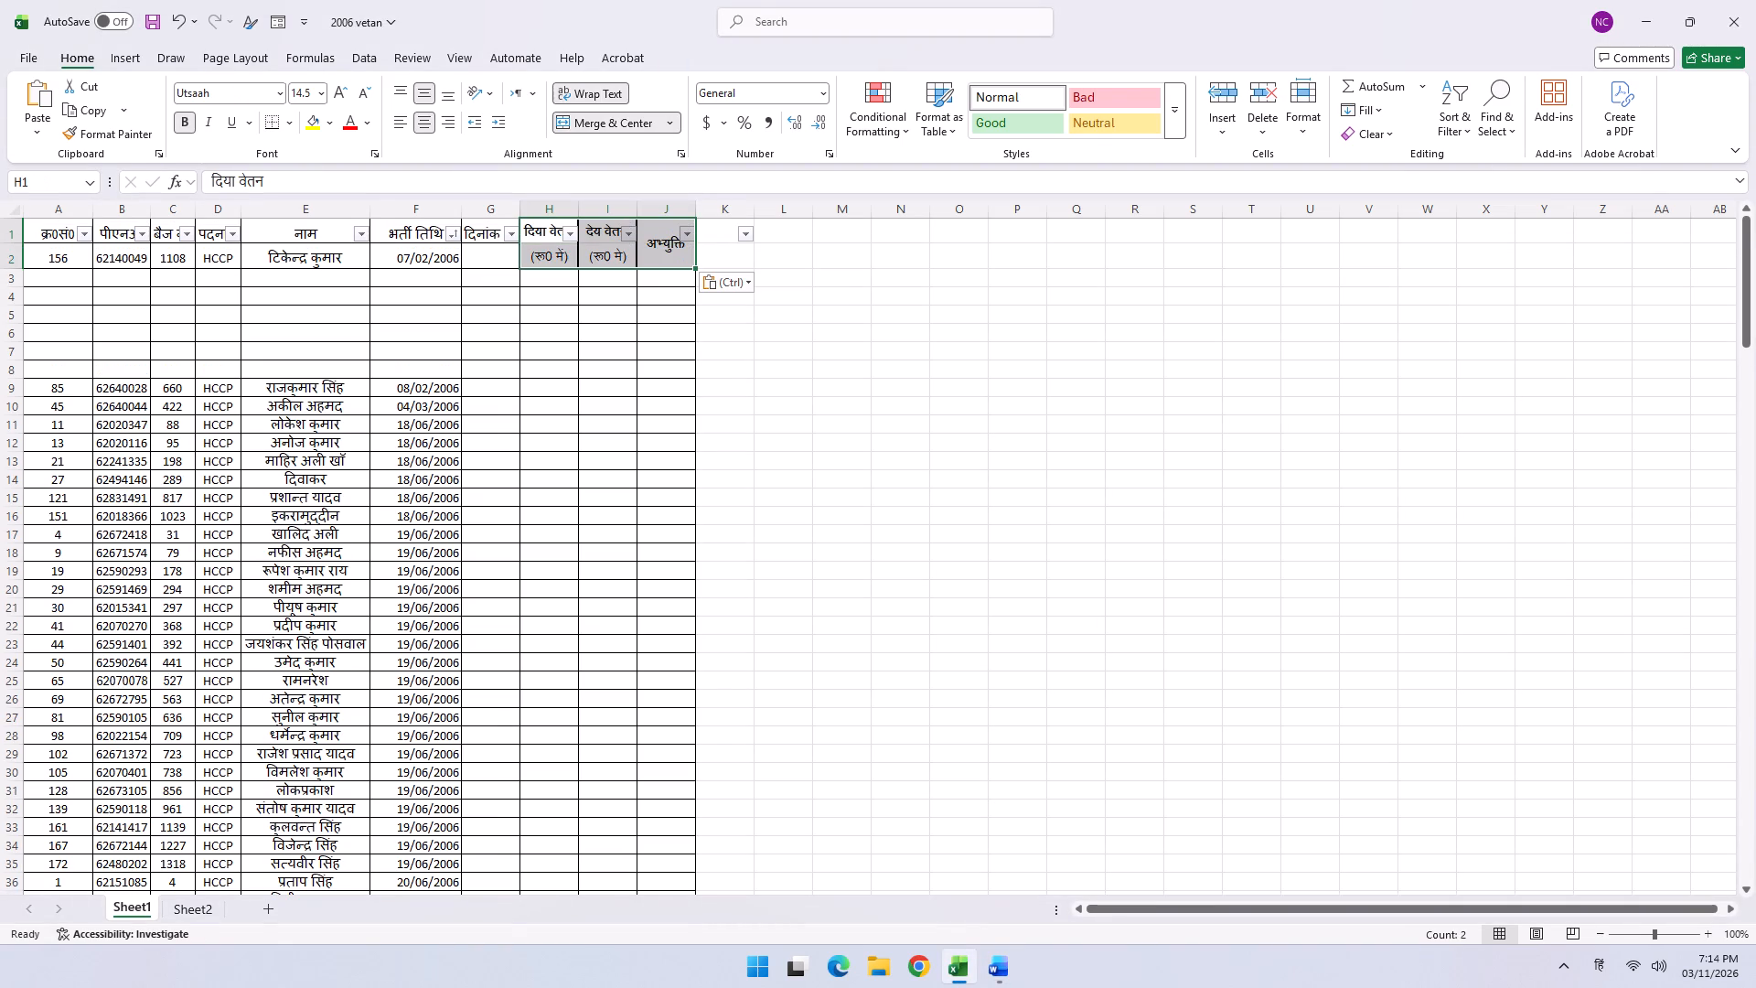
# Move the text (रू0 में) from cell H2 to the end of the दिया वेतन header in H1.
pyautogui.click(597, 260)
pyautogui.click(525, 240)
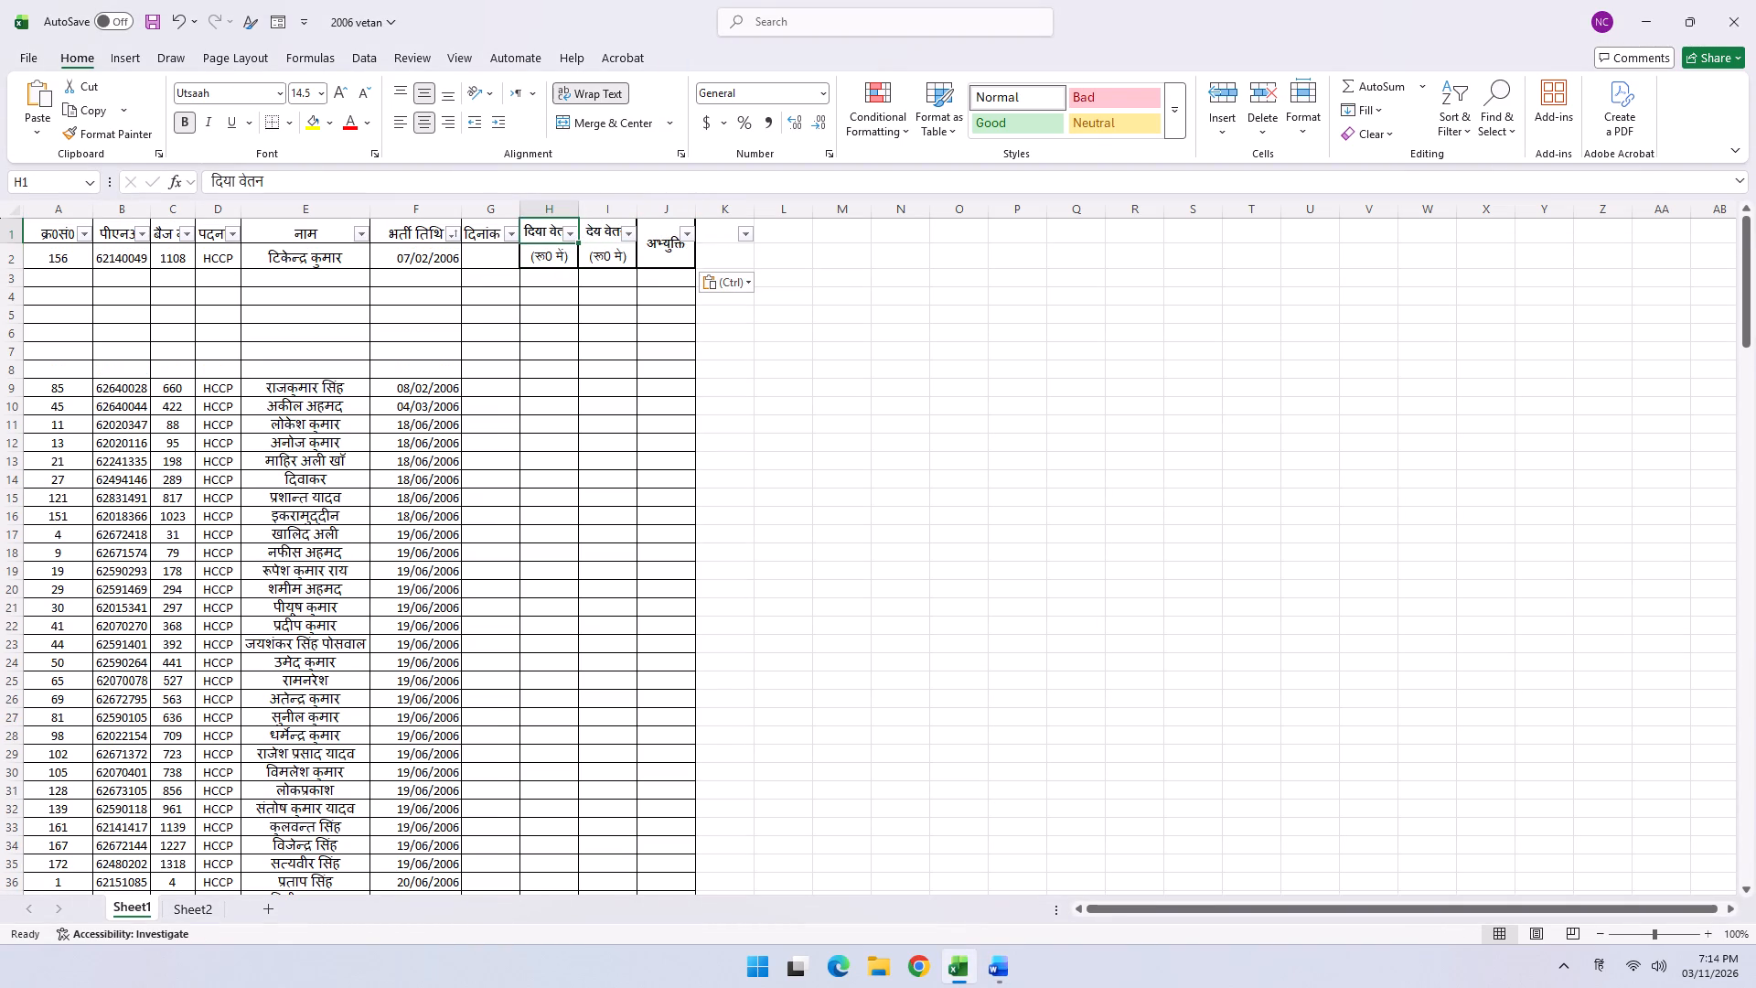
pyautogui.click(543, 231)
pyautogui.doubleClick(549, 233)
pyautogui.click(847, 298)
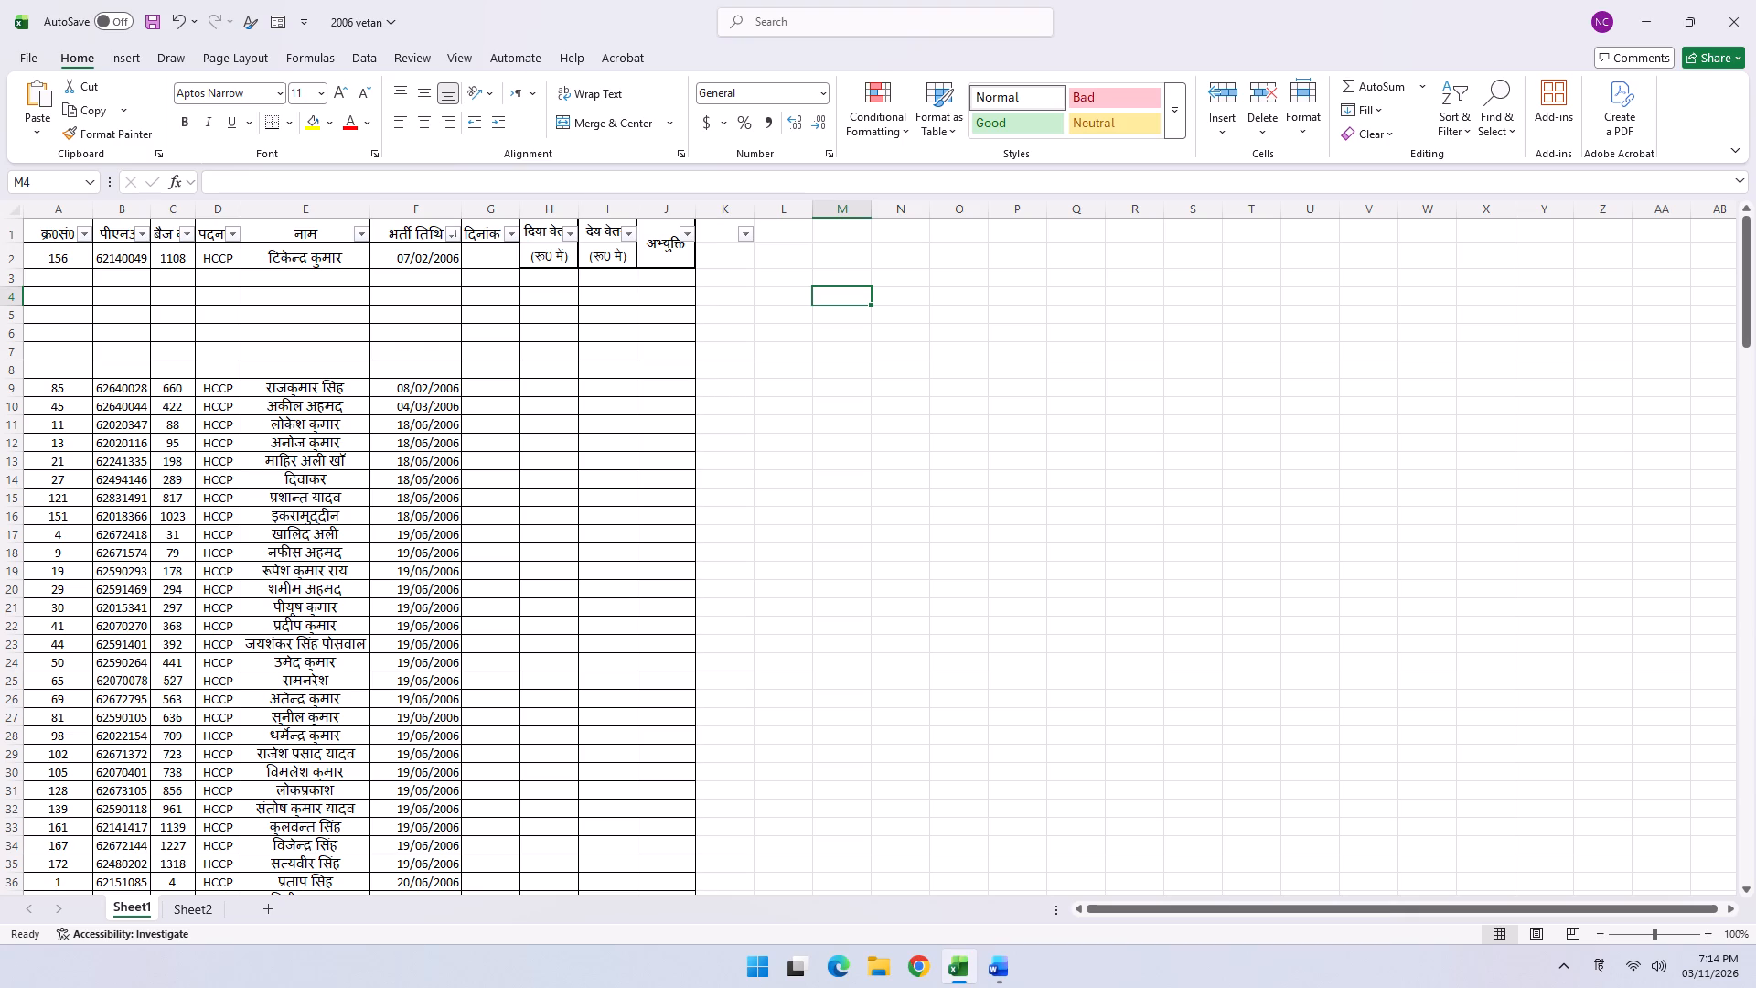
pyautogui.doubleClick(5, 241)
pyautogui.click(546, 248)
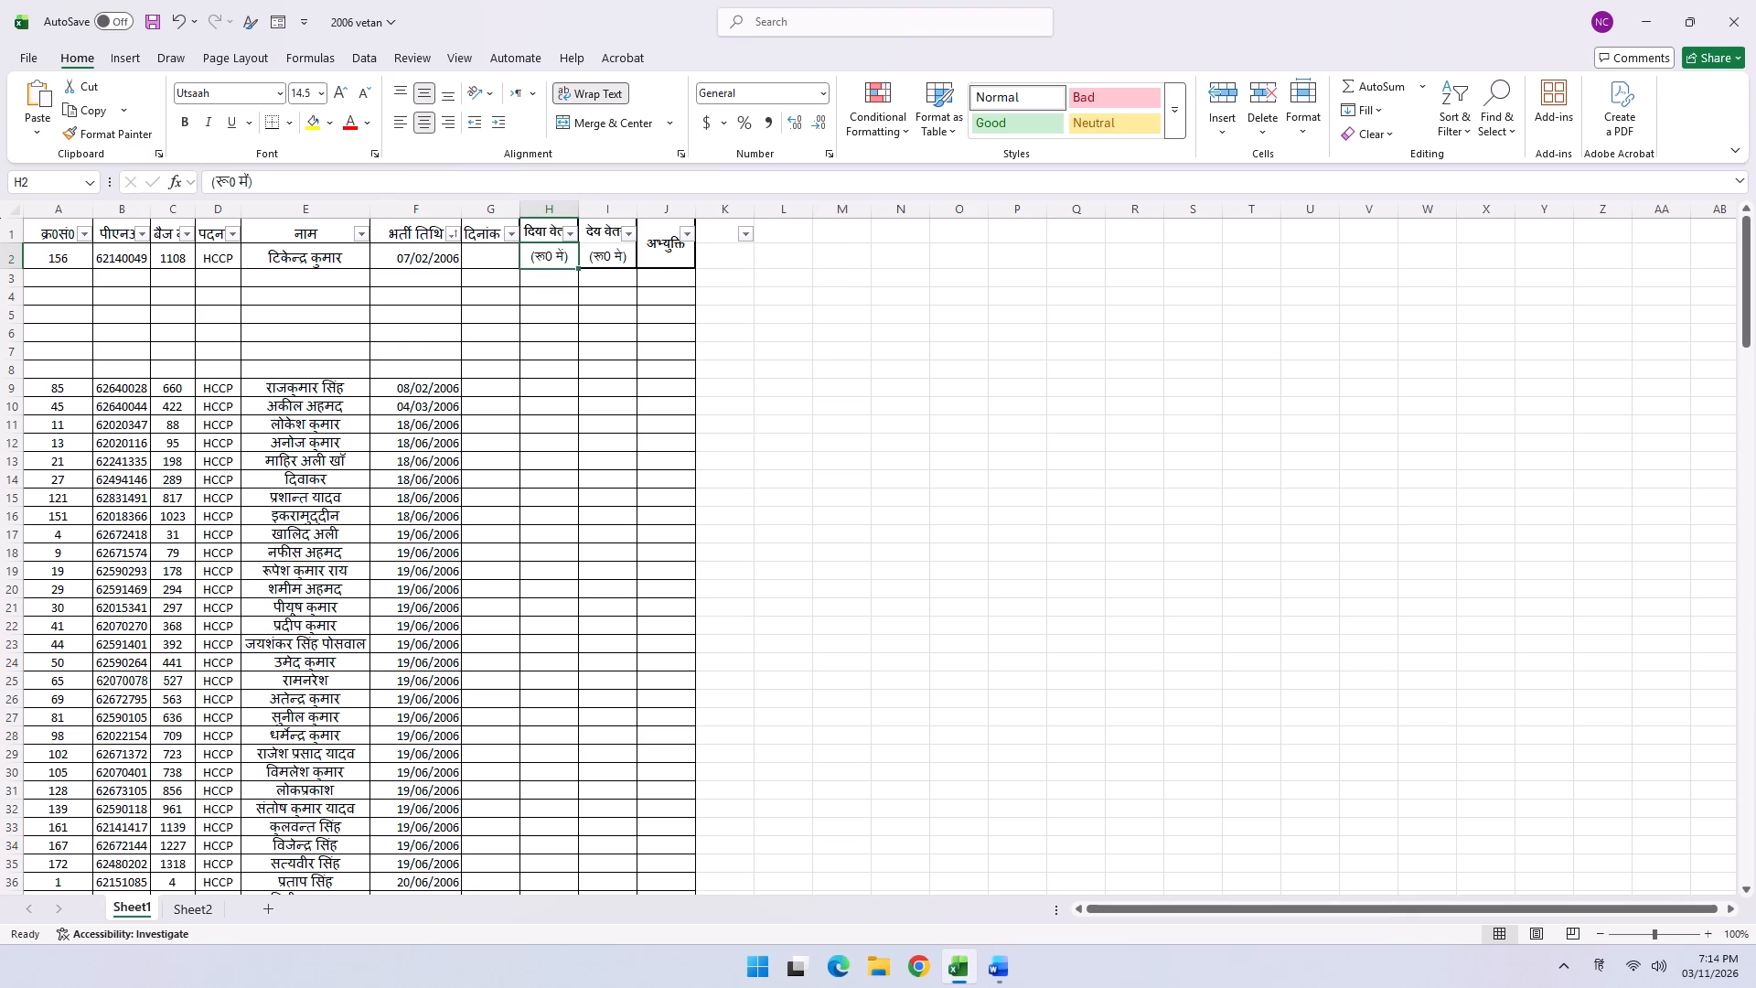
pyautogui.doubleClick(530, 262)
pyautogui.moveTo(529, 256); pyautogui.dragTo(626, 257)
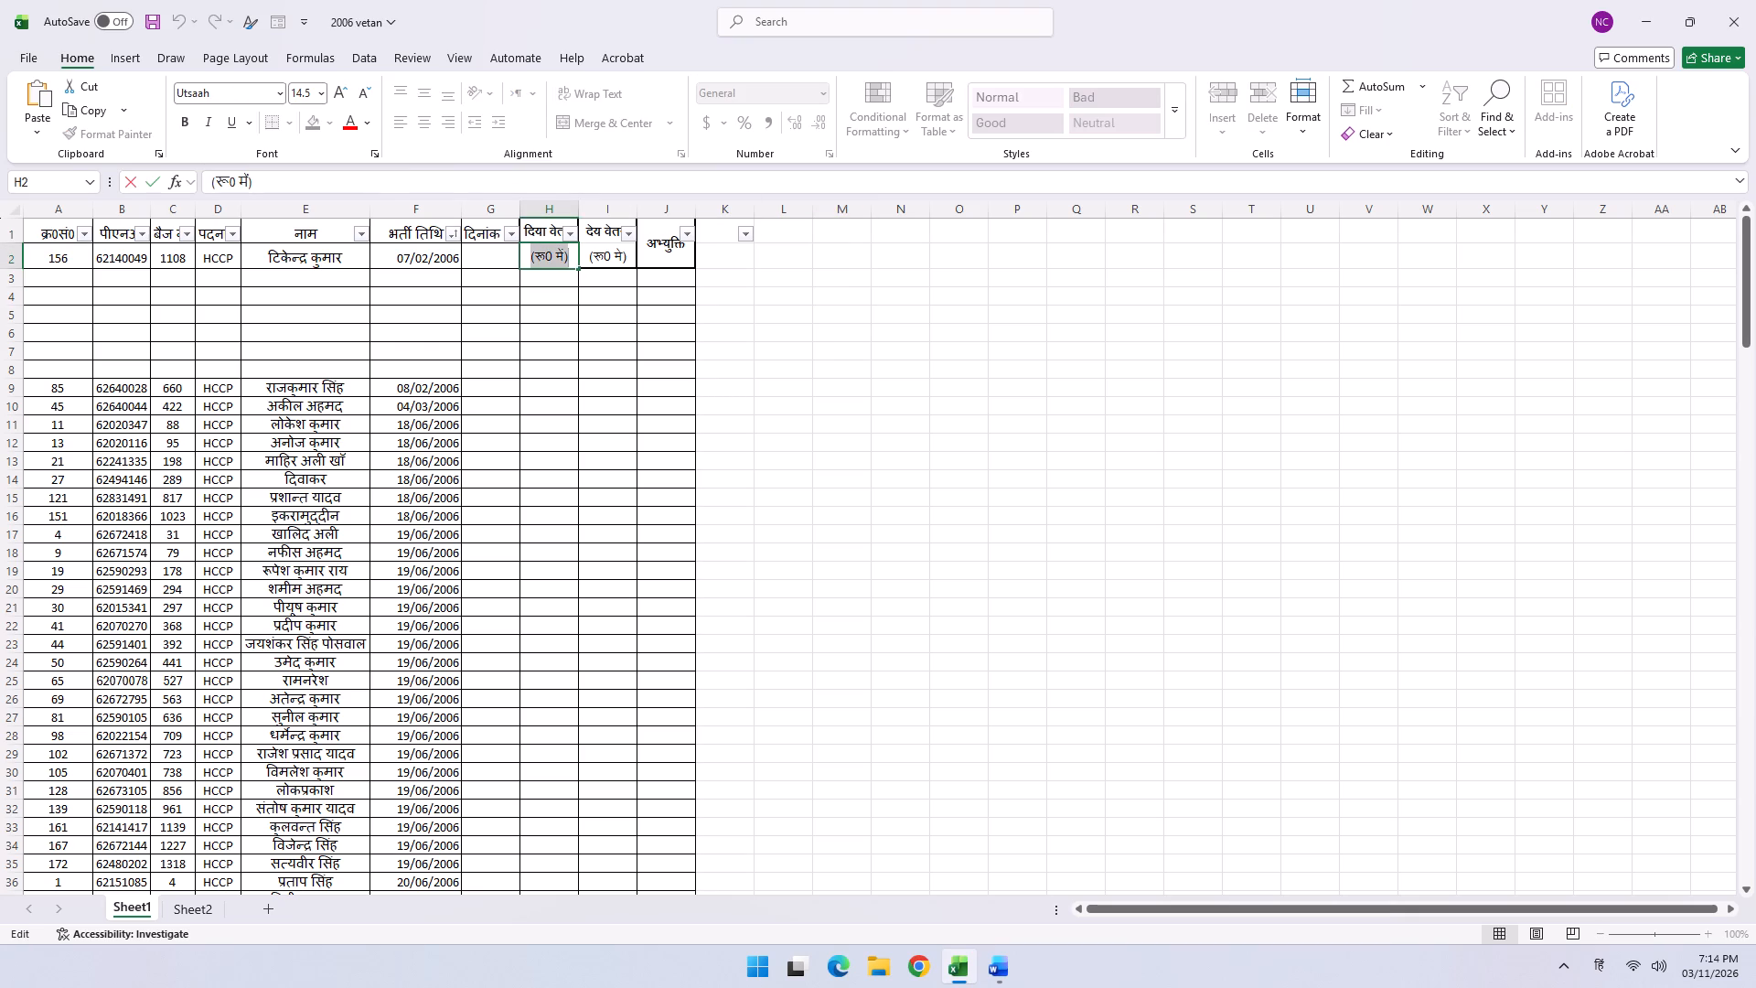
pyautogui.hotkey('ctrl', 'x')
pyautogui.doubleClick(547, 238)
pyautogui.click(572, 232)
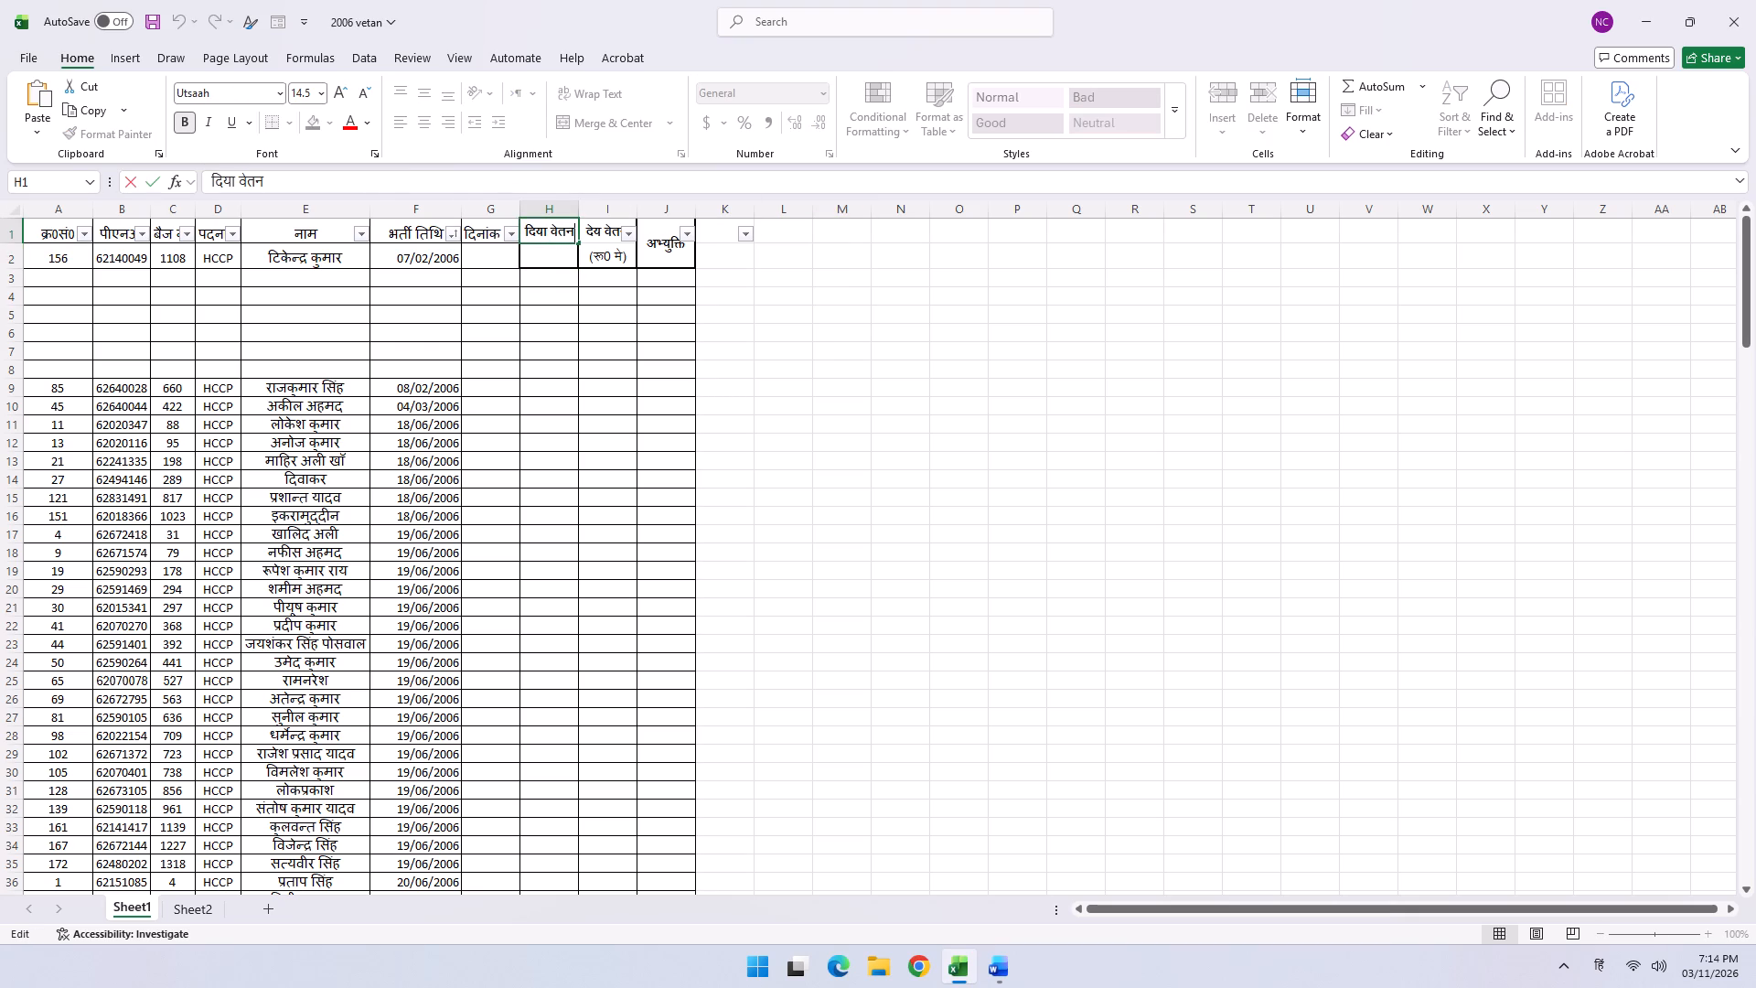
pyautogui.hotkey('ctrl', 'v')
pyautogui.press('Return')
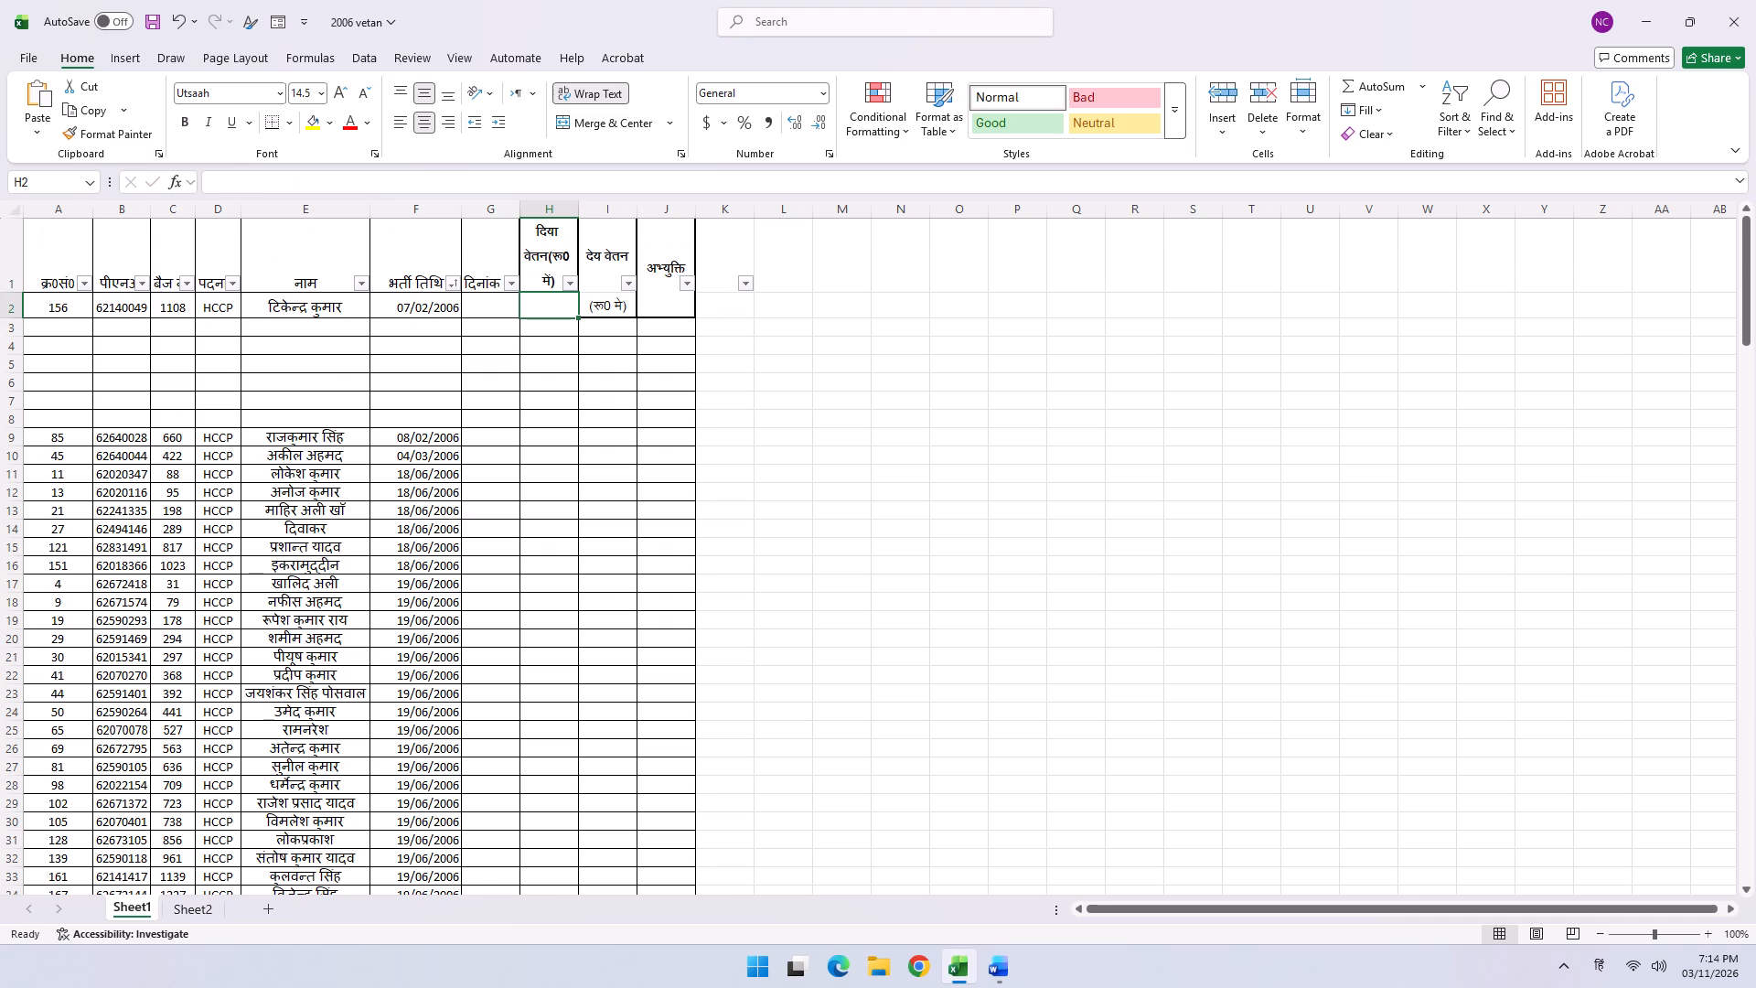
# Append (रू0 में) to the end of the देय वेतन header in cell I1.
pyautogui.doubleClick(625, 252)
pyautogui.press('space')
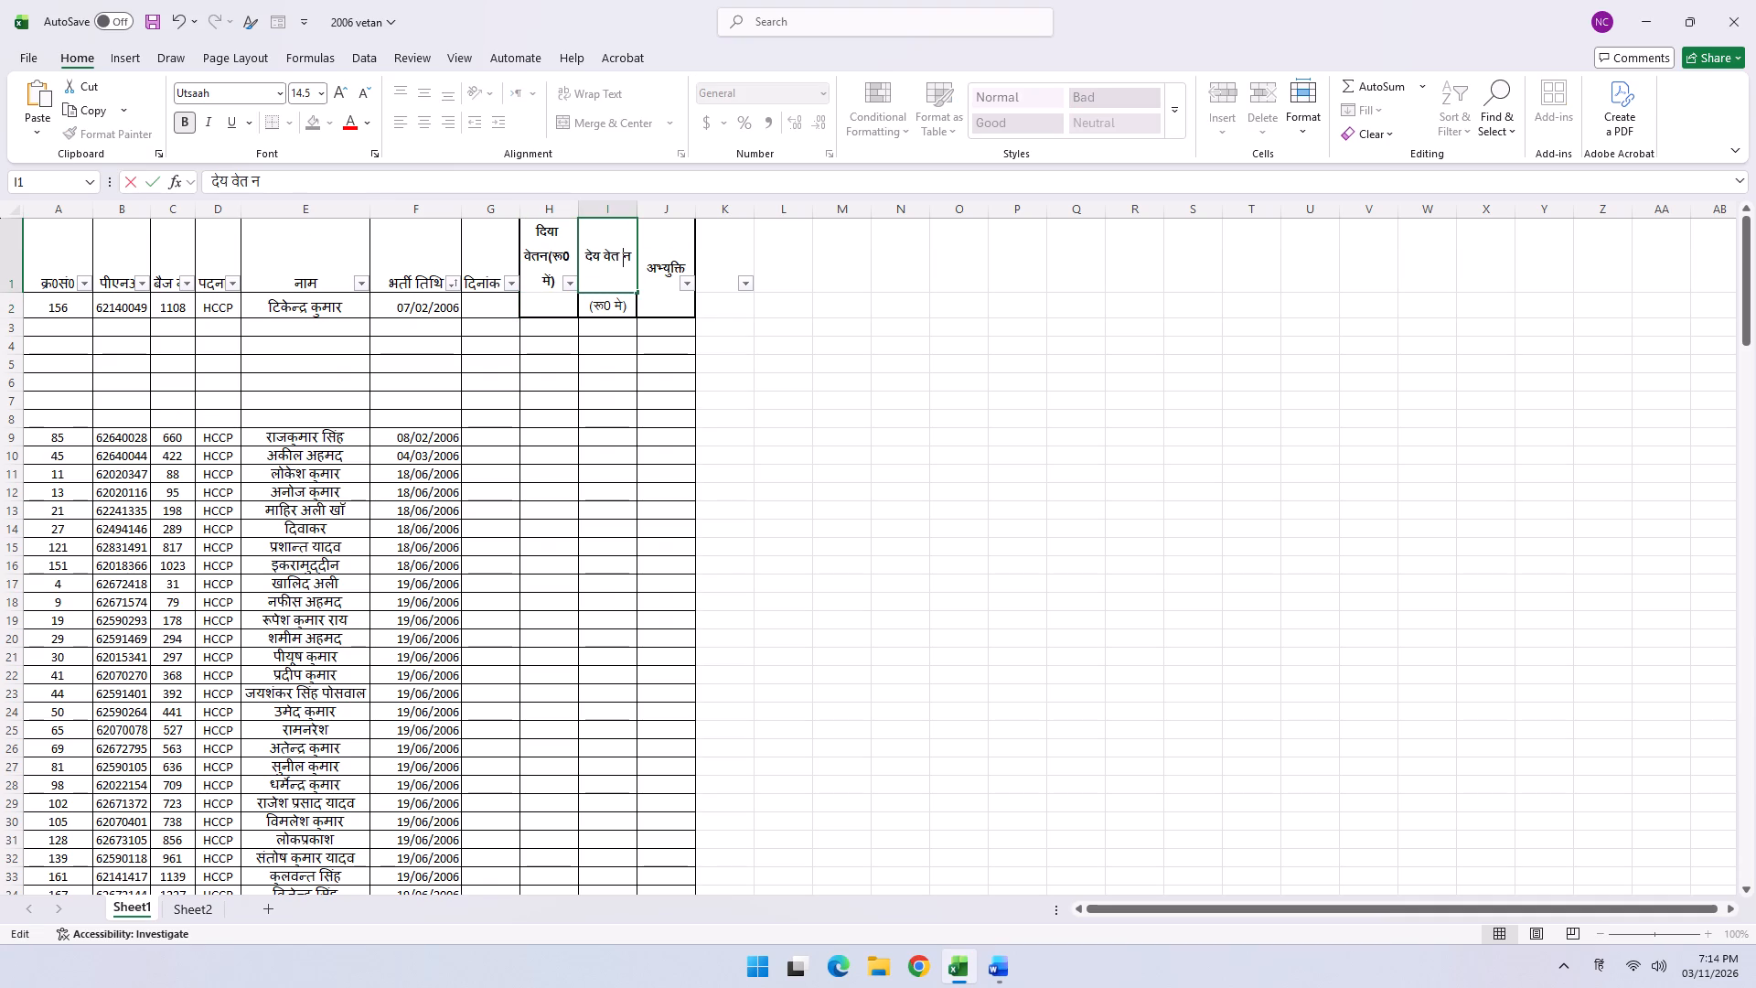
pyautogui.hotkey('ctrl', 'z')
pyautogui.click(629, 252)
pyautogui.press('space')
pyautogui.hotkey('ctrl', 'v')
pyautogui.hotkey('ctrl', 'c')
pyautogui.click(867, 324)
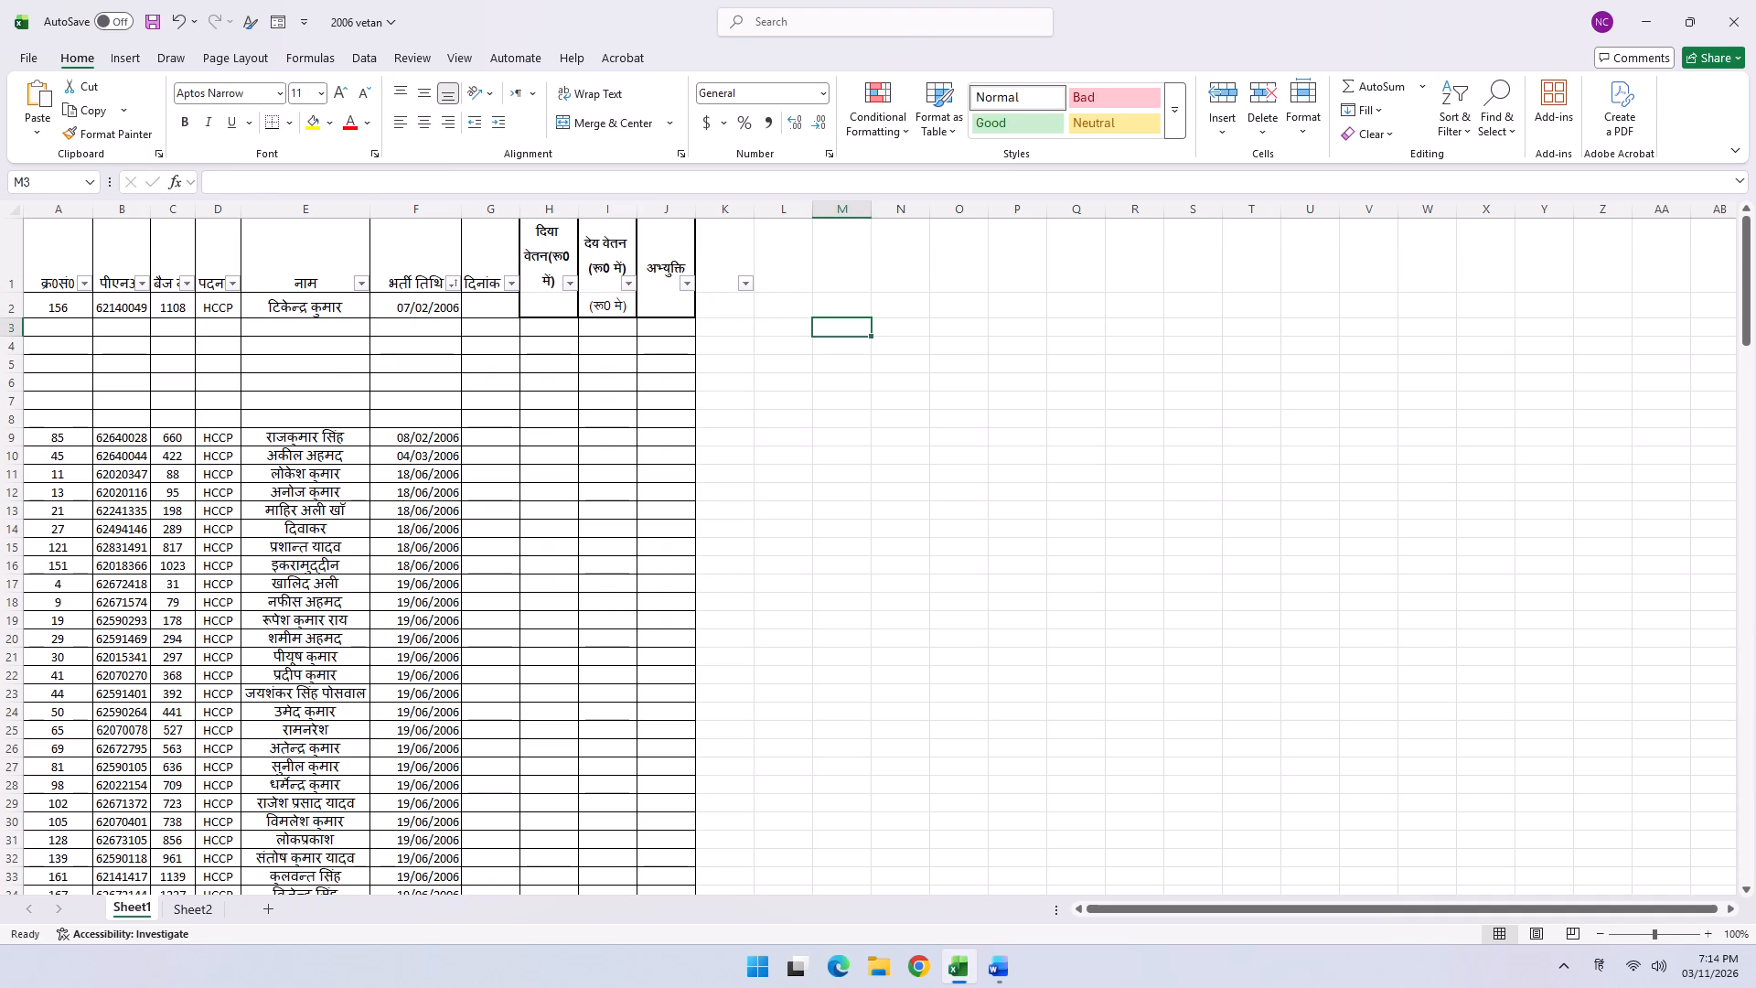
# Clear the contents of cells H2 and I2 below the pay headers.
pyautogui.moveTo(538, 300); pyautogui.dragTo(621, 307)
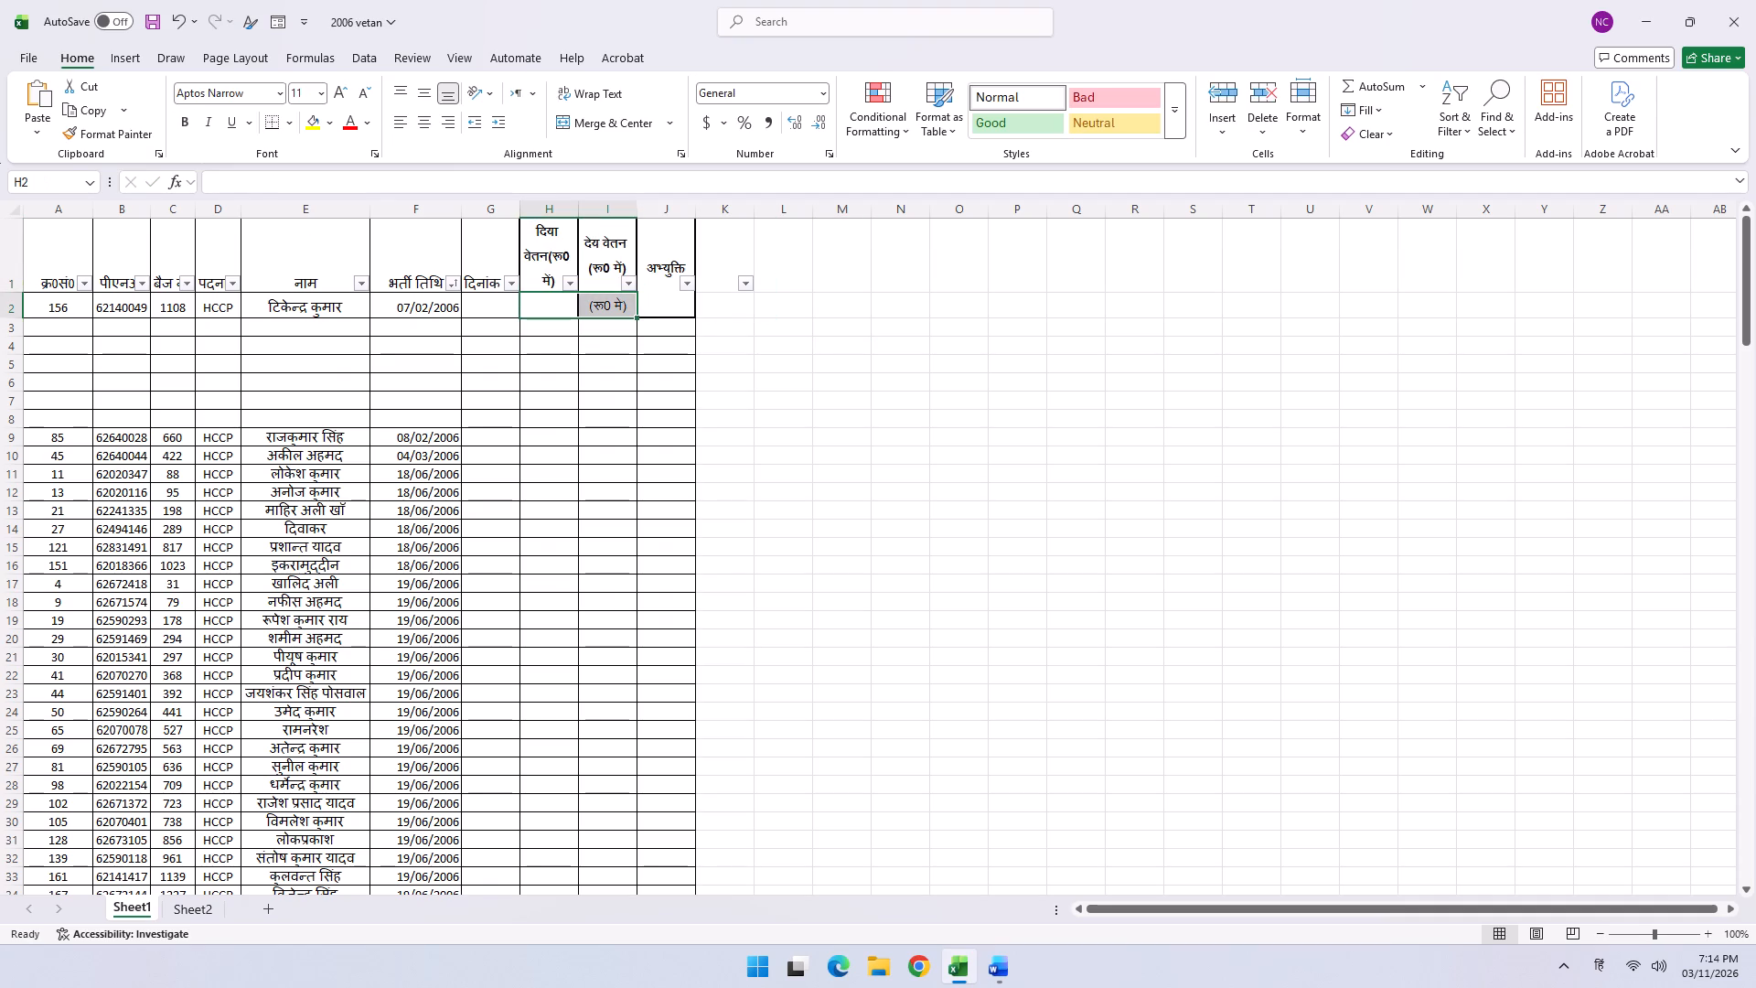
pyautogui.press('Delete')
pyautogui.click(1054, 449)
# Unmerge the अभ्युक्ति header cell in column J, with the pasted header block H1:J2 selected.
pyautogui.moveTo(529, 279); pyautogui.dragTo(589, 279)
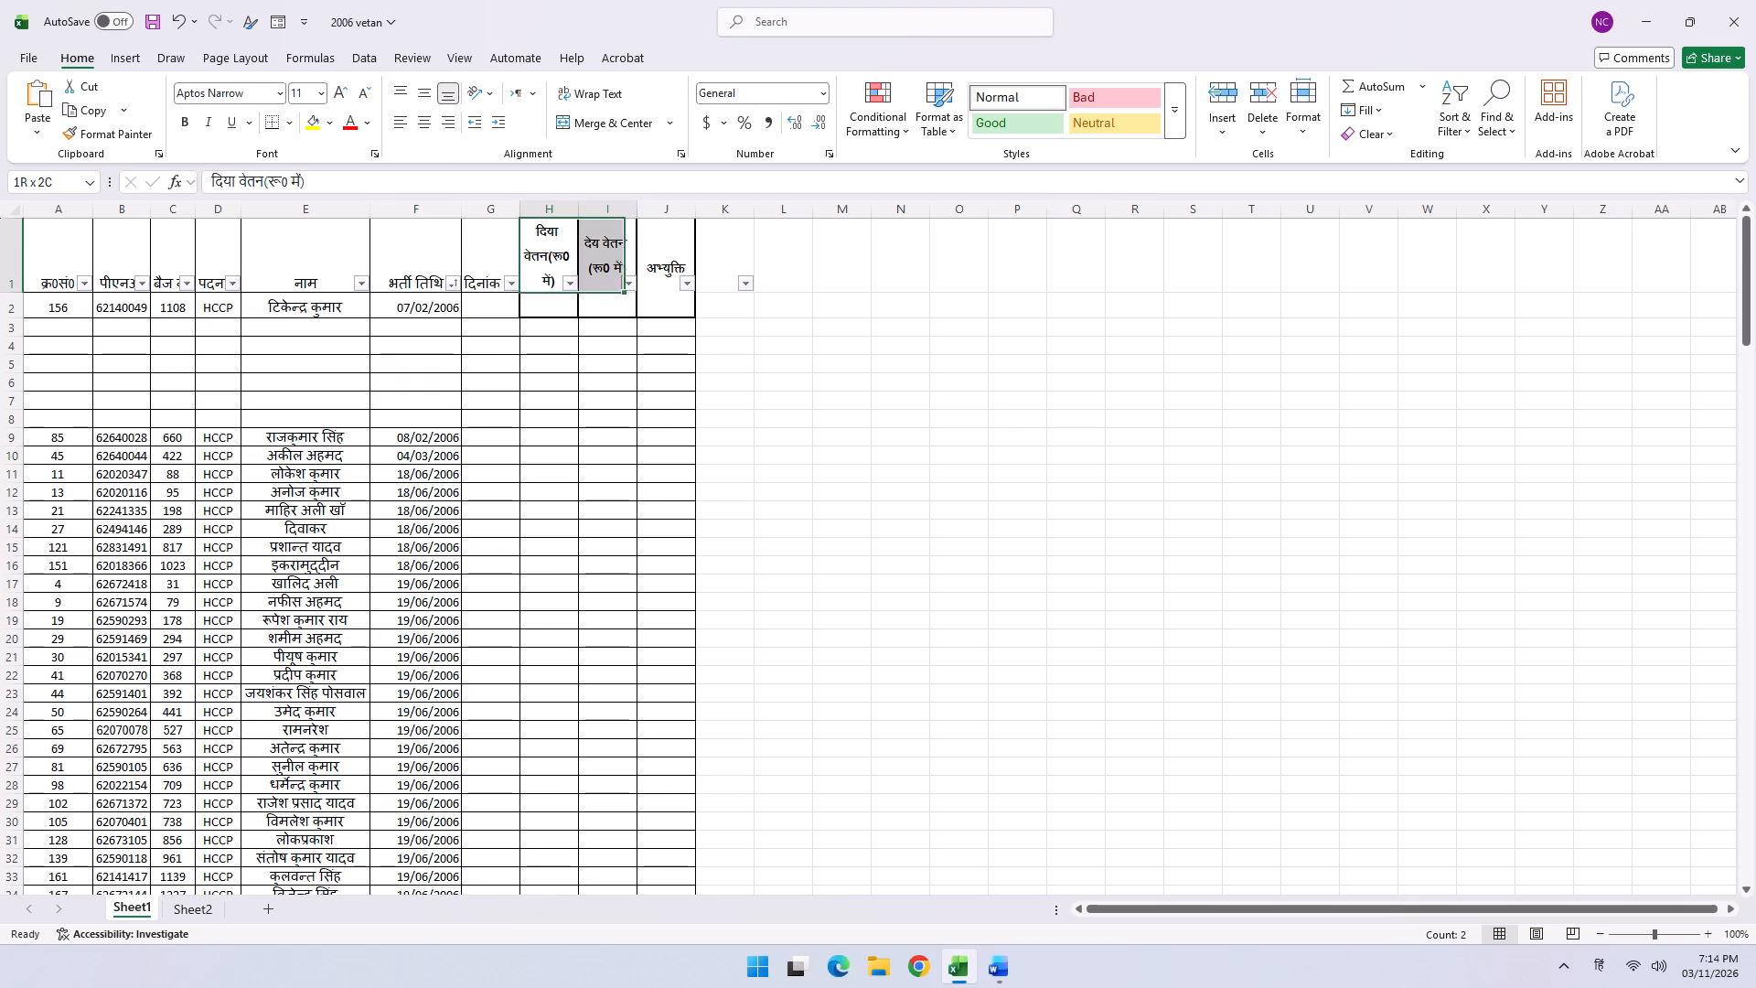
pyautogui.moveTo(589, 279); pyautogui.dragTo(652, 273)
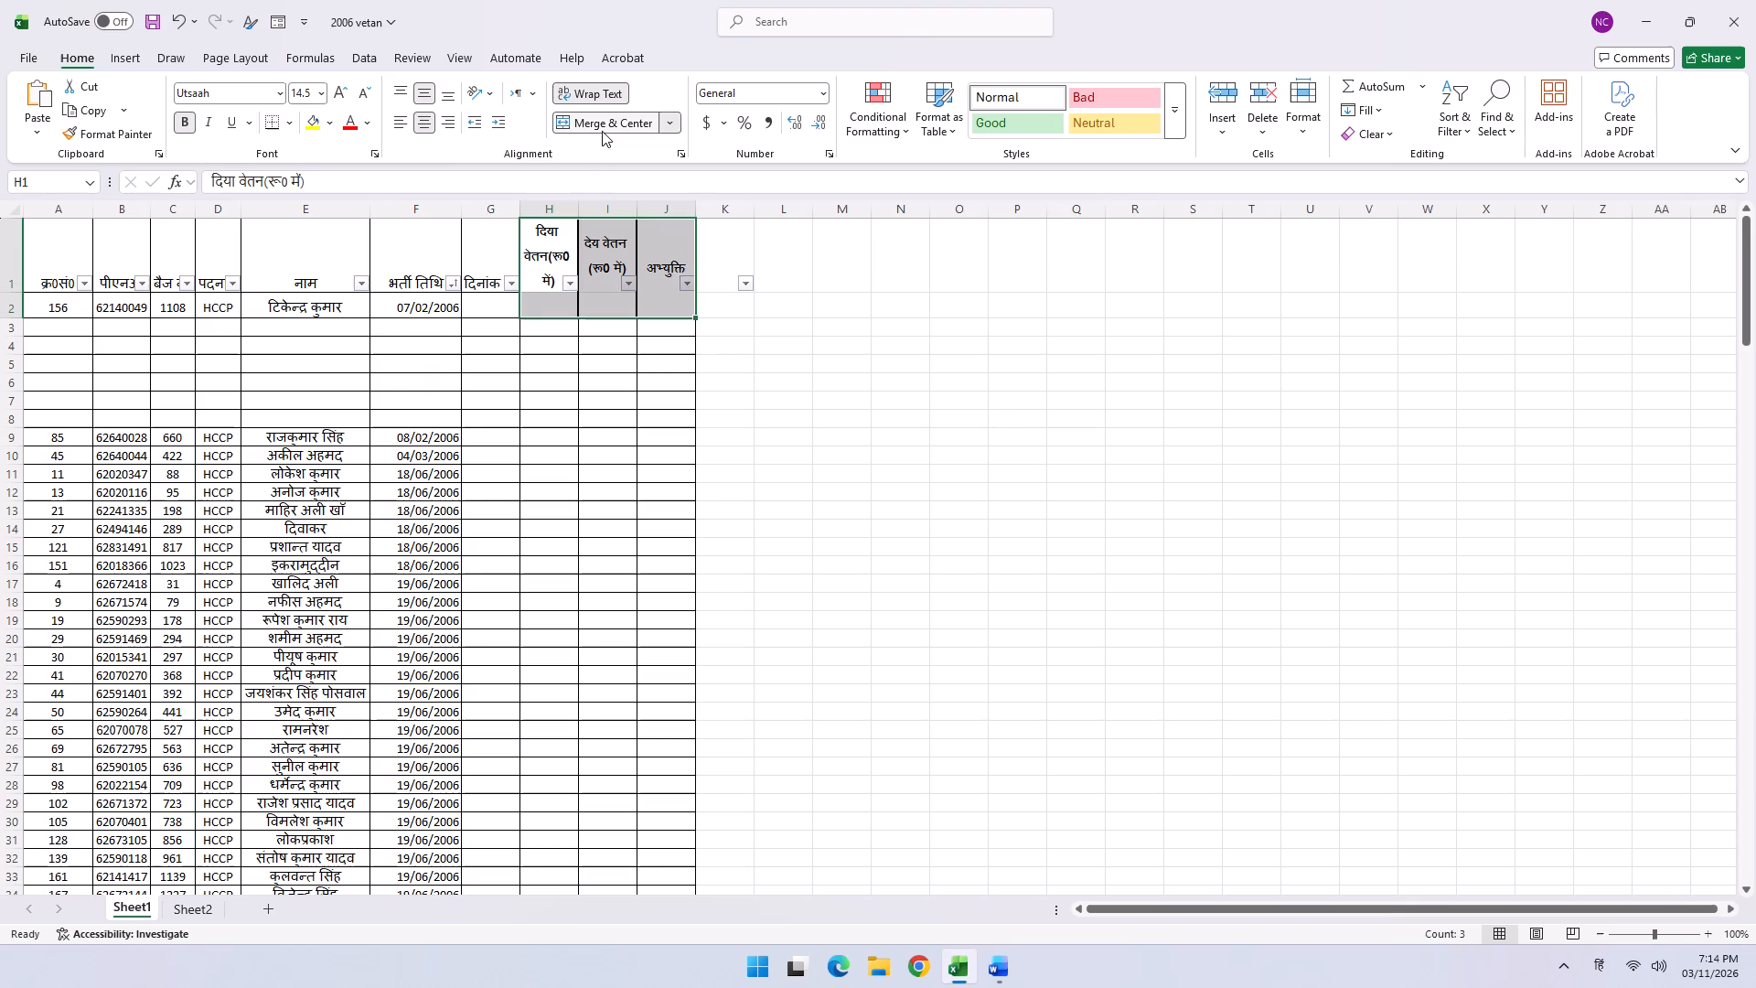
pyautogui.click(602, 131)
pyautogui.click(866, 470)
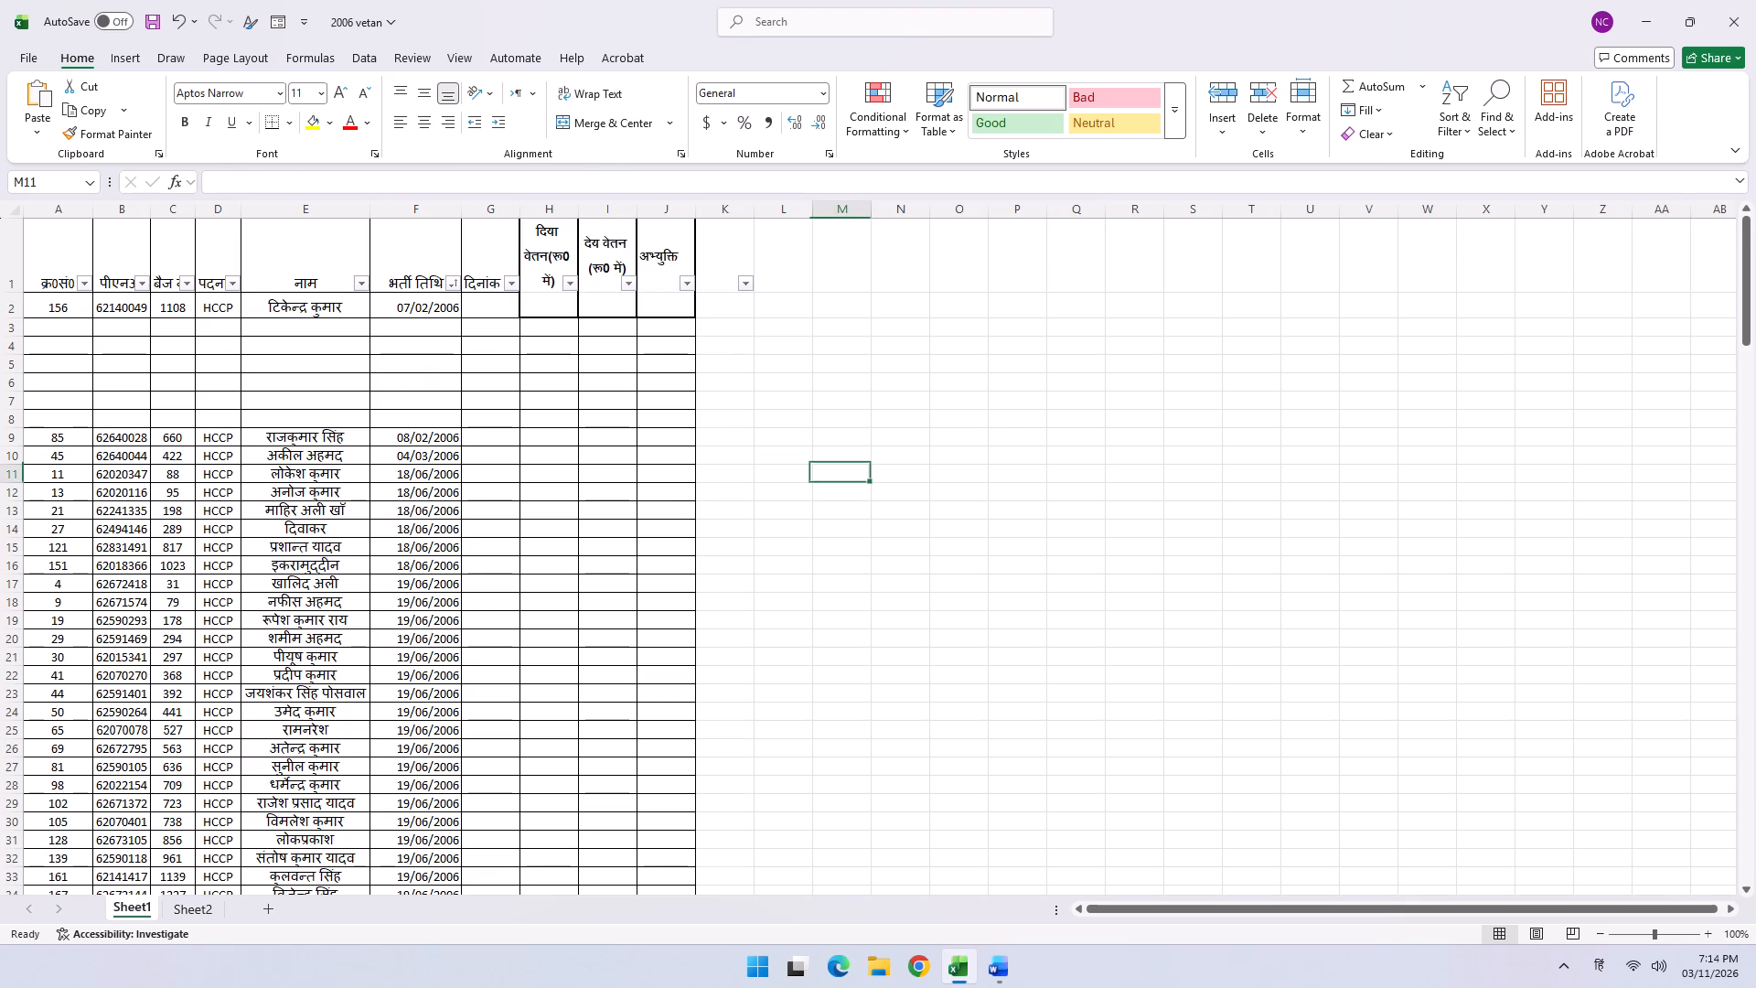
pyautogui.moveTo(447, 257); pyautogui.dragTo(659, 311)
pyautogui.click(920, 328)
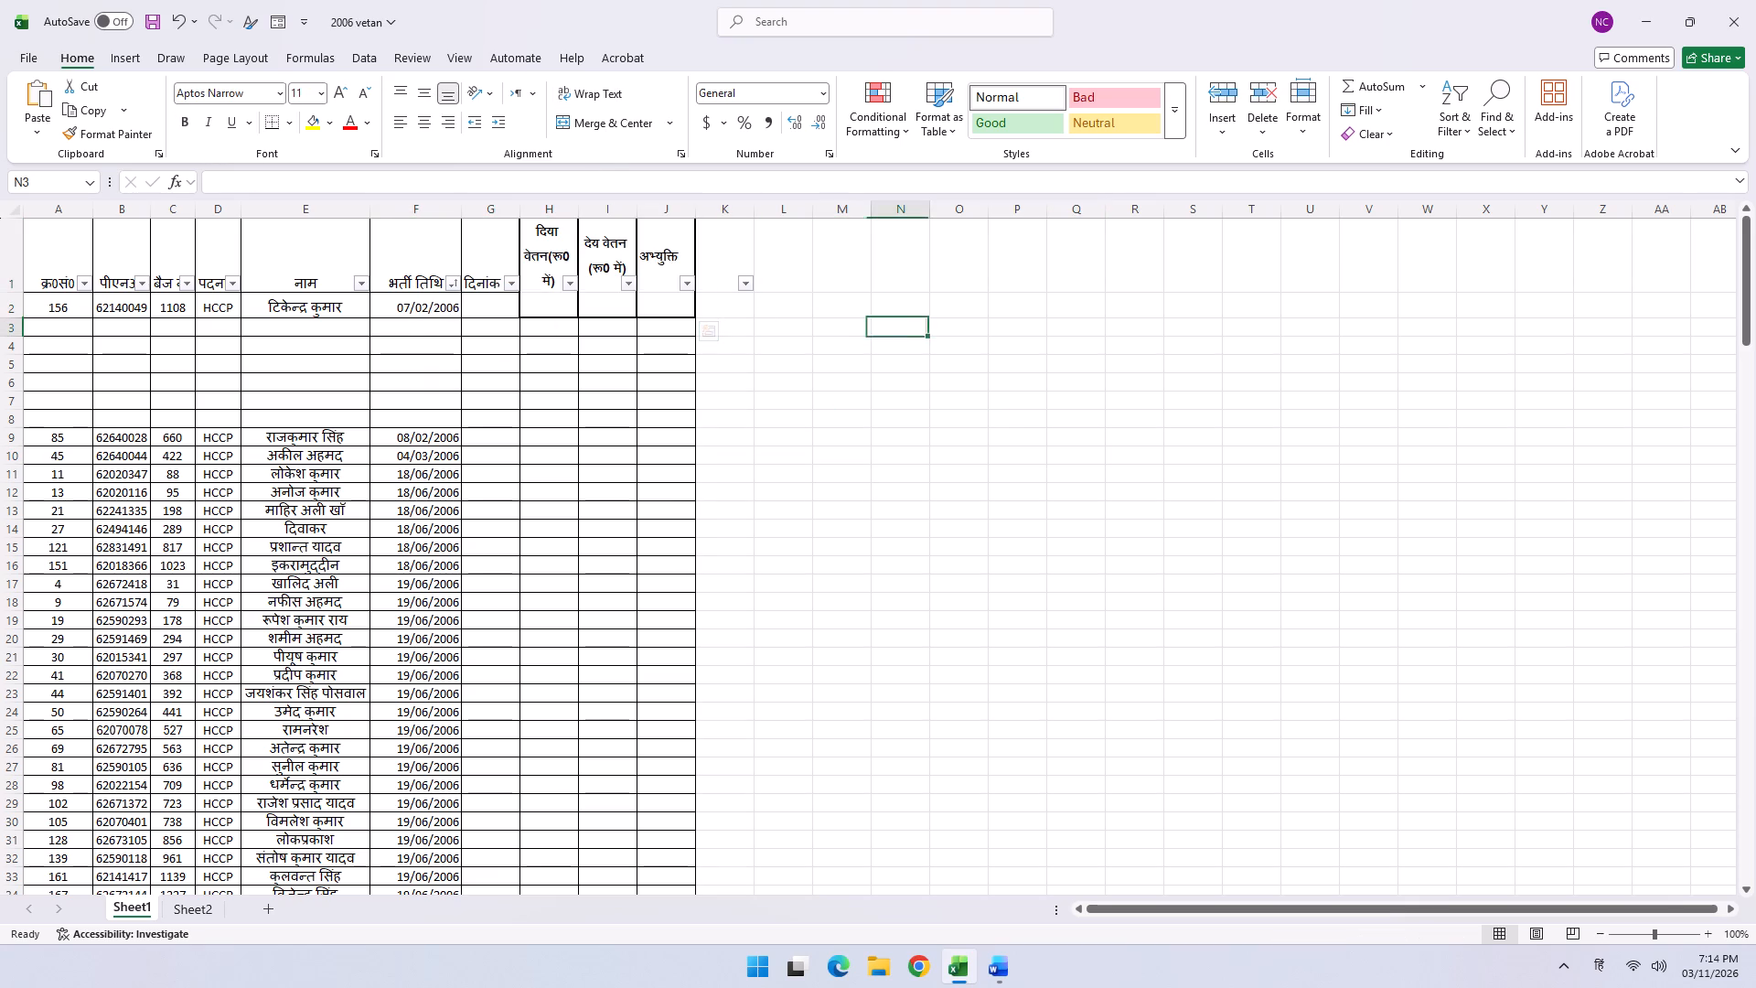
# Apply the अभ्युक्ति header's formatting to all header cells A1:J1 and centre their text horizontally.
pyautogui.click(657, 260)
pyautogui.click(96, 134)
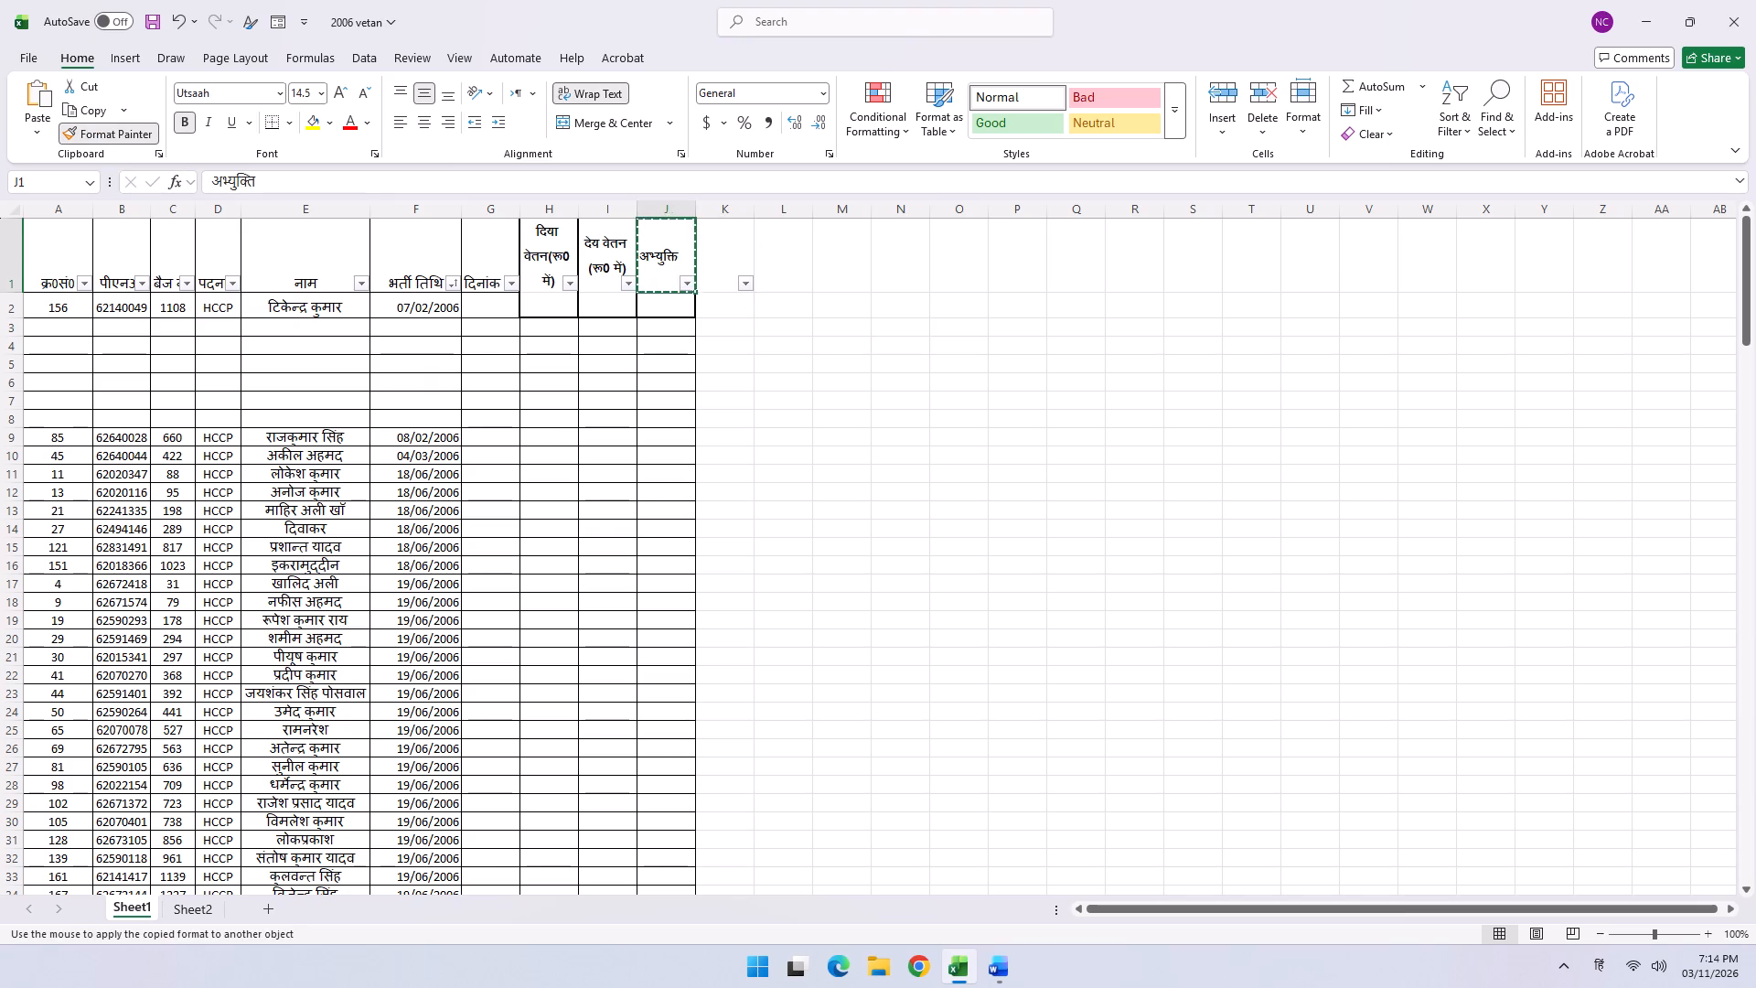
pyautogui.moveTo(43, 252); pyautogui.dragTo(661, 279)
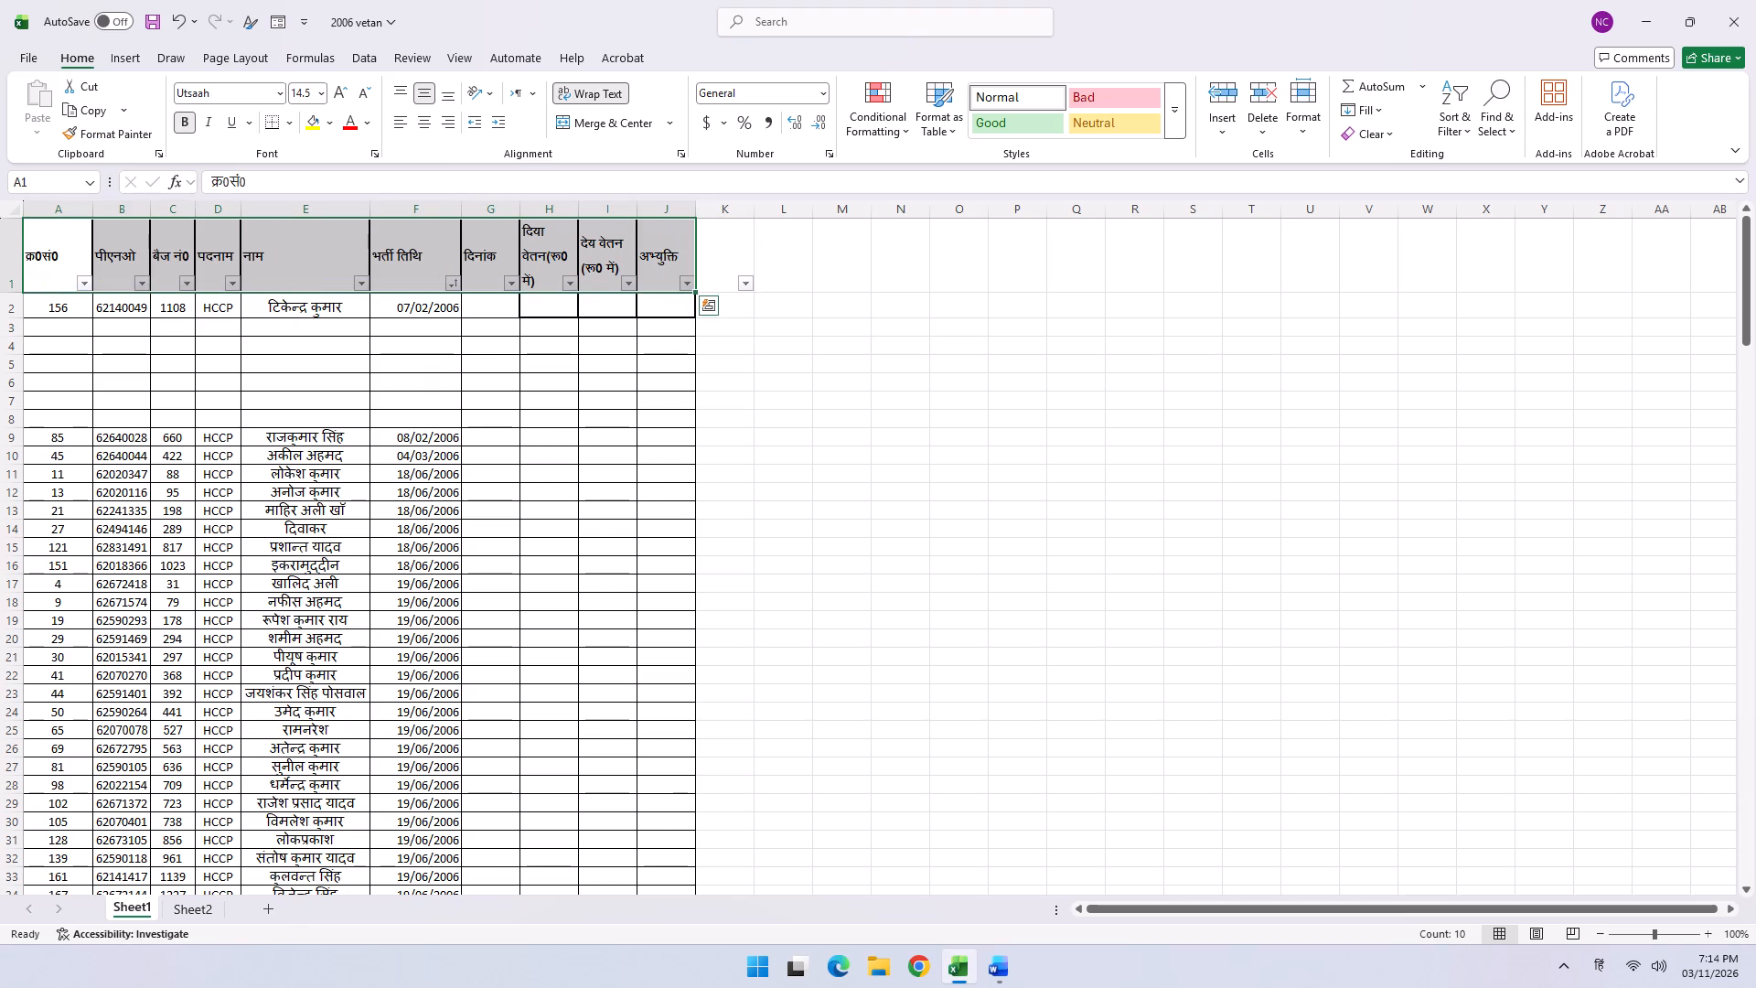
pyautogui.click(428, 124)
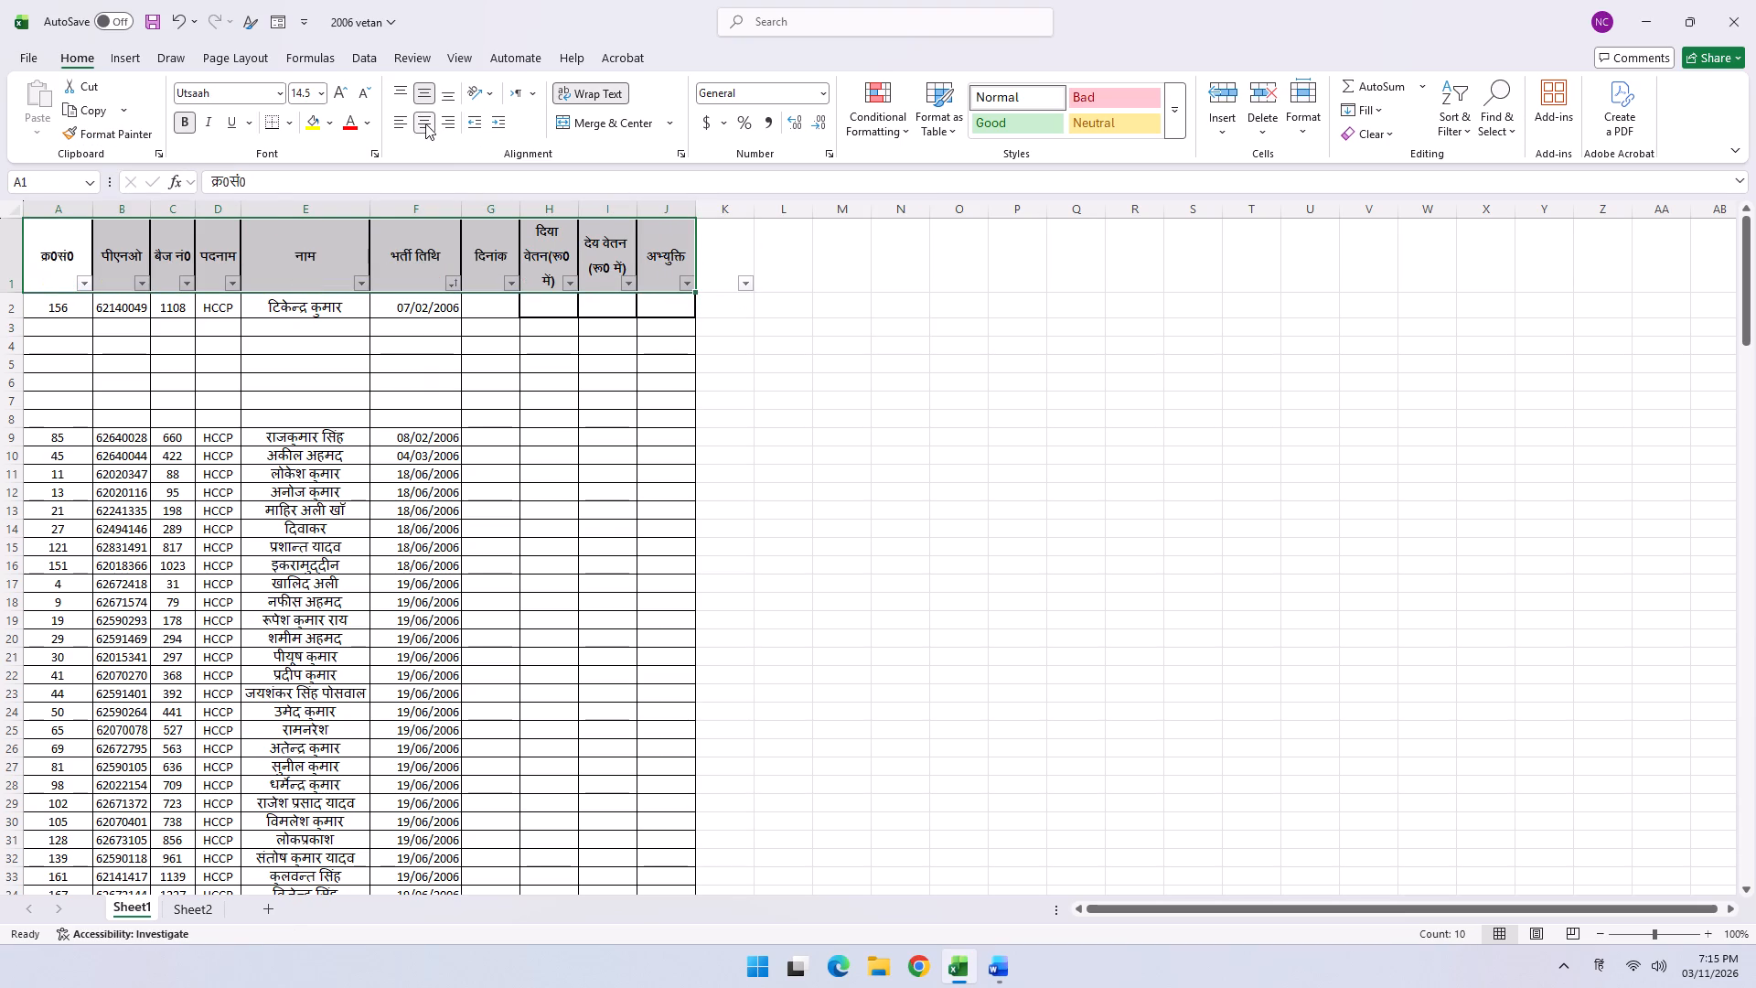
# Widen the देय वेतन column I and the दिया वेतन column H to about 11.7 each.
pyautogui.moveTo(640, 205); pyautogui.dragTo(651, 208)
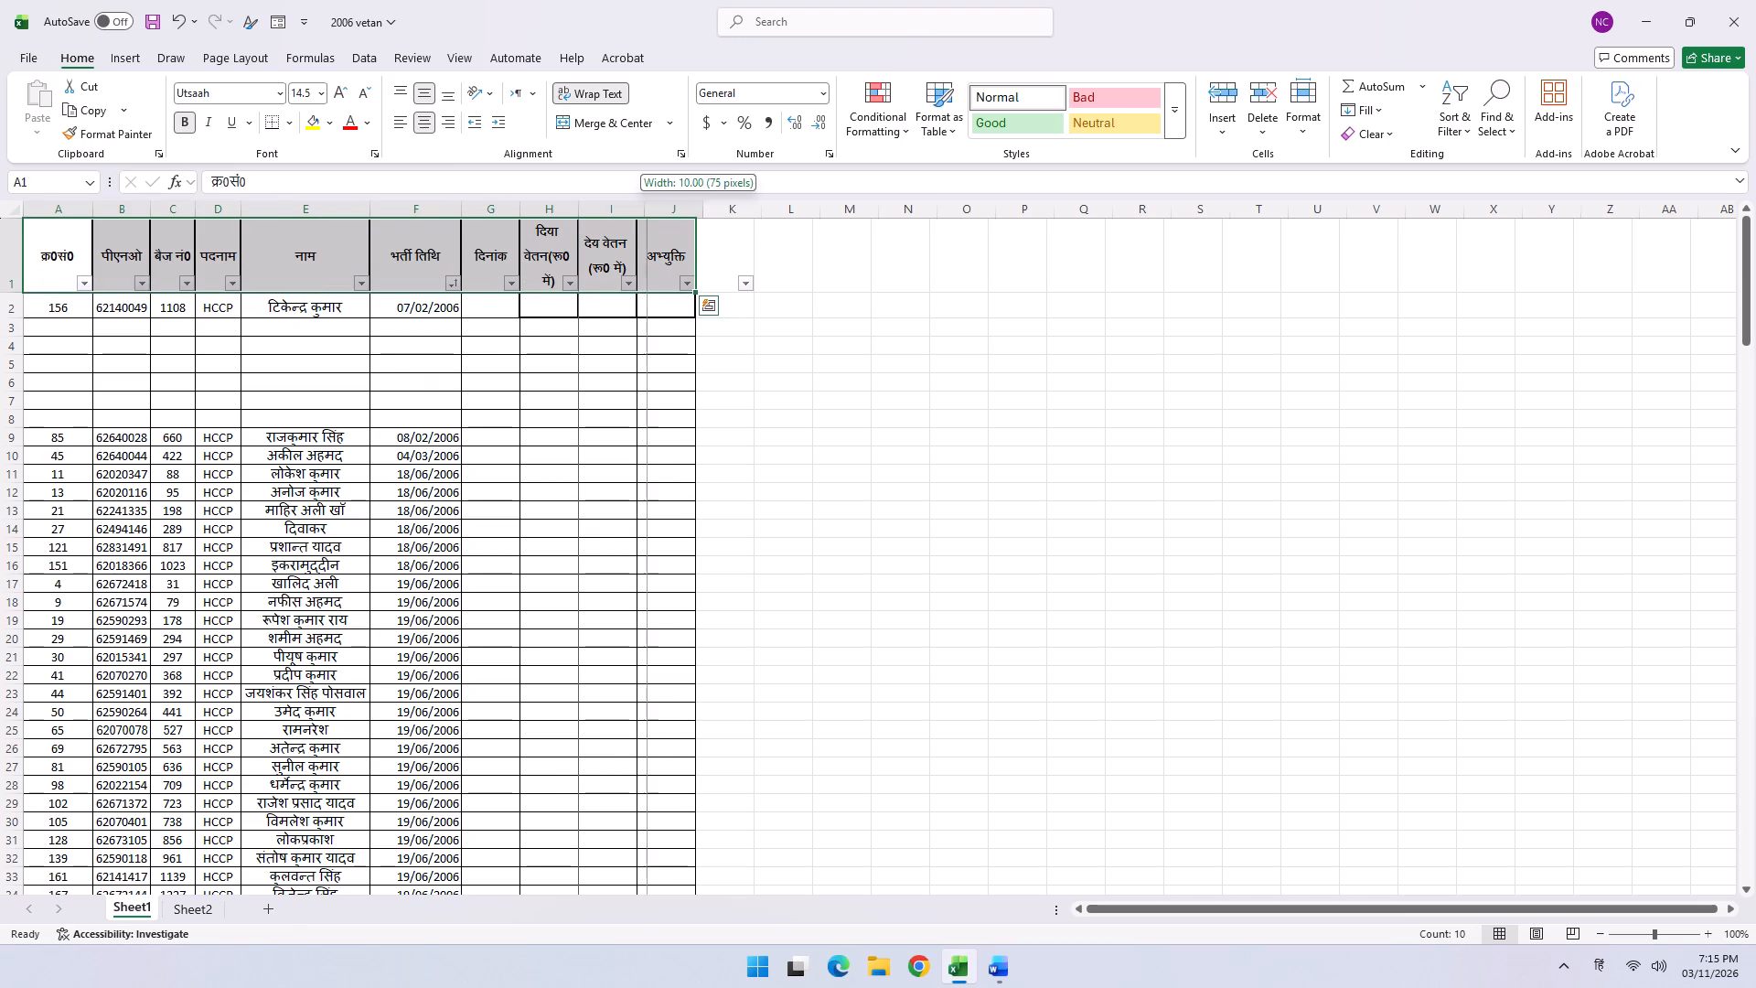
pyautogui.moveTo(651, 208); pyautogui.dragTo(664, 208)
pyautogui.moveTo(578, 209); pyautogui.dragTo(600, 213)
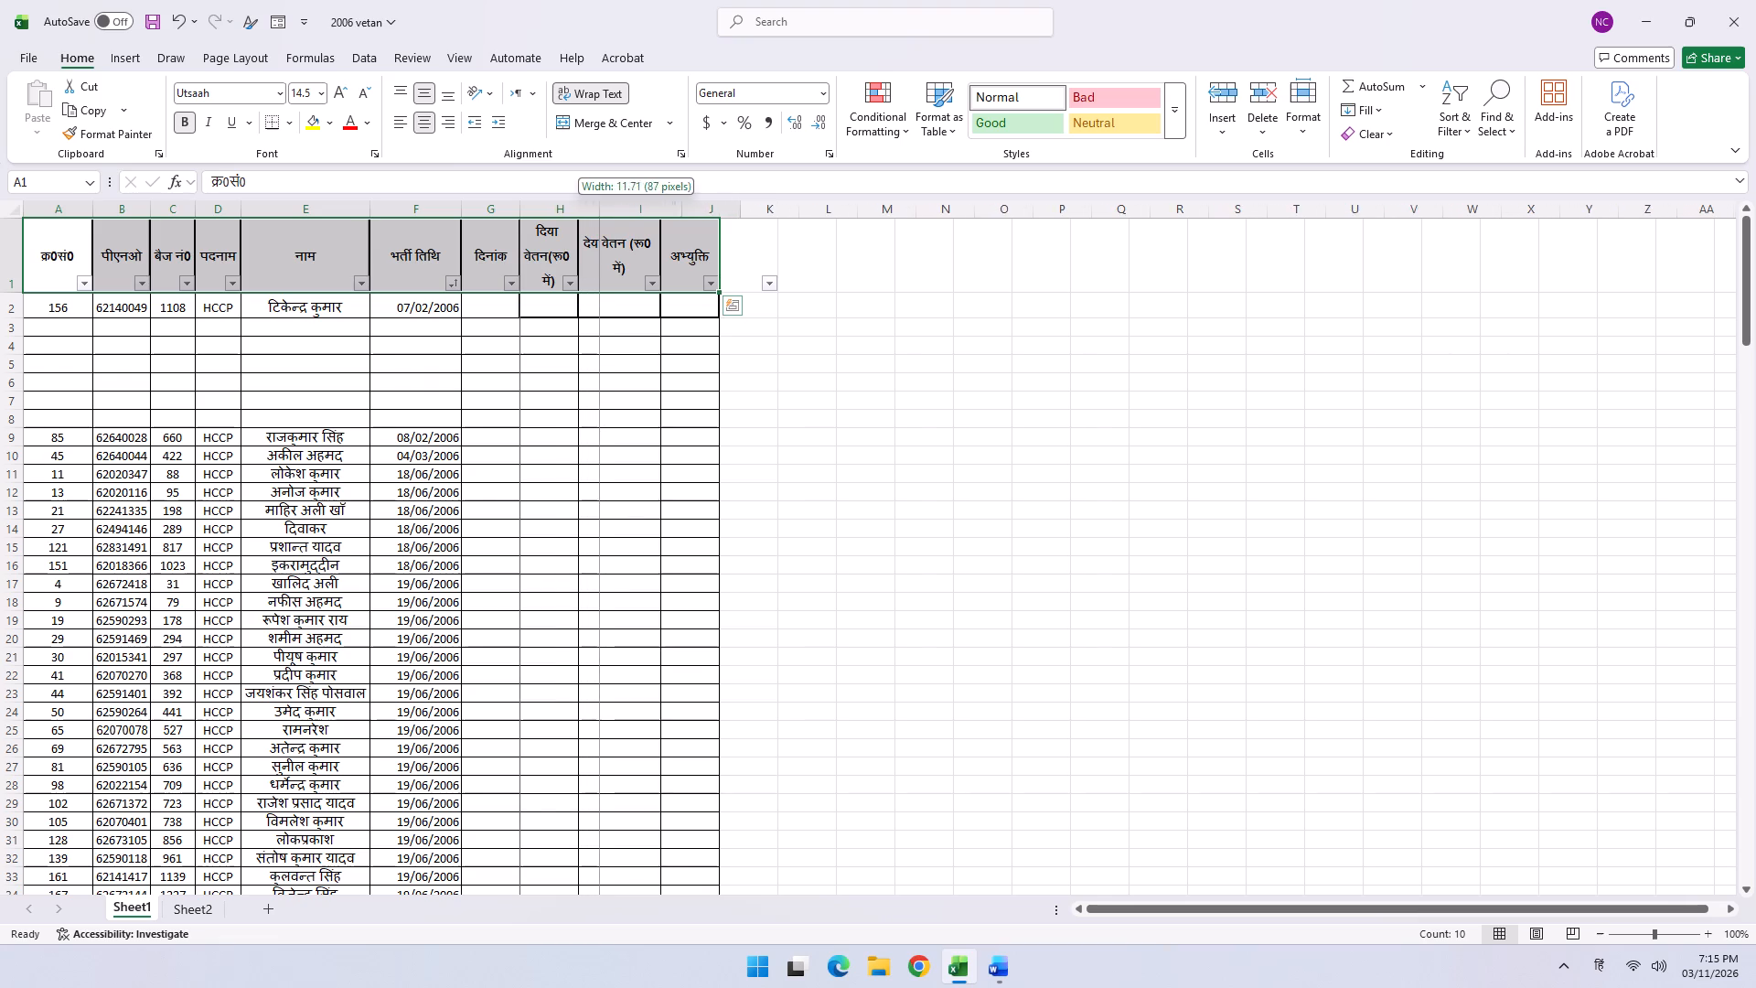
pyautogui.moveTo(600, 213); pyautogui.dragTo(601, 213)
# Insert a line break before (रू0 में) in the दिया वेतन and देय वेतन headers in H1 and I1.
pyautogui.click(558, 297)
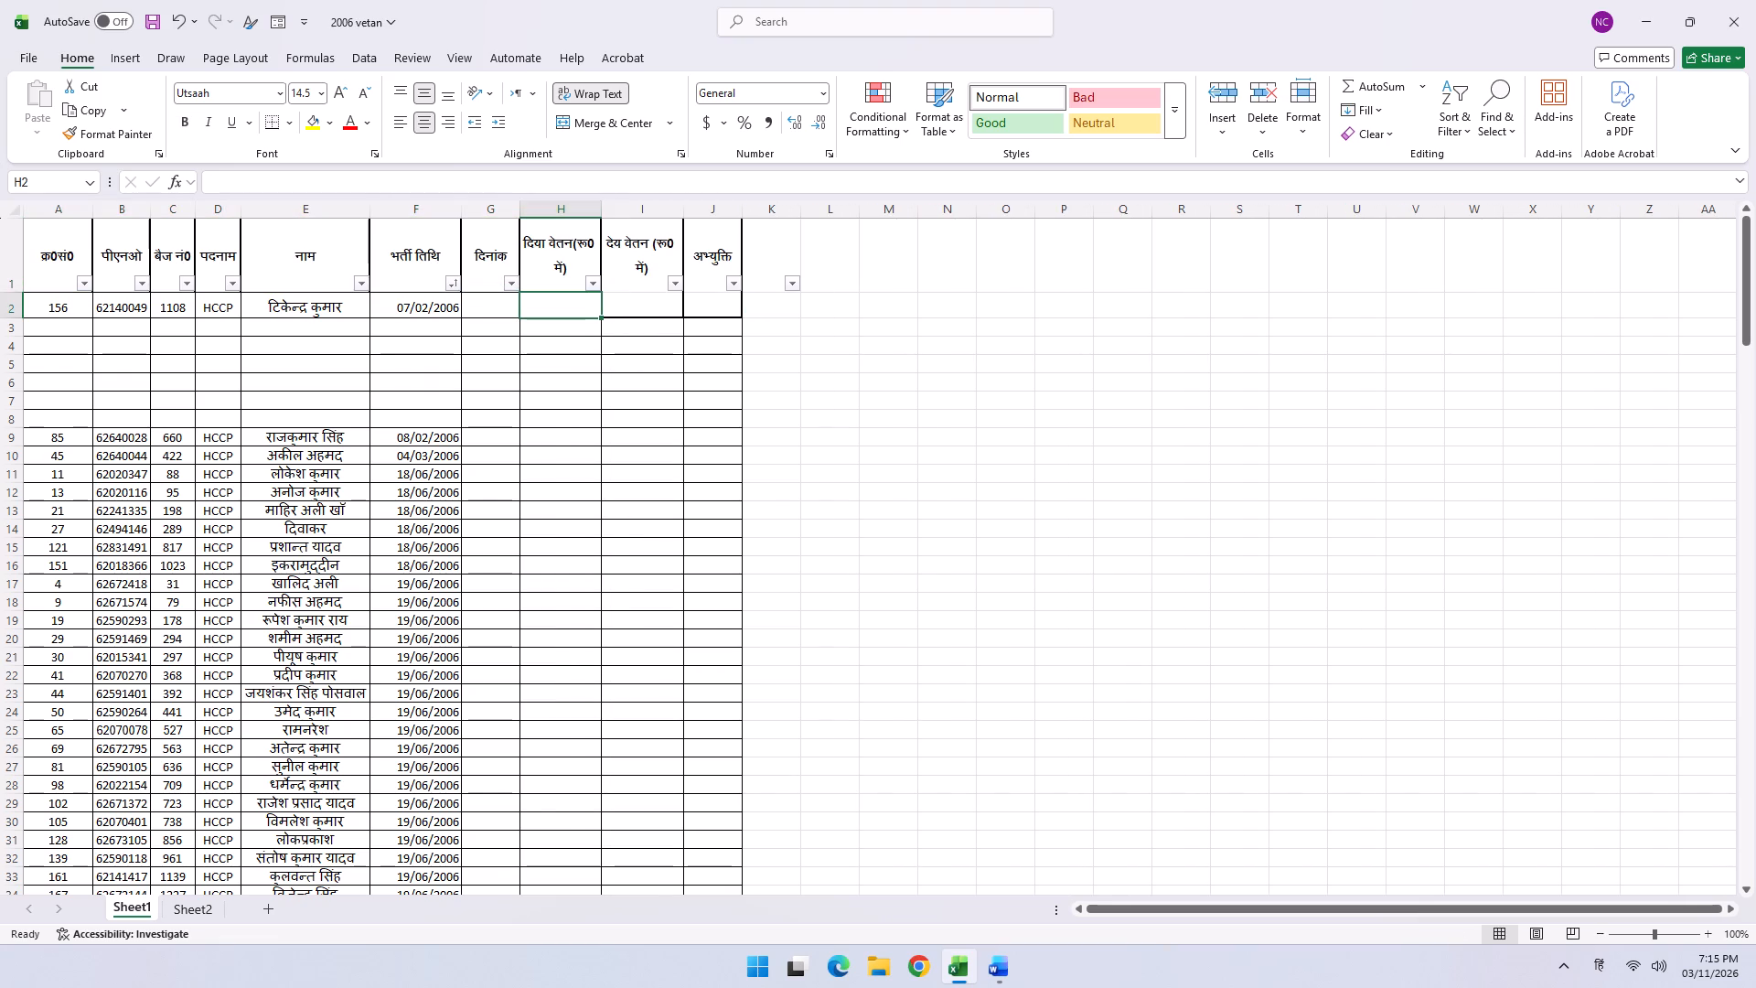
pyautogui.doubleClick(574, 242)
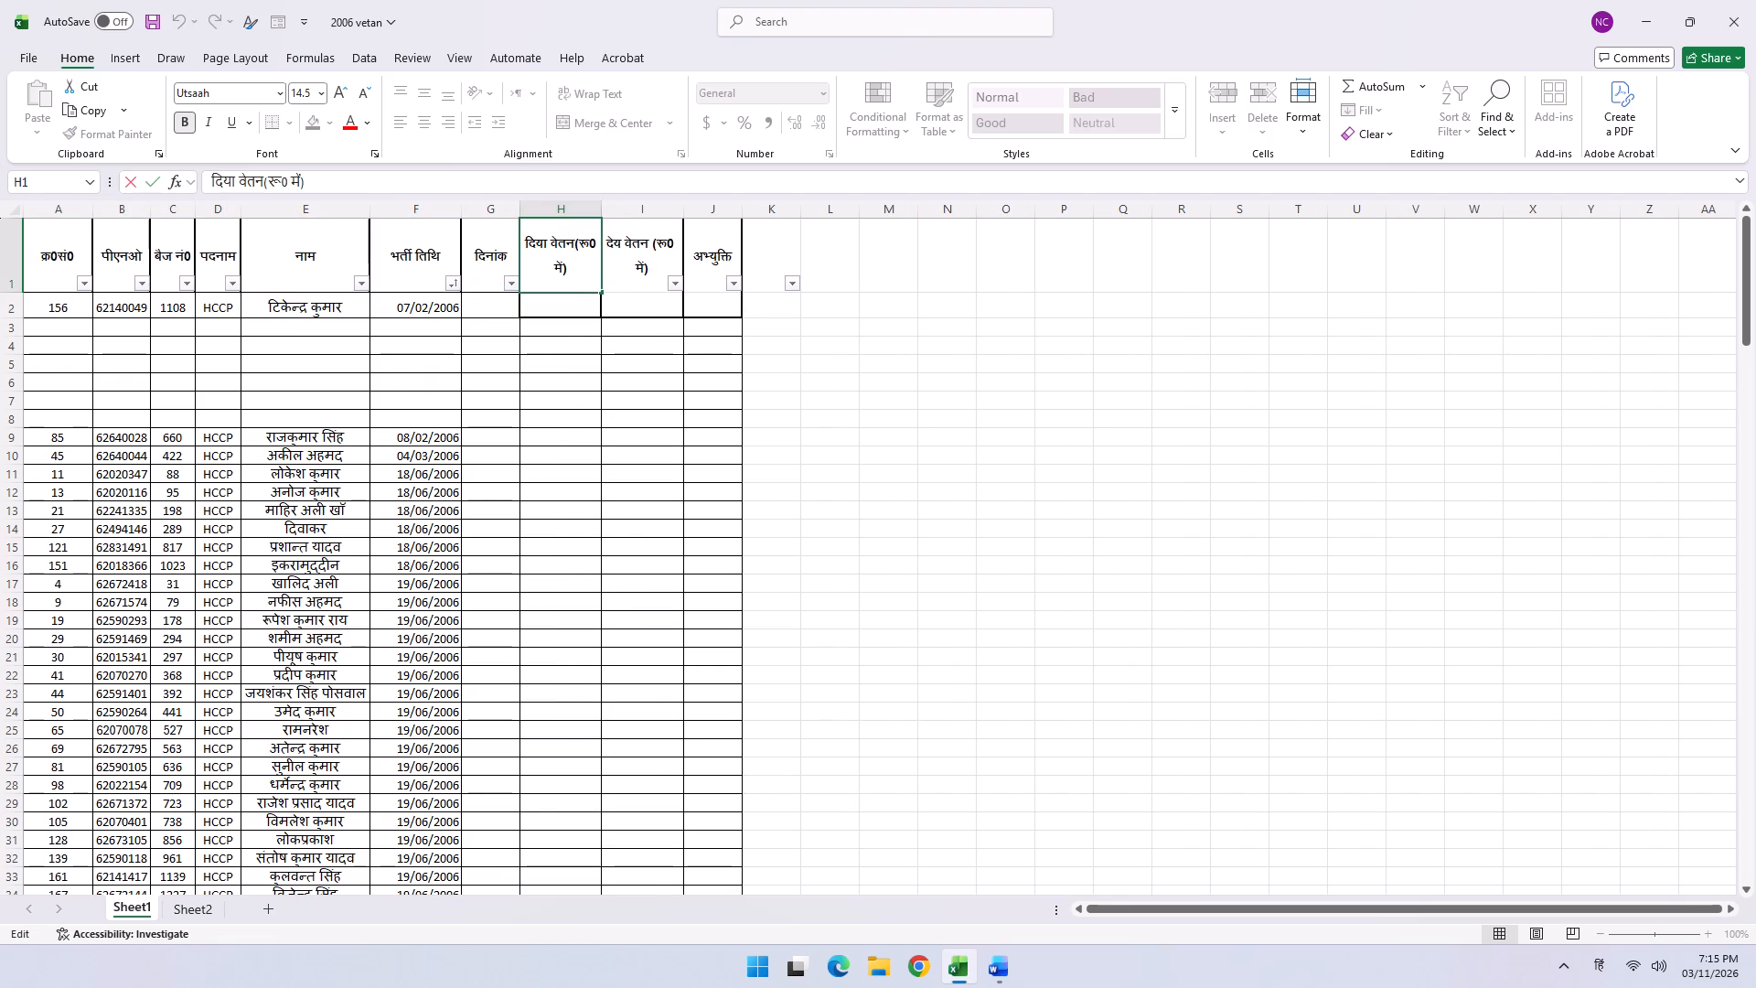
pyautogui.hotkey('alt', 'Return')
pyautogui.press('Return')
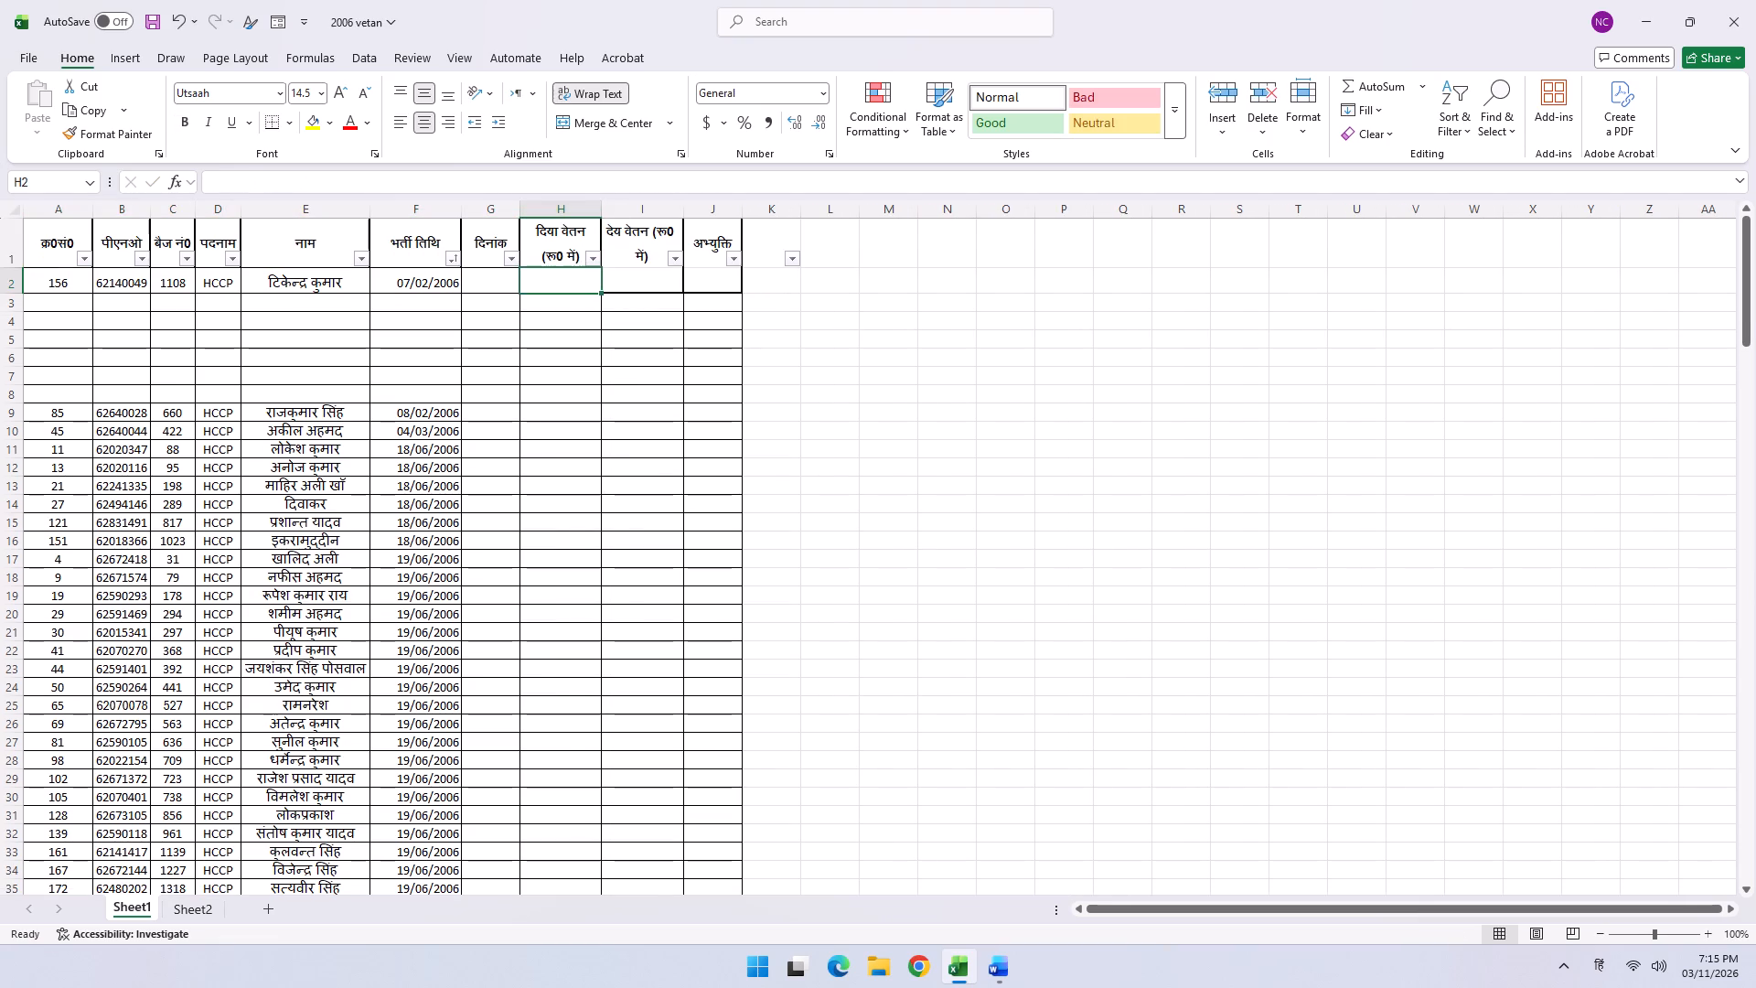
pyautogui.doubleClick(647, 228)
pyautogui.press('Right')
pyautogui.hotkey('alt', 'Return')
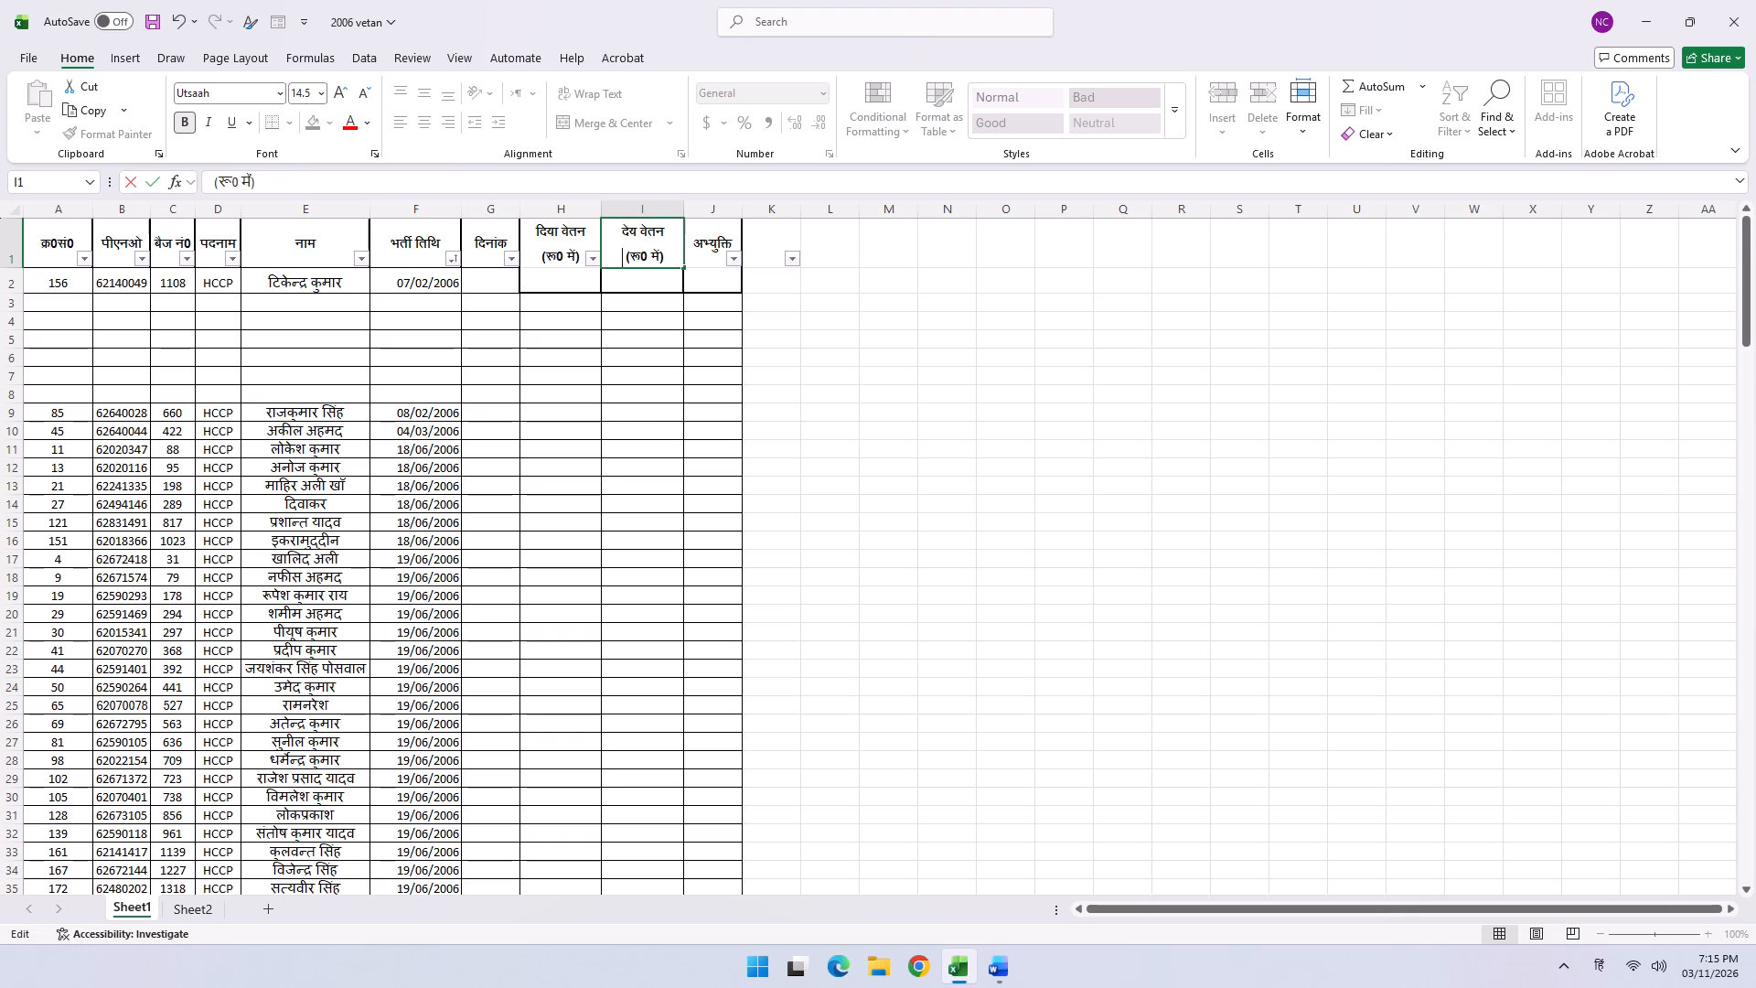
pyautogui.press('Return')
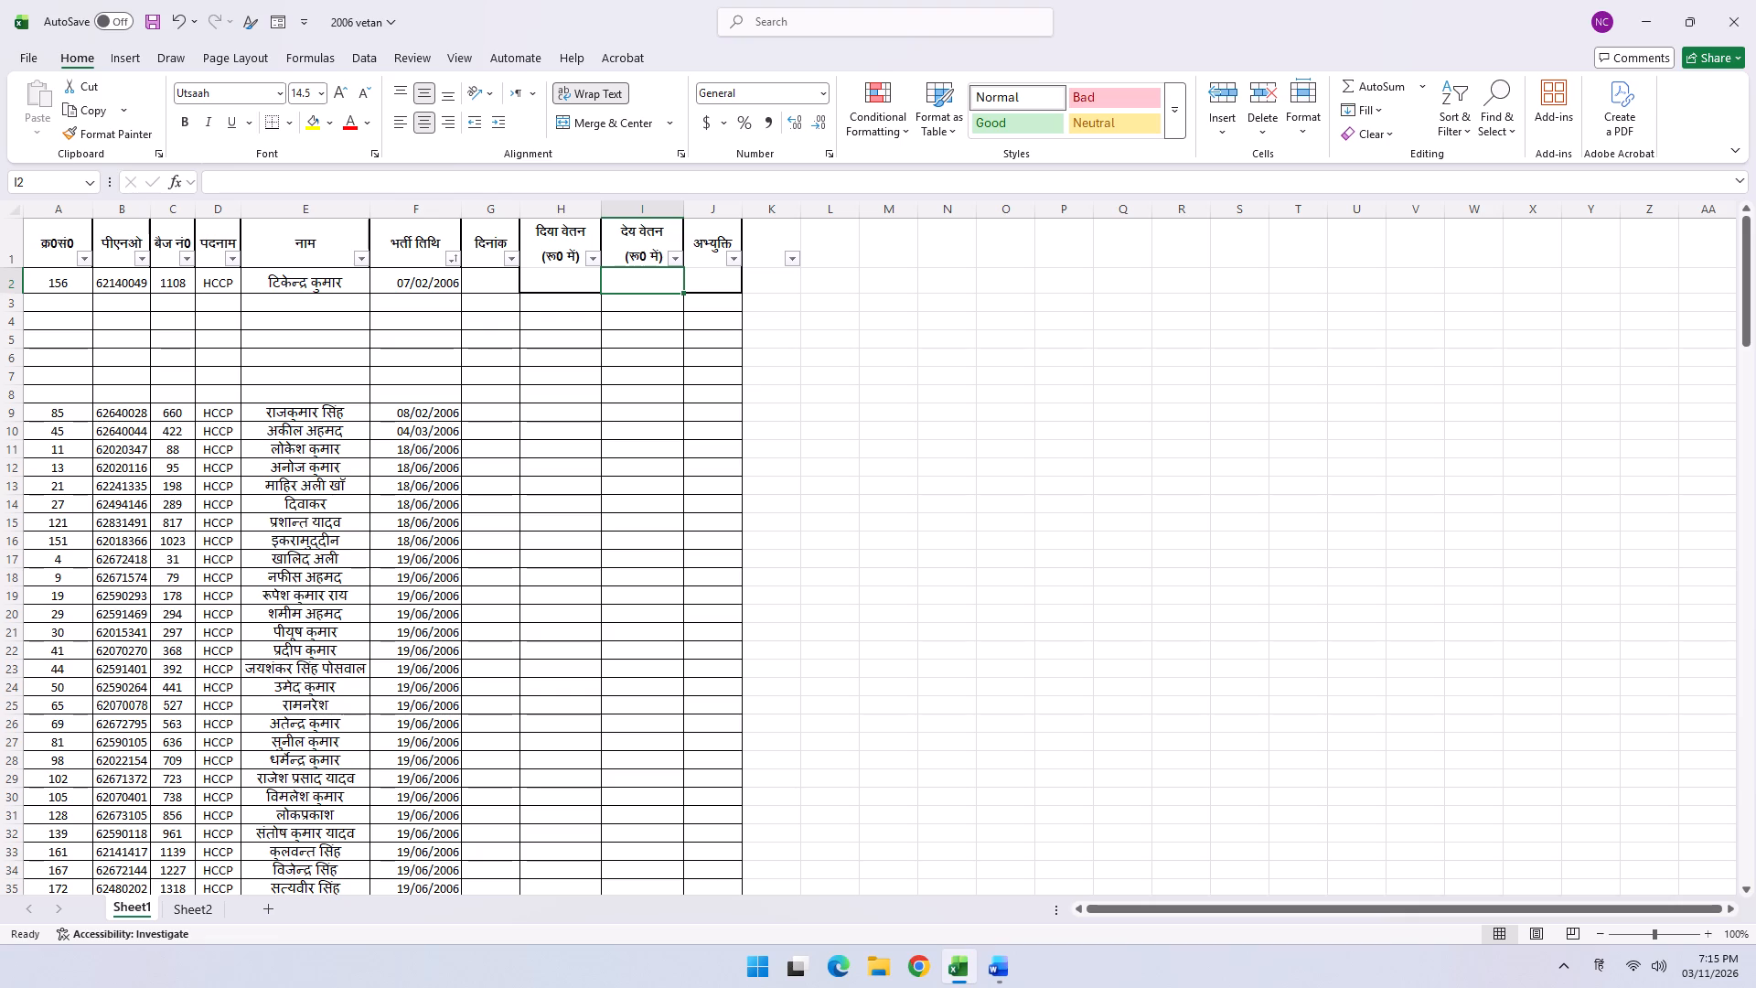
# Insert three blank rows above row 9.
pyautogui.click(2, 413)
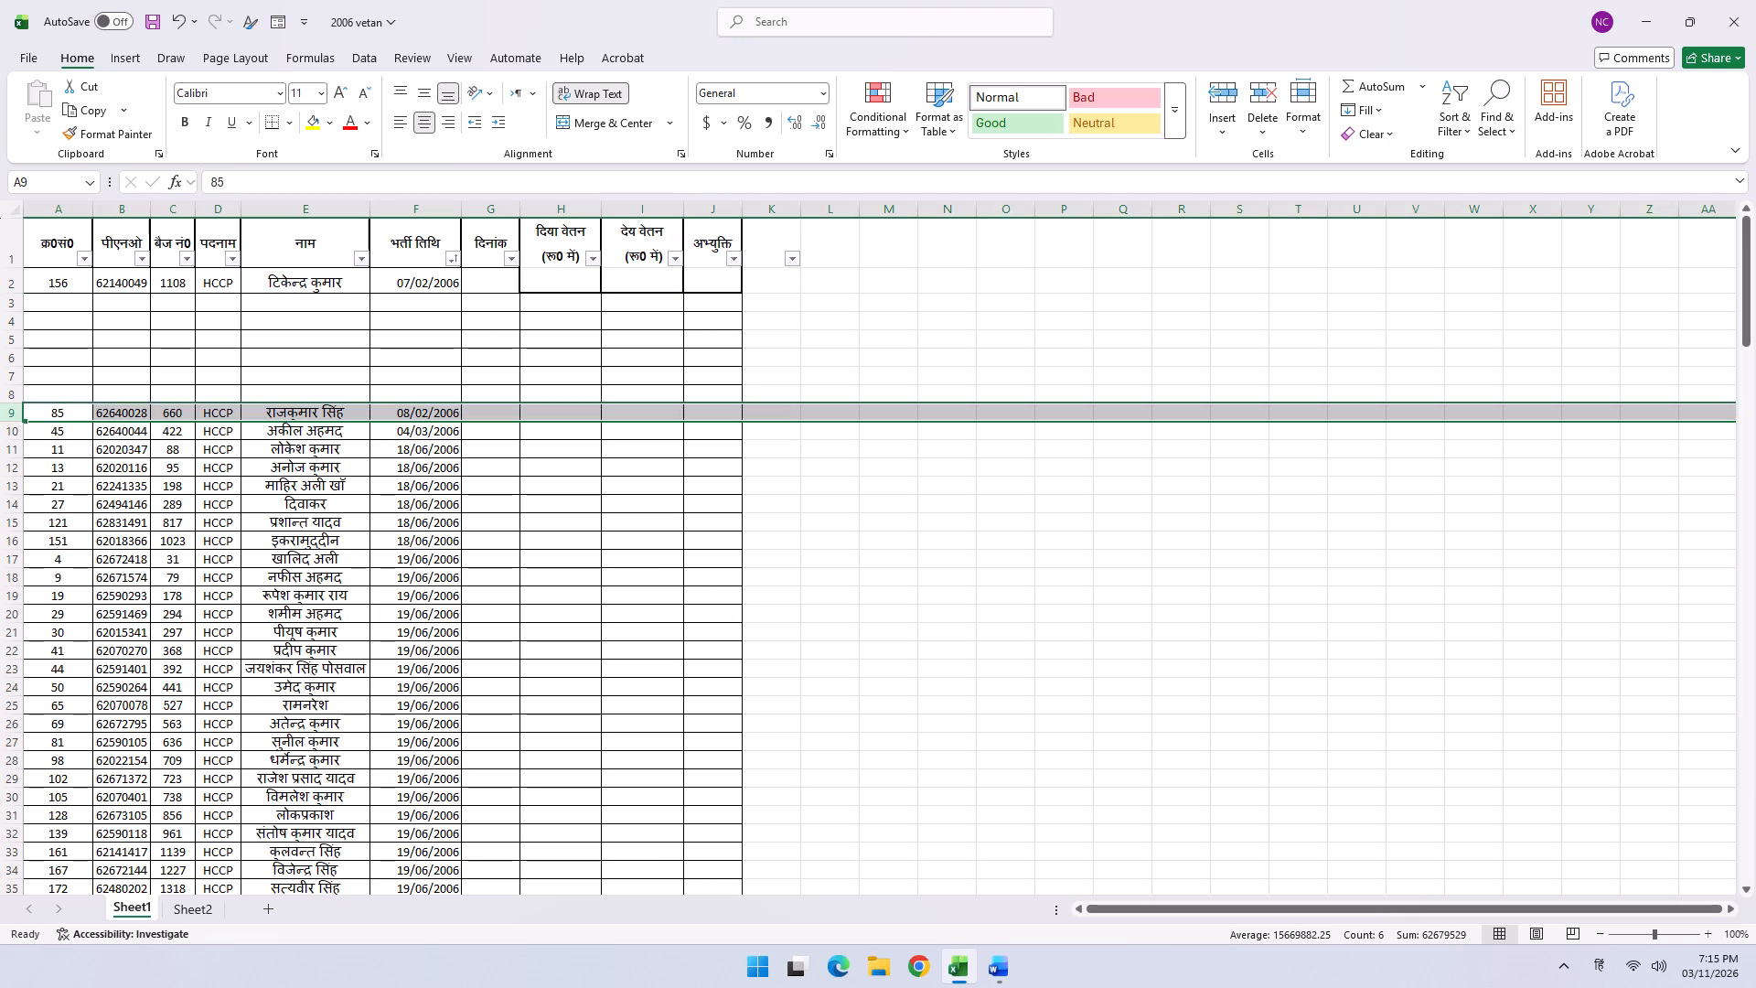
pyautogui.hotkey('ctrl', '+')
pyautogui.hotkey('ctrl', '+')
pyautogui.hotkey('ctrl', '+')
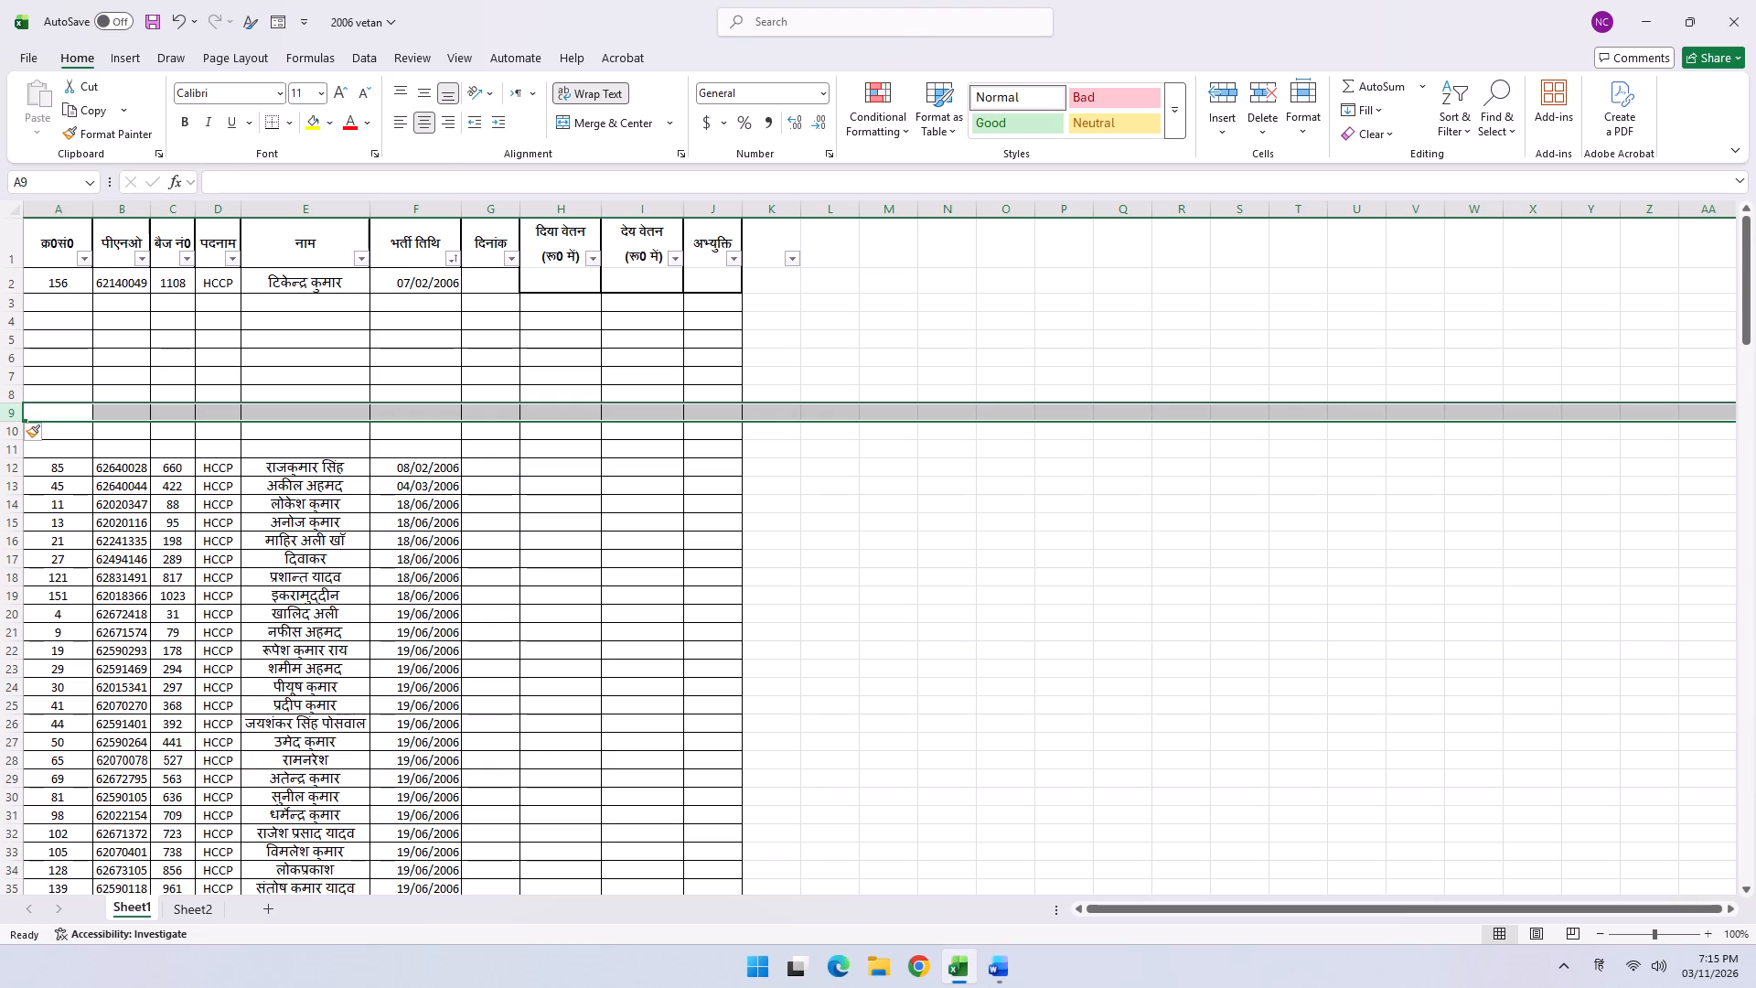
# Look through the भर्ती तिथि column down the list to examine how the joining dates are grouped.
pyautogui.scroll(-3, 436, 637)
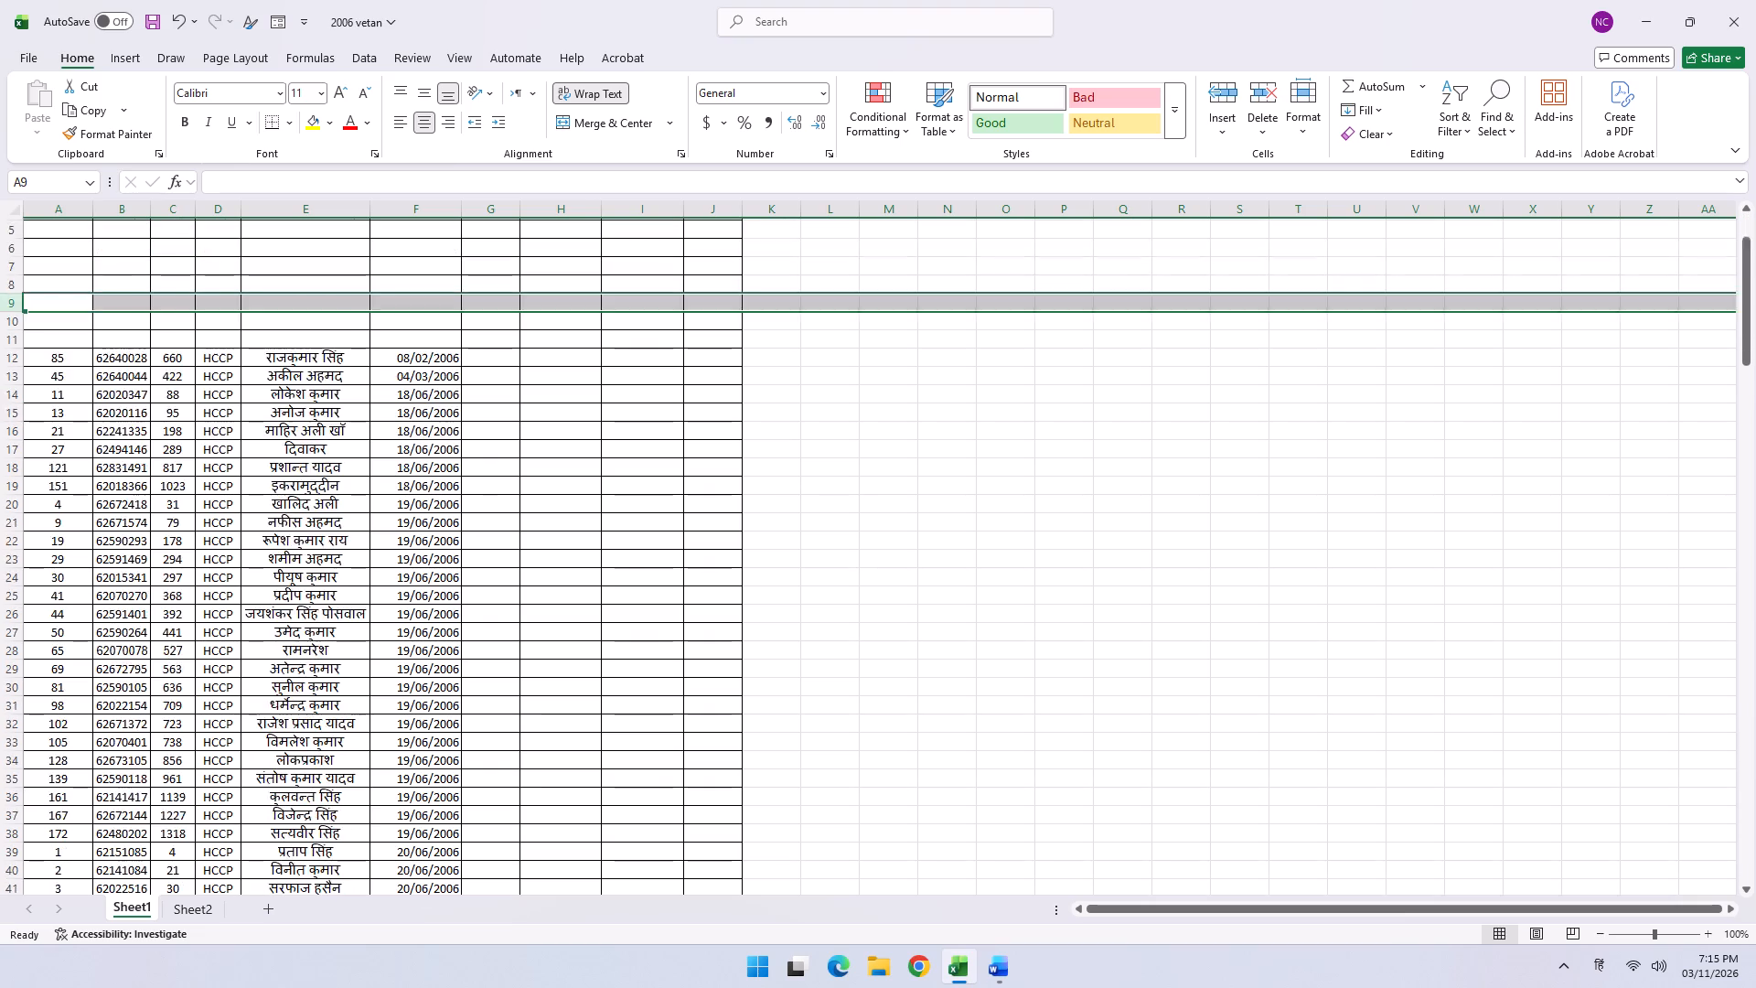
pyautogui.scroll(-17, 435, 644)
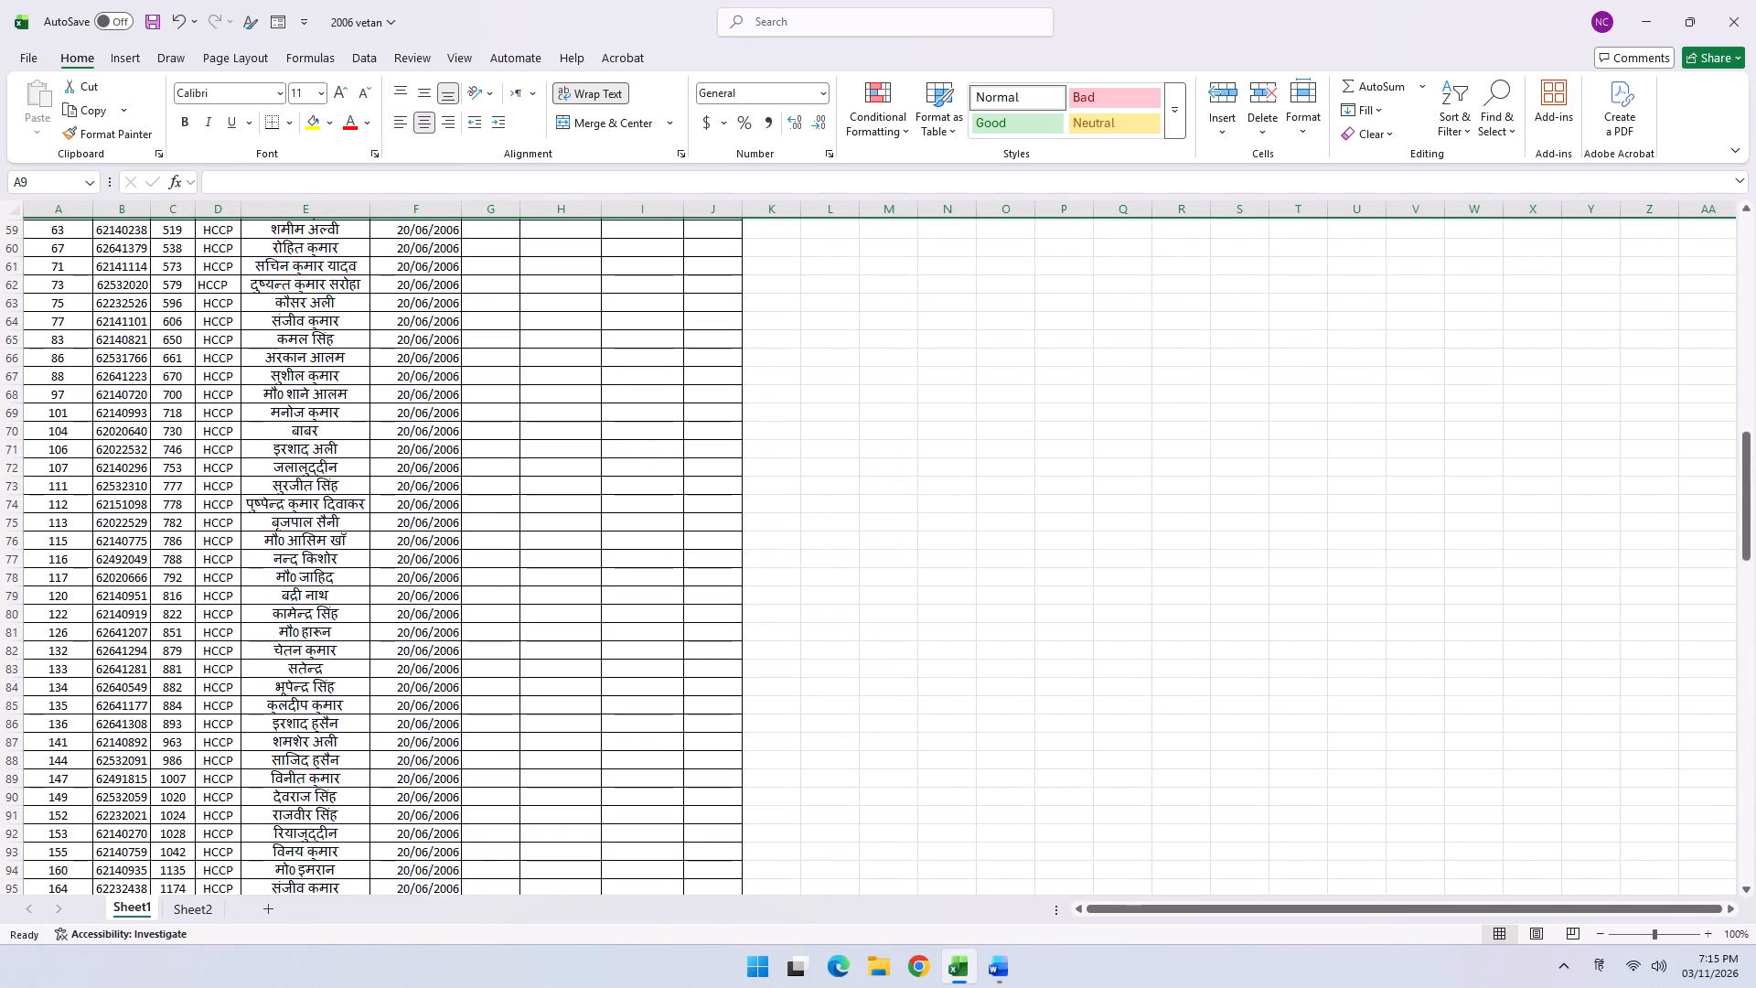
pyautogui.scroll(-5, 426, 660)
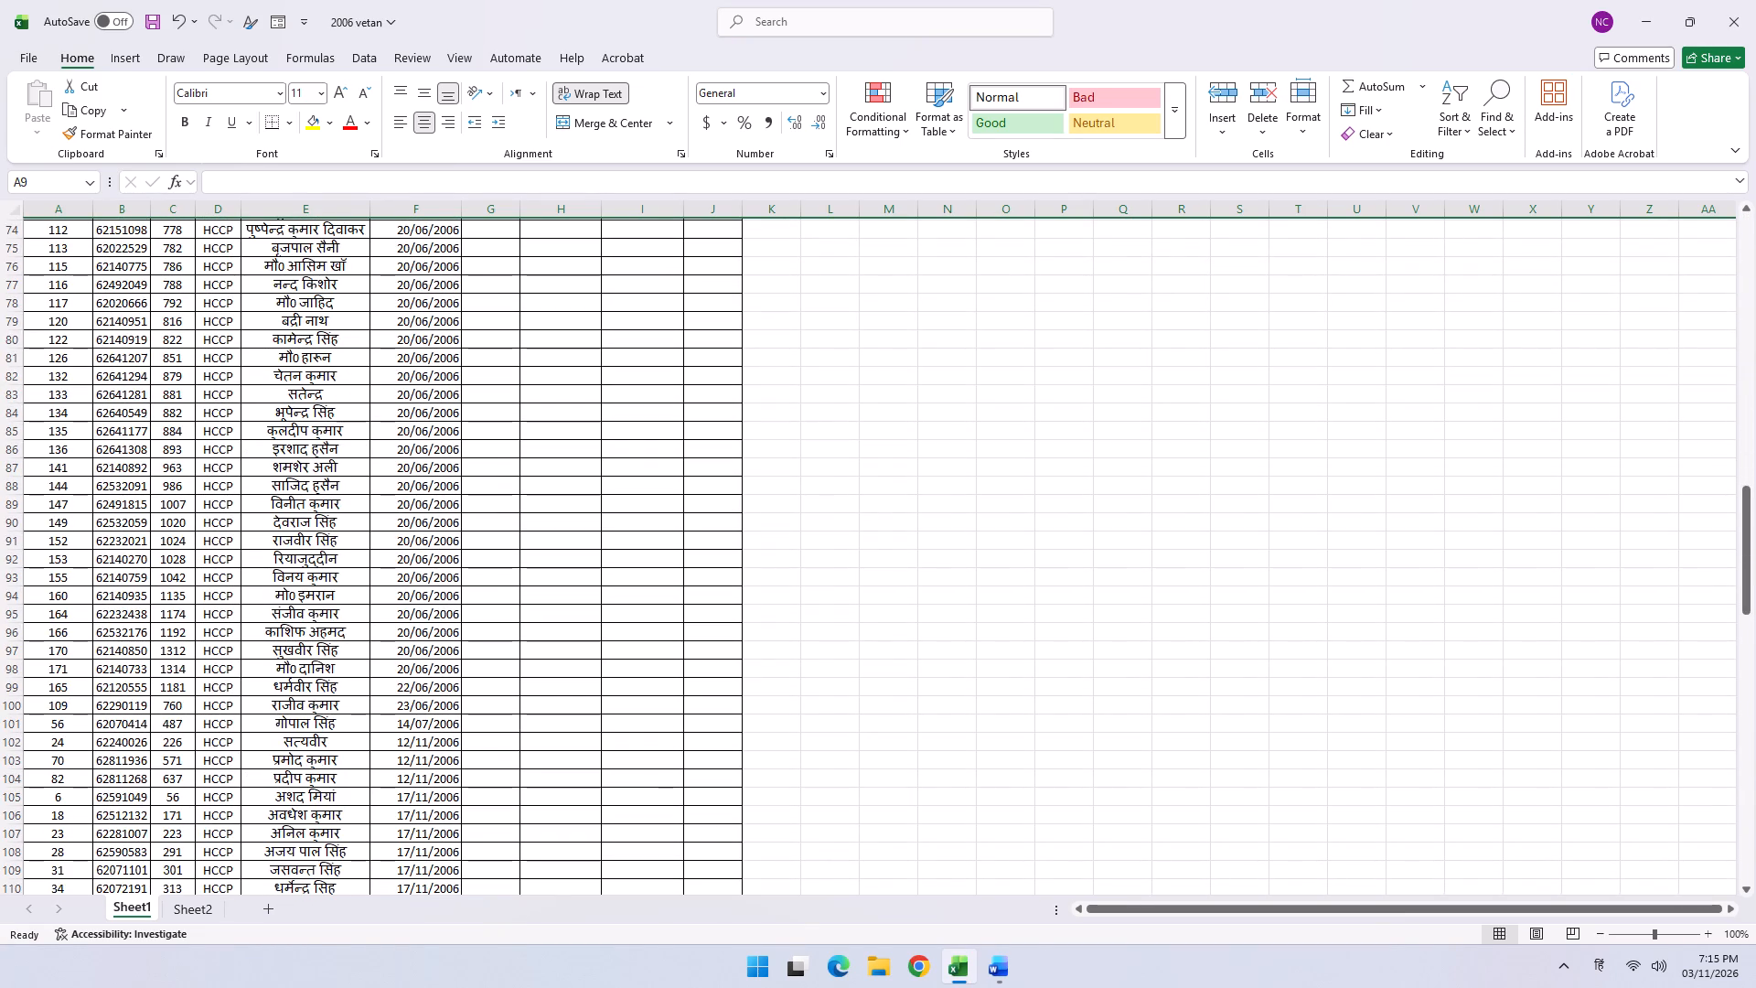
pyautogui.click(422, 706)
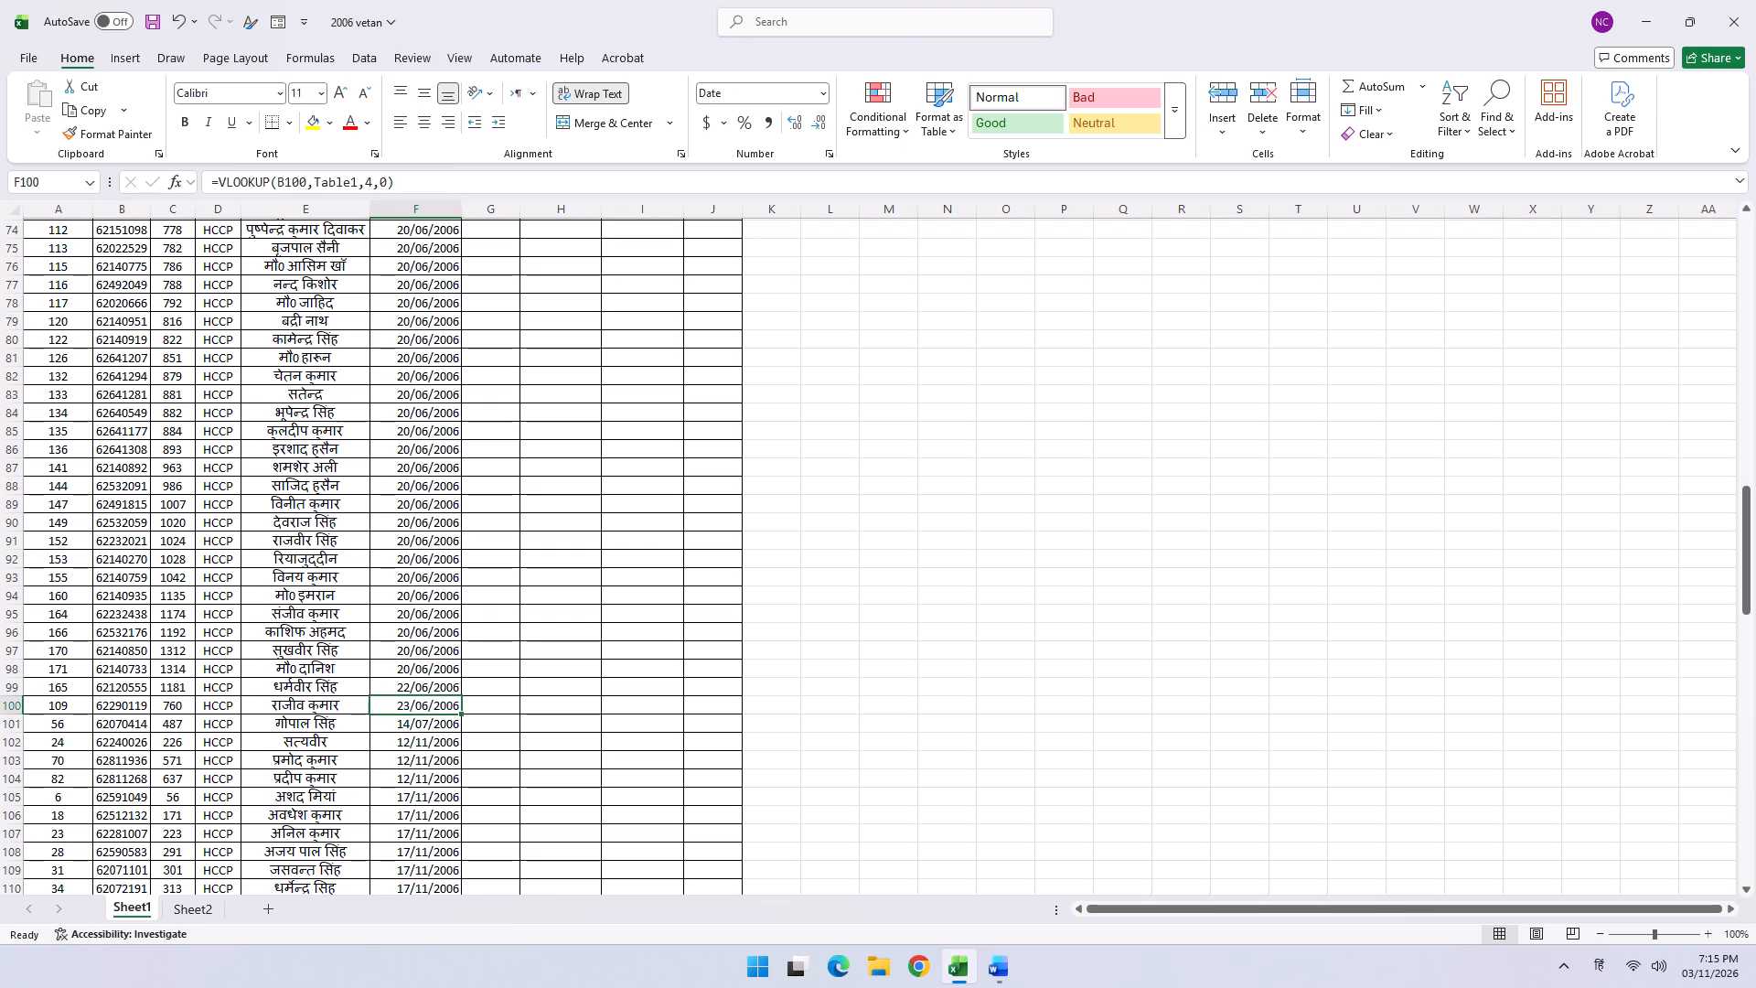
pyautogui.scroll(6, 445, 665)
pyautogui.scroll(19, 381, 638)
pyautogui.scroll(-1, 381, 638)
pyautogui.scroll(2, 381, 638)
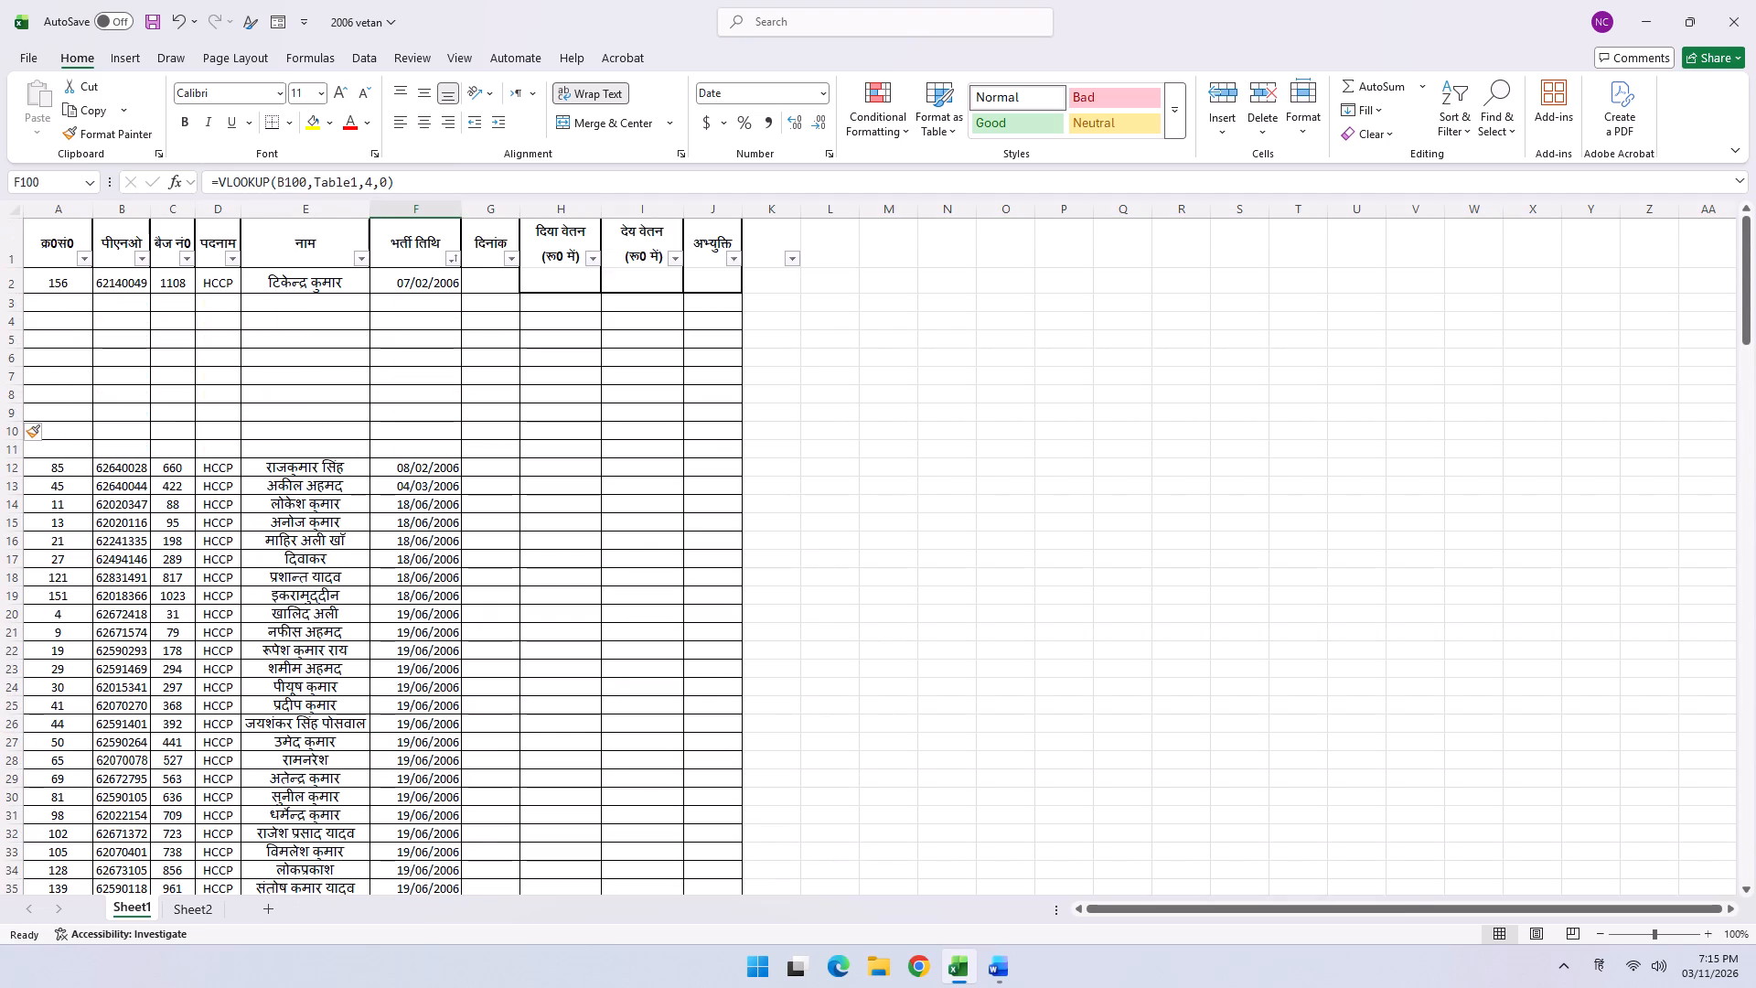
pyautogui.scroll(5, 381, 638)
pyautogui.click(500, 285)
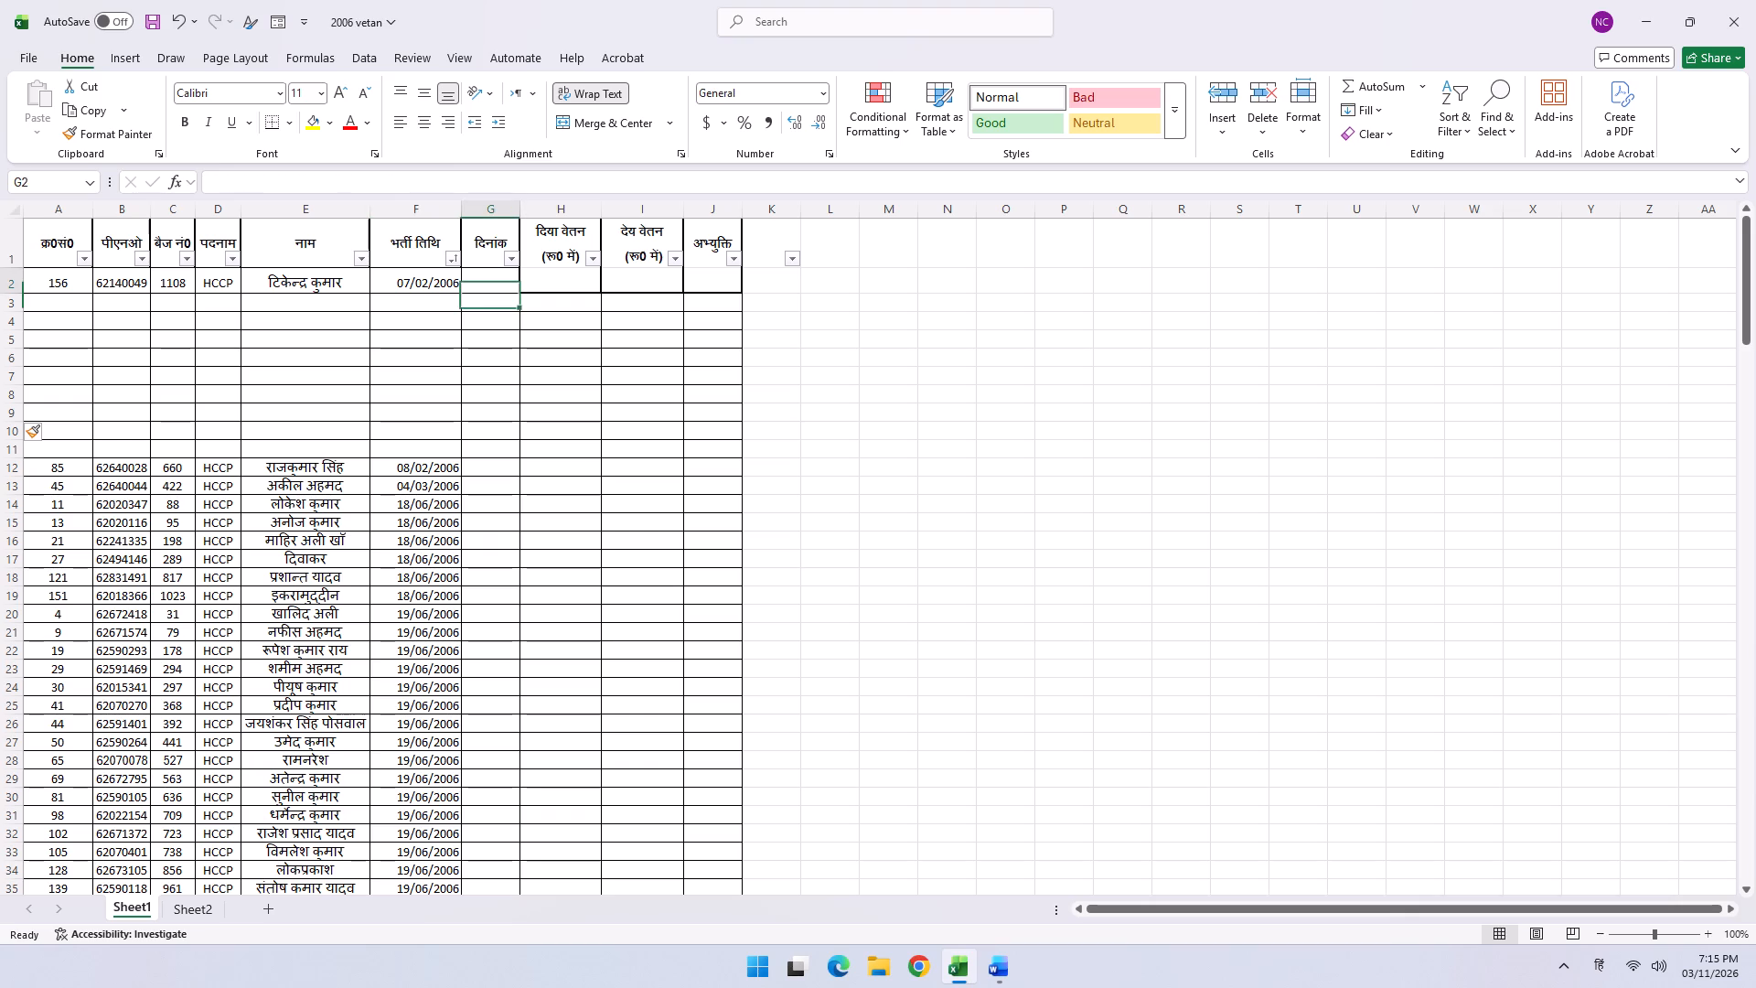
pyautogui.scroll(-13, 445, 543)
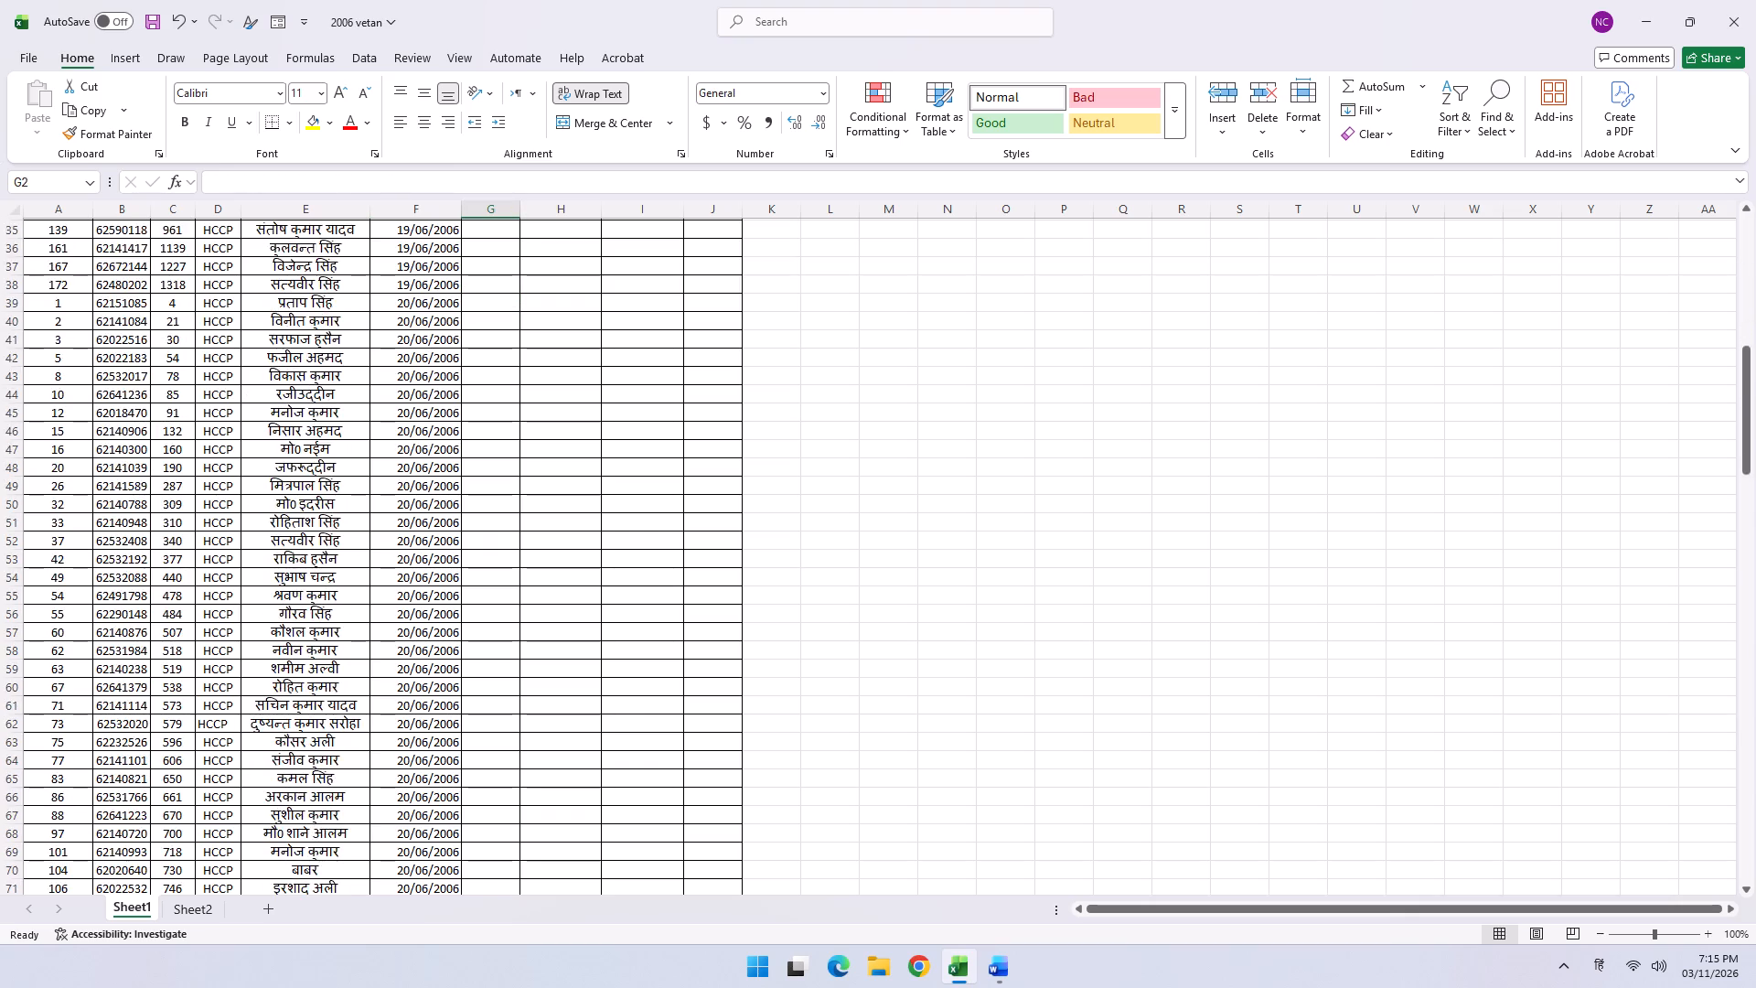
pyautogui.scroll(-16, 441, 549)
pyautogui.scroll(-6, 441, 549)
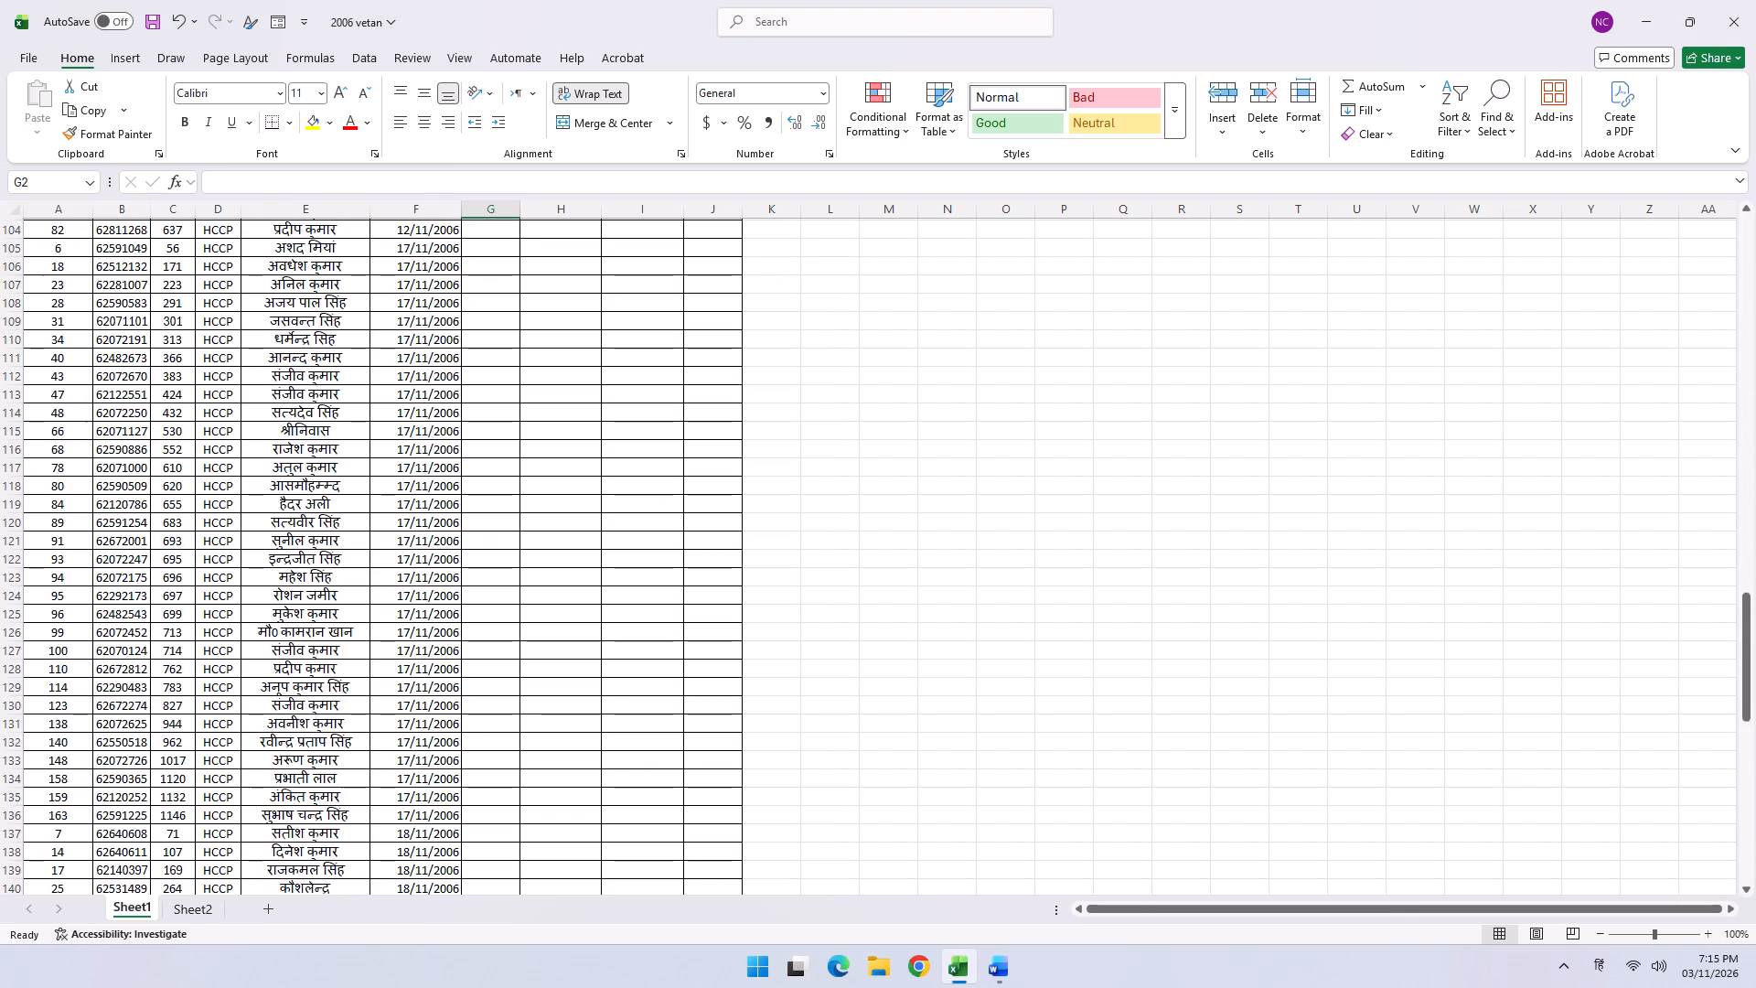
pyautogui.scroll(-5, 441, 549)
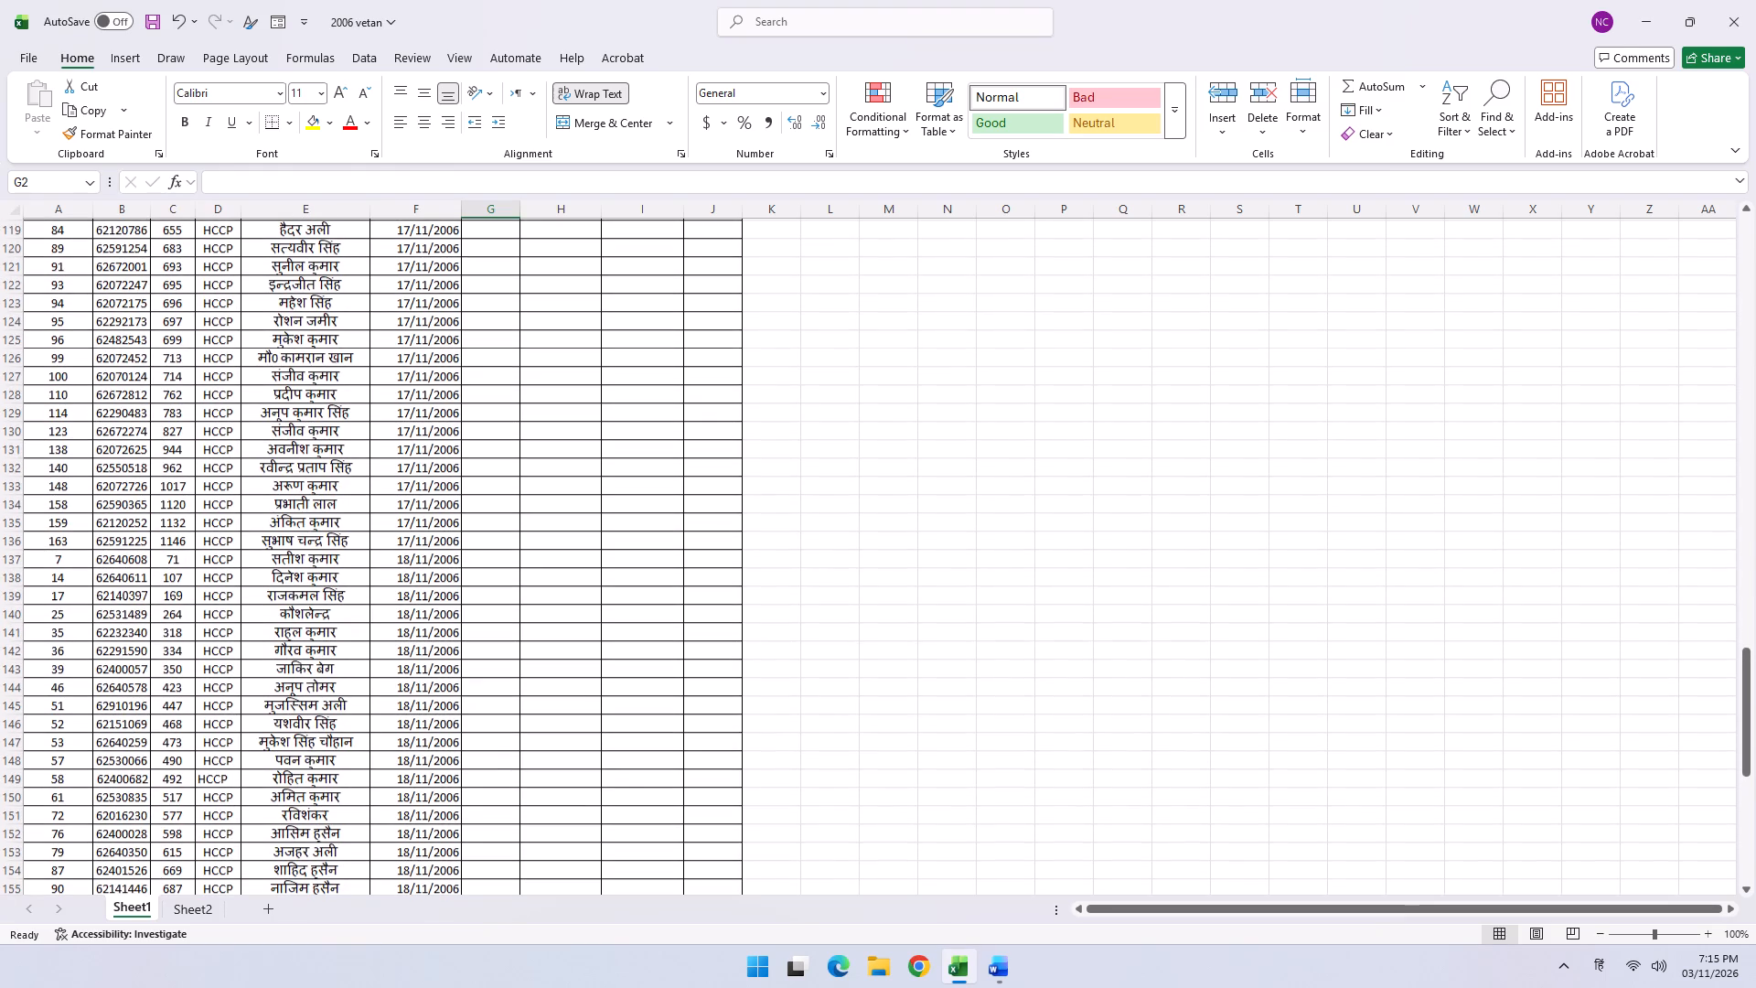
pyautogui.scroll(-7, 441, 549)
pyautogui.scroll(18, 441, 549)
pyautogui.scroll(-1, 440, 549)
pyautogui.scroll(9, 440, 549)
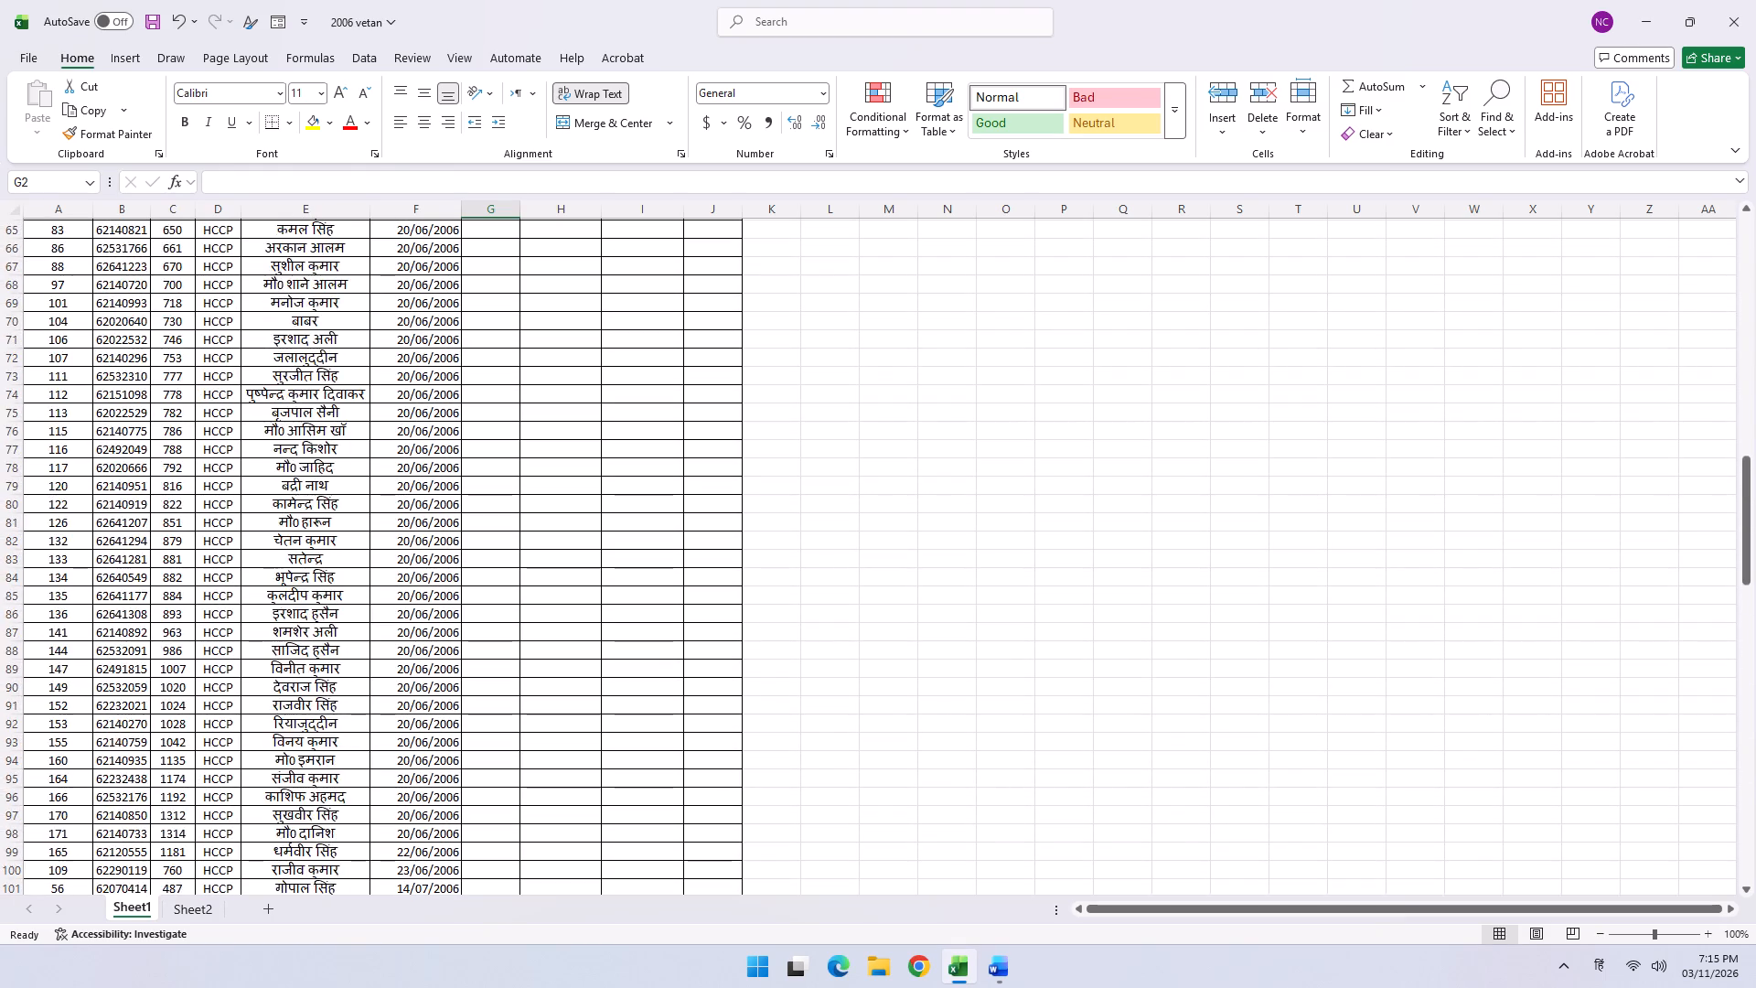
pyautogui.scroll(3, 440, 549)
pyautogui.scroll(-1, 440, 549)
pyautogui.scroll(11, 440, 549)
pyautogui.scroll(-1, 440, 549)
pyautogui.scroll(5, 440, 549)
pyautogui.scroll(-1, 440, 549)
pyautogui.scroll(12, 440, 549)
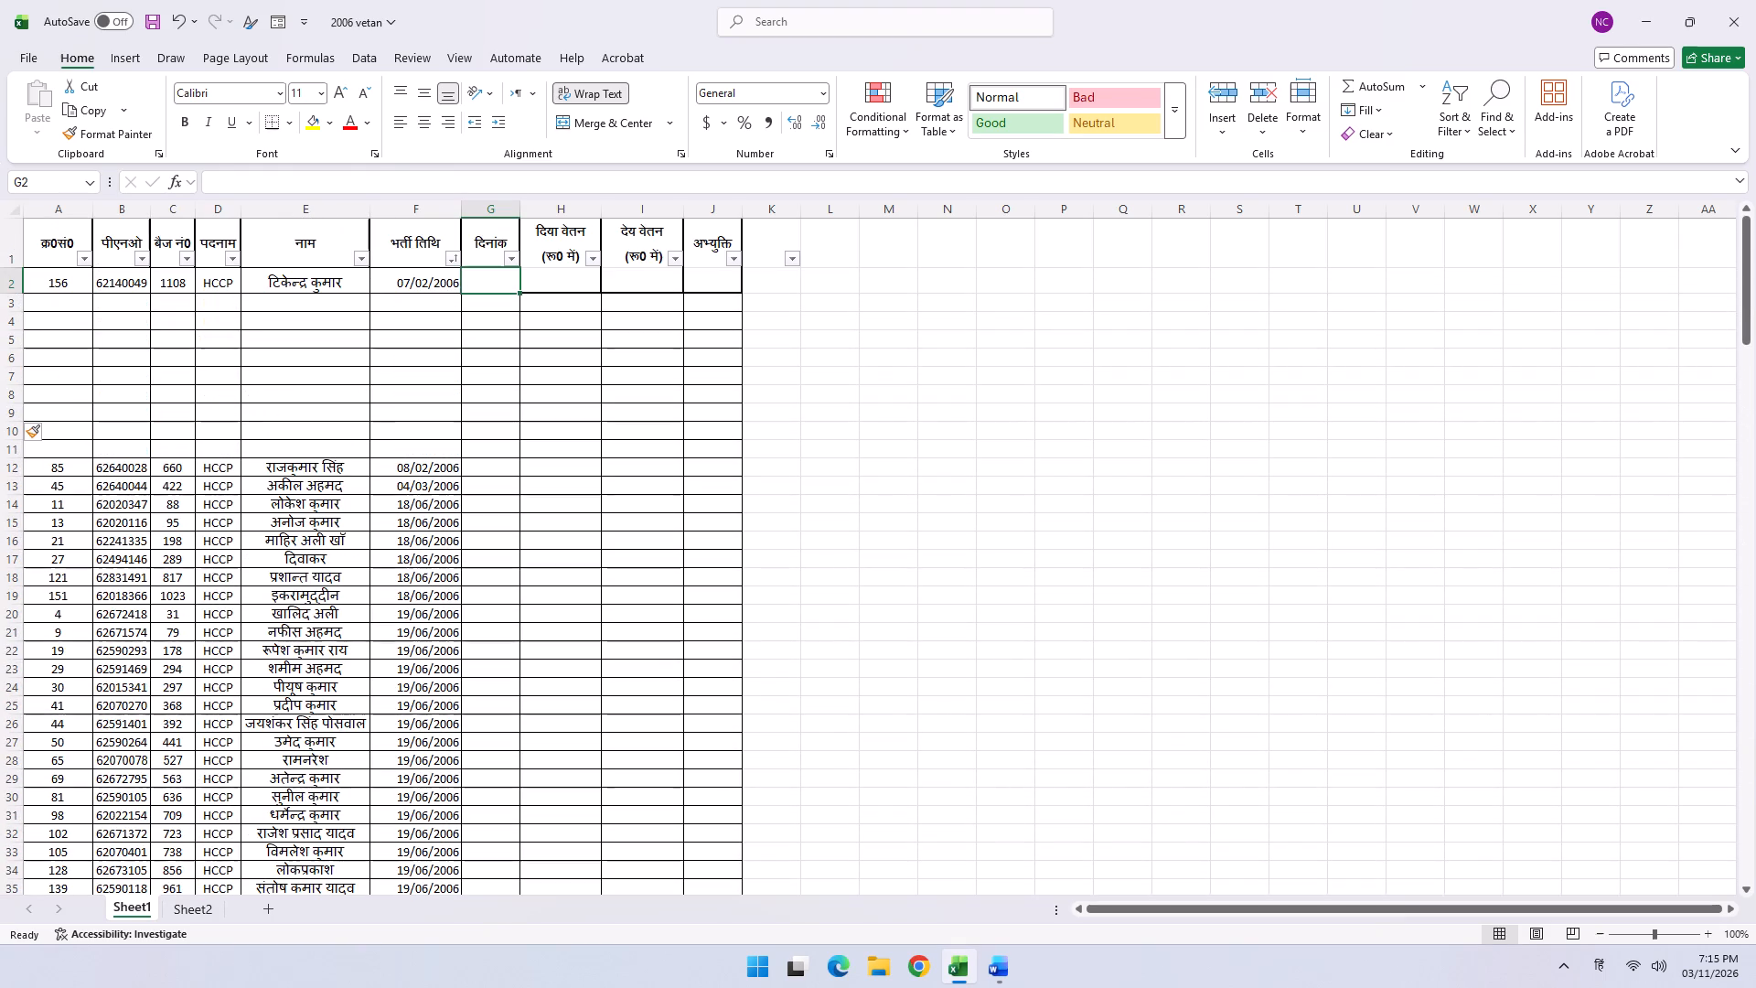
# Delete the blank rows 3 to 11 below the first employee record.
pyautogui.moveTo(3, 302); pyautogui.dragTo(0, 455)
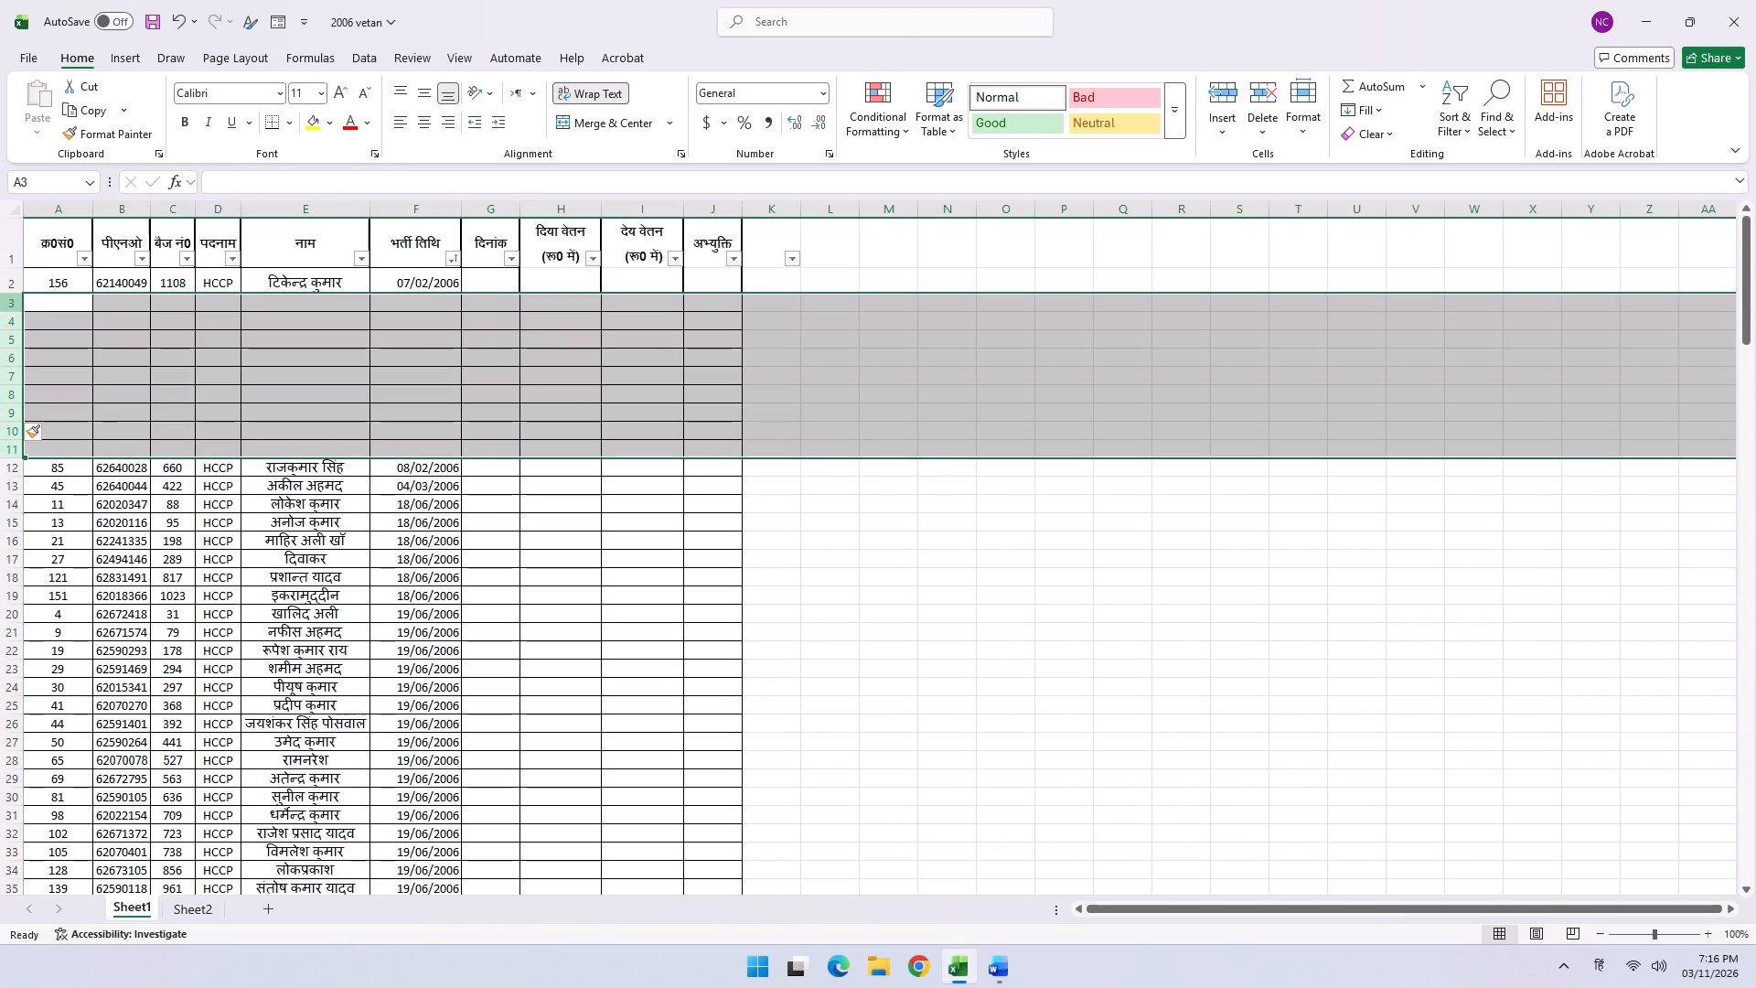
pyautogui.hotkey('ctrl', '-')
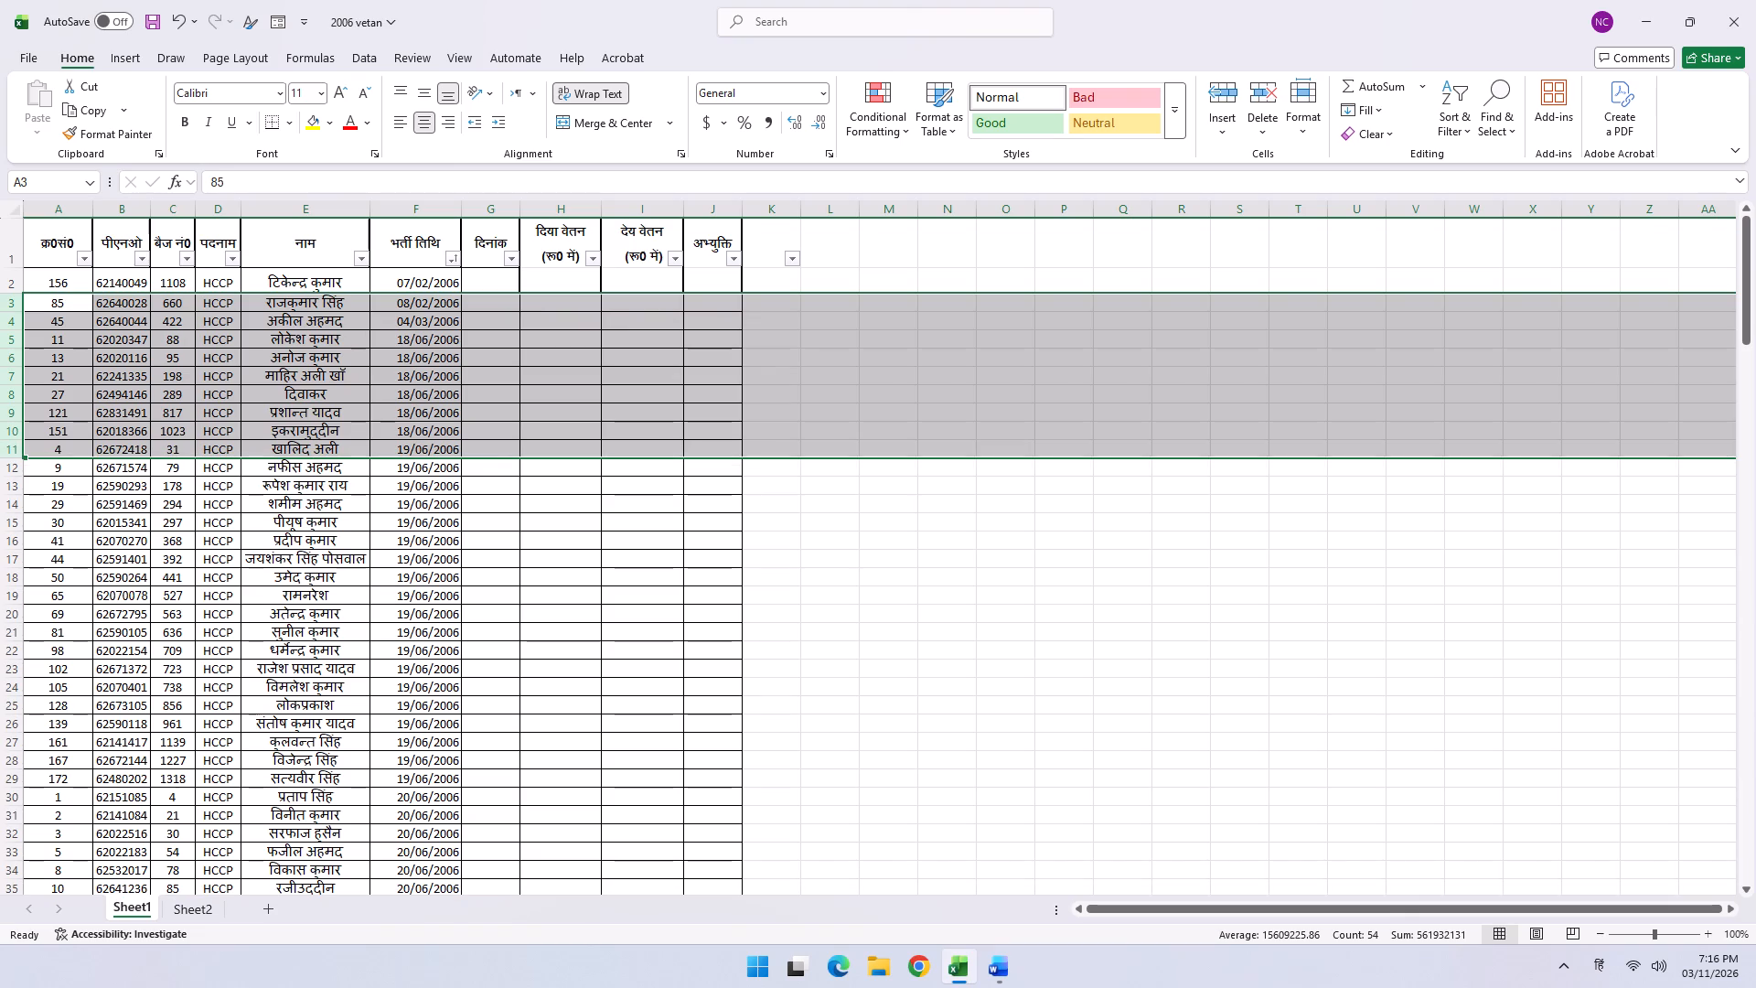
pyautogui.click(743, 483)
# Copy the whole table in columns A to J, including headers, and paste it into a new sheet at A1.
pyautogui.moveTo(46, 237); pyautogui.dragTo(708, 349)
pyautogui.hotkey('ctrl', 'shift', 'Down')
pyautogui.hotkey('ctrl', 'c')
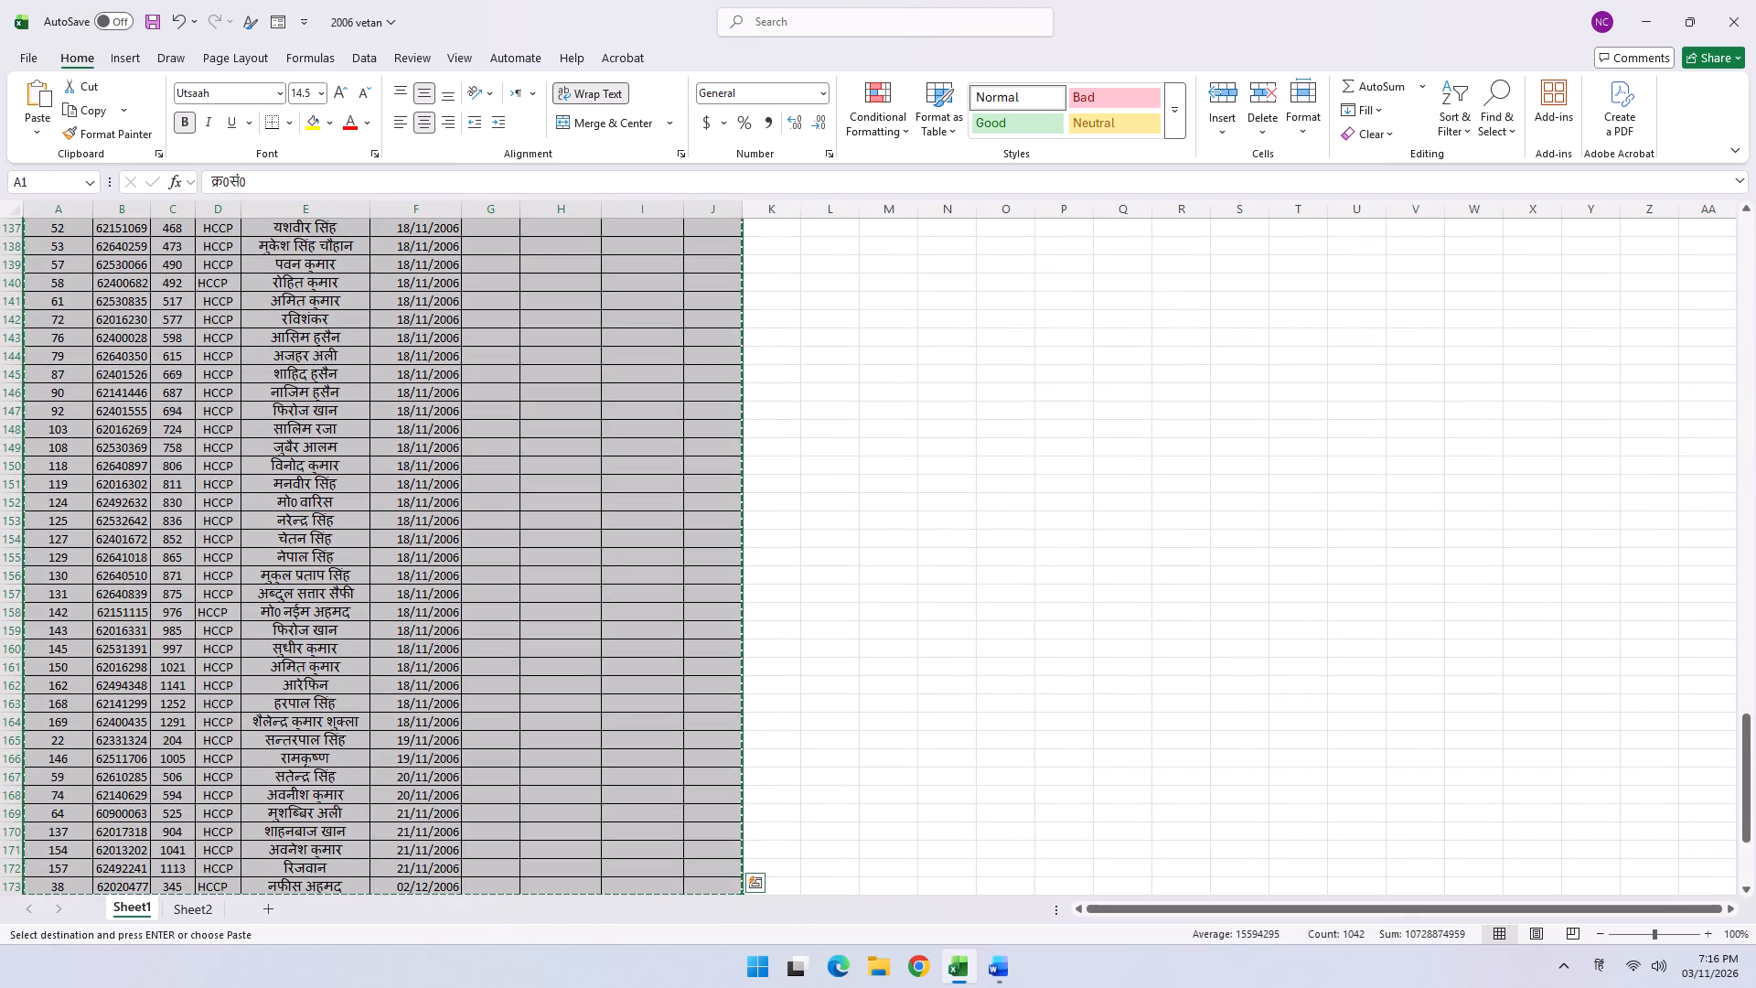
pyautogui.click(274, 906)
pyautogui.hotkey('ctrl', 'v')
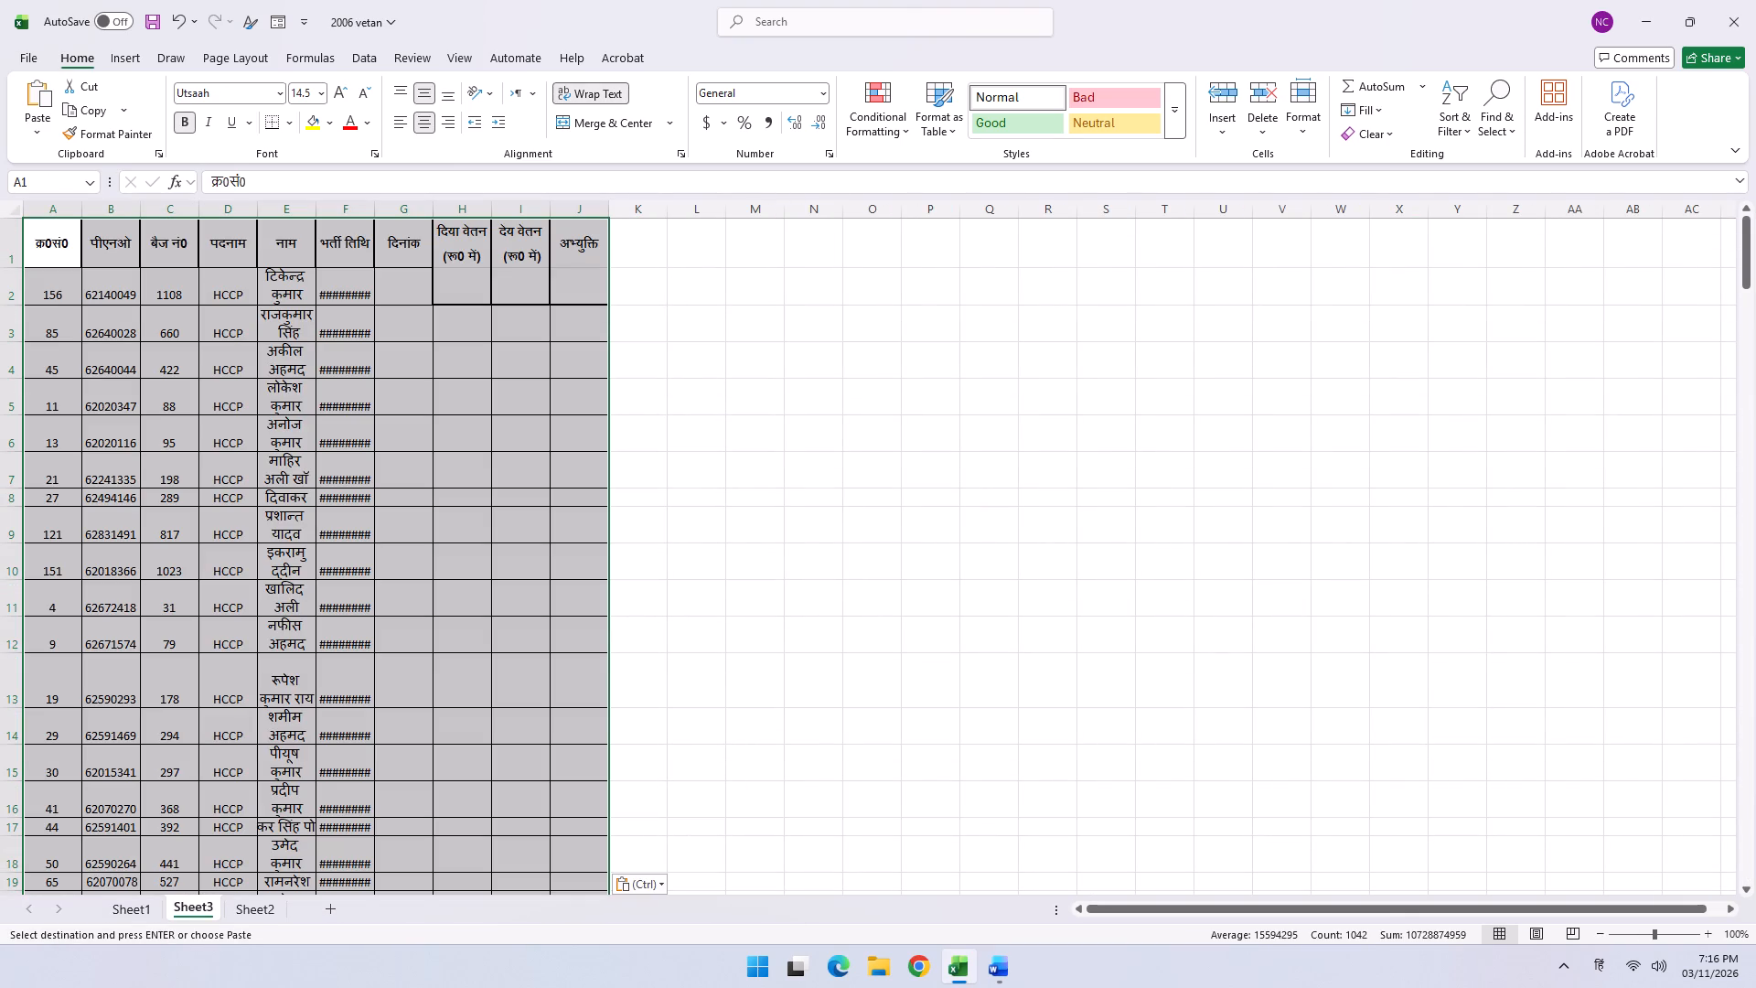
# Add filters to the header row of Sheet3 and sort the क्र0सं0 column from smallest to largest.
pyautogui.click(0, 253)
pyautogui.hotkey('ctrl', 'shift', 'l')
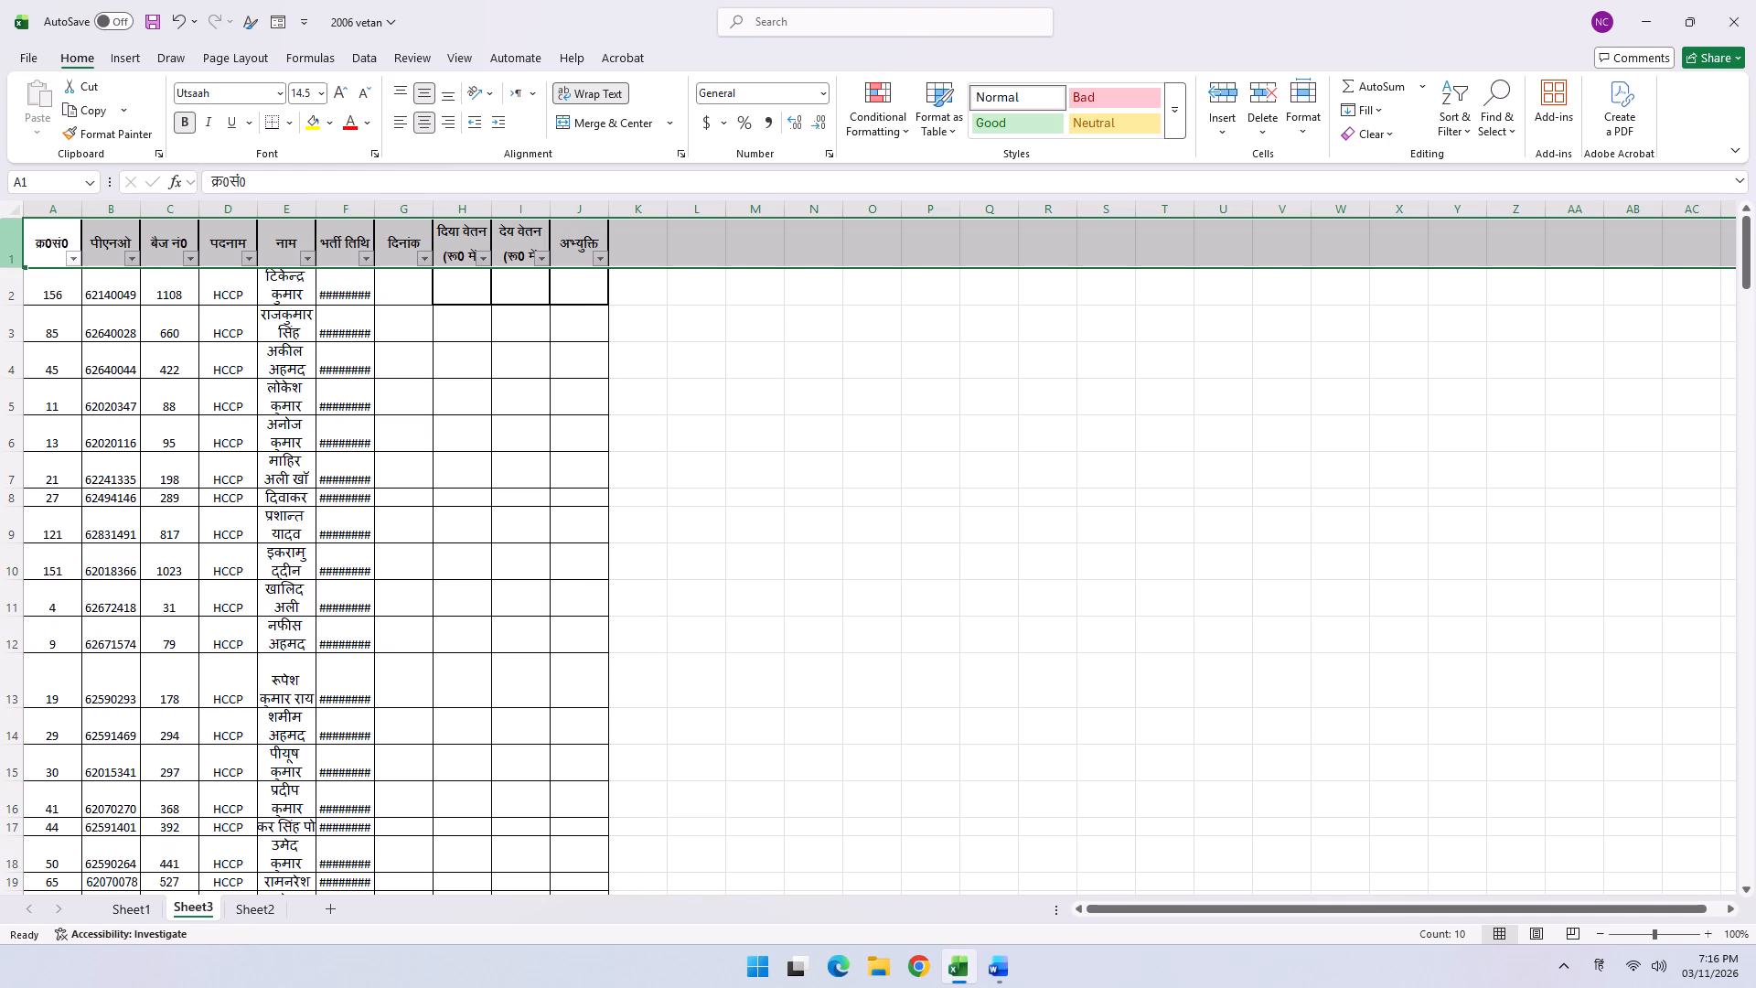
pyautogui.click(80, 255)
pyautogui.click(105, 284)
pyautogui.click(53, 302)
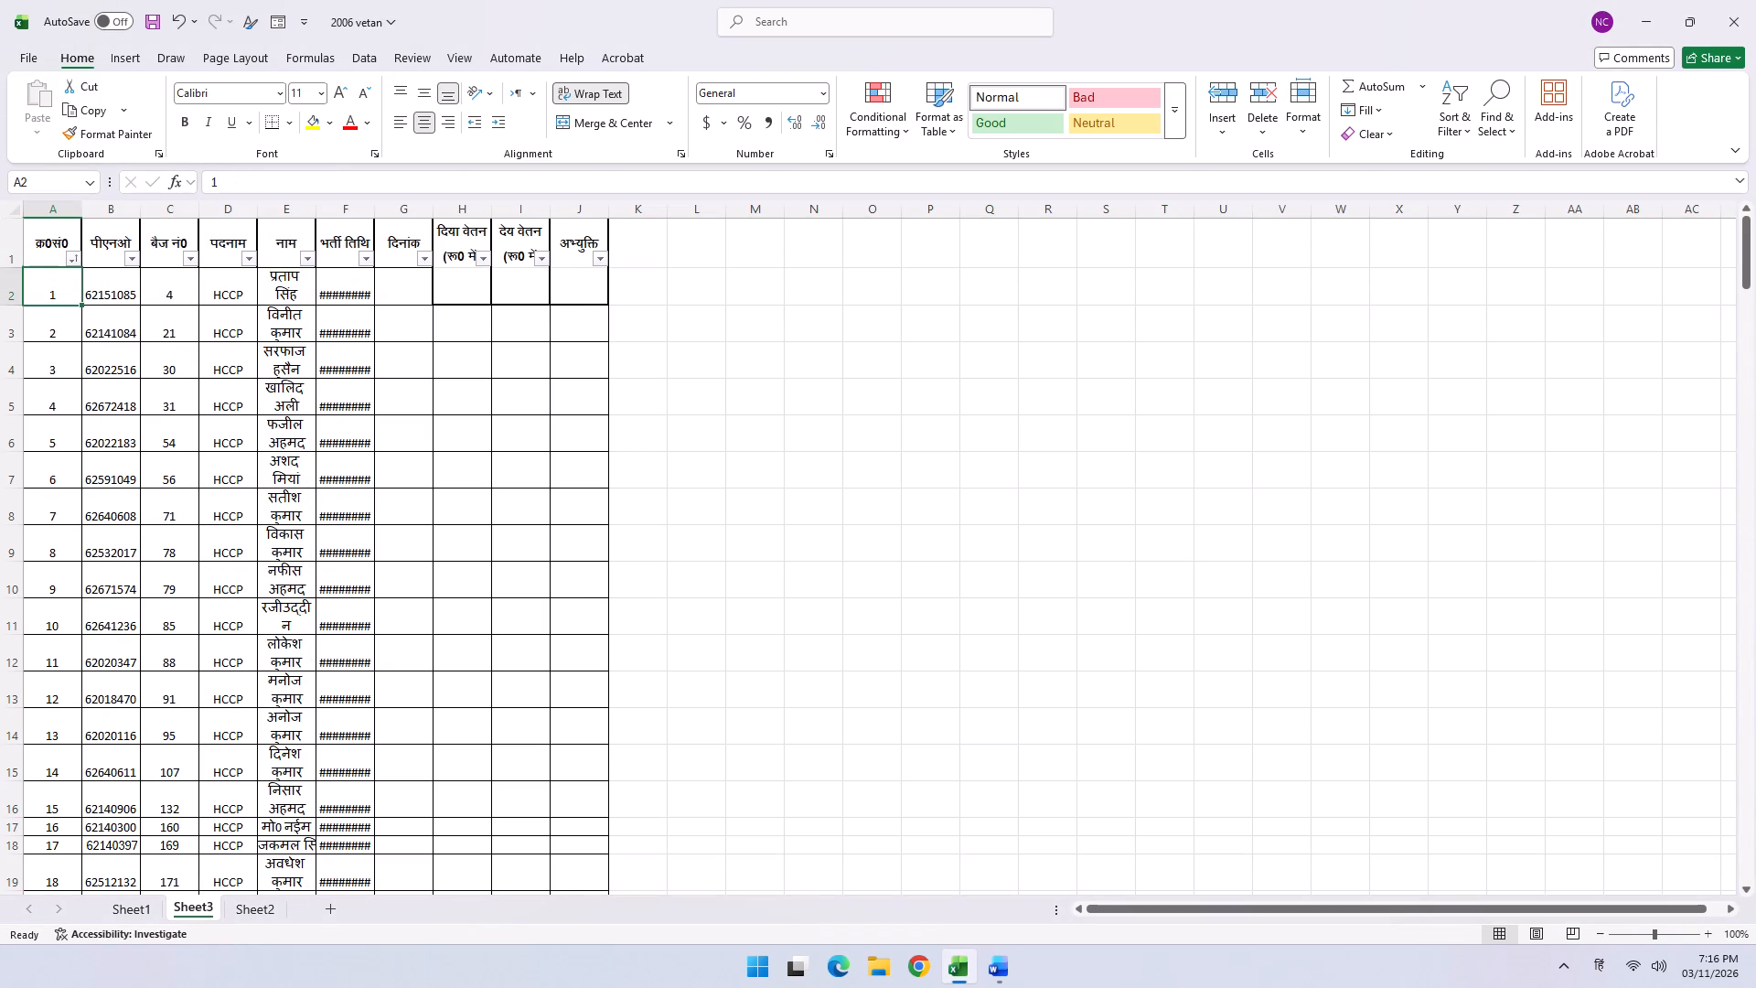
# Widen the भर्ती तिथि column F to fit full dates and auto-fit the दिनांक and दिया वेतन columns G and H.
pyautogui.moveTo(38, 235); pyautogui.dragTo(557, 275)
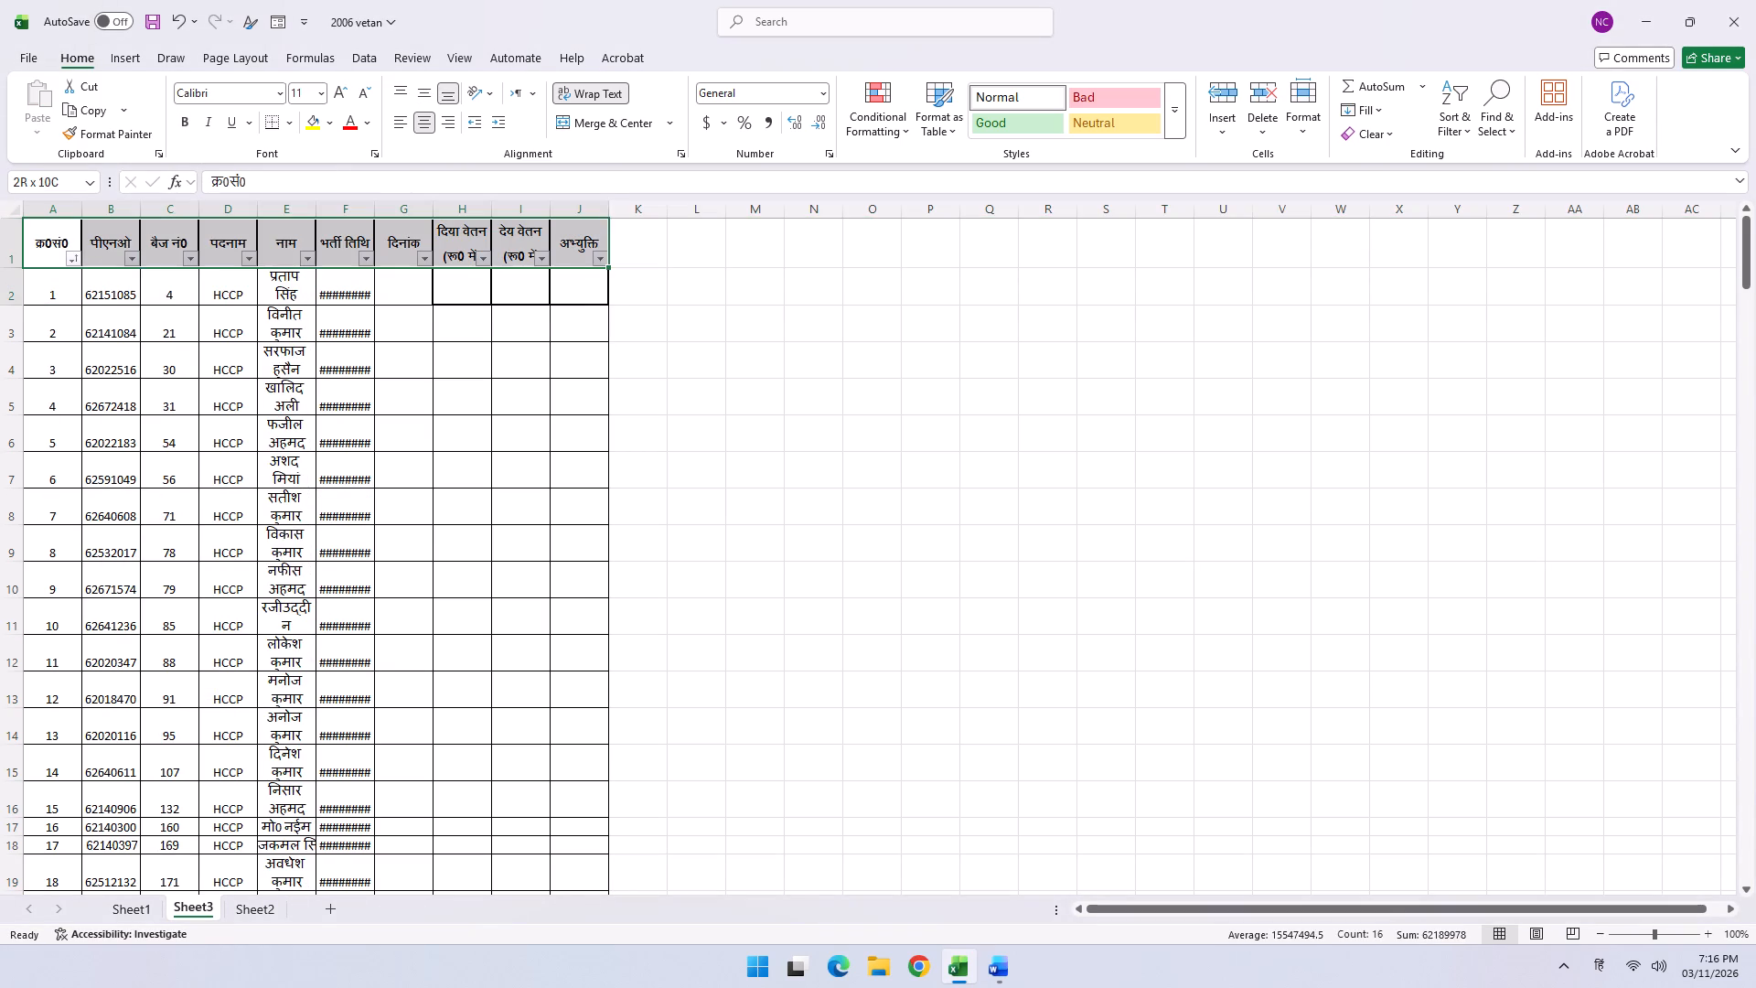
pyautogui.moveTo(557, 275); pyautogui.dragTo(376, 329)
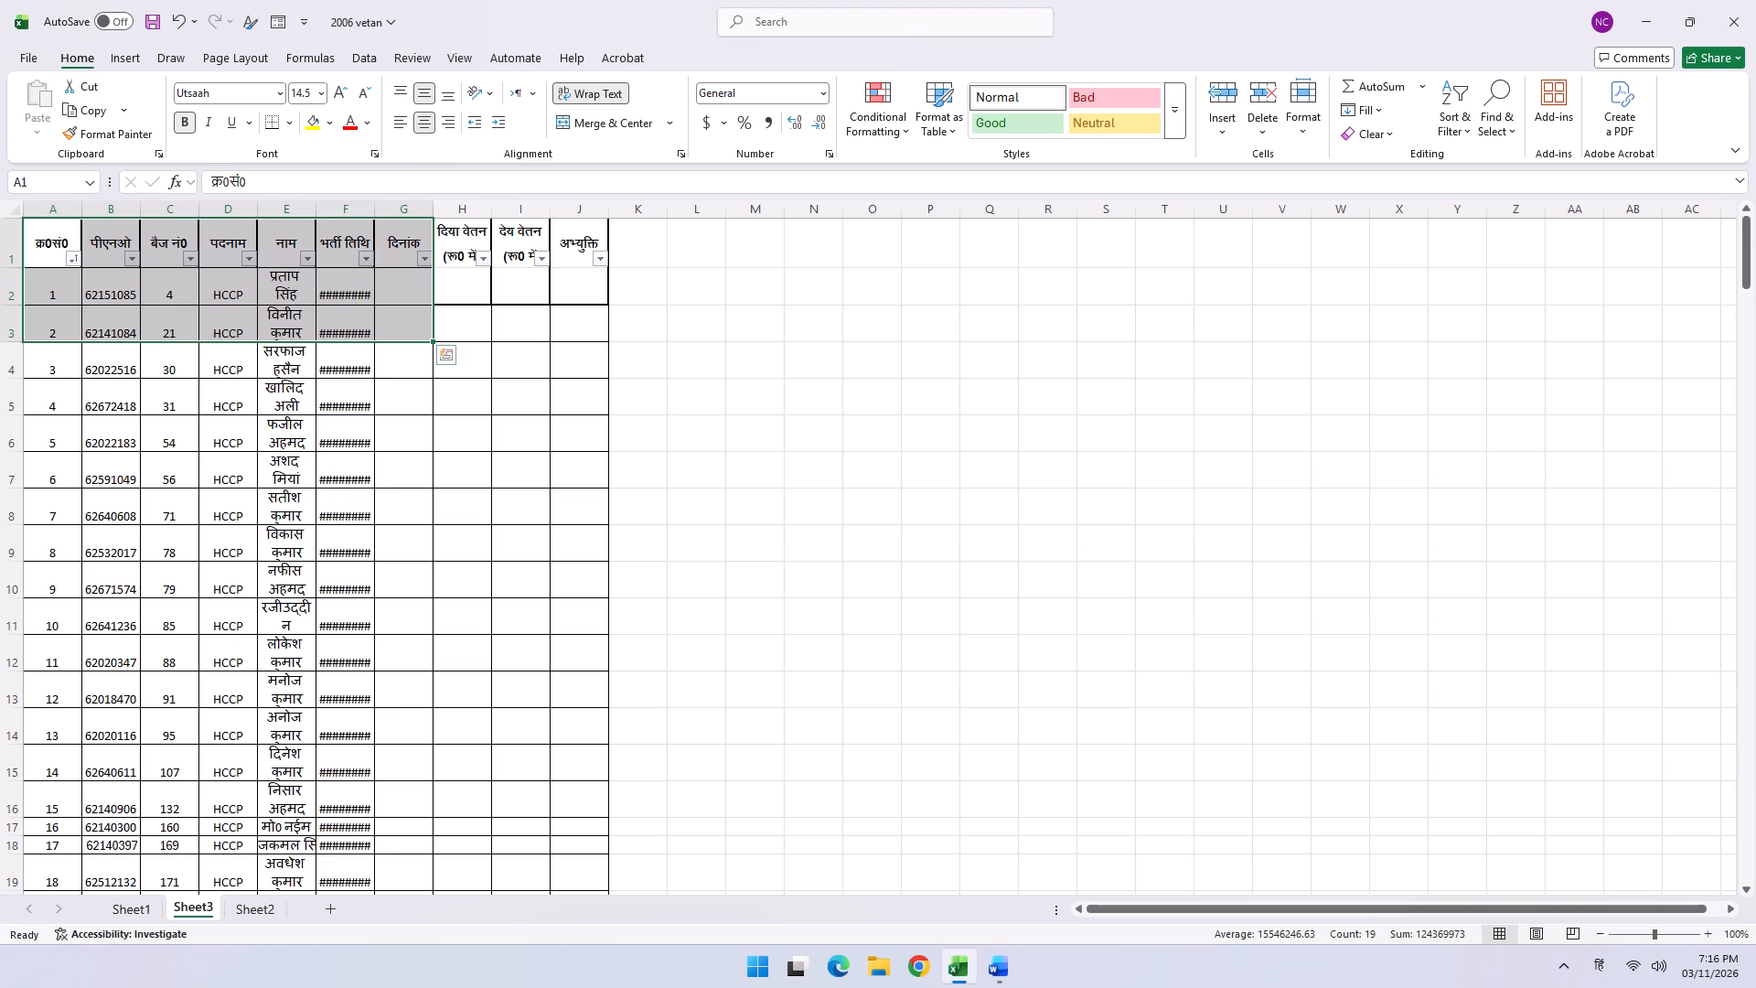
pyautogui.moveTo(376, 209); pyautogui.dragTo(408, 219)
pyautogui.doubleClick(468, 210)
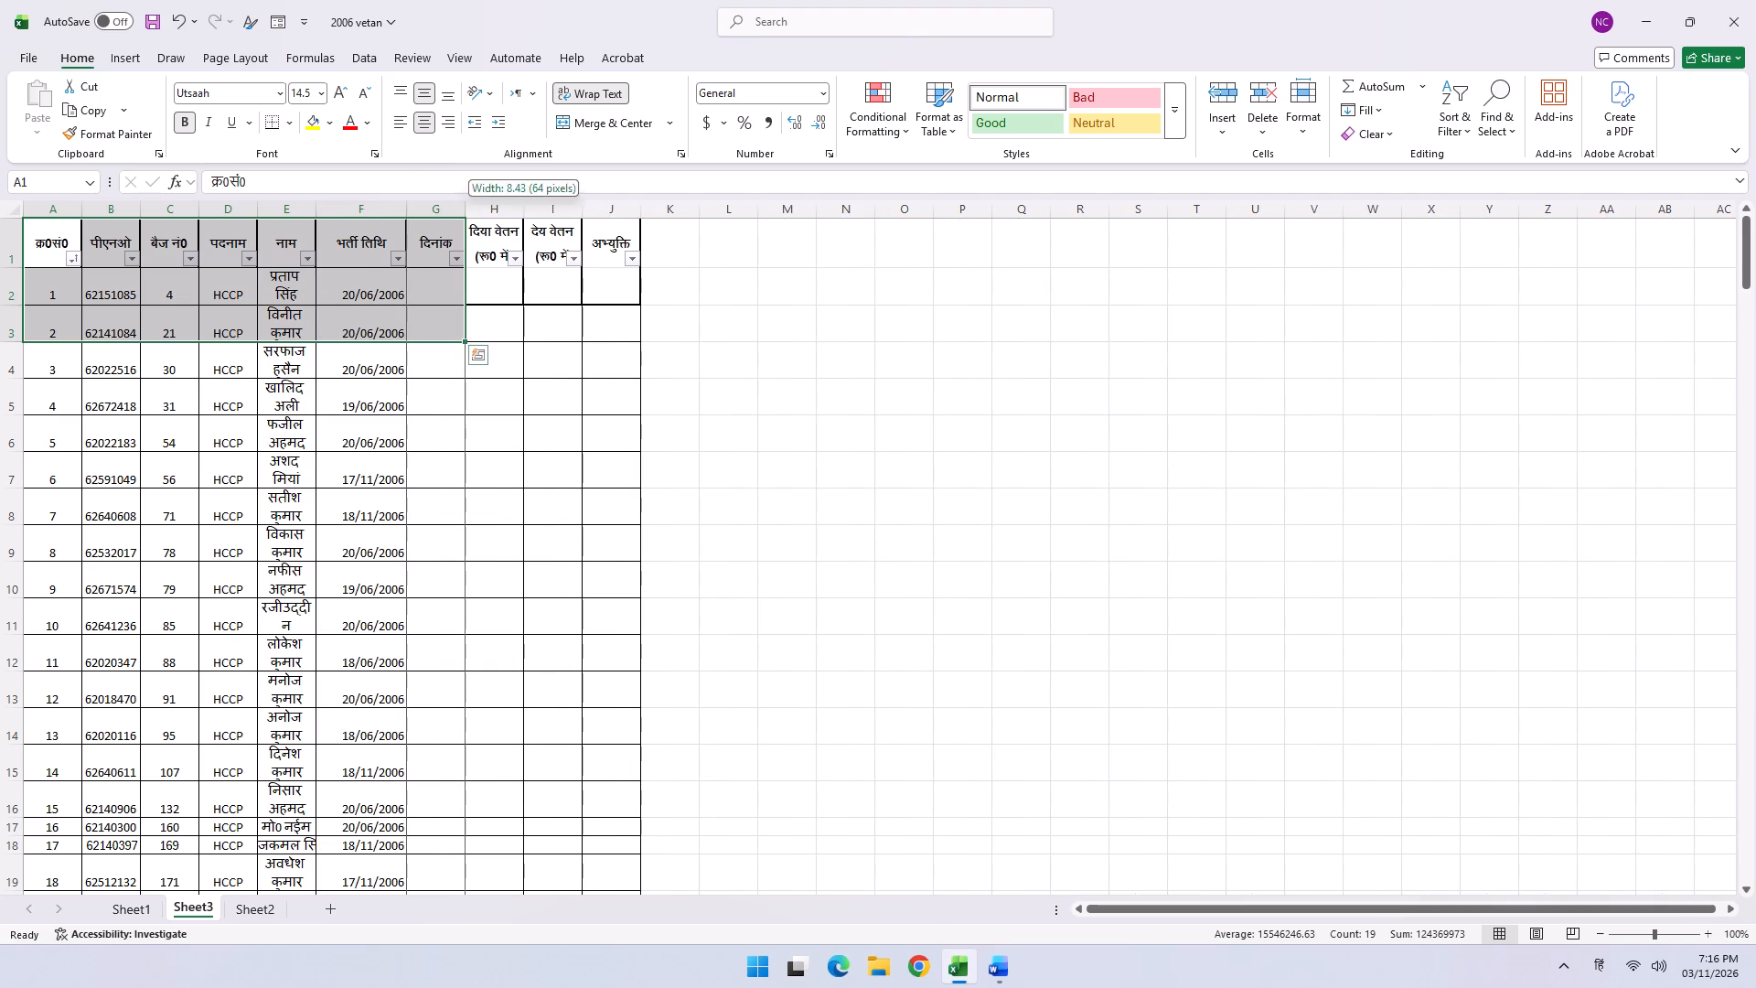
pyautogui.doubleClick(534, 206)
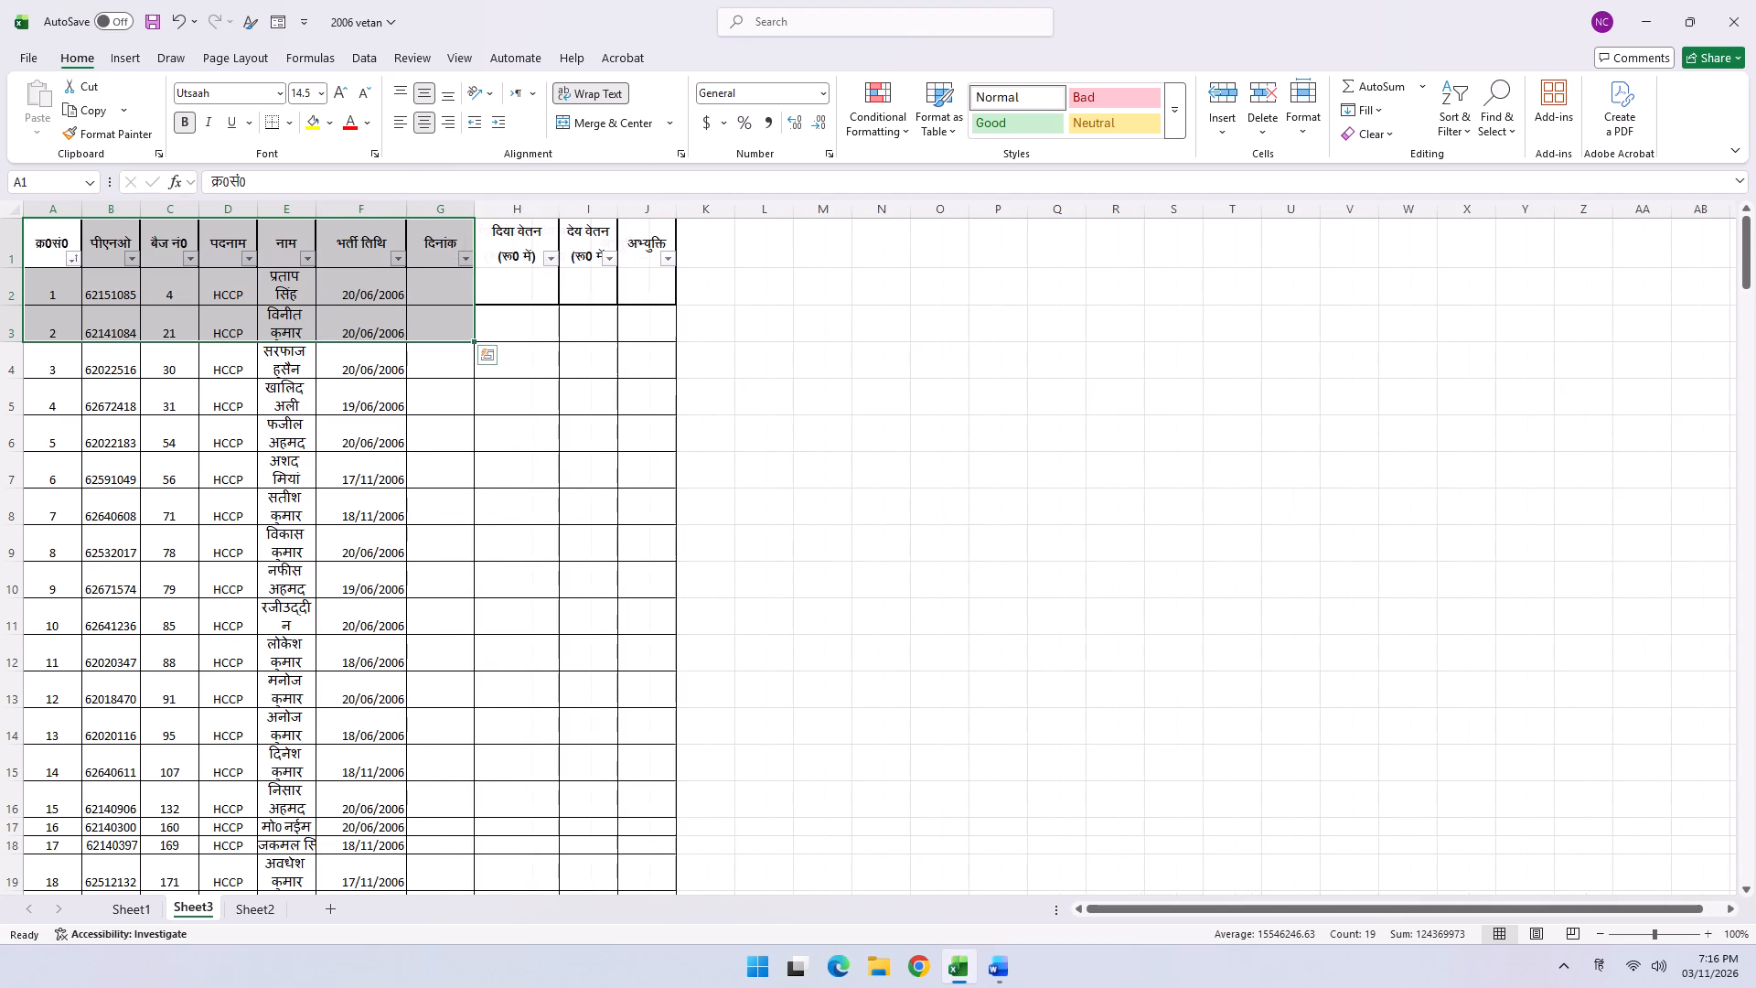
# Select the table range A1:G173 and auto-fit the नाम column E to its contents.
pyautogui.moveTo(62, 246); pyautogui.dragTo(371, 258)
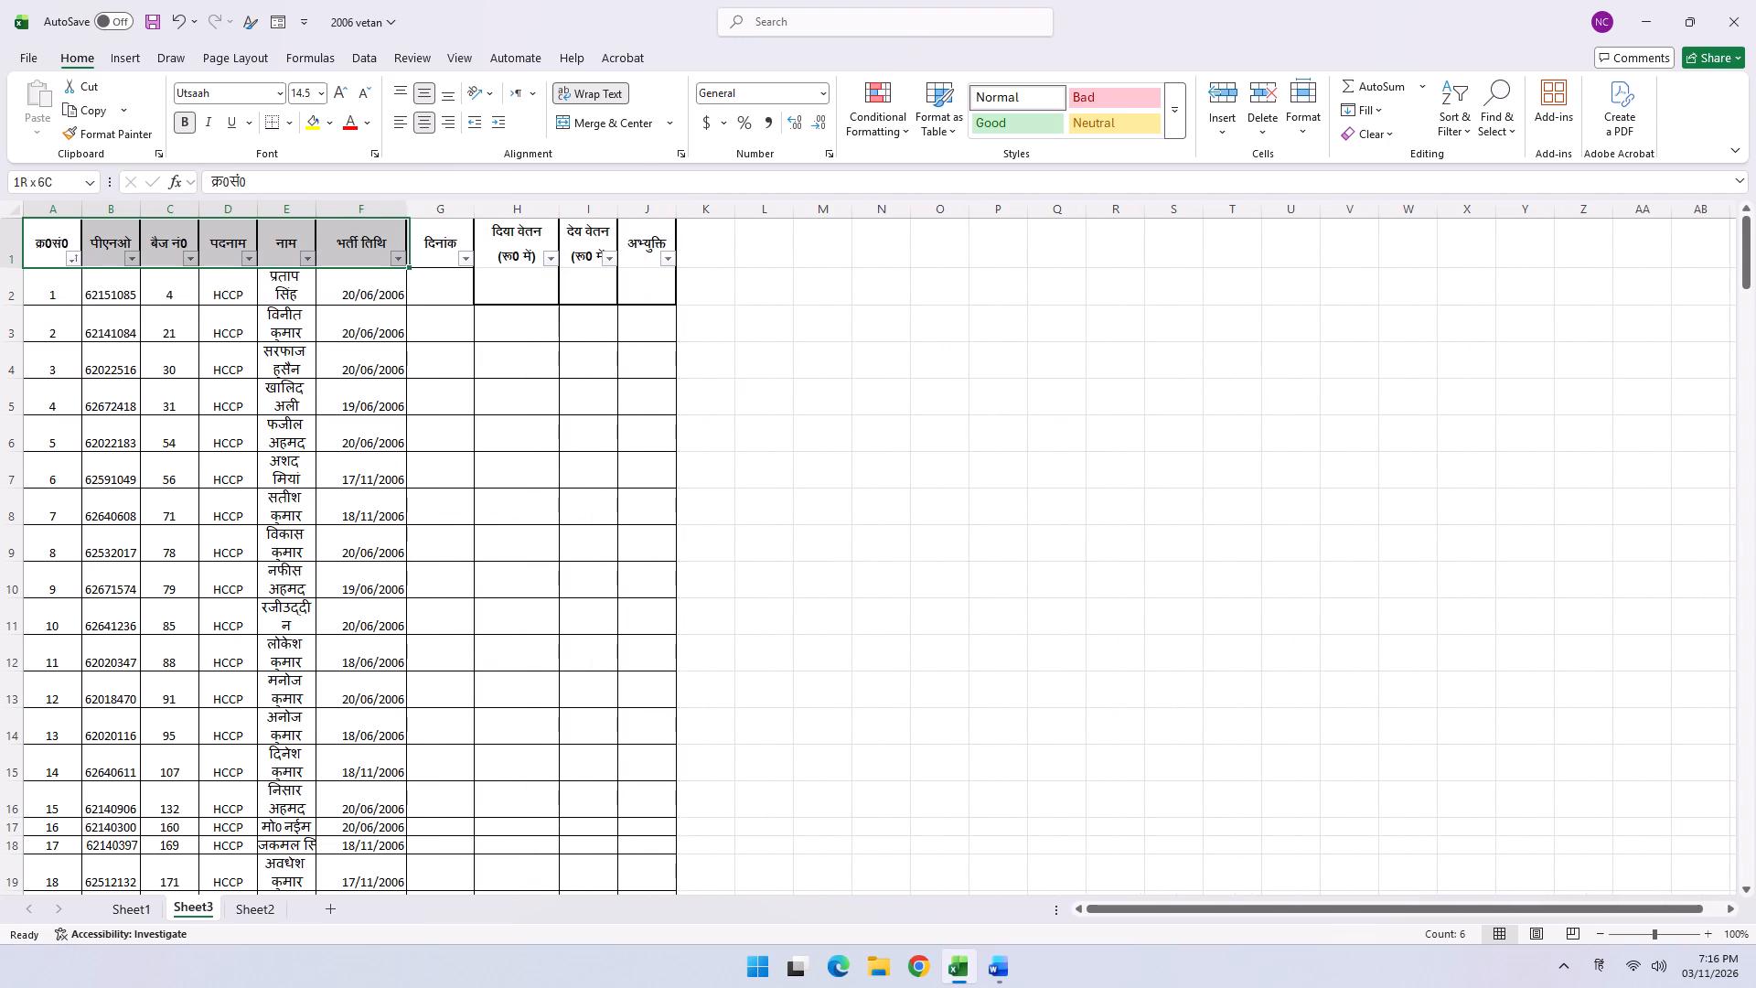
pyautogui.moveTo(371, 258); pyautogui.dragTo(452, 274)
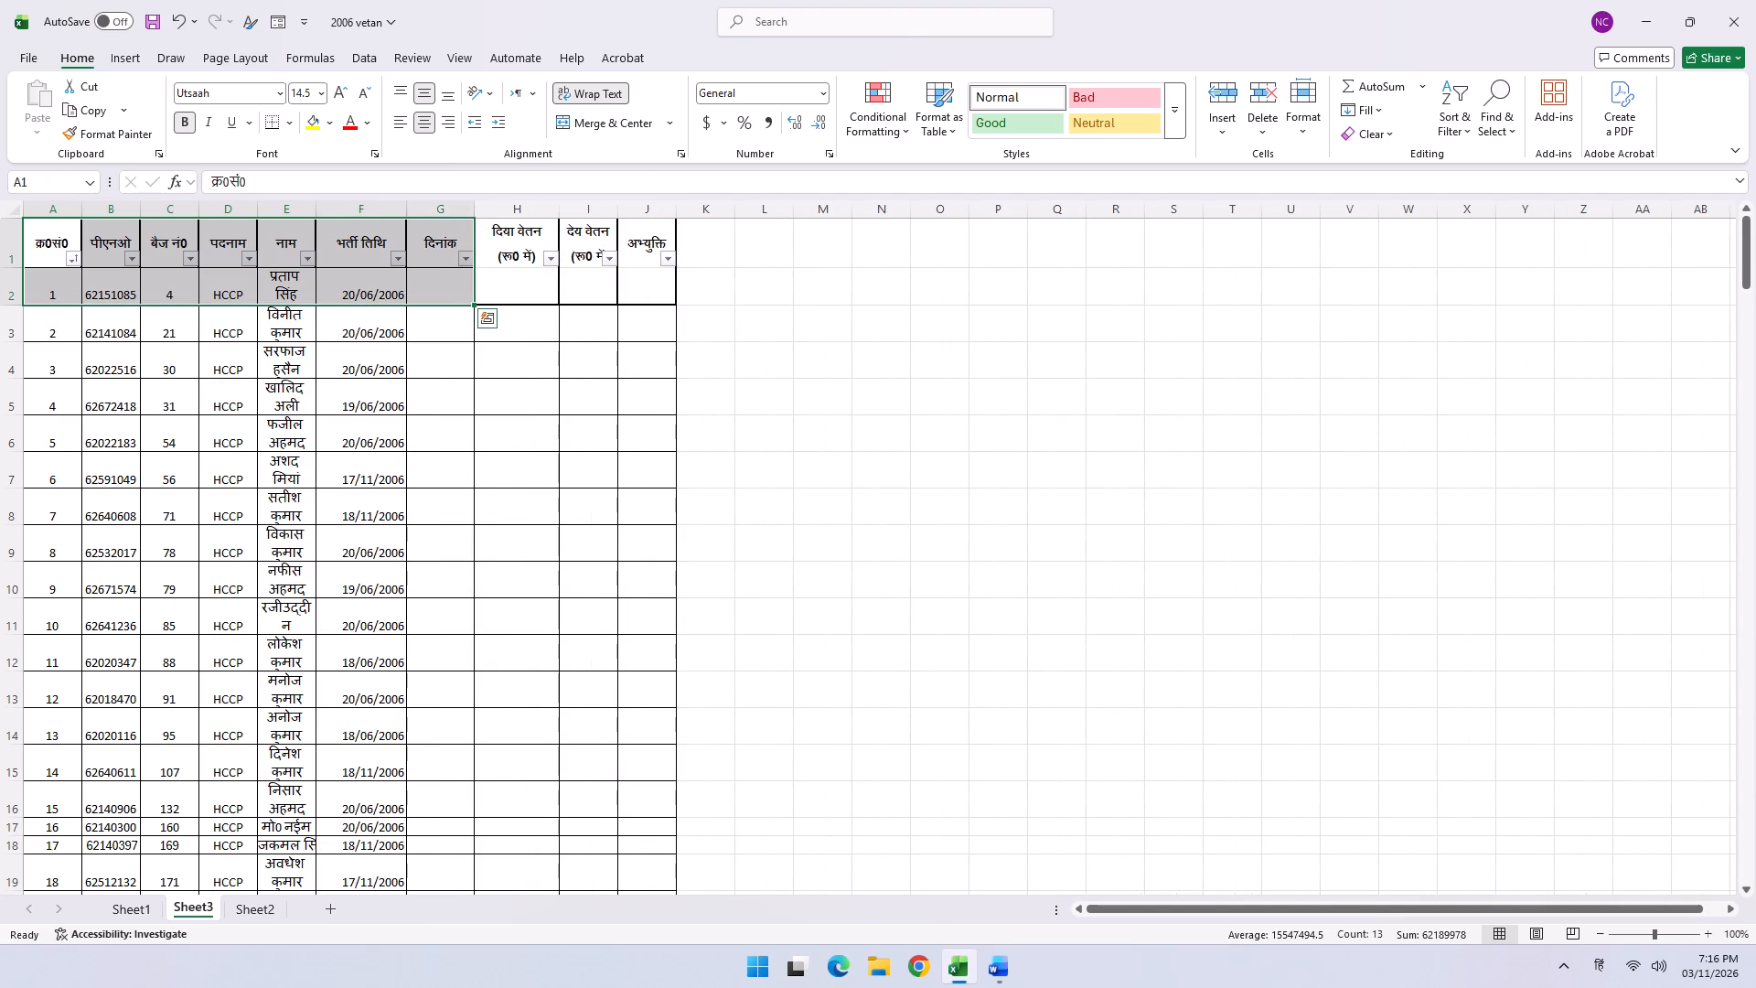
pyautogui.hotkey('ctrl', 'shift', 'Down')
pyautogui.scroll(-5, 547, 364)
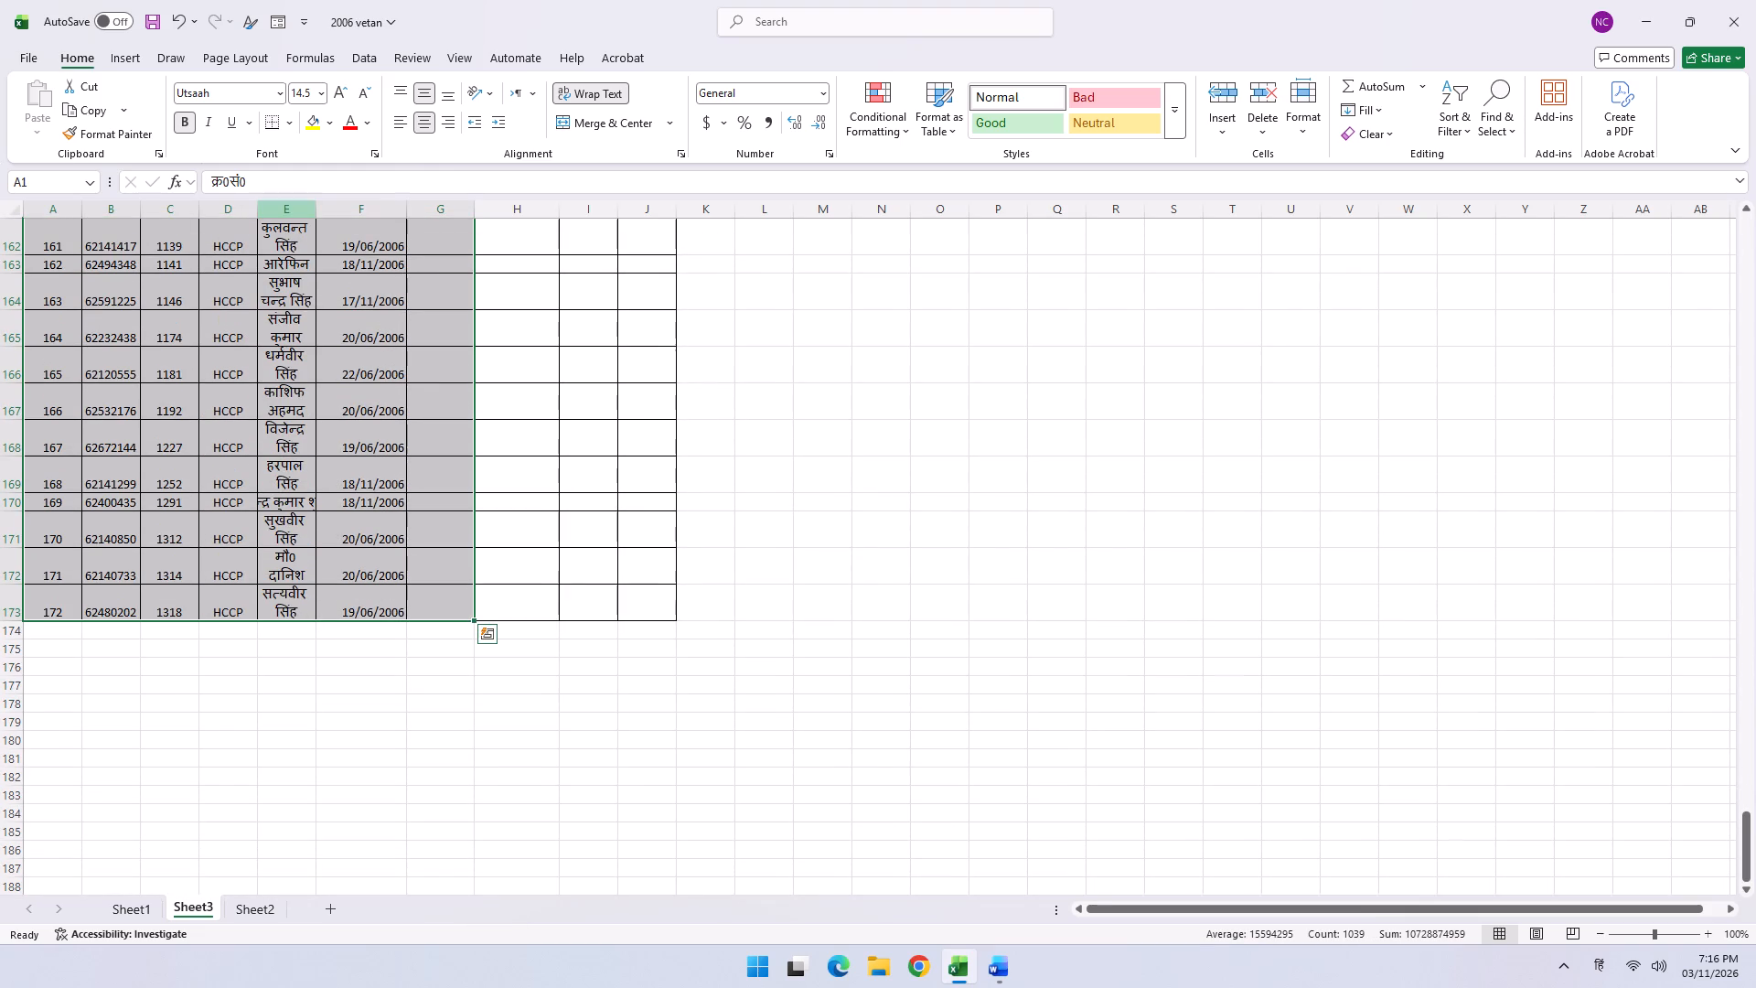
pyautogui.doubleClick(312, 211)
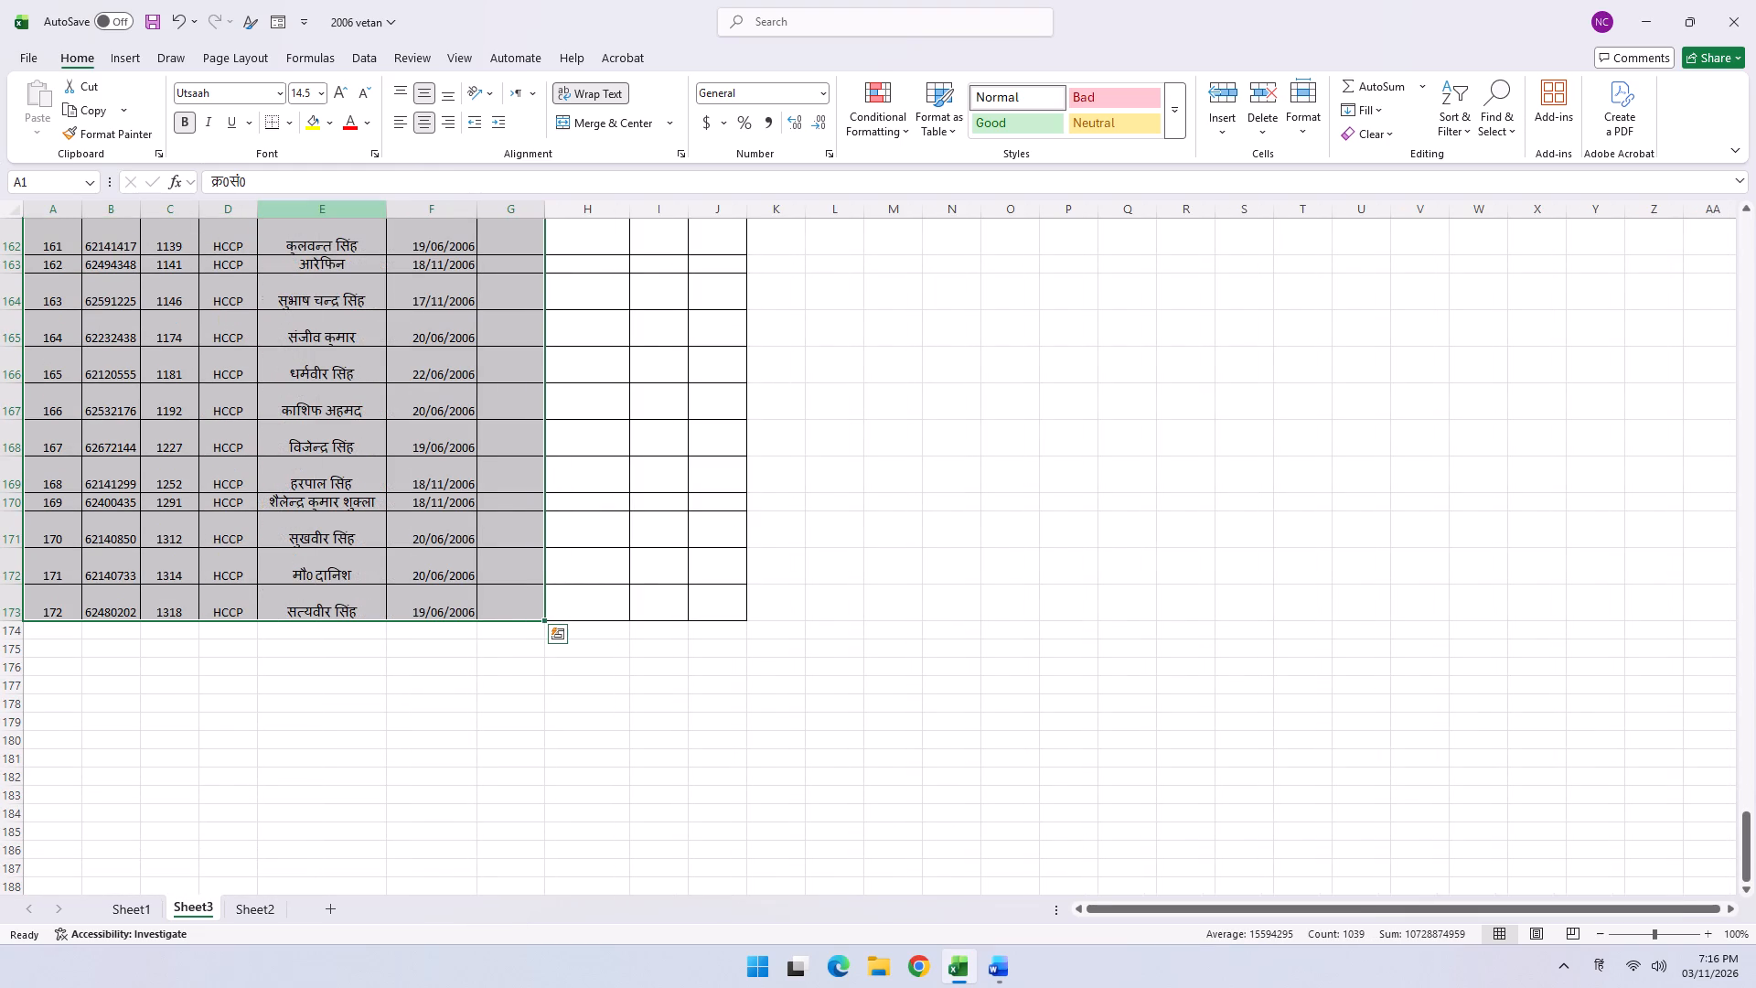
# Check how Sheet3 is laid out in the print preview and return to the sheet.
pyautogui.hotkey('ctrl', 'p')
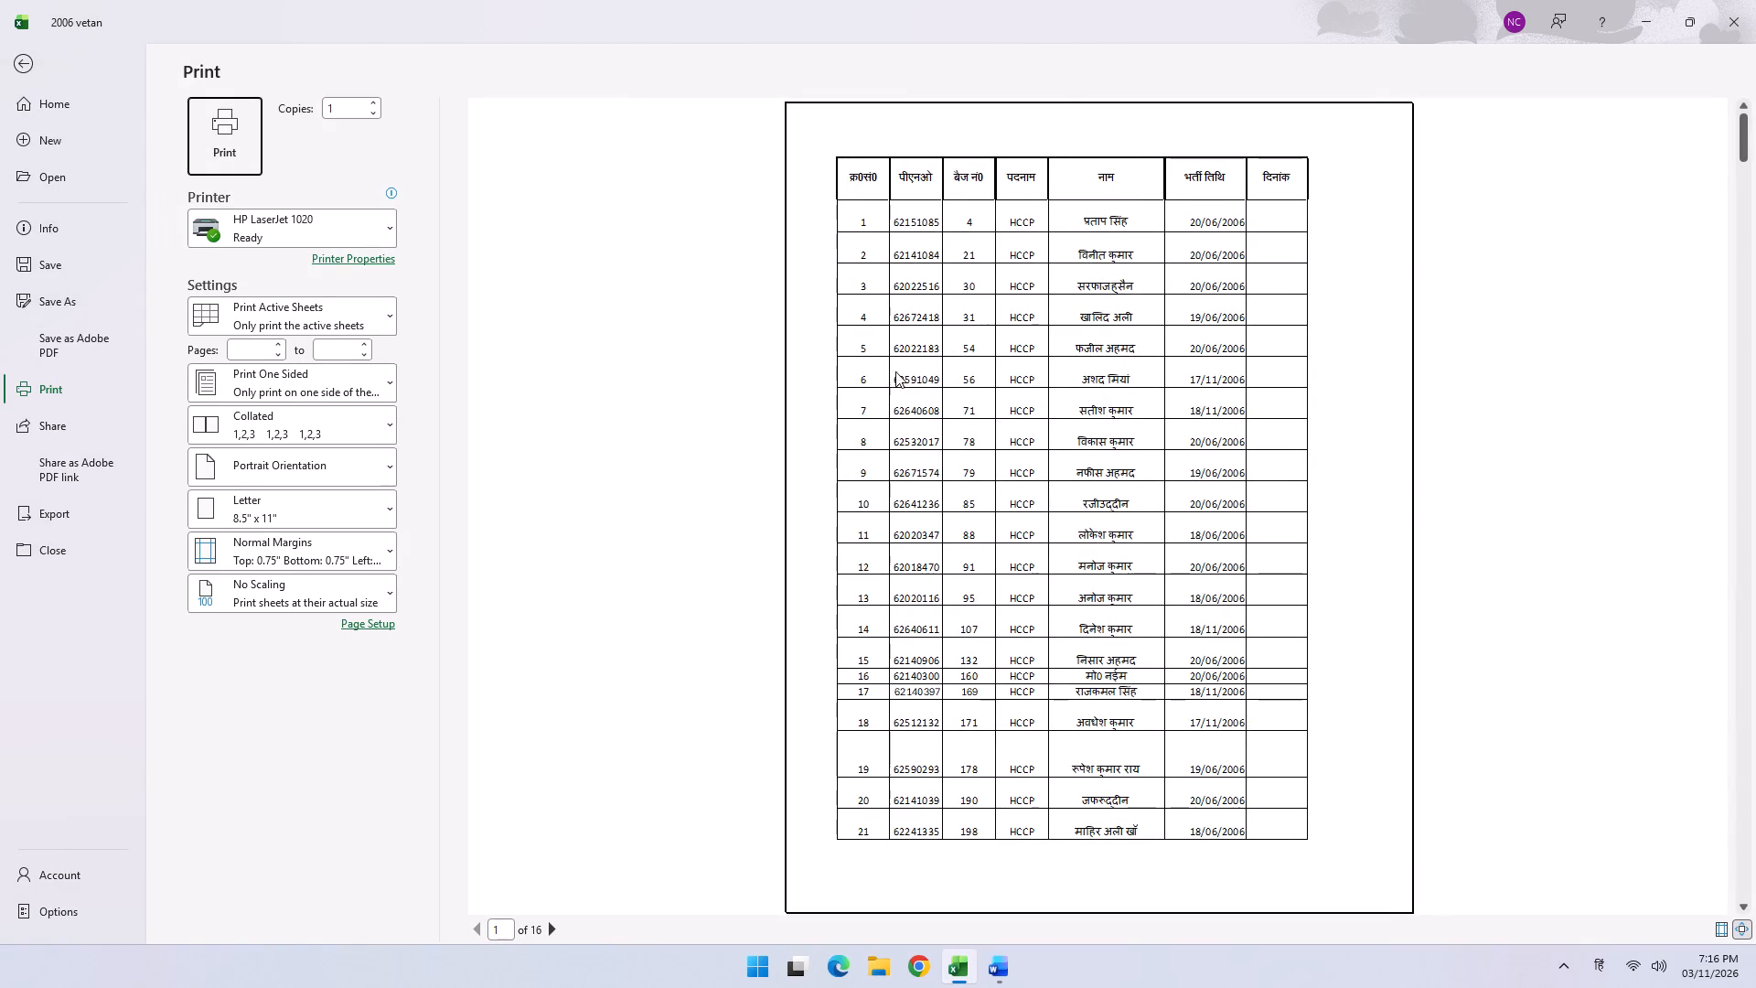
pyautogui.press('Escape')
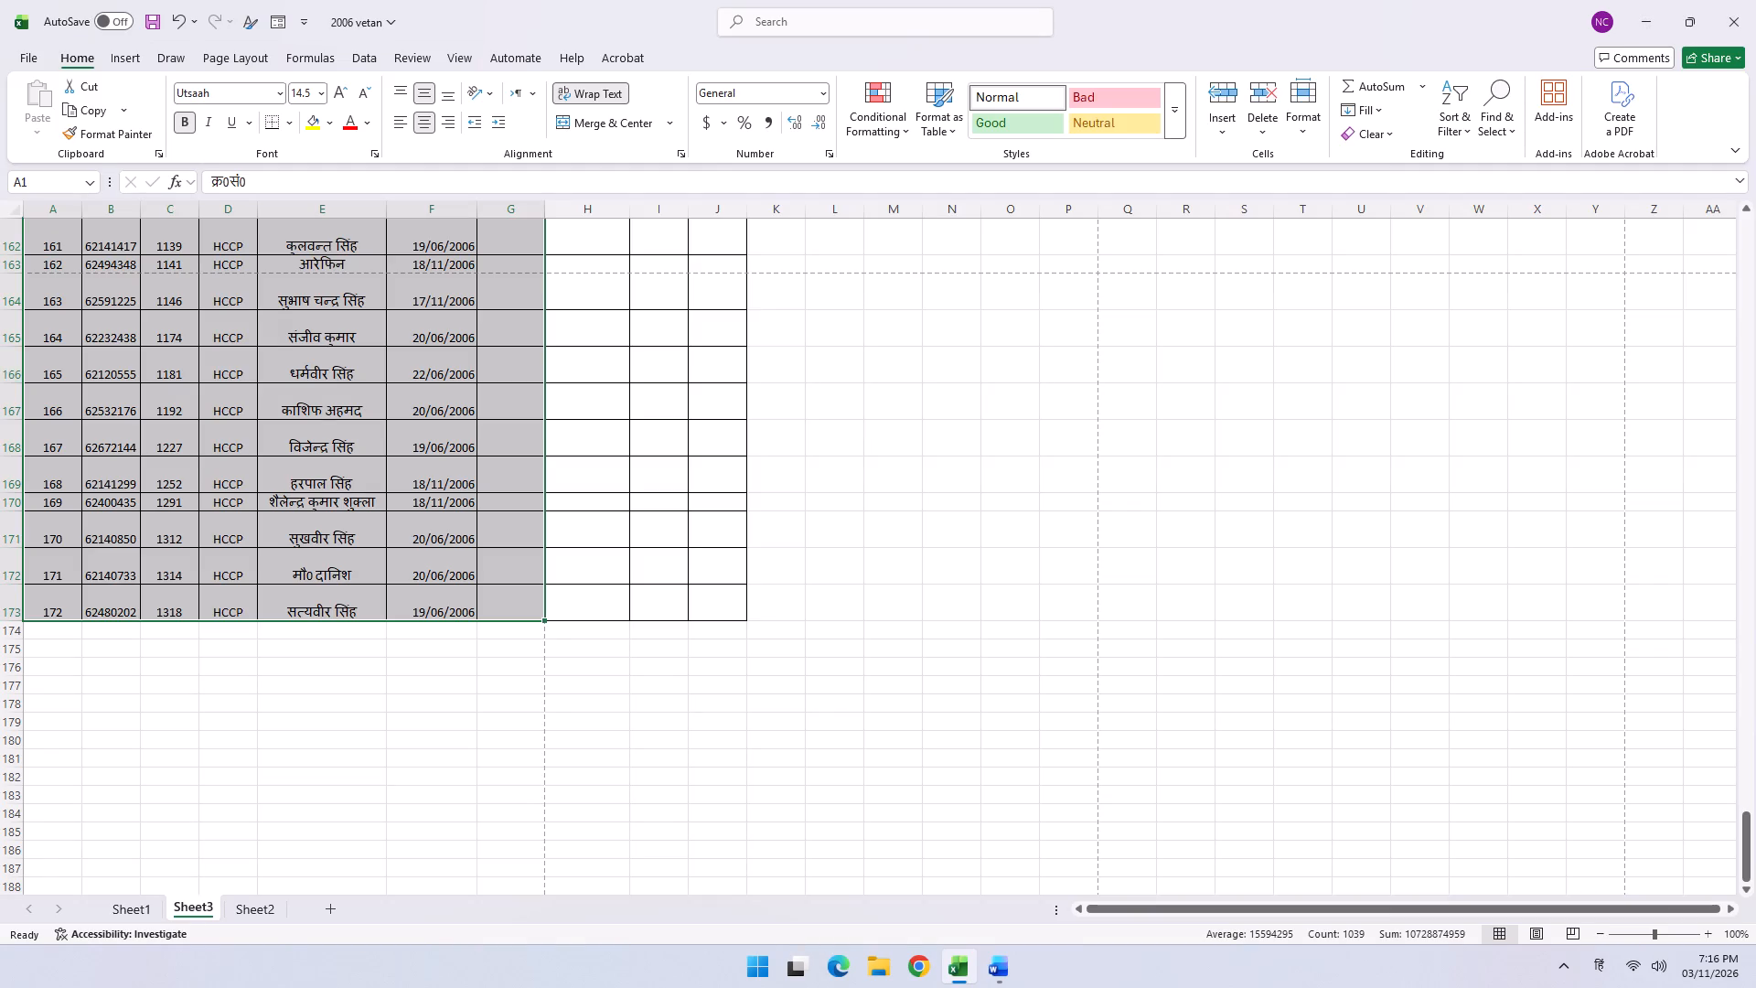
# Auto-fit the column widths and row heights of the selected table range A1:G173.
pyautogui.doubleClick(12, 381)
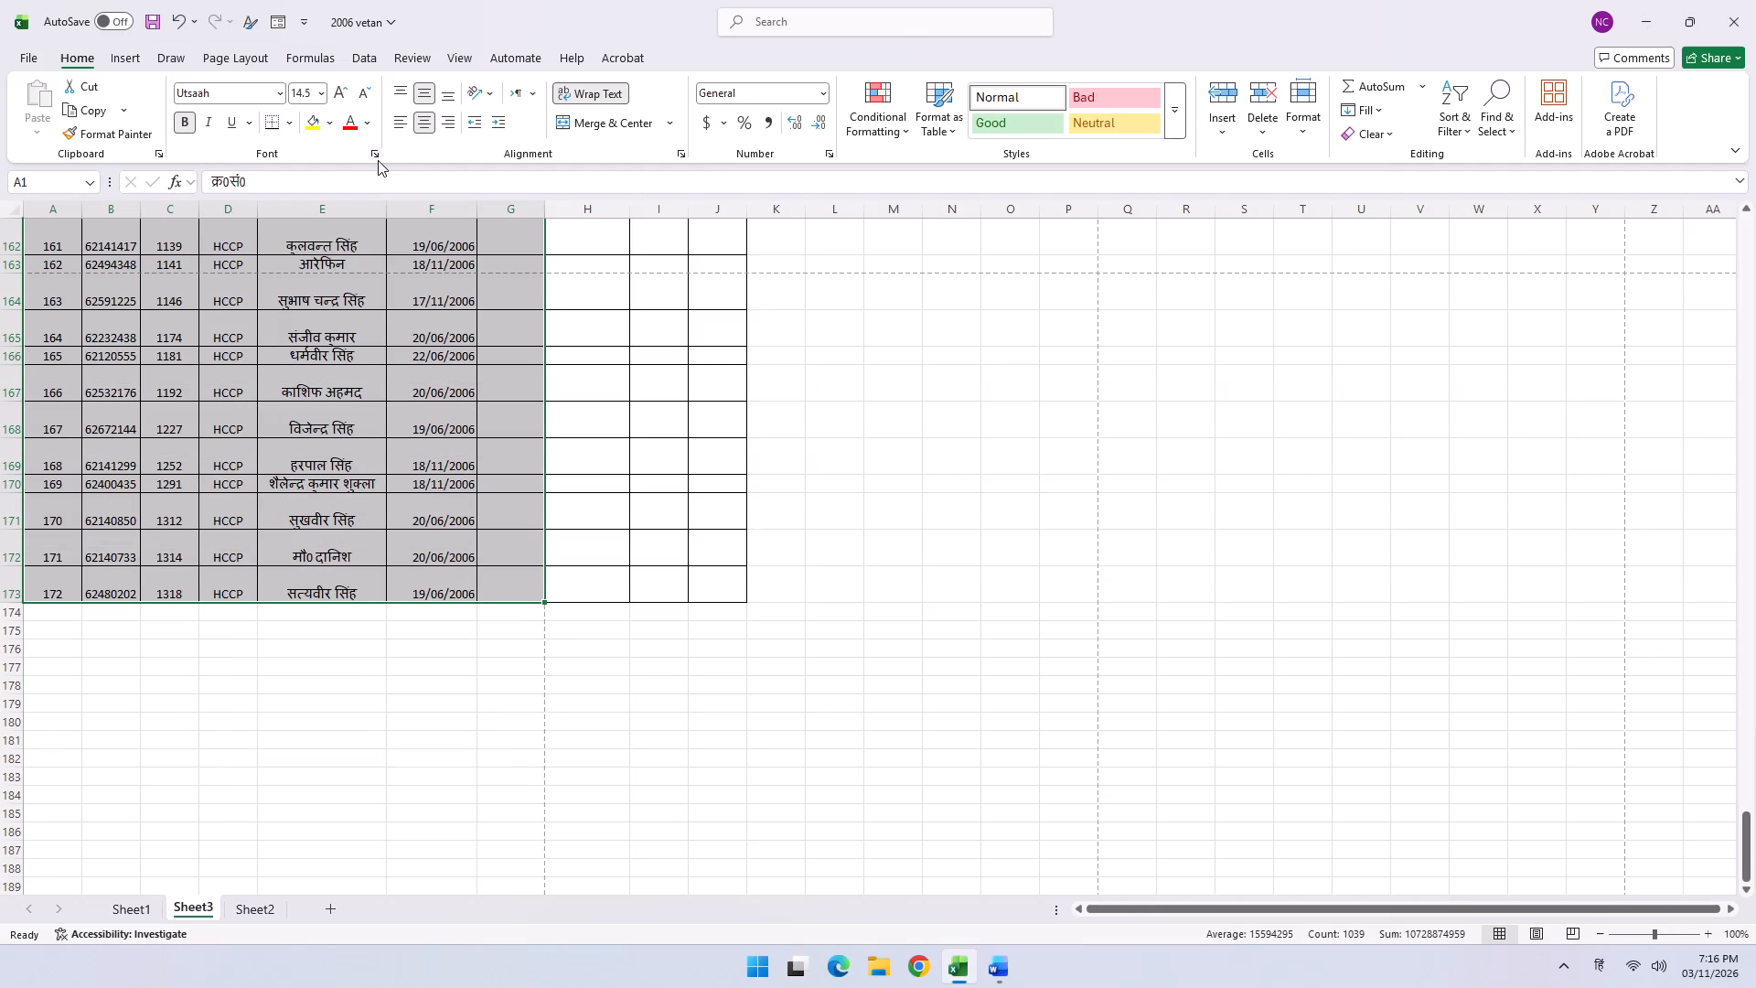
pyautogui.hotkey('alt', 'h')
pyautogui.hotkey('alt', 'o')
pyautogui.hotkey('alt', 'i')
pyautogui.hotkey('alt', 'h')
pyautogui.hotkey('alt', 'o')
pyautogui.hotkey('alt', 'a')
# Apply the Utsaah font to the range A1:G173 and enlarge it to size 18.
pyautogui.click(251, 94)
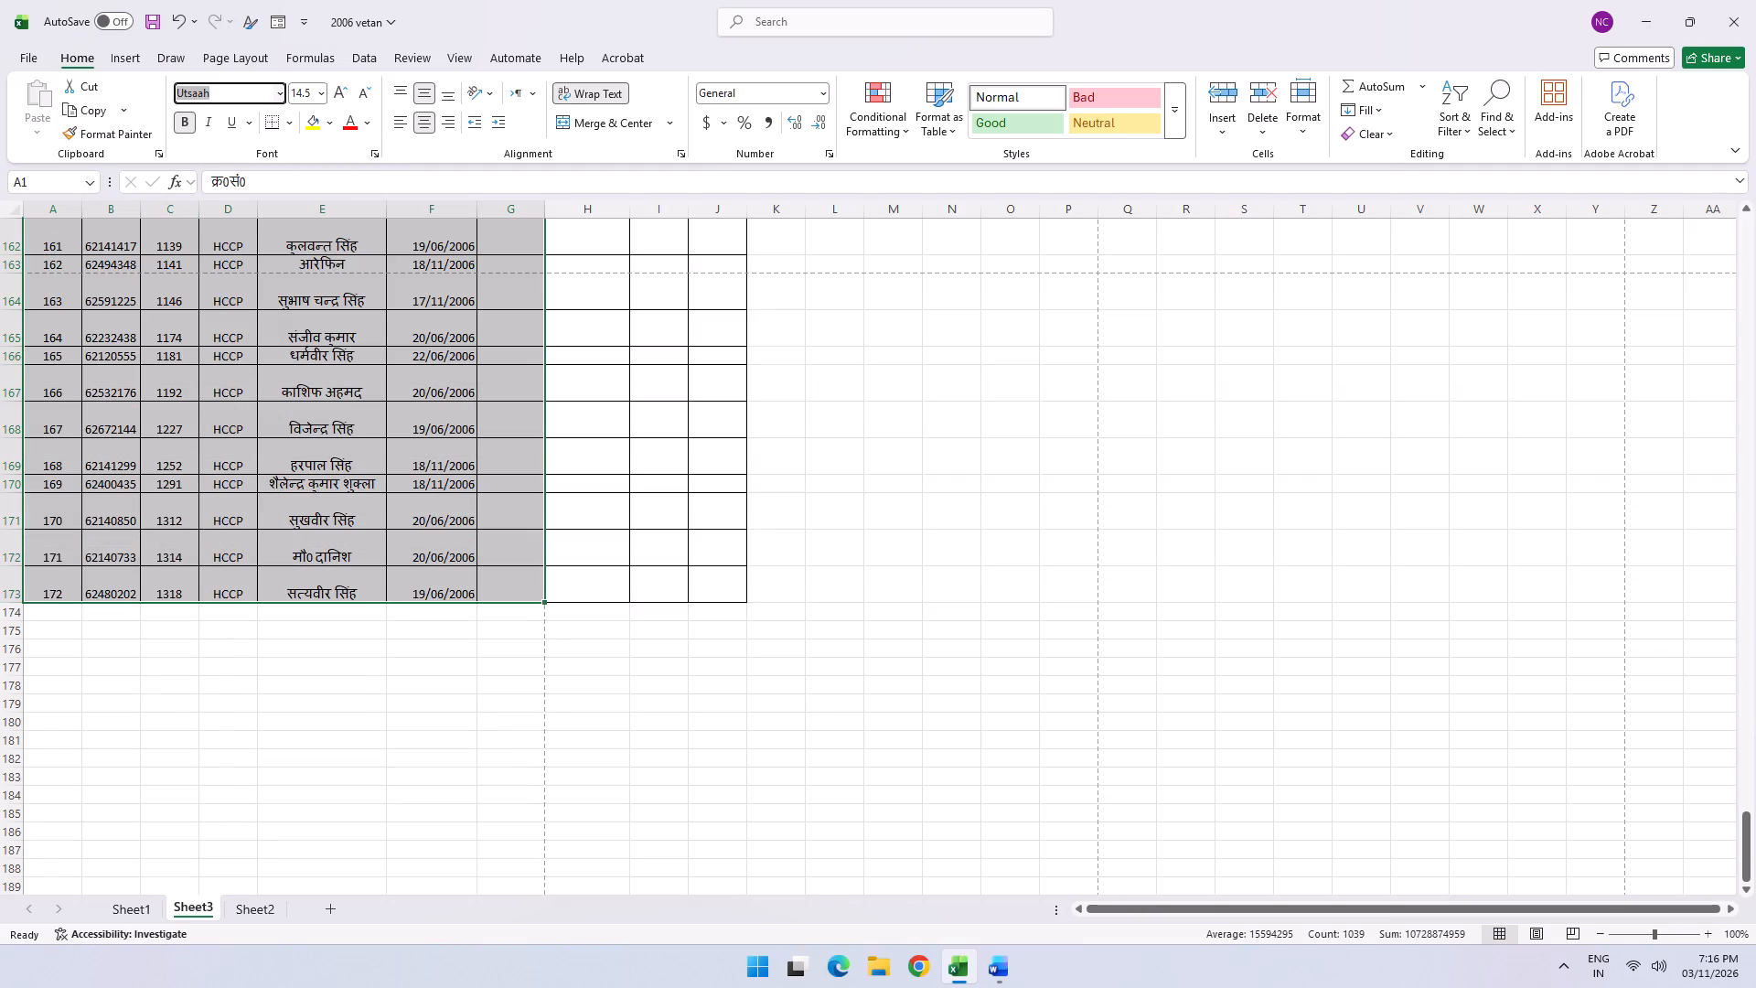
pyautogui.write('ut')
pyautogui.press('Return')
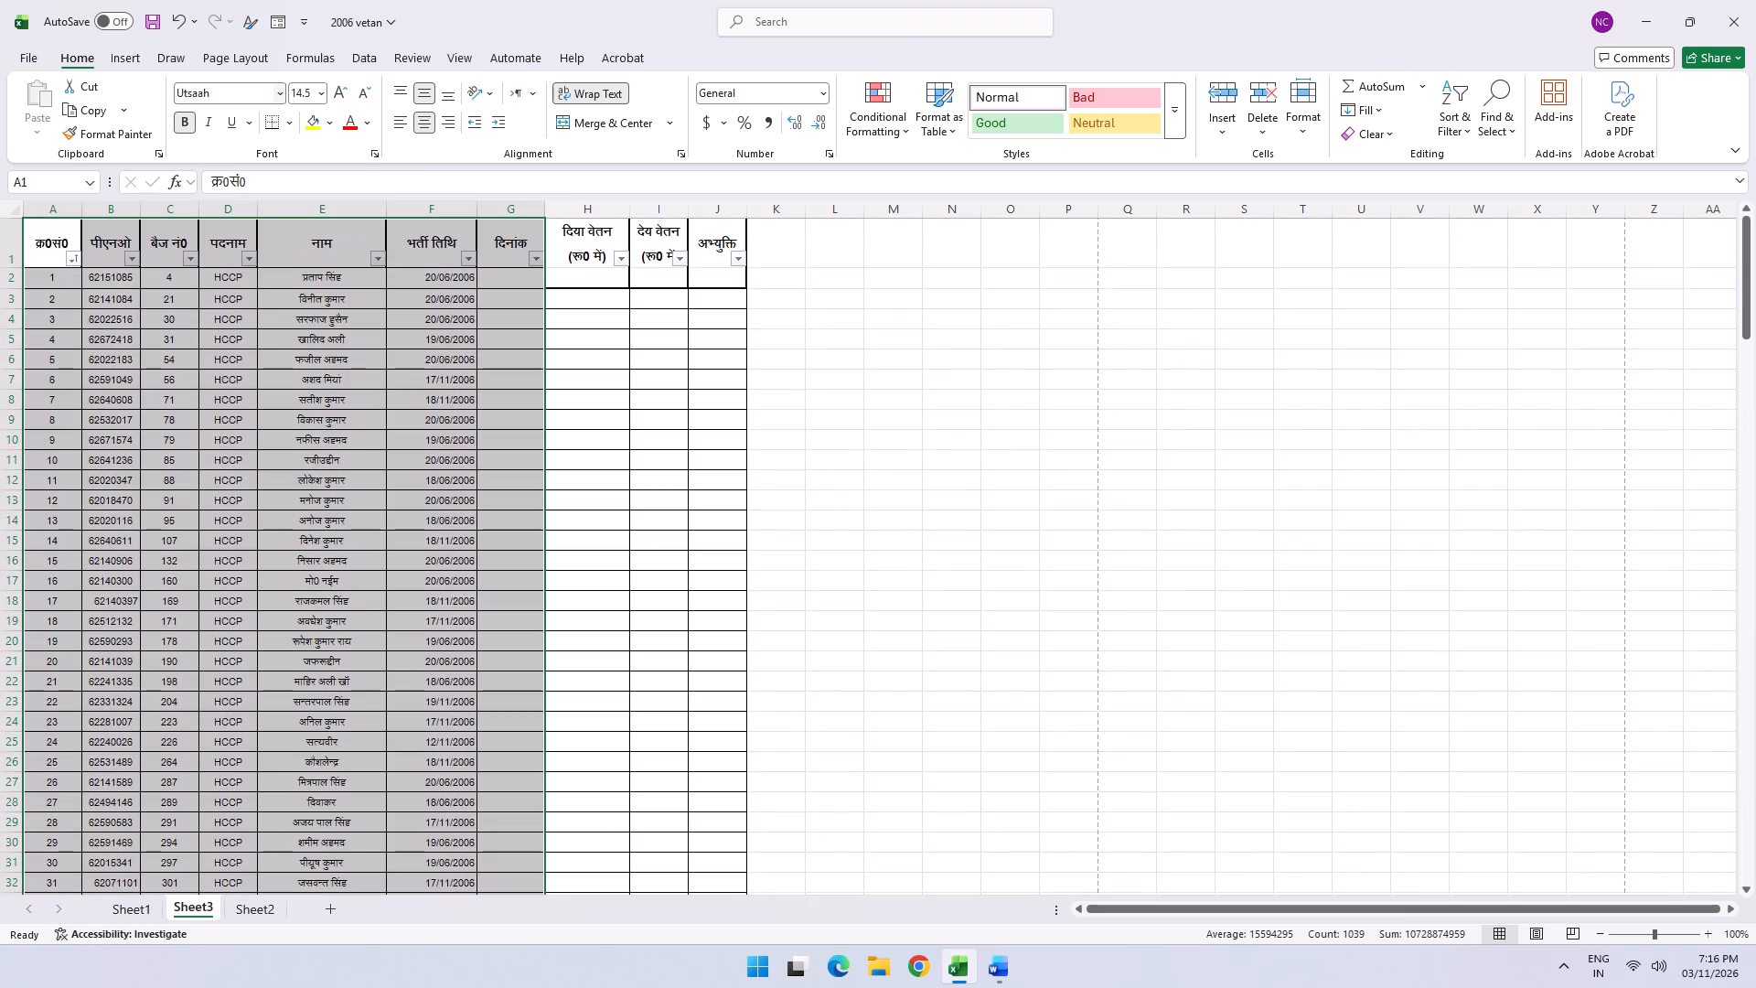
pyautogui.click(336, 100)
pyautogui.click(336, 100)
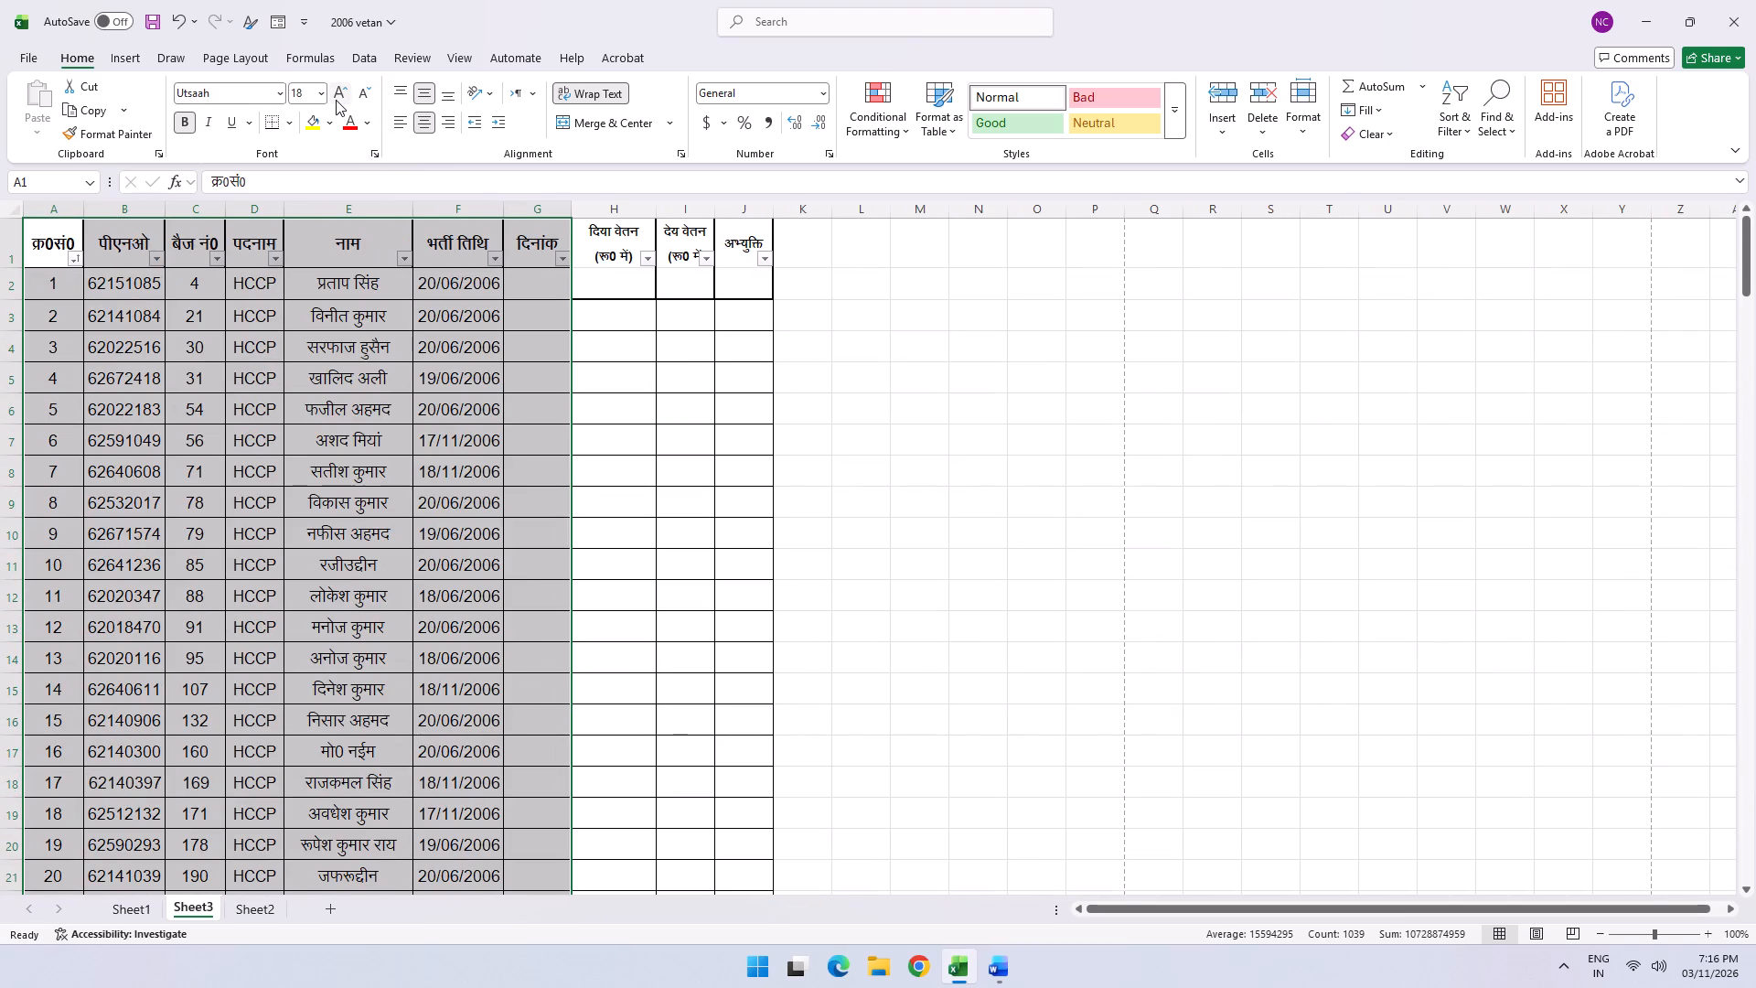
# Auto-fit the नाम column E to the enlarged text.
pyautogui.scroll(-7, 391, 263)
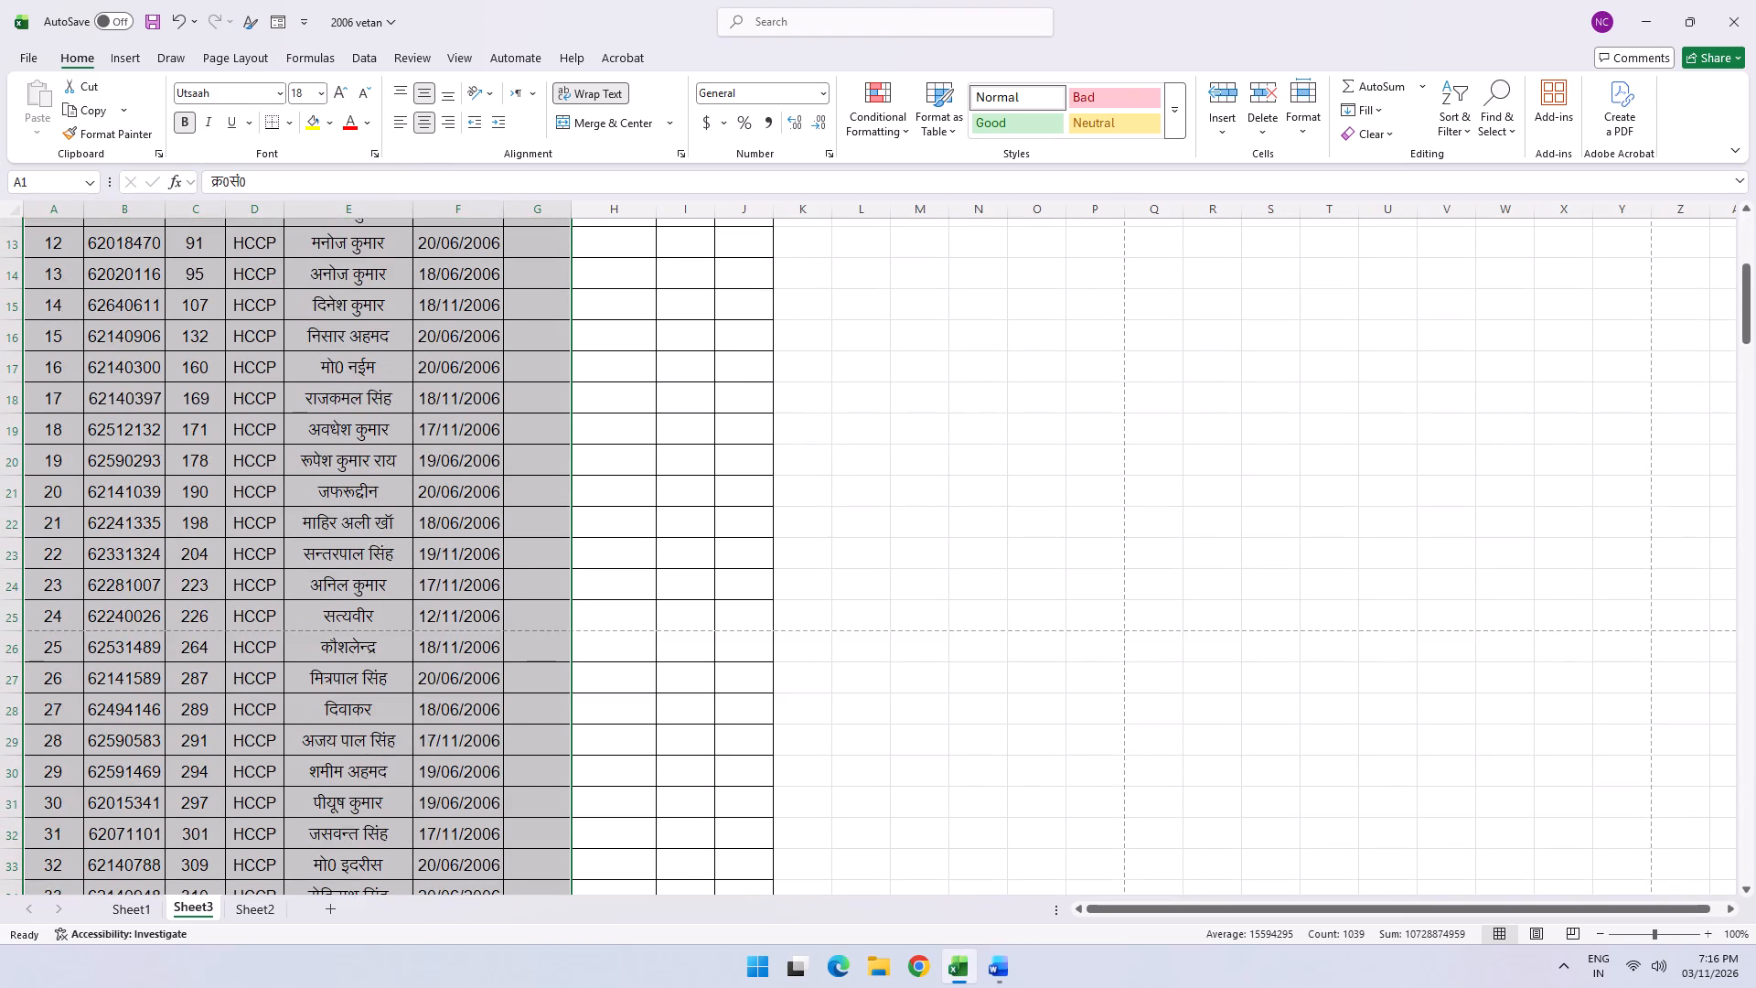
pyautogui.scroll(1, 401, 241)
pyautogui.doubleClick(412, 205)
pyautogui.scroll(11, 115, 285)
# Select the table range A1:G173 and set the print settings to print only the current selection.
pyautogui.moveTo(51, 250); pyautogui.dragTo(501, 268)
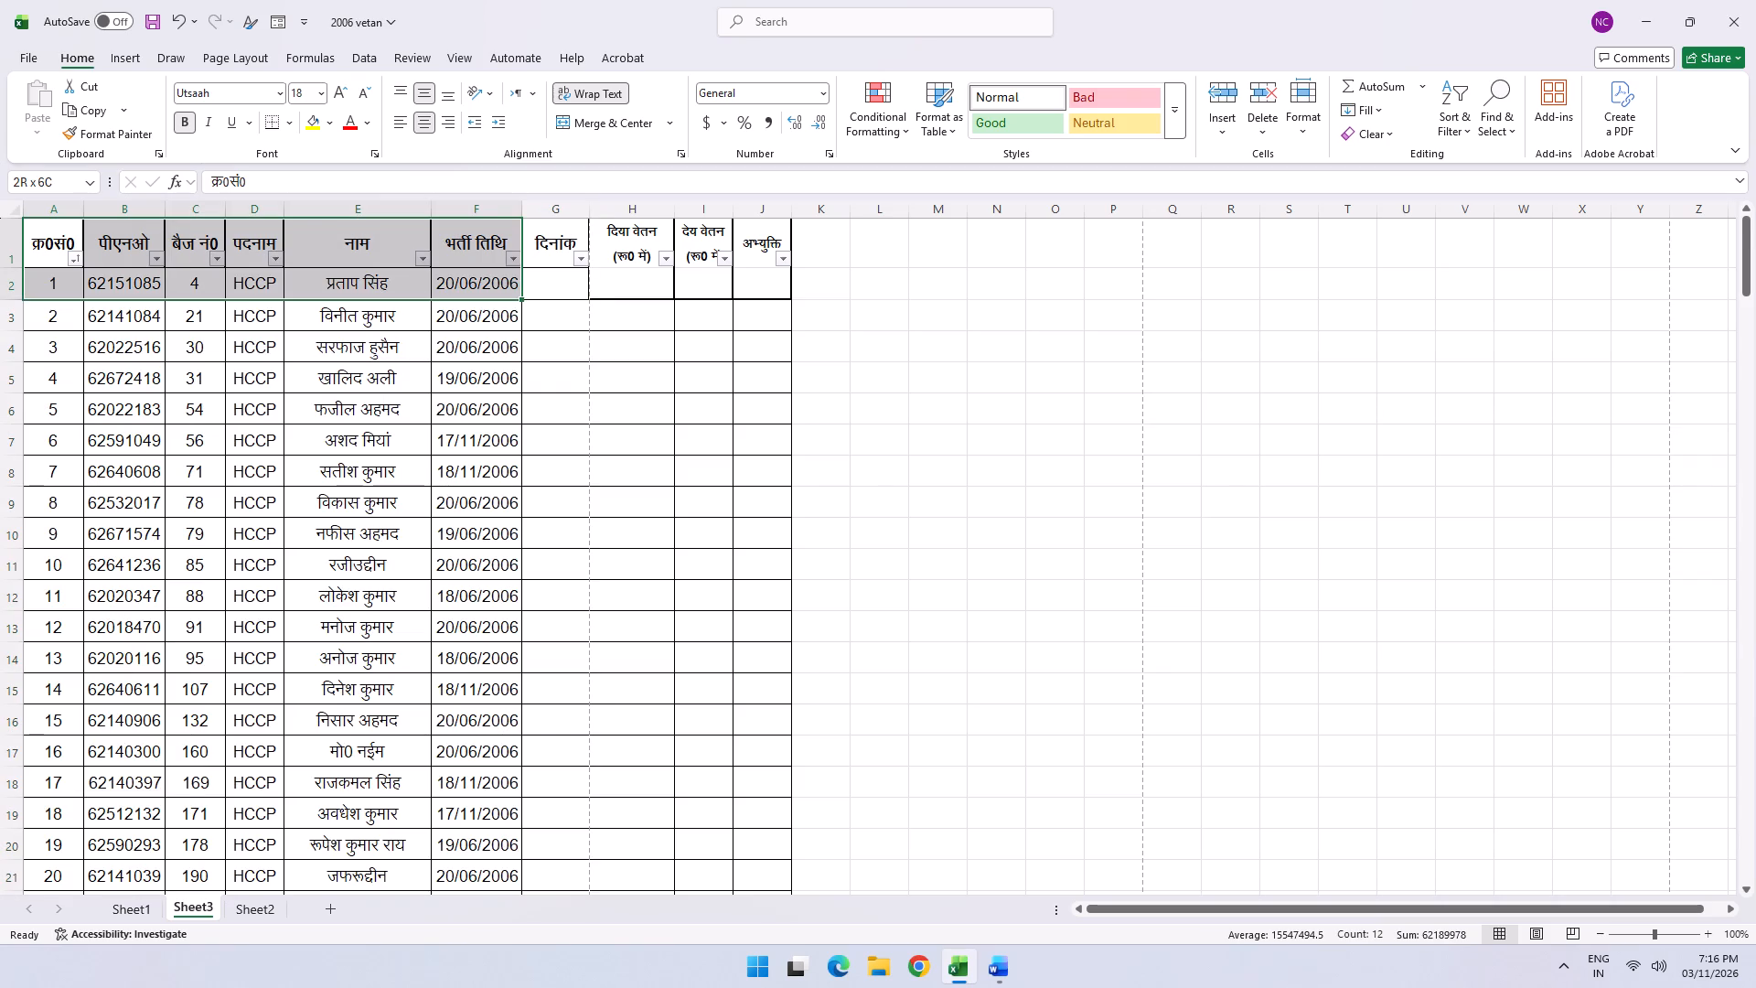
pyautogui.moveTo(501, 268); pyautogui.dragTo(549, 272)
pyautogui.hotkey('ctrl', 'shift', 'Down')
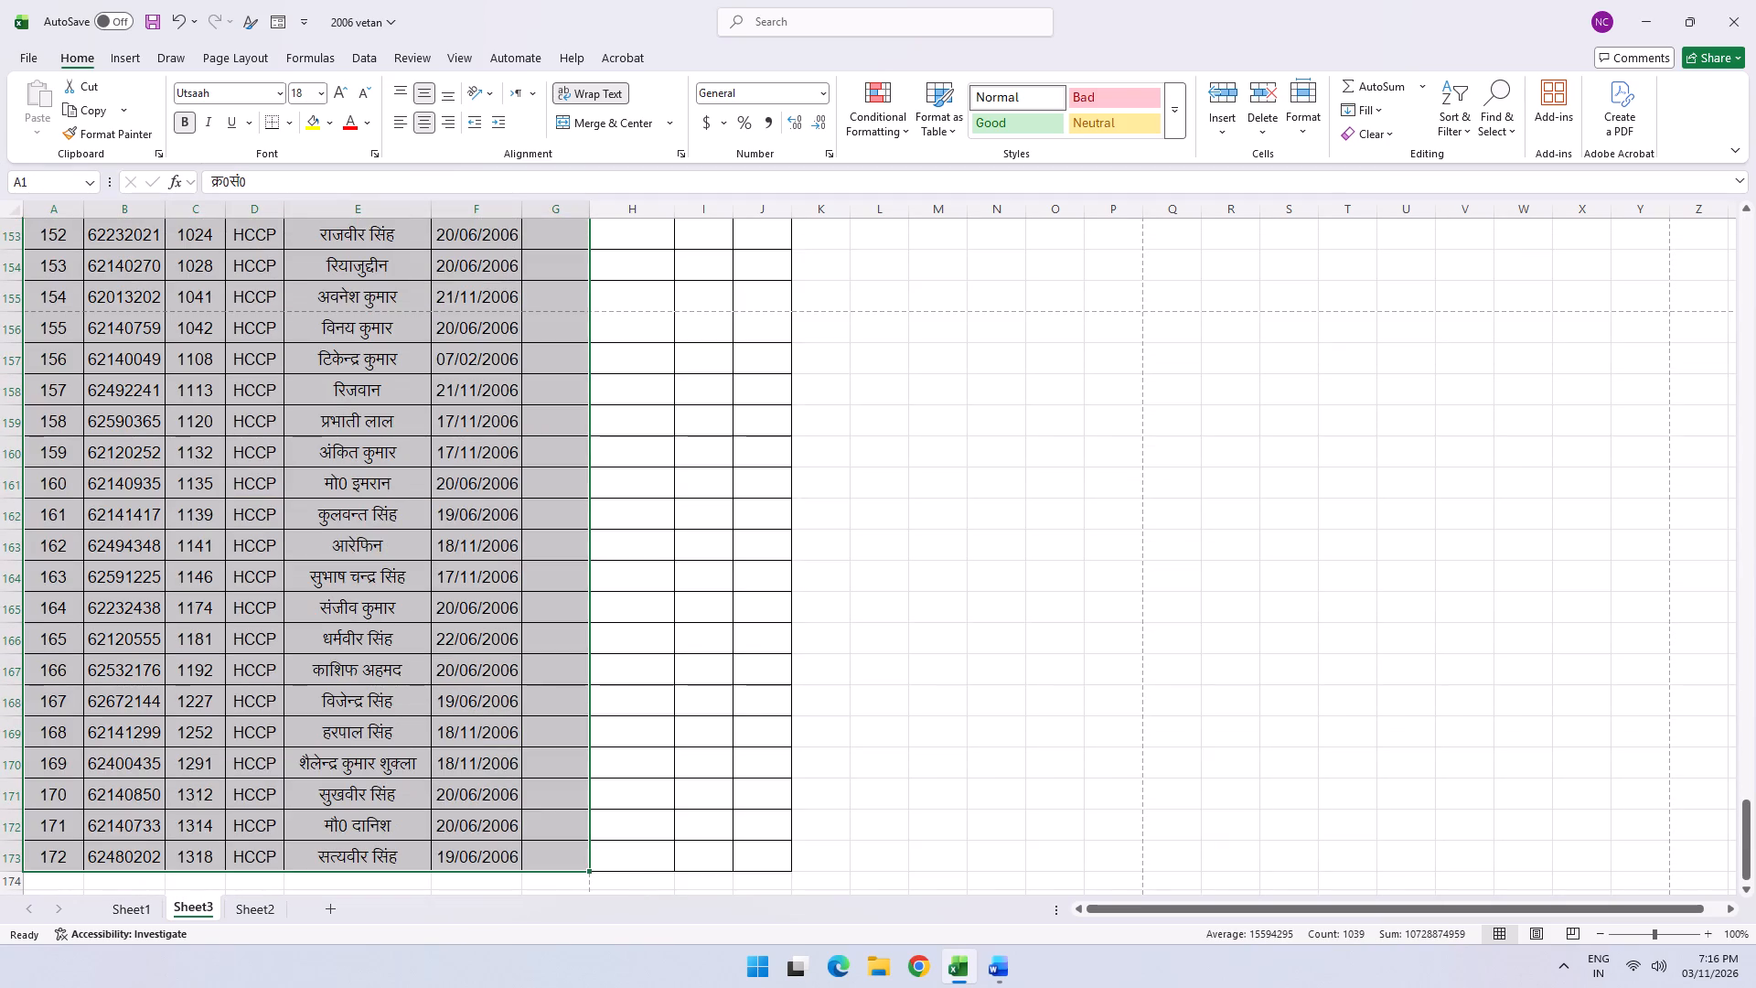
pyautogui.hotkey('ctrl', 'p')
pyautogui.scroll(-2, 1155, 576)
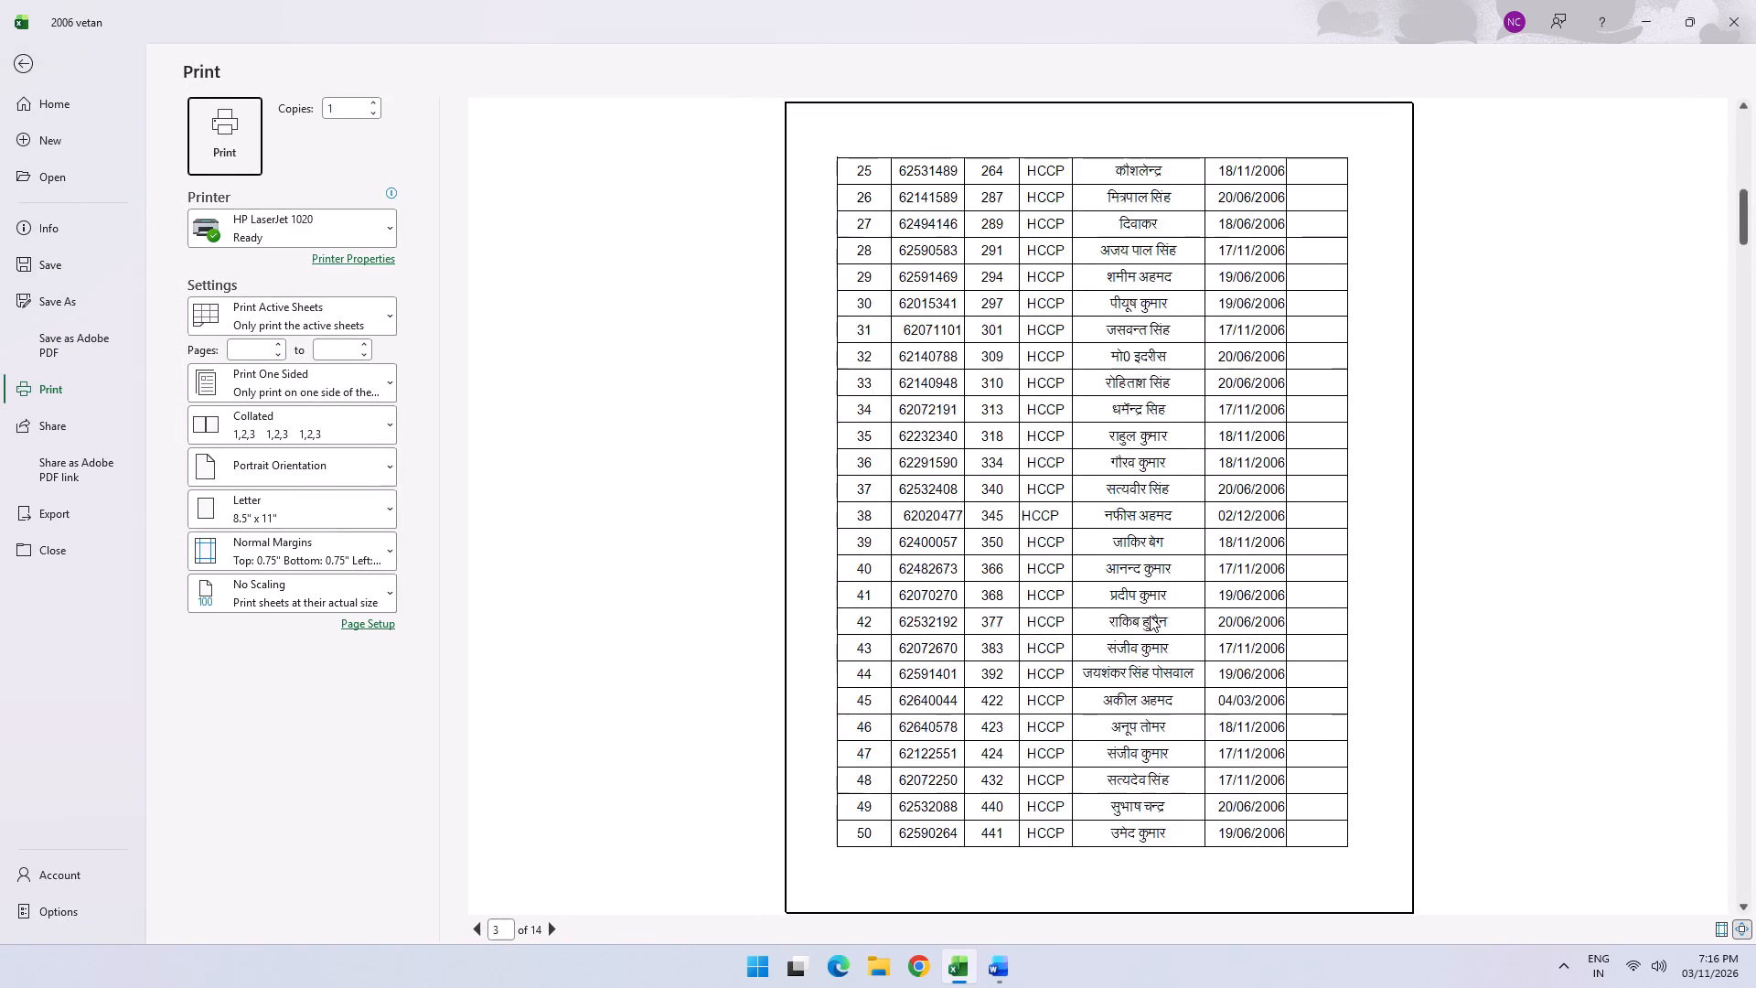
pyautogui.scroll(-6, 1150, 616)
pyautogui.scroll(13, 1131, 622)
pyautogui.scroll(-1, 1127, 616)
pyautogui.scroll(2, 1127, 616)
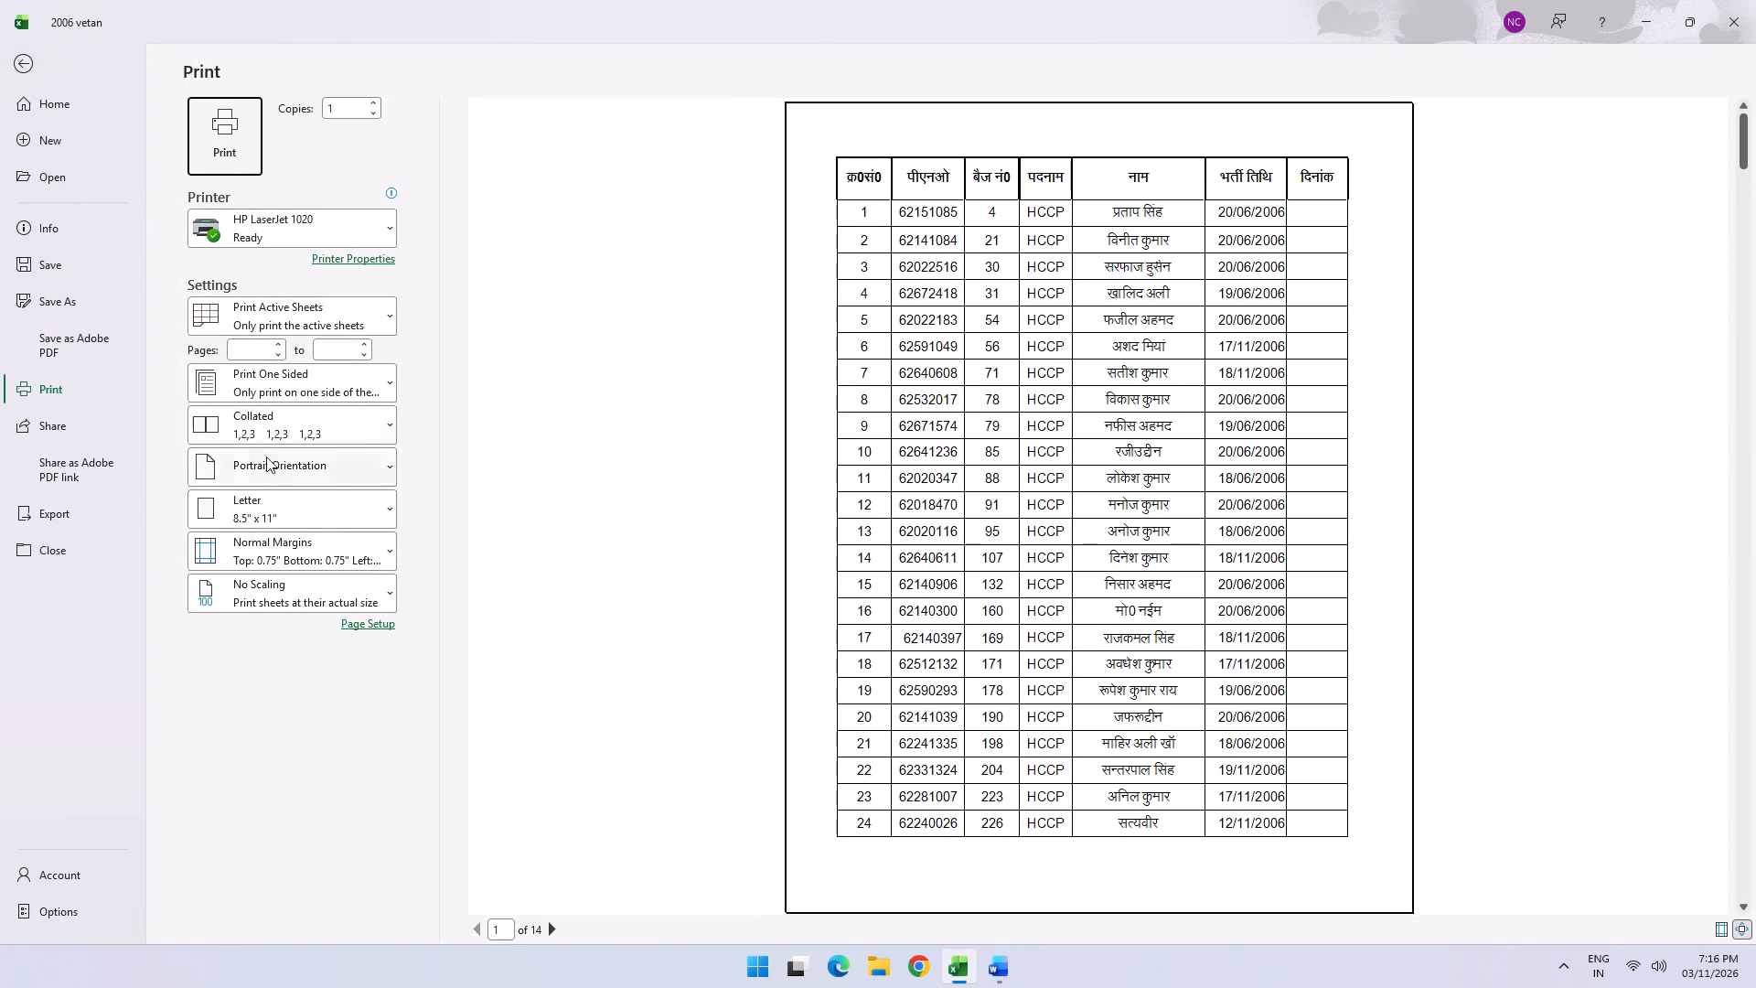
pyautogui.click(308, 329)
pyautogui.click(288, 461)
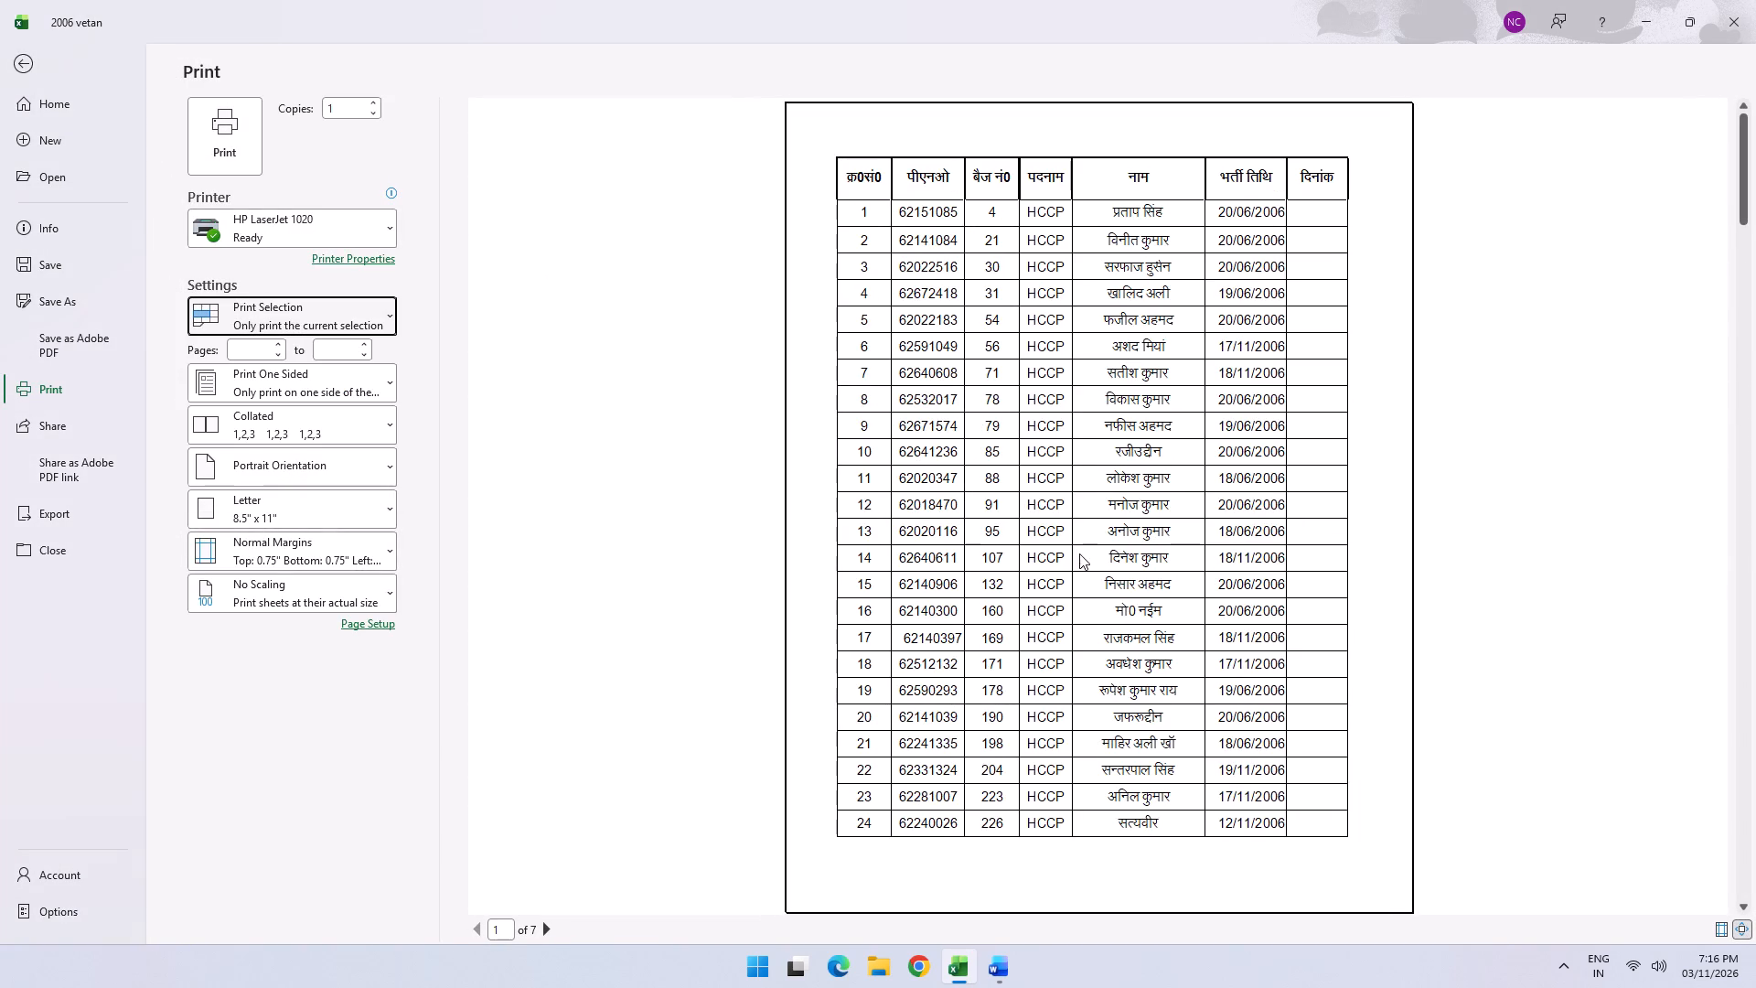
# Show the margins in the print preview, shrink the header margin and reduce the top margin to about 0.31".
pyautogui.scroll(-10, 1079, 553)
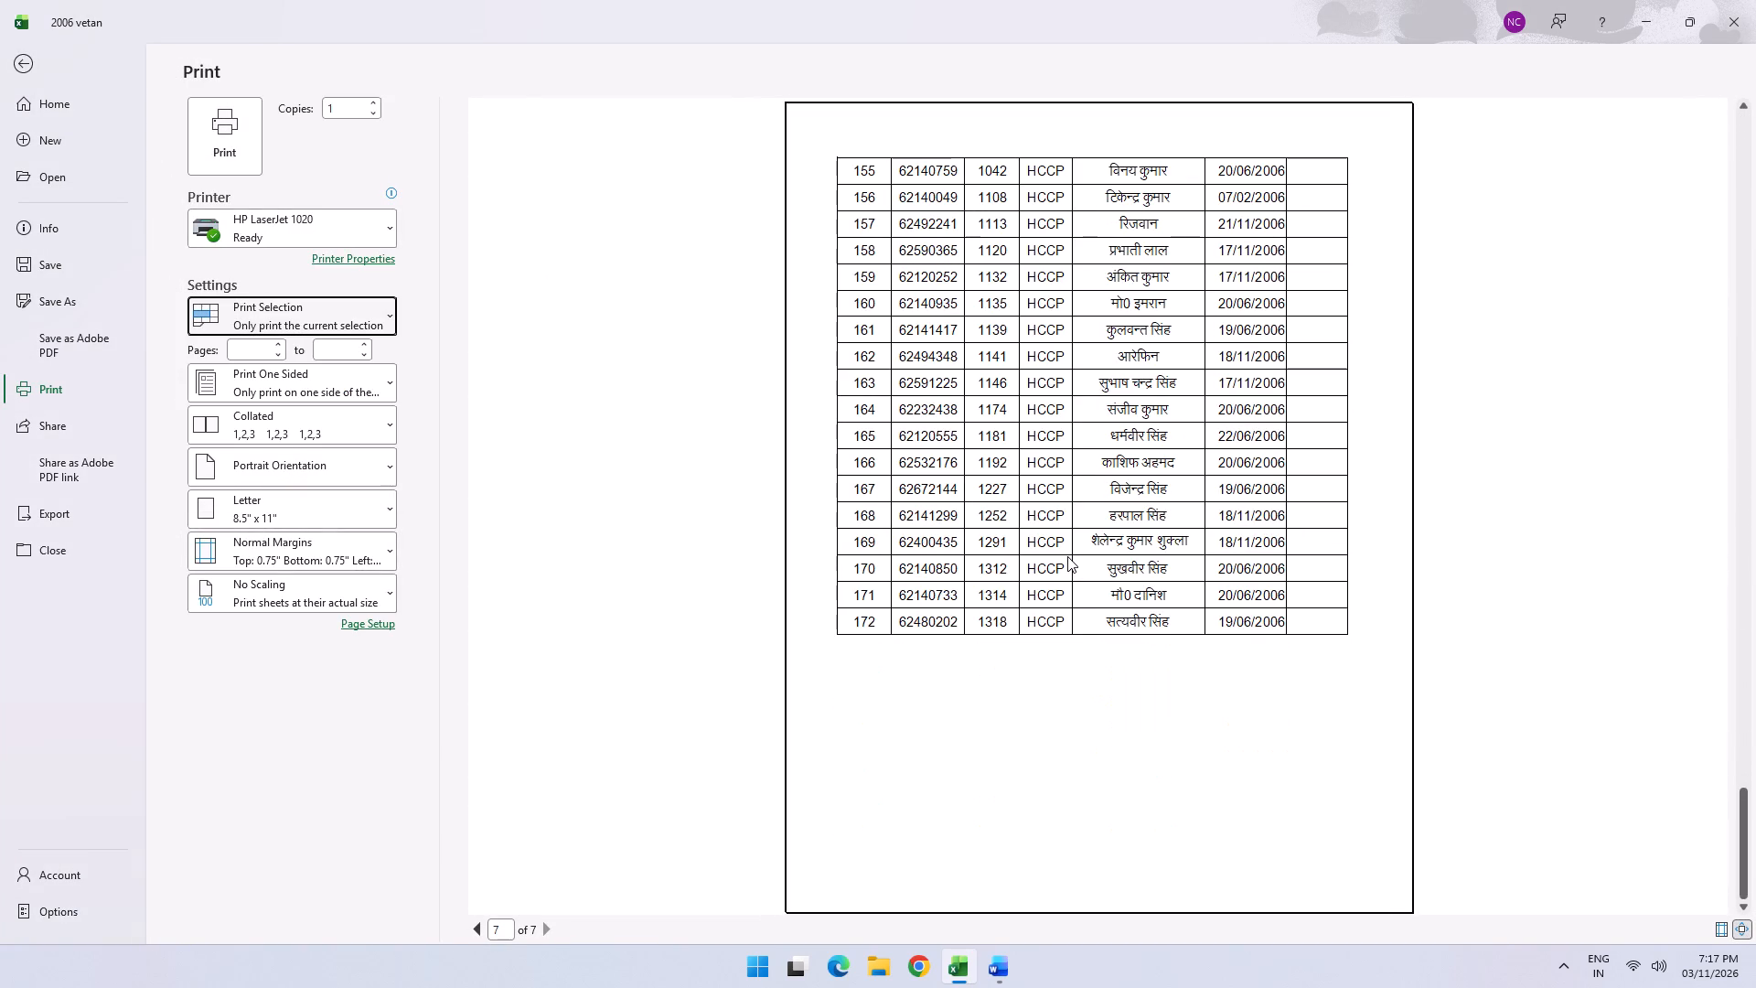
pyautogui.scroll(16, 961, 569)
pyautogui.click(1723, 936)
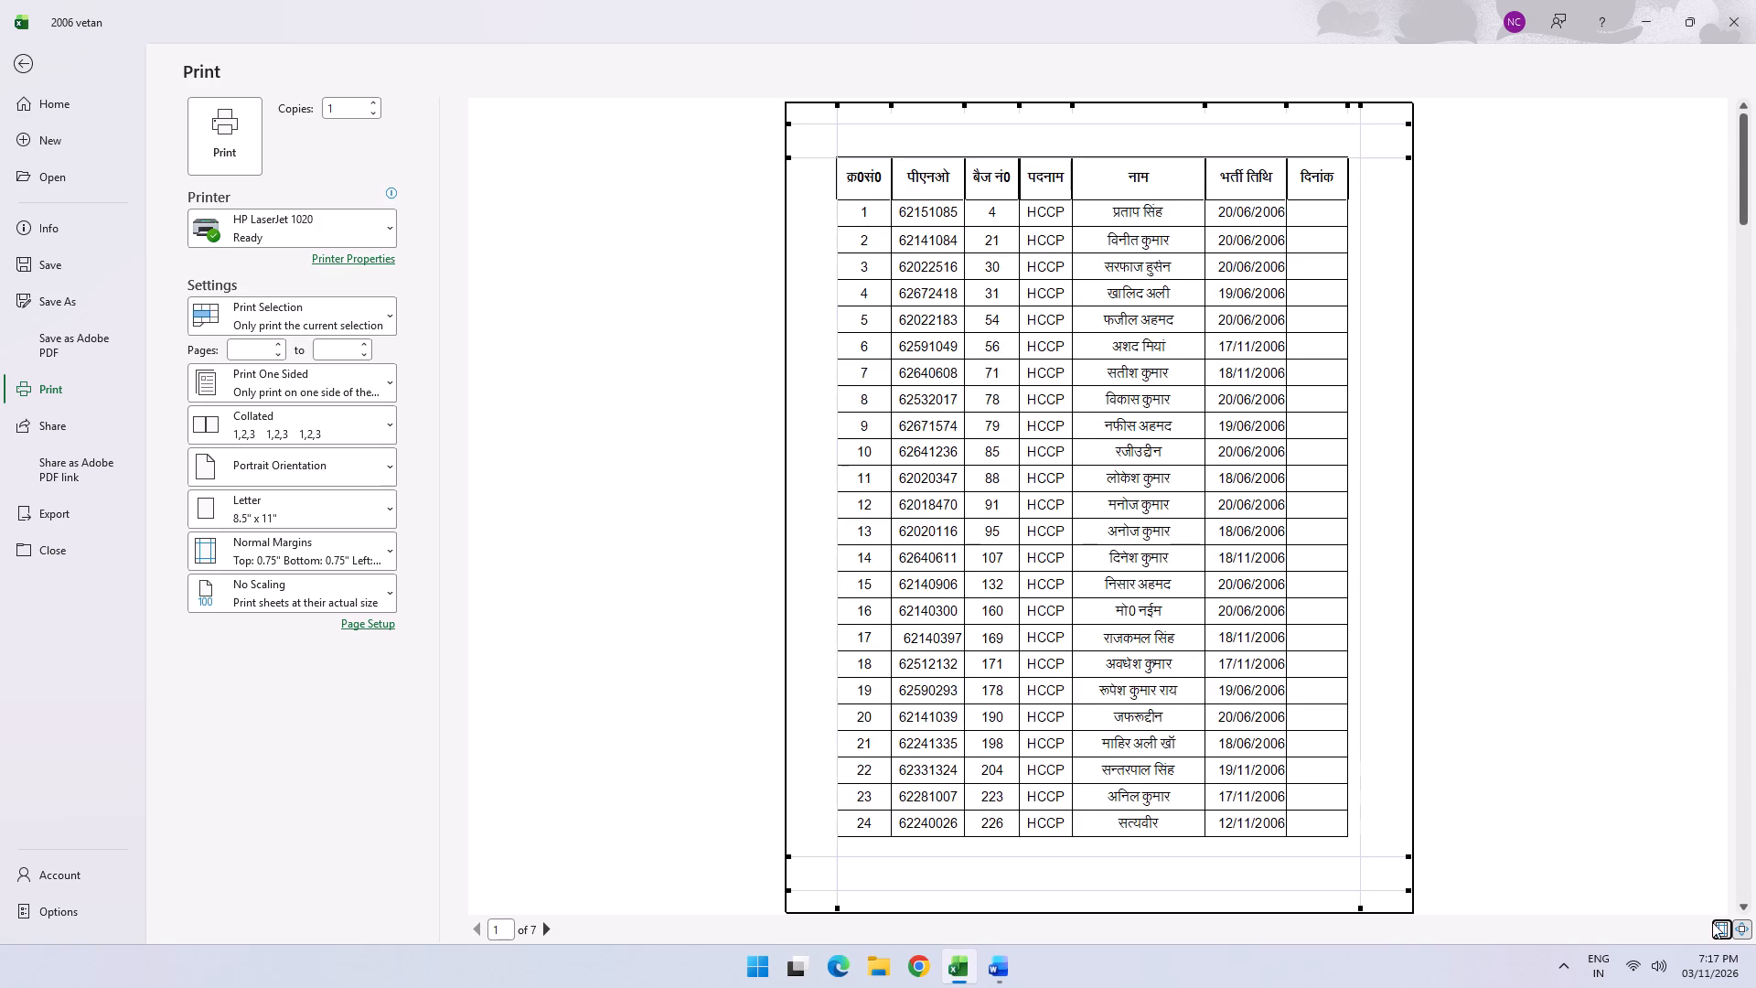
pyautogui.moveTo(790, 123); pyautogui.dragTo(790, 114)
pyautogui.moveTo(791, 156); pyautogui.dragTo(791, 125)
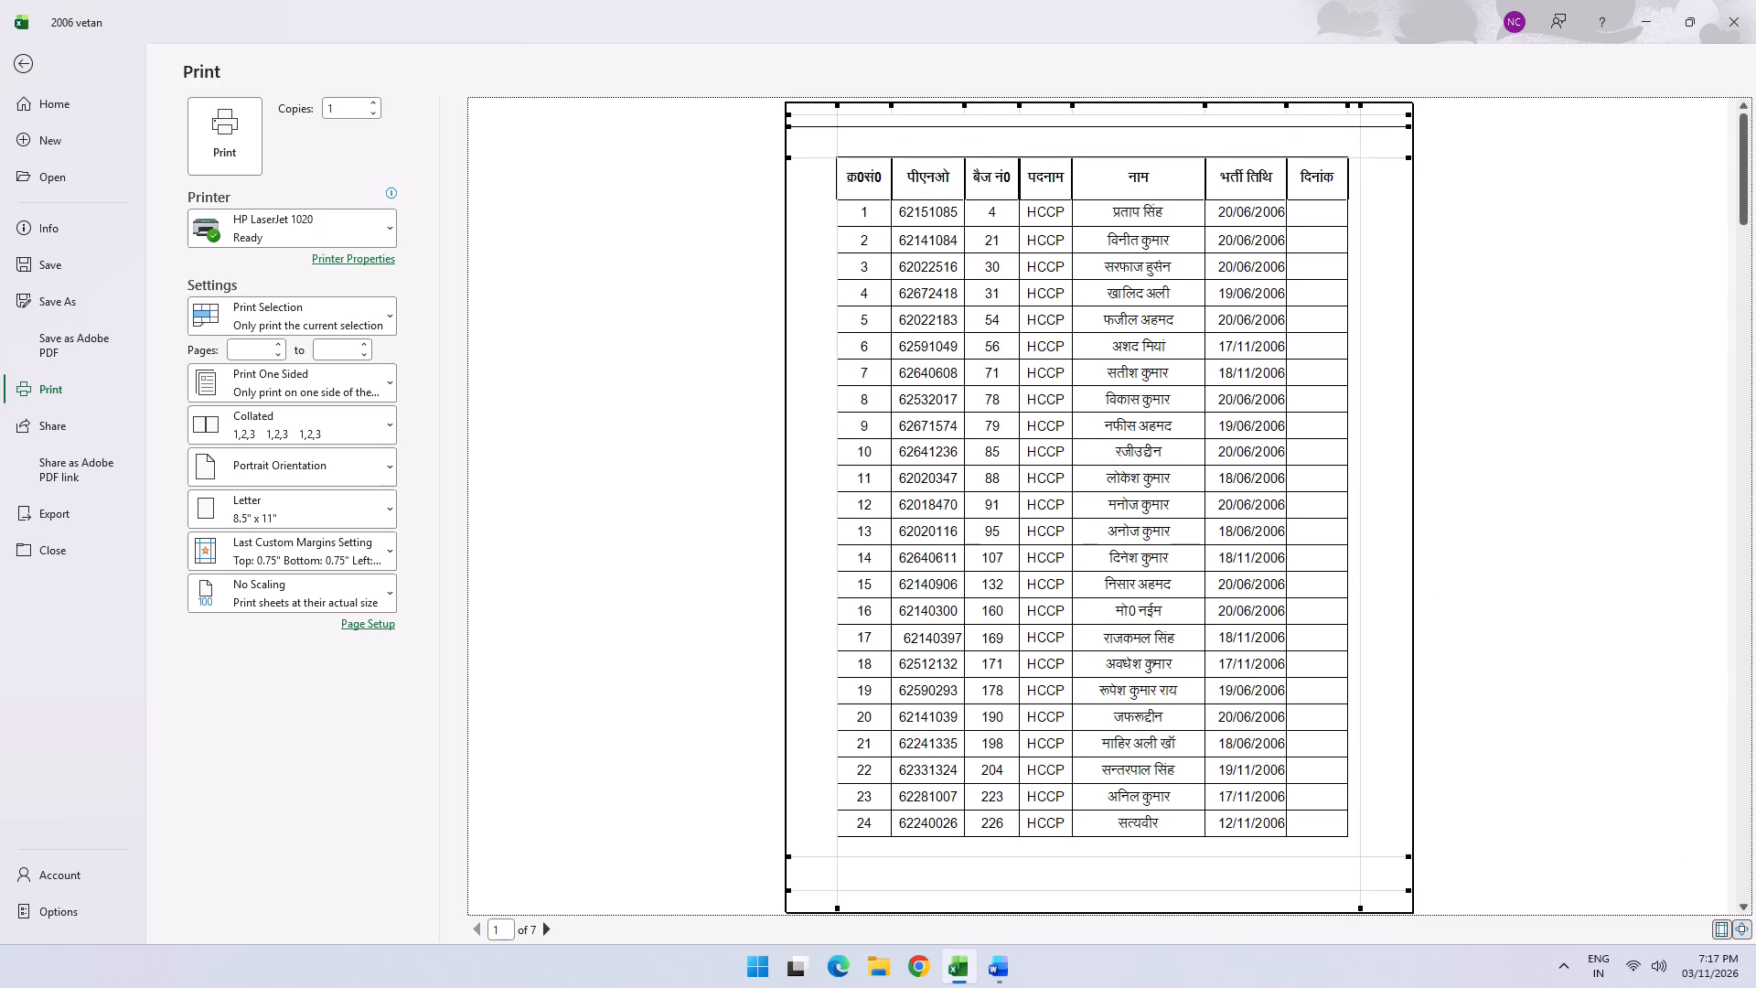
pyautogui.moveTo(791, 125); pyautogui.dragTo(791, 124)
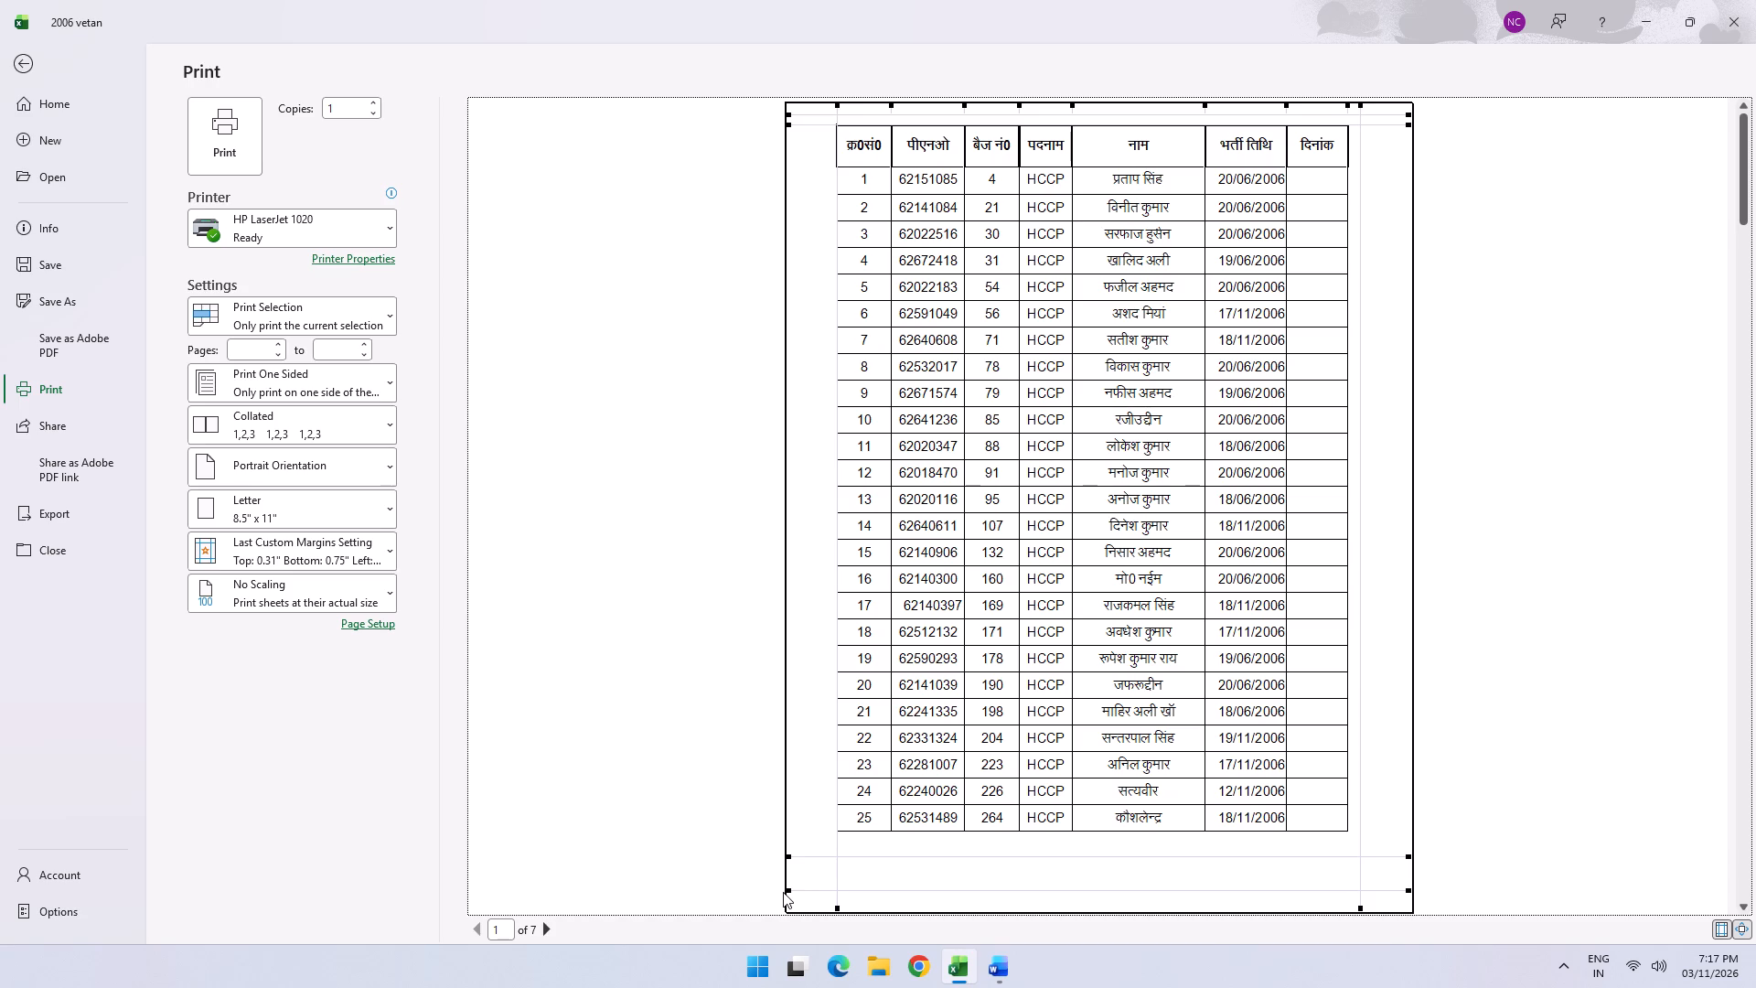
# Shrink the footer margin and reduce the bottom margin to about 0.23" in the print preview.
pyautogui.moveTo(787, 891); pyautogui.dragTo(787, 899)
pyautogui.moveTo(787, 899); pyautogui.dragTo(787, 901)
pyautogui.moveTo(787, 857); pyautogui.dragTo(787, 878)
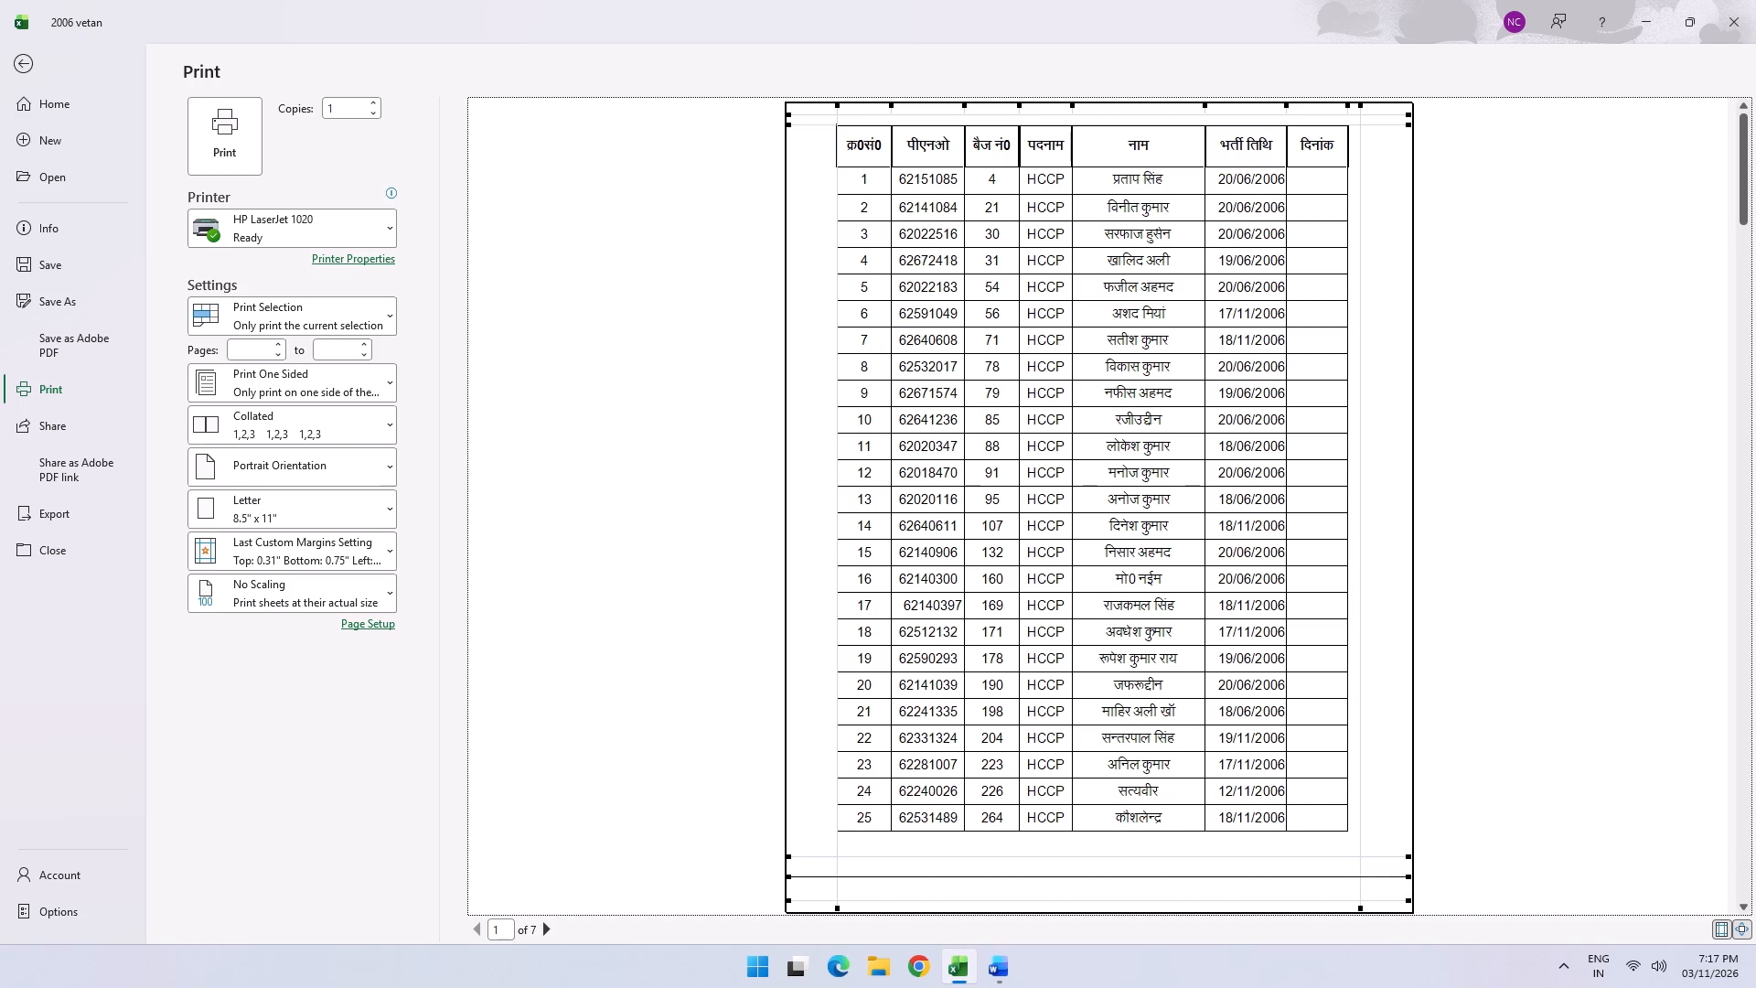
pyautogui.moveTo(787, 878); pyautogui.dragTo(786, 896)
pyautogui.scroll(-6, 1062, 572)
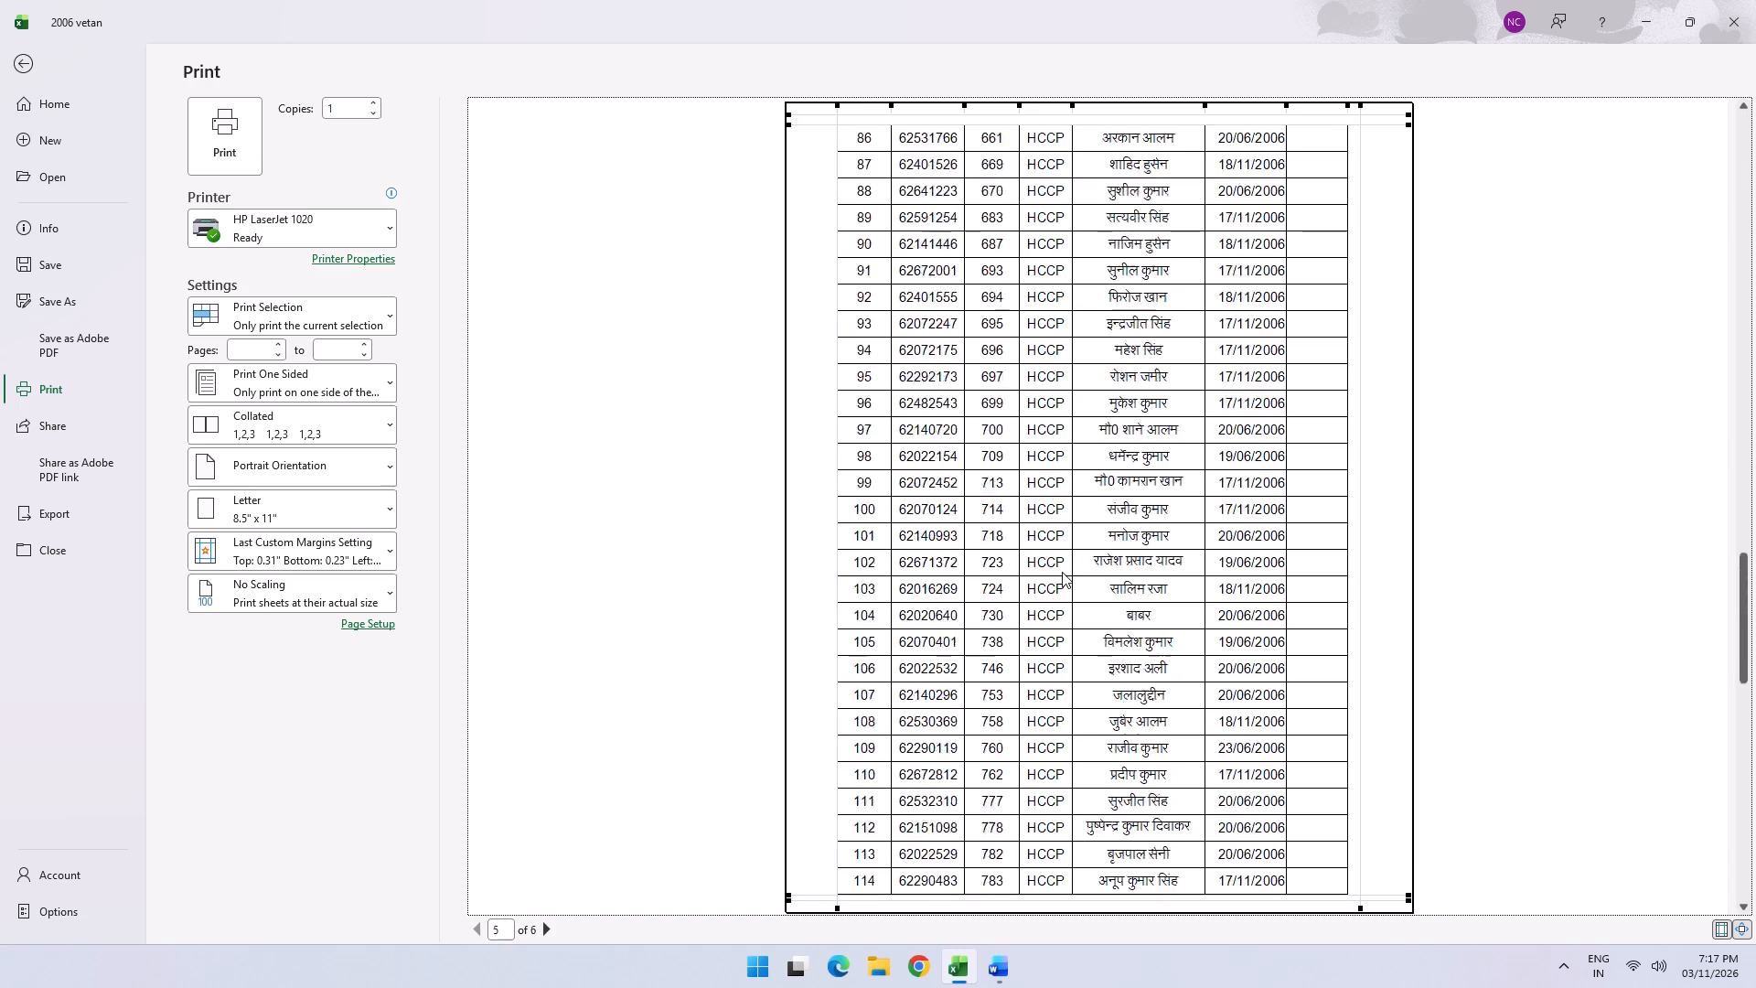
pyautogui.scroll(-20, 1062, 572)
pyautogui.scroll(-4, 1062, 572)
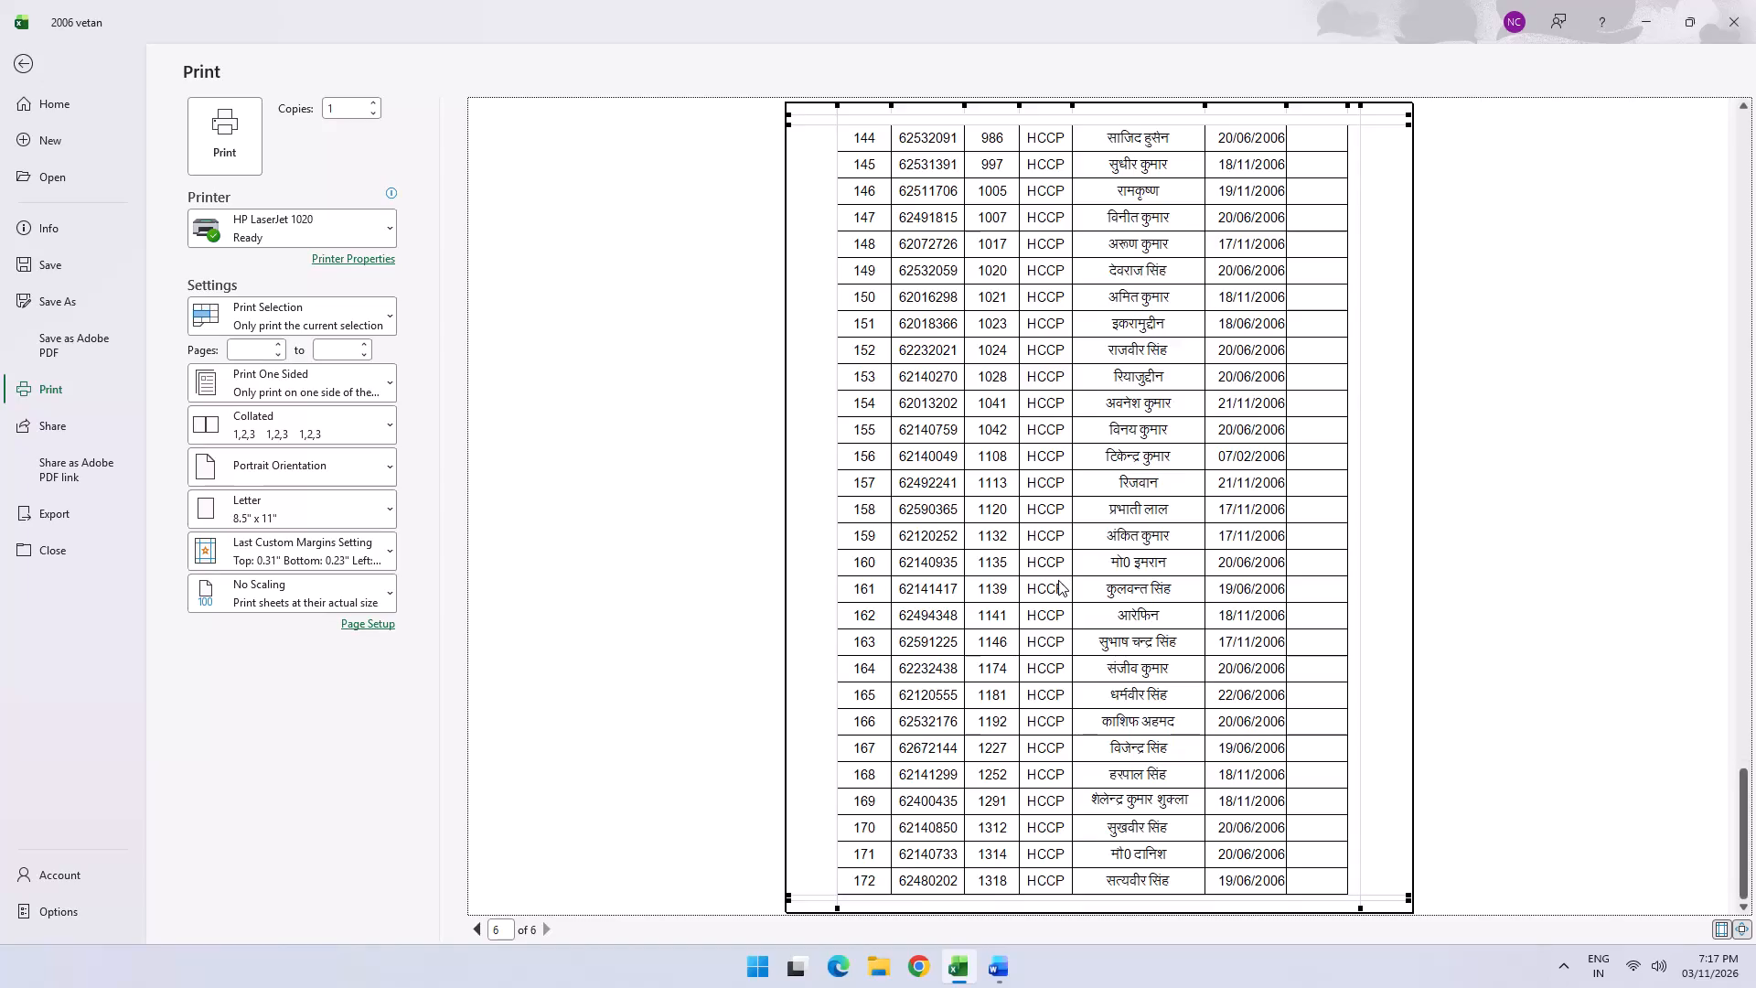
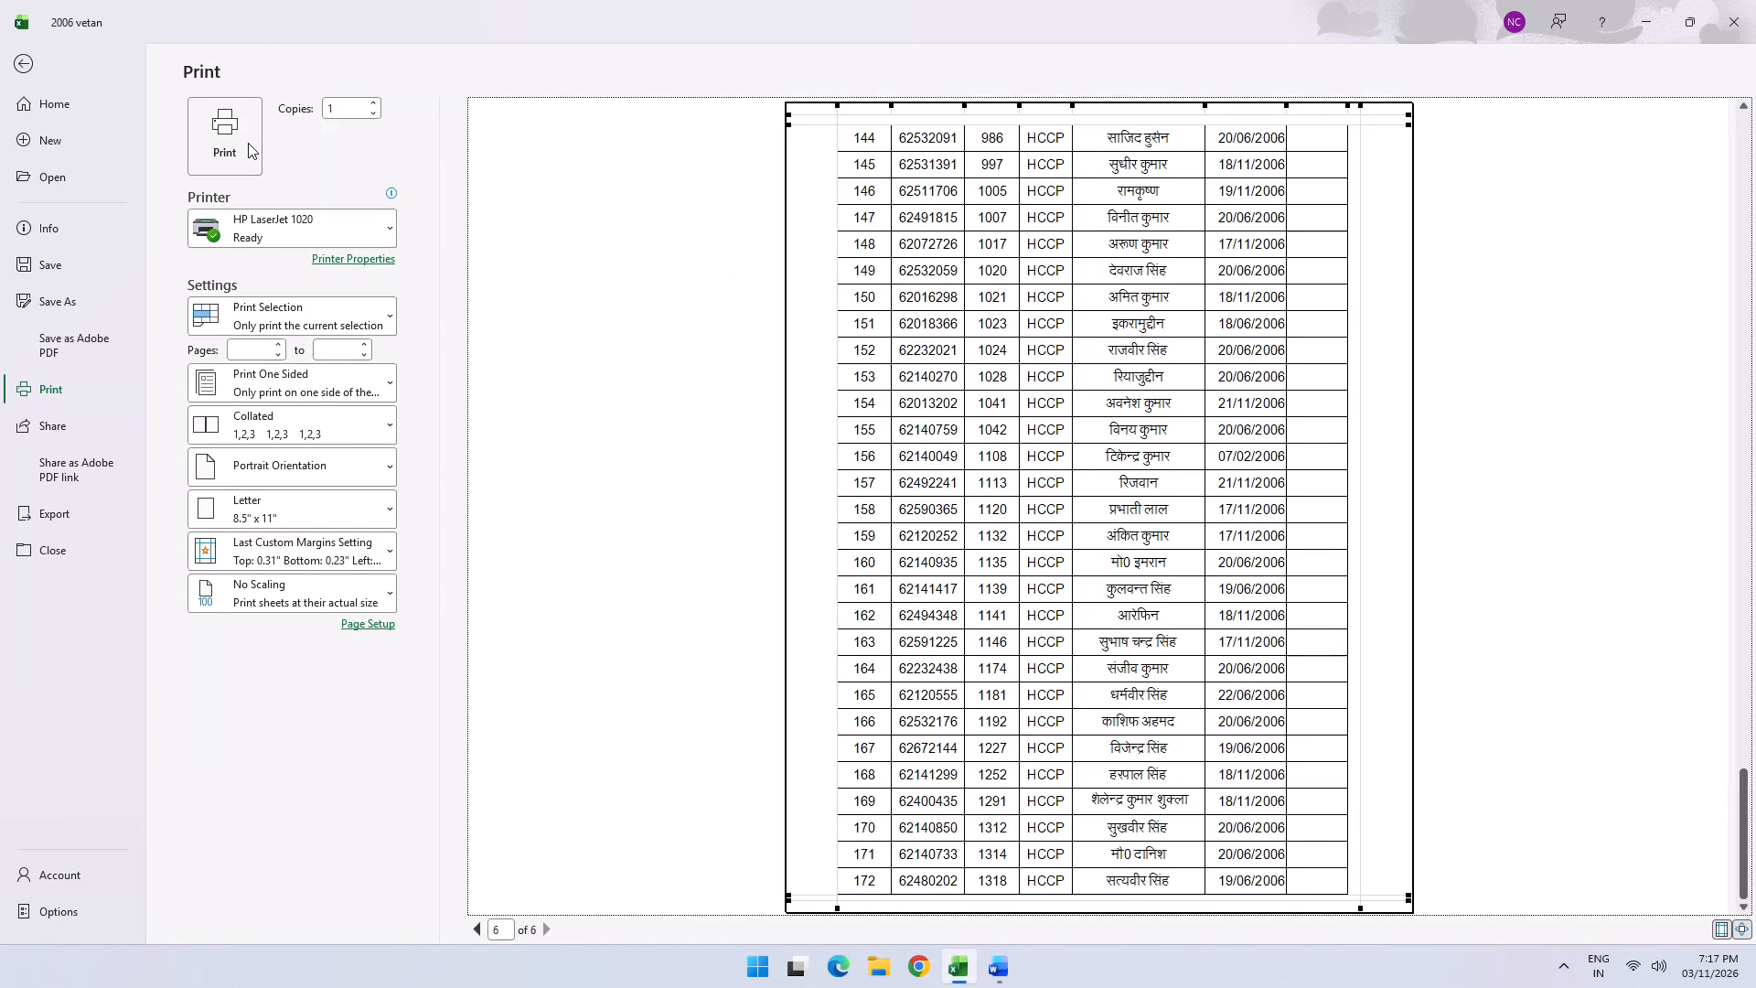
# Print one copy of the selected Sheet3 list on the HP LaserJet 1020.
pyautogui.click(248, 143)
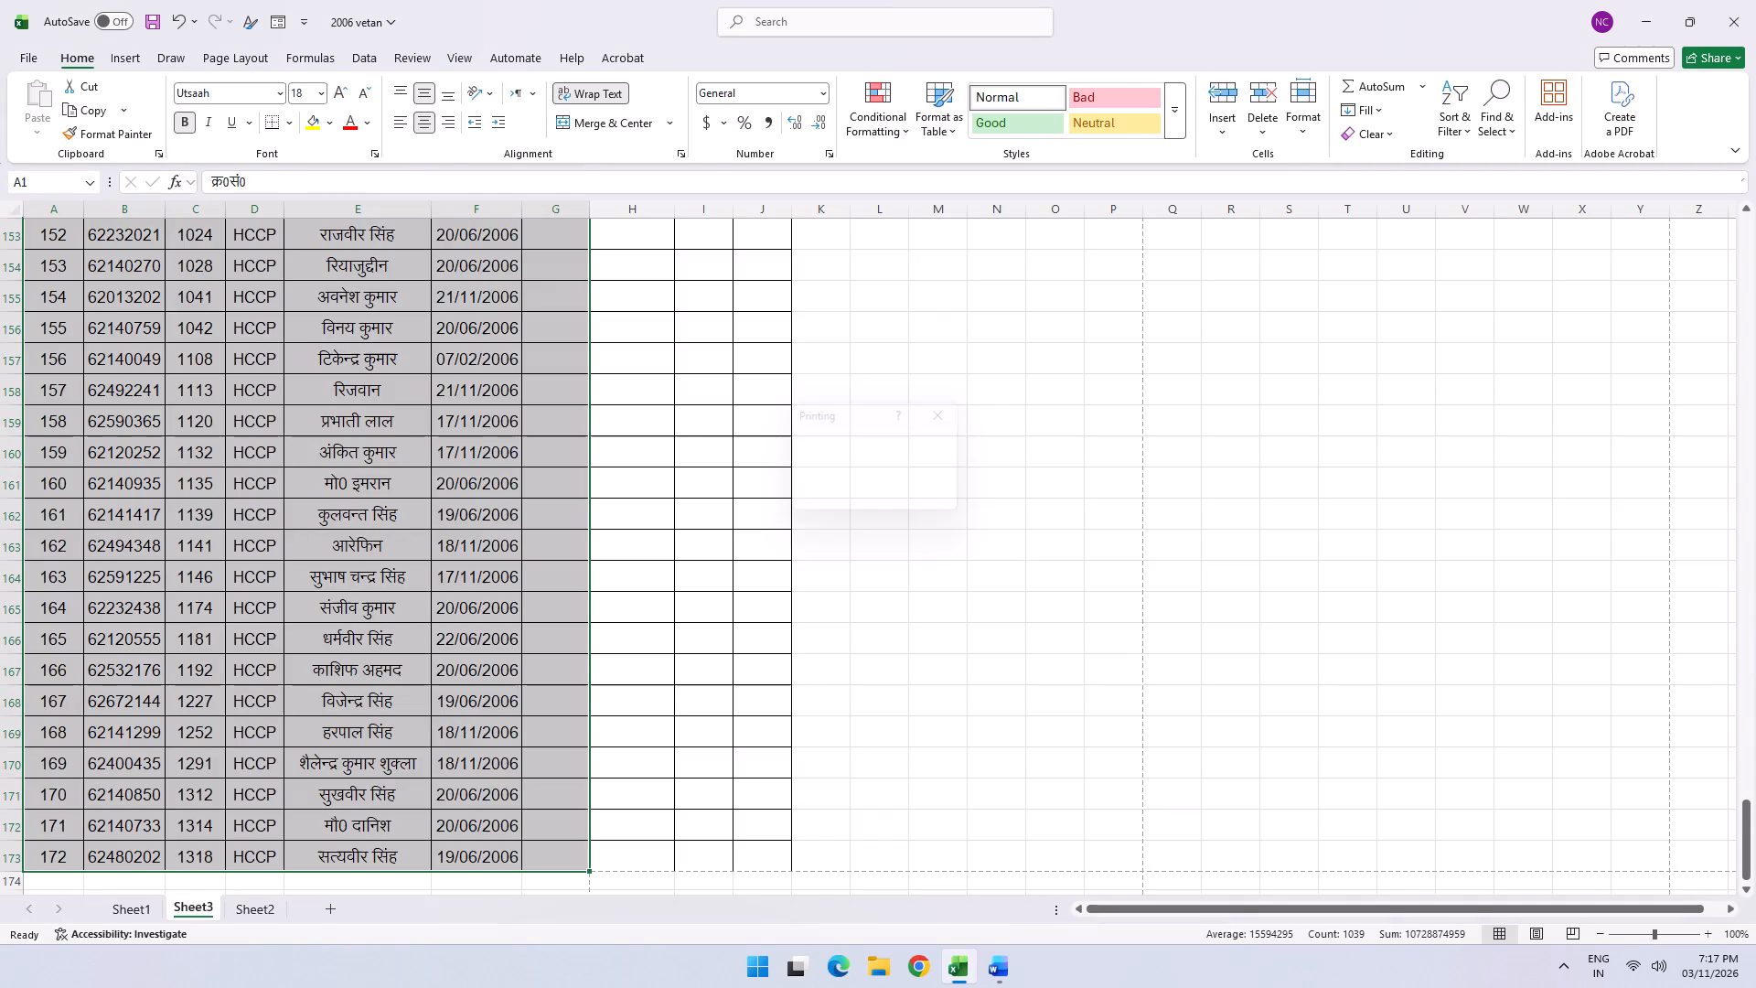
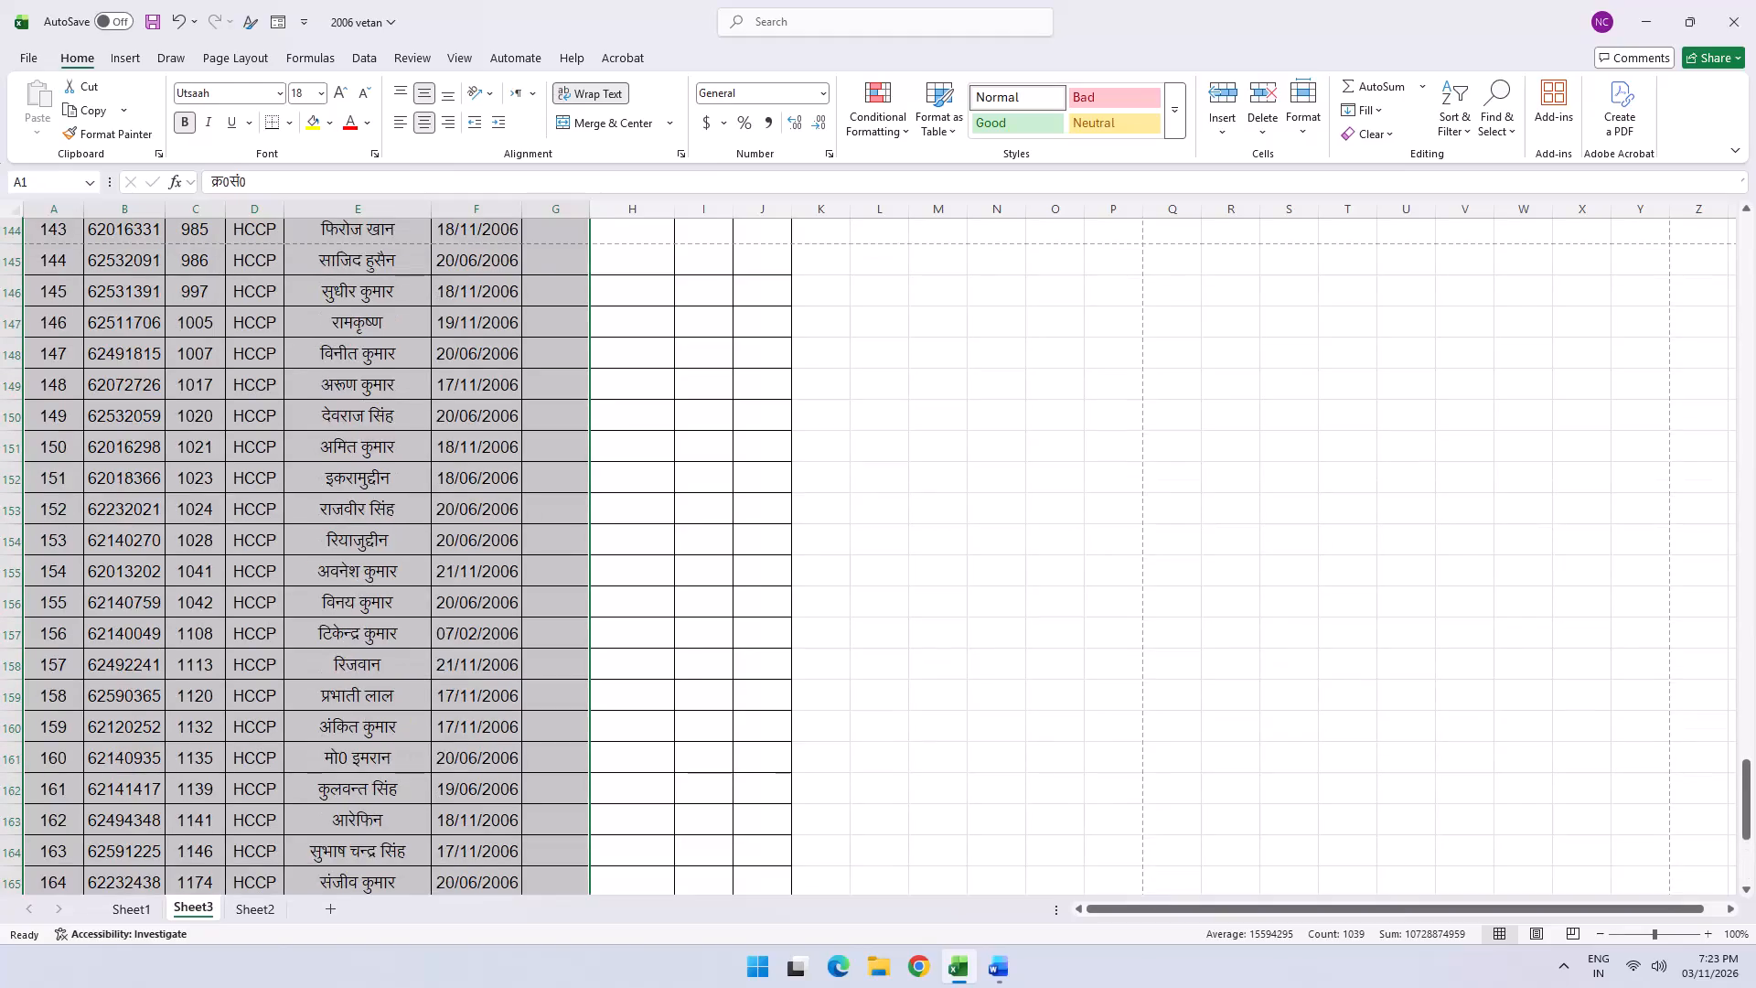
# Insert twelve blank rows on Sheet3 between serial numbers 1 and 2, starting at row 3.
pyautogui.scroll(15, 314, 437)
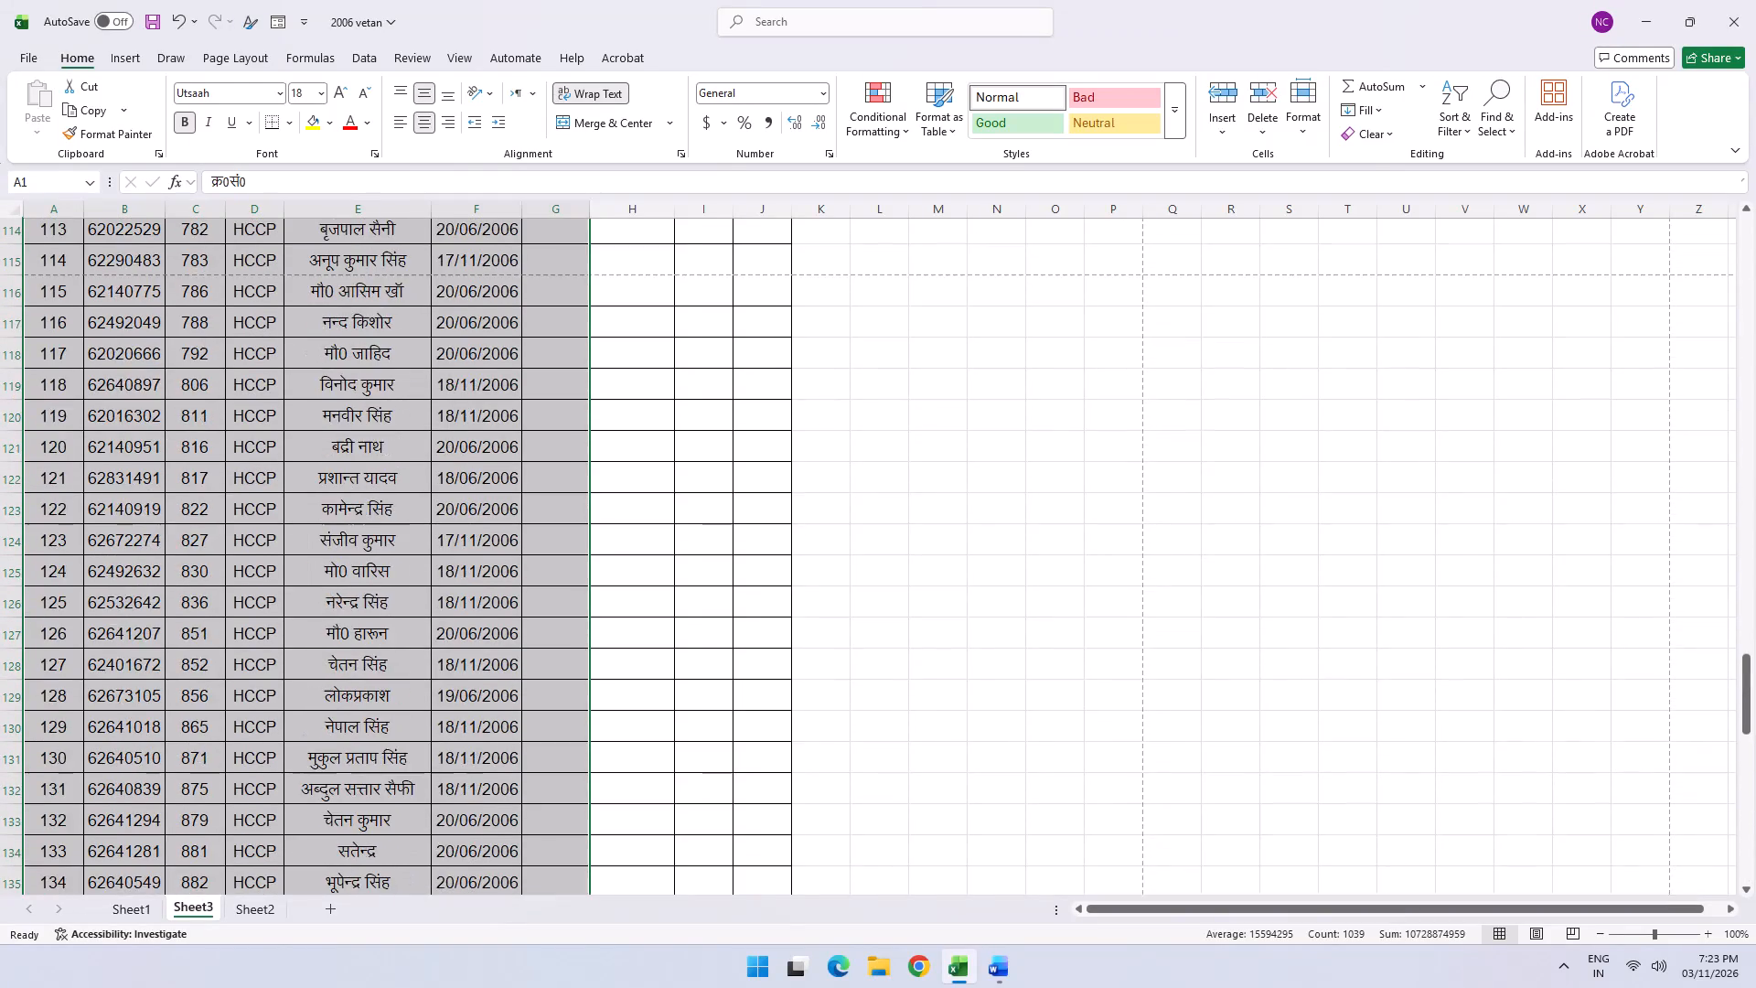
pyautogui.scroll(2, 310, 444)
pyautogui.scroll(-1, 310, 444)
pyautogui.scroll(7, 310, 444)
pyautogui.scroll(-1, 310, 444)
pyautogui.scroll(20, 310, 444)
pyautogui.scroll(9, 310, 444)
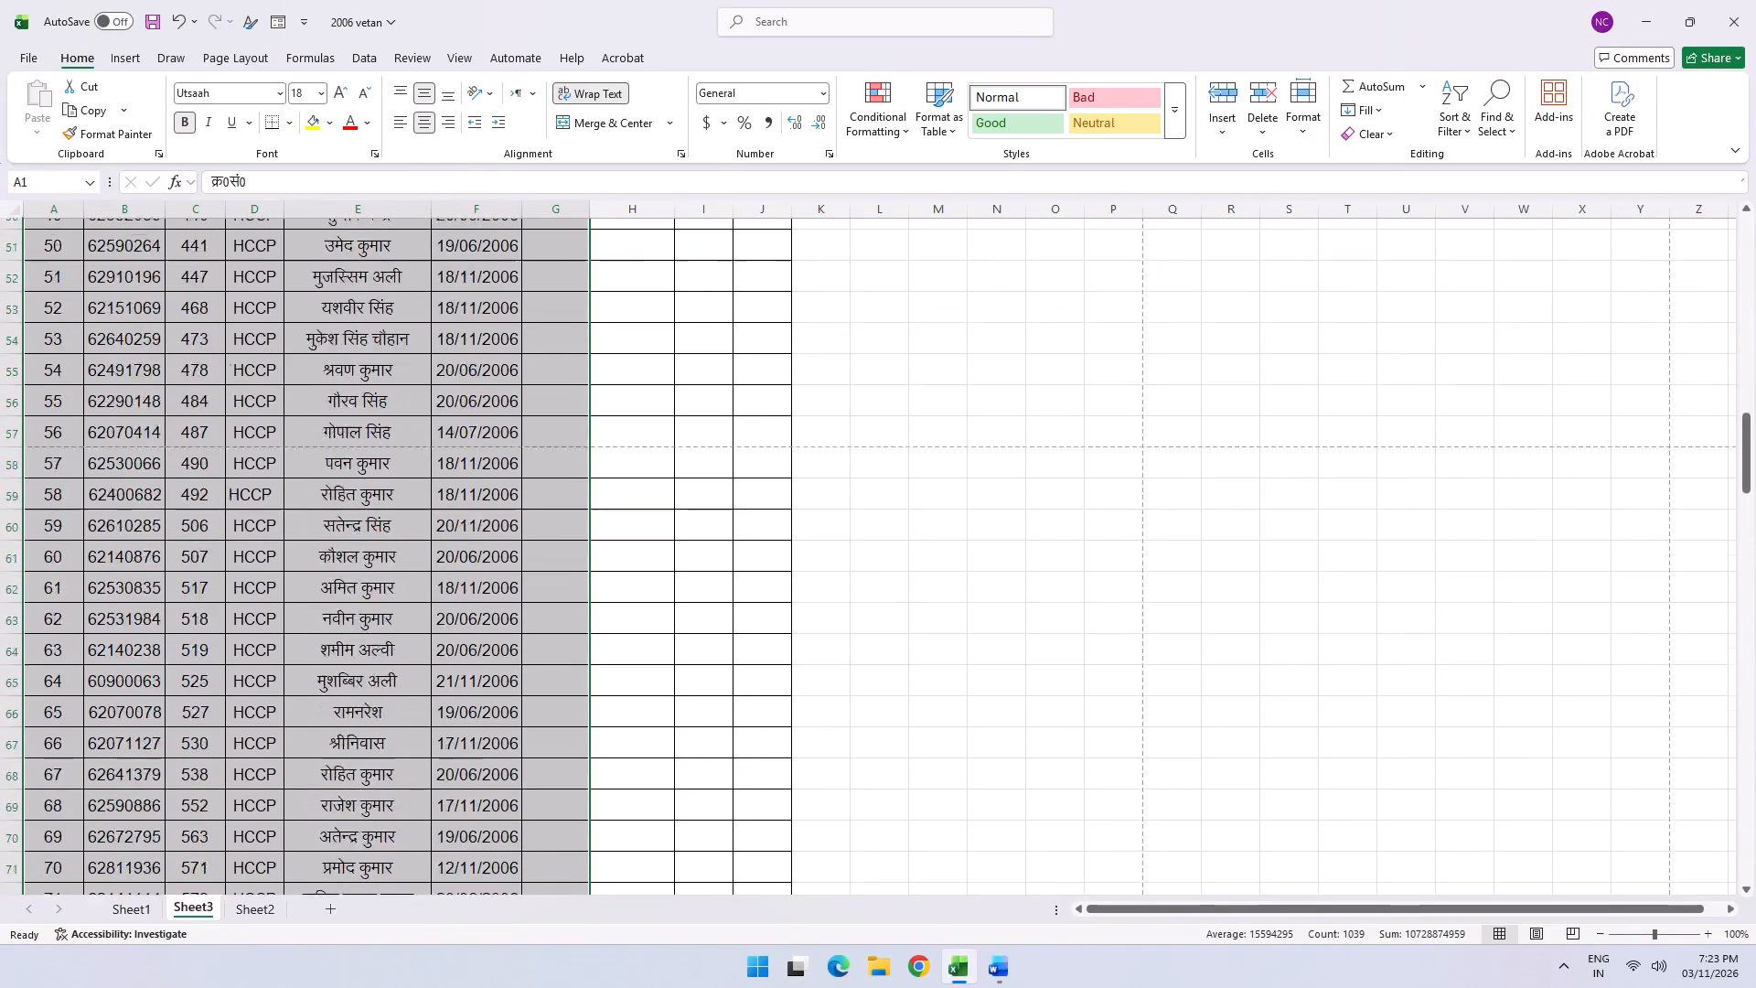
pyautogui.scroll(20, 310, 443)
pyautogui.scroll(4, 310, 443)
pyautogui.scroll(-1, 310, 443)
pyautogui.scroll(19, 310, 443)
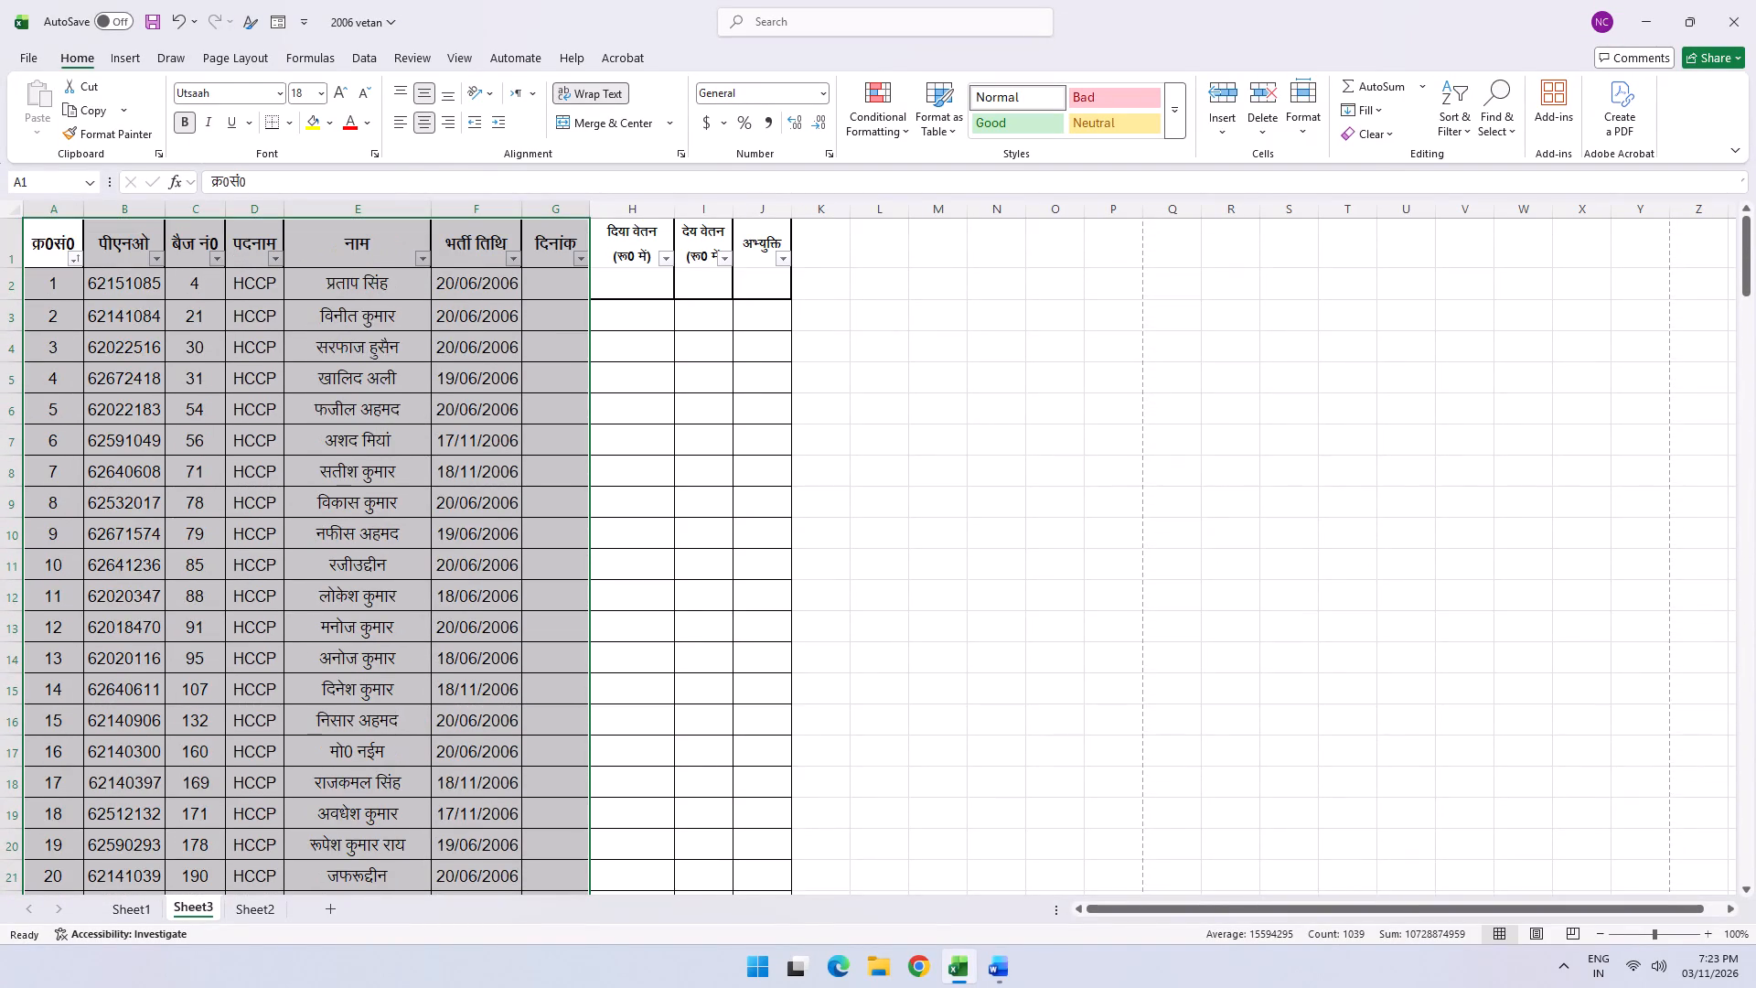
pyautogui.click(6, 317)
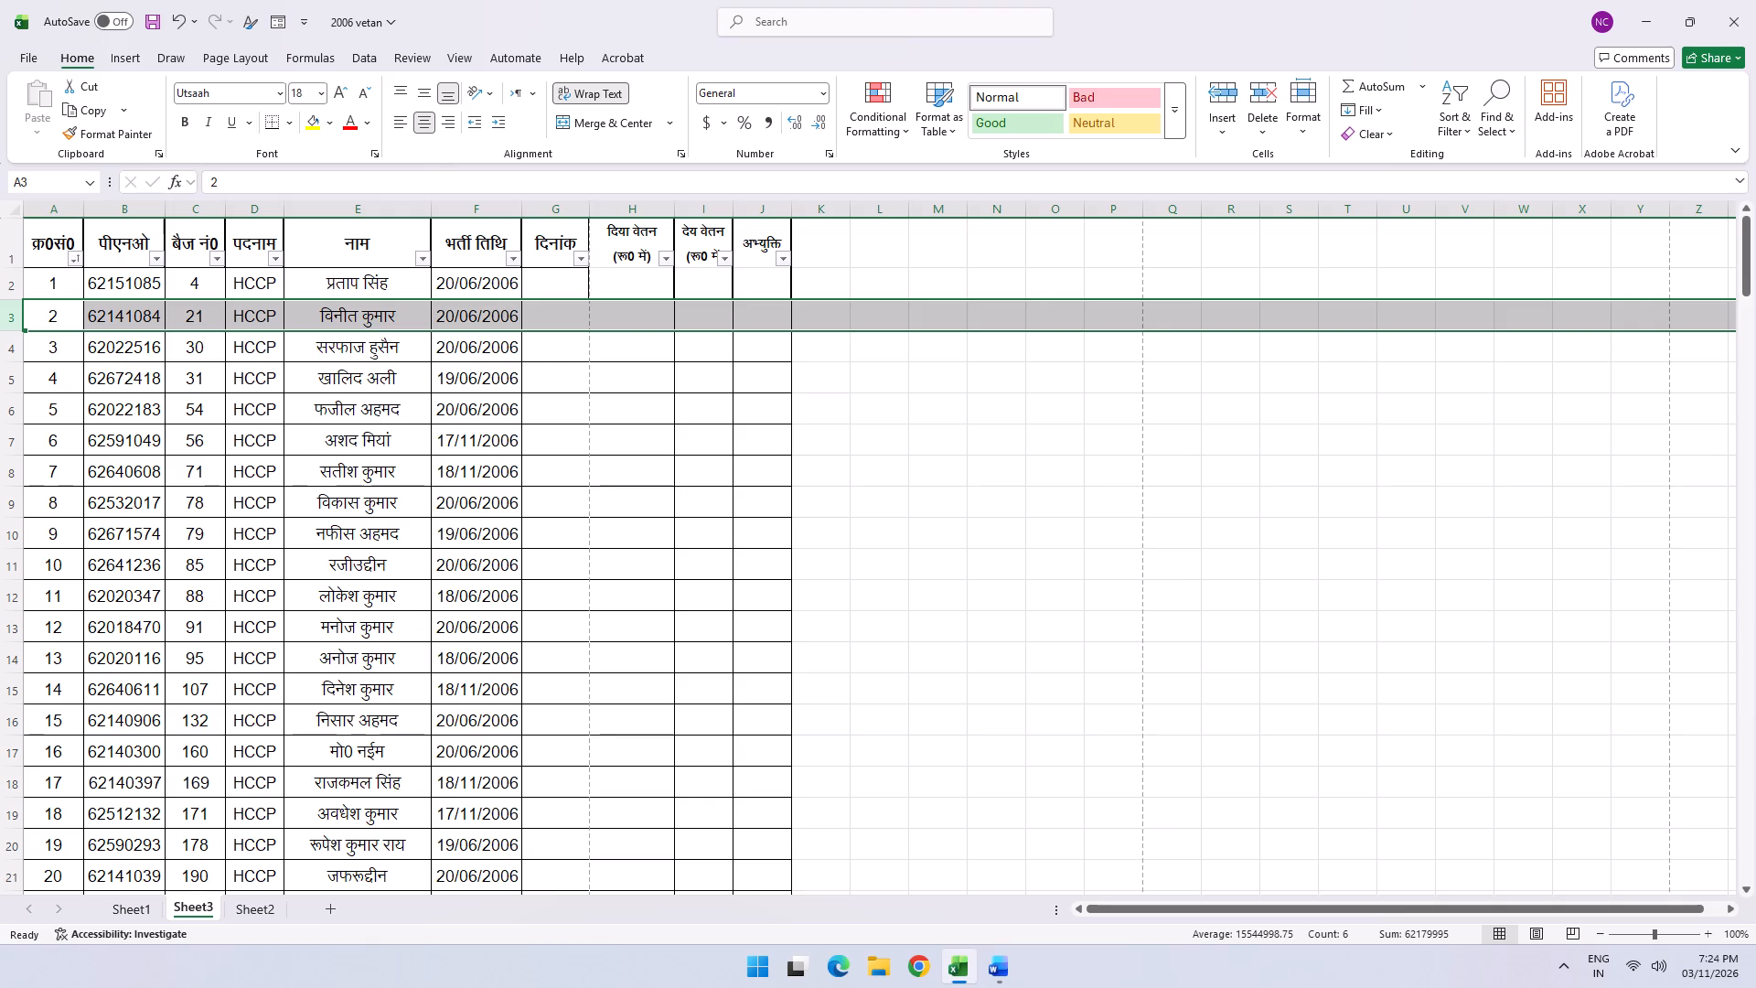
pyautogui.click(5, 316)
pyautogui.hotkey('ctrl', '+')
pyautogui.hotkey('ctrl', '+')
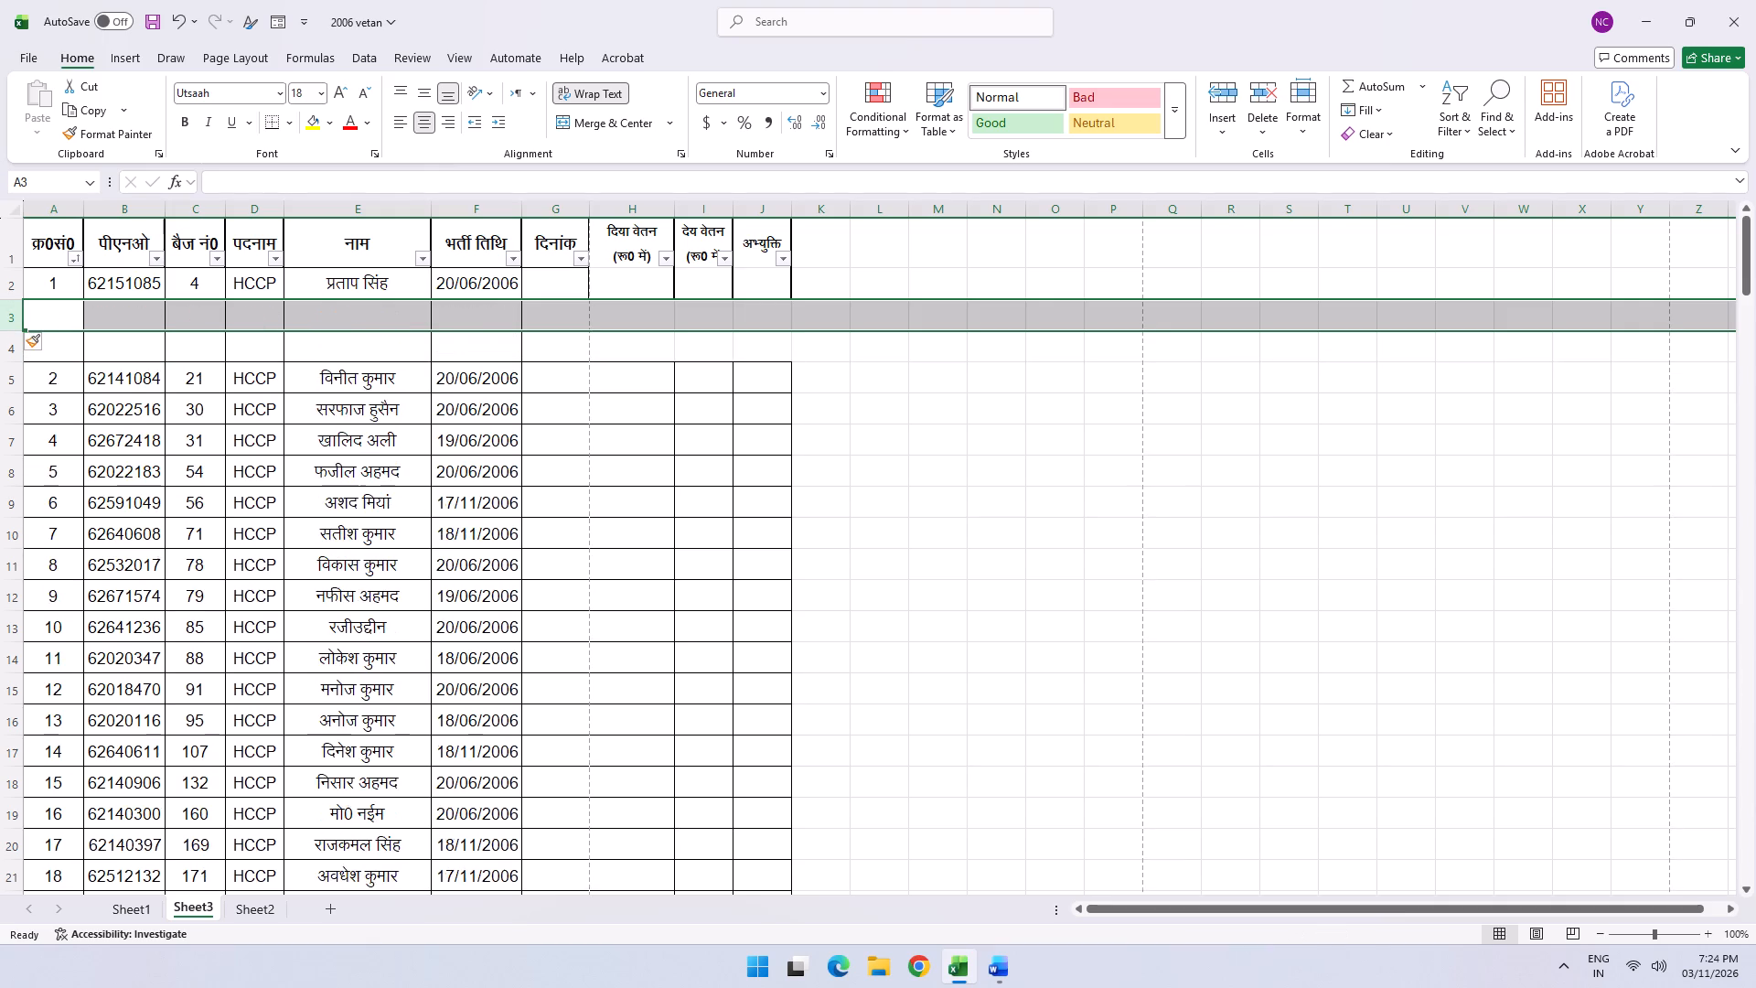
pyautogui.hotkey('ctrl', '+')
pyautogui.hotkey('ctrl', '+')
pyautogui.hotkey('ctrl', '+')
pyautogui.hotkey('ctrl', '+')
pyautogui.hotkey('ctrl', '+')
pyautogui.hotkey('ctrl', '+')
pyautogui.hotkey('ctrl', '+')
pyautogui.hotkey('ctrl', '+')
pyautogui.hotkey('ctrl', '+')
pyautogui.hotkey('ctrl', '+')
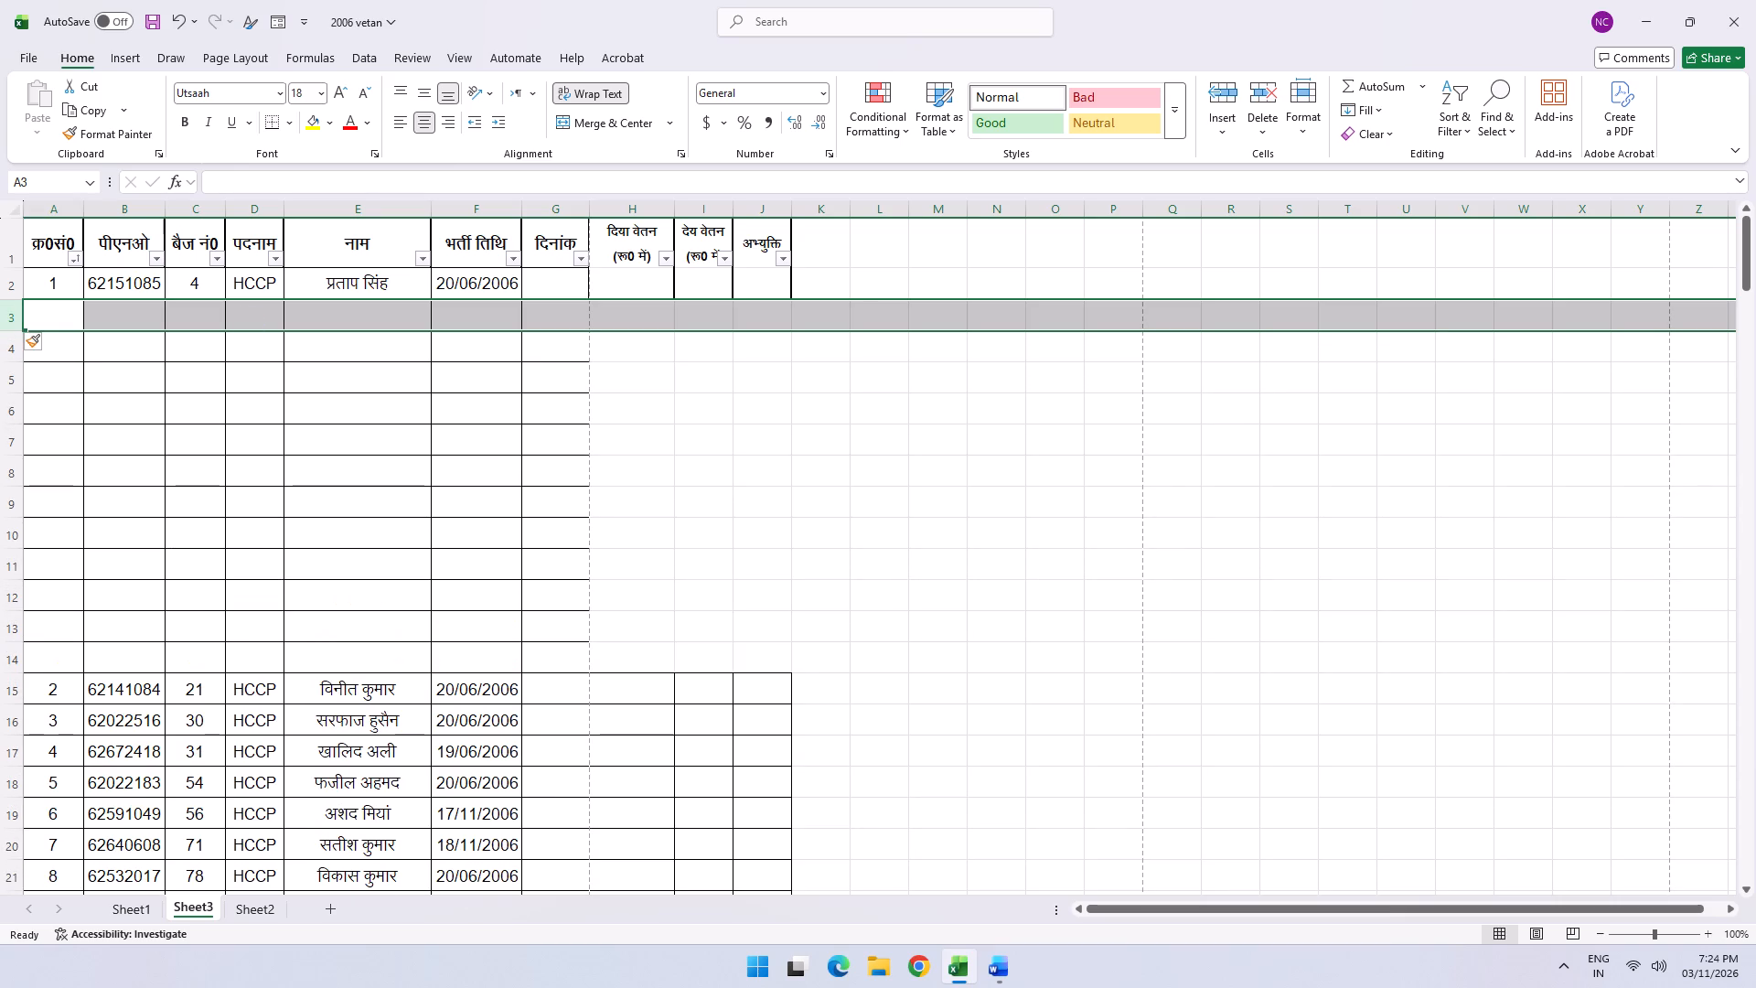
# Copy the whole of Sheet3 and paste it over itself as values only.
pyautogui.click(12, 212)
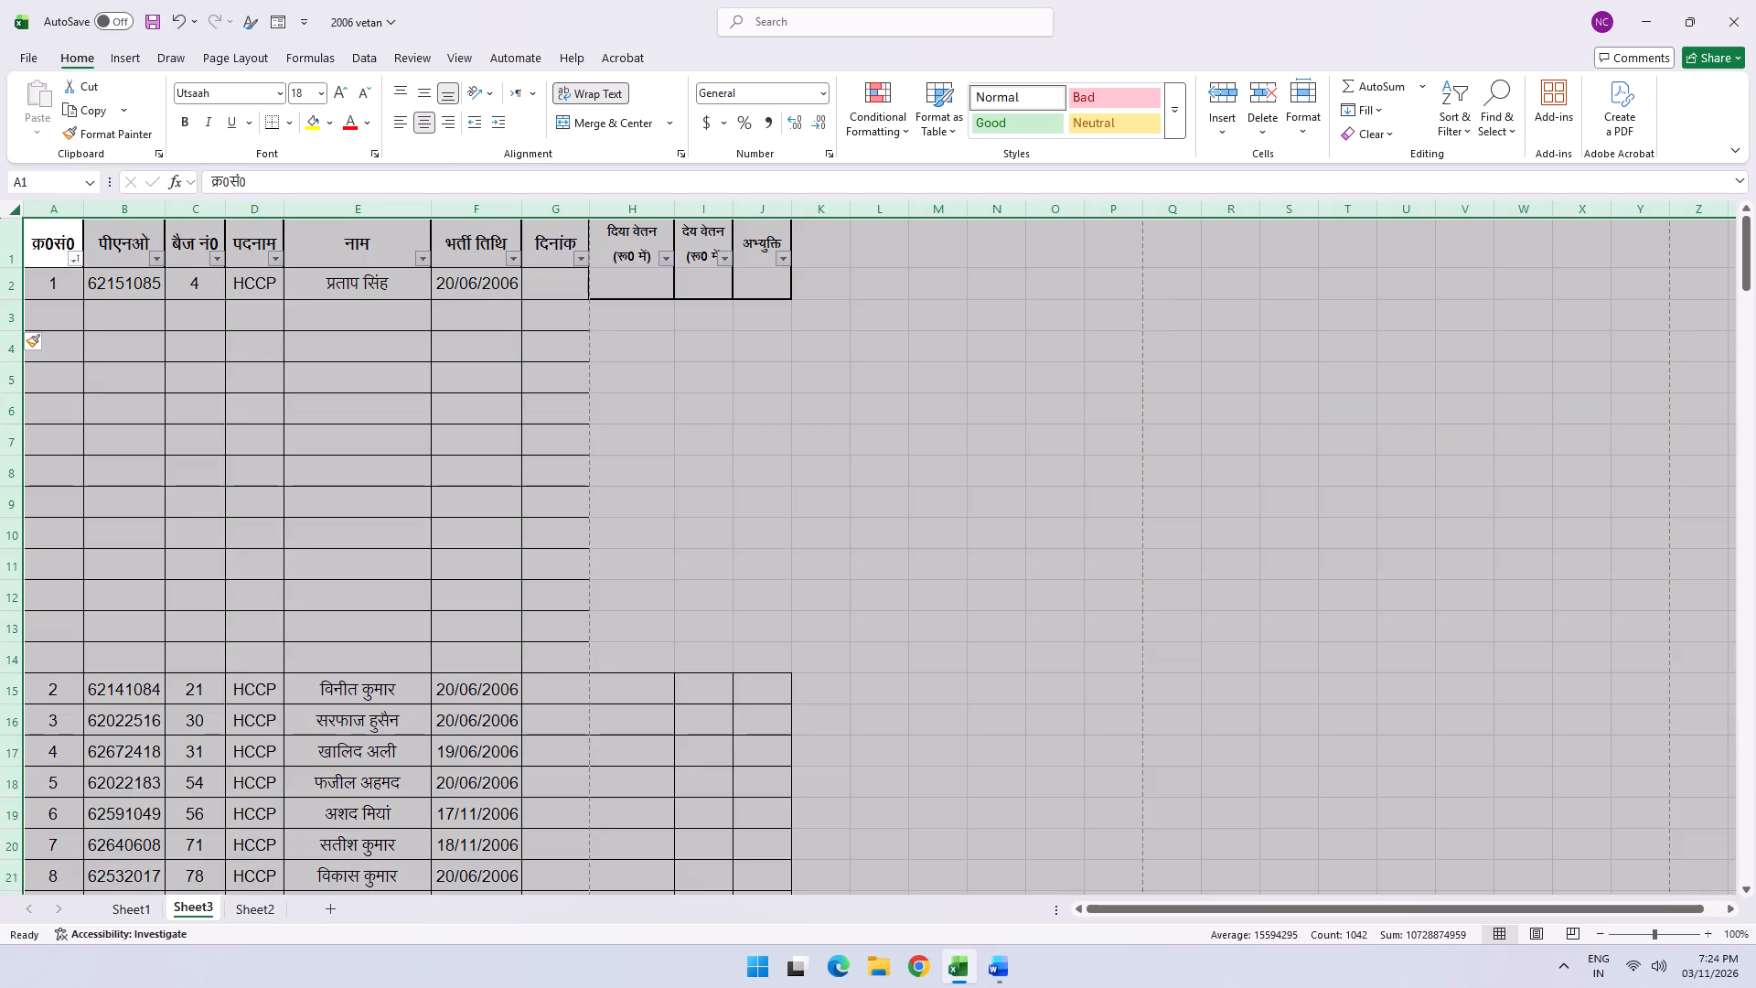
pyautogui.hotkey('ctrl', 'c')
pyautogui.rightClick(12, 212)
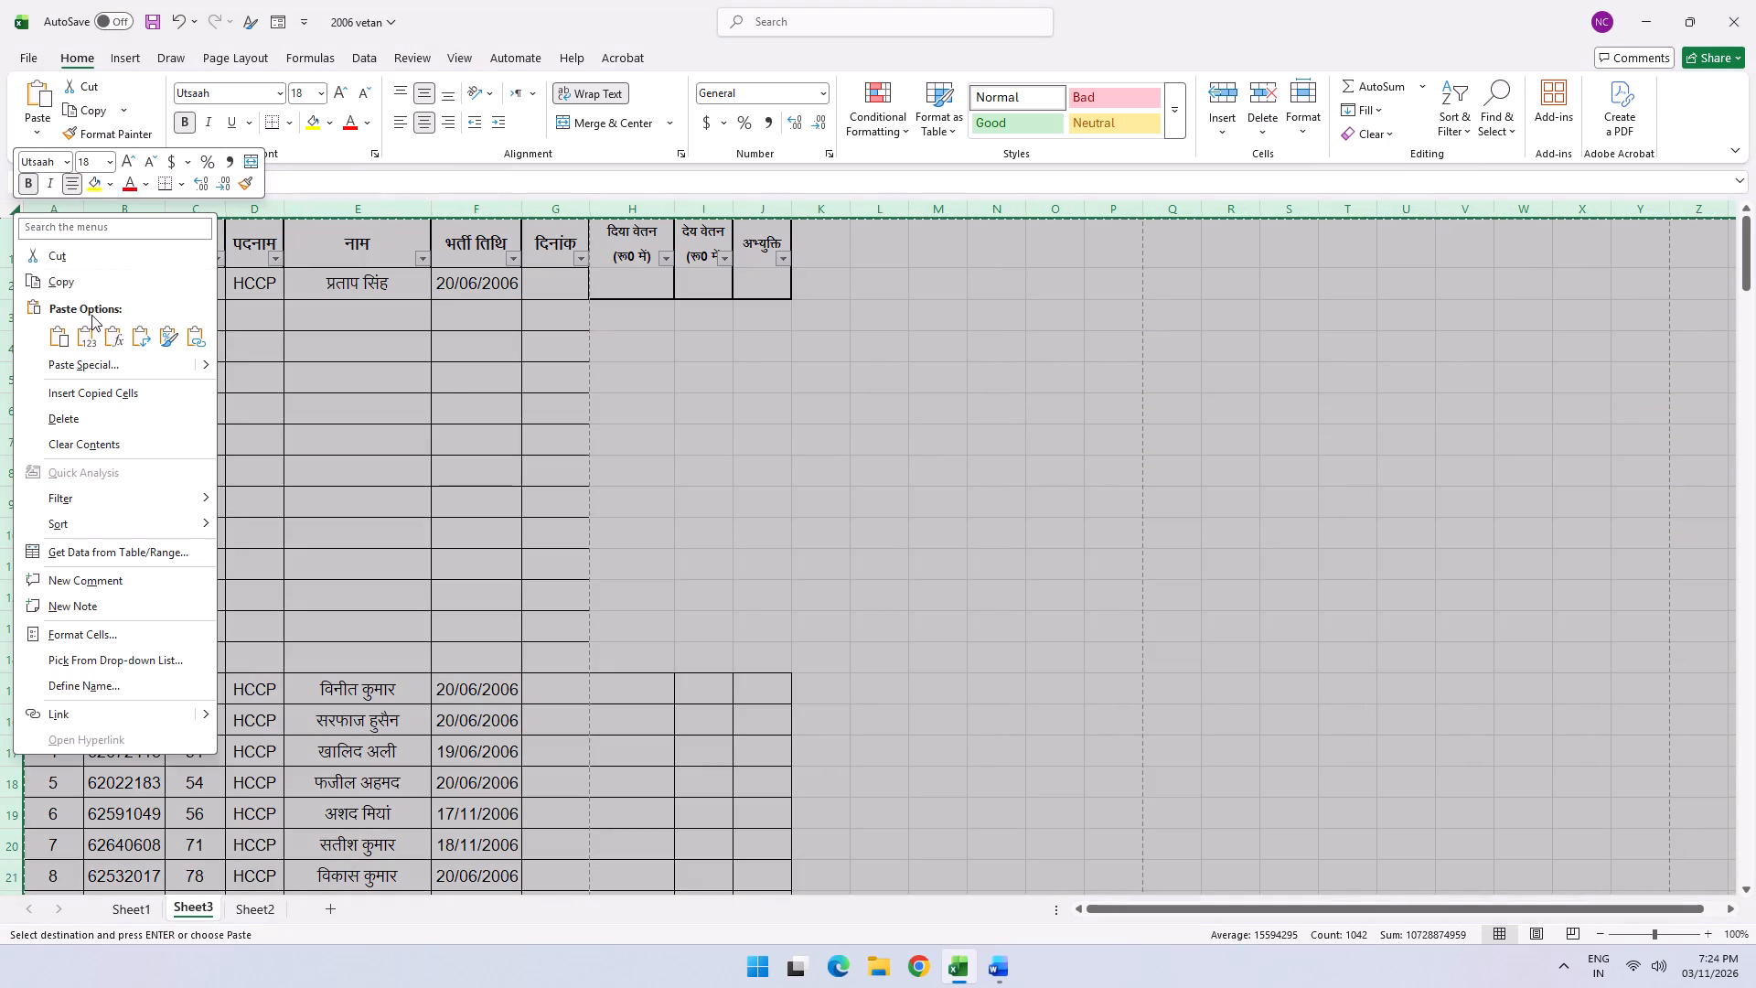
pyautogui.click(82, 343)
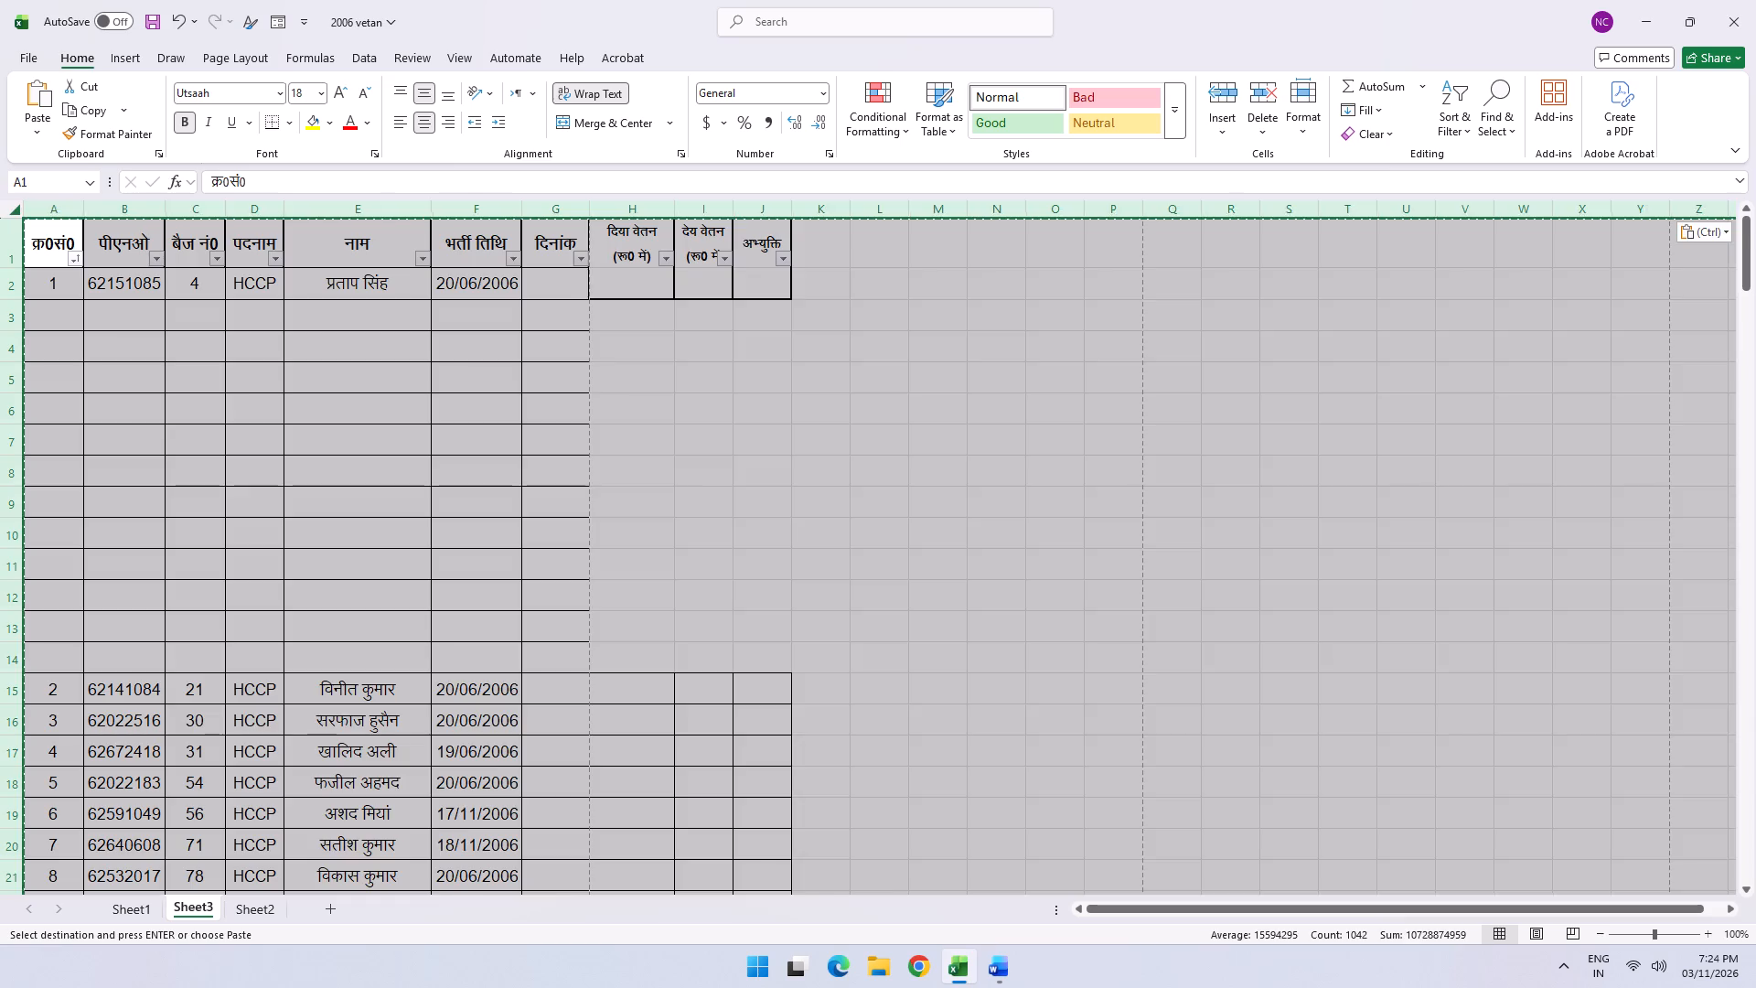
pyautogui.click(543, 272)
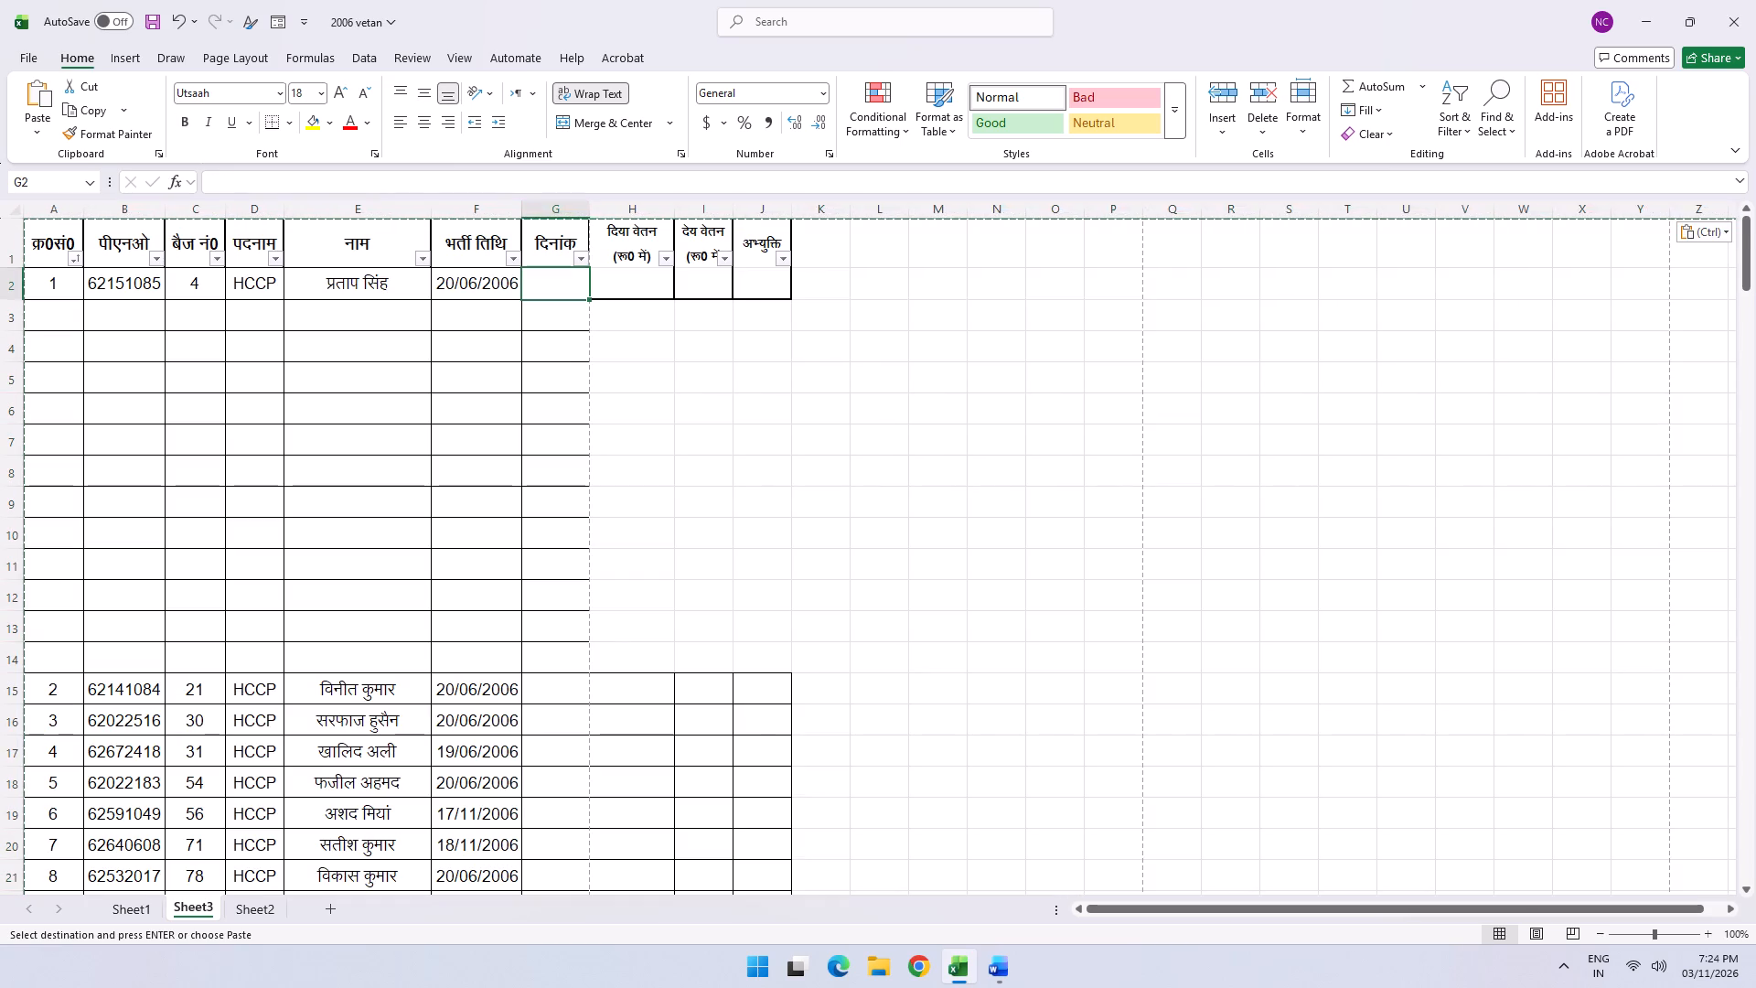
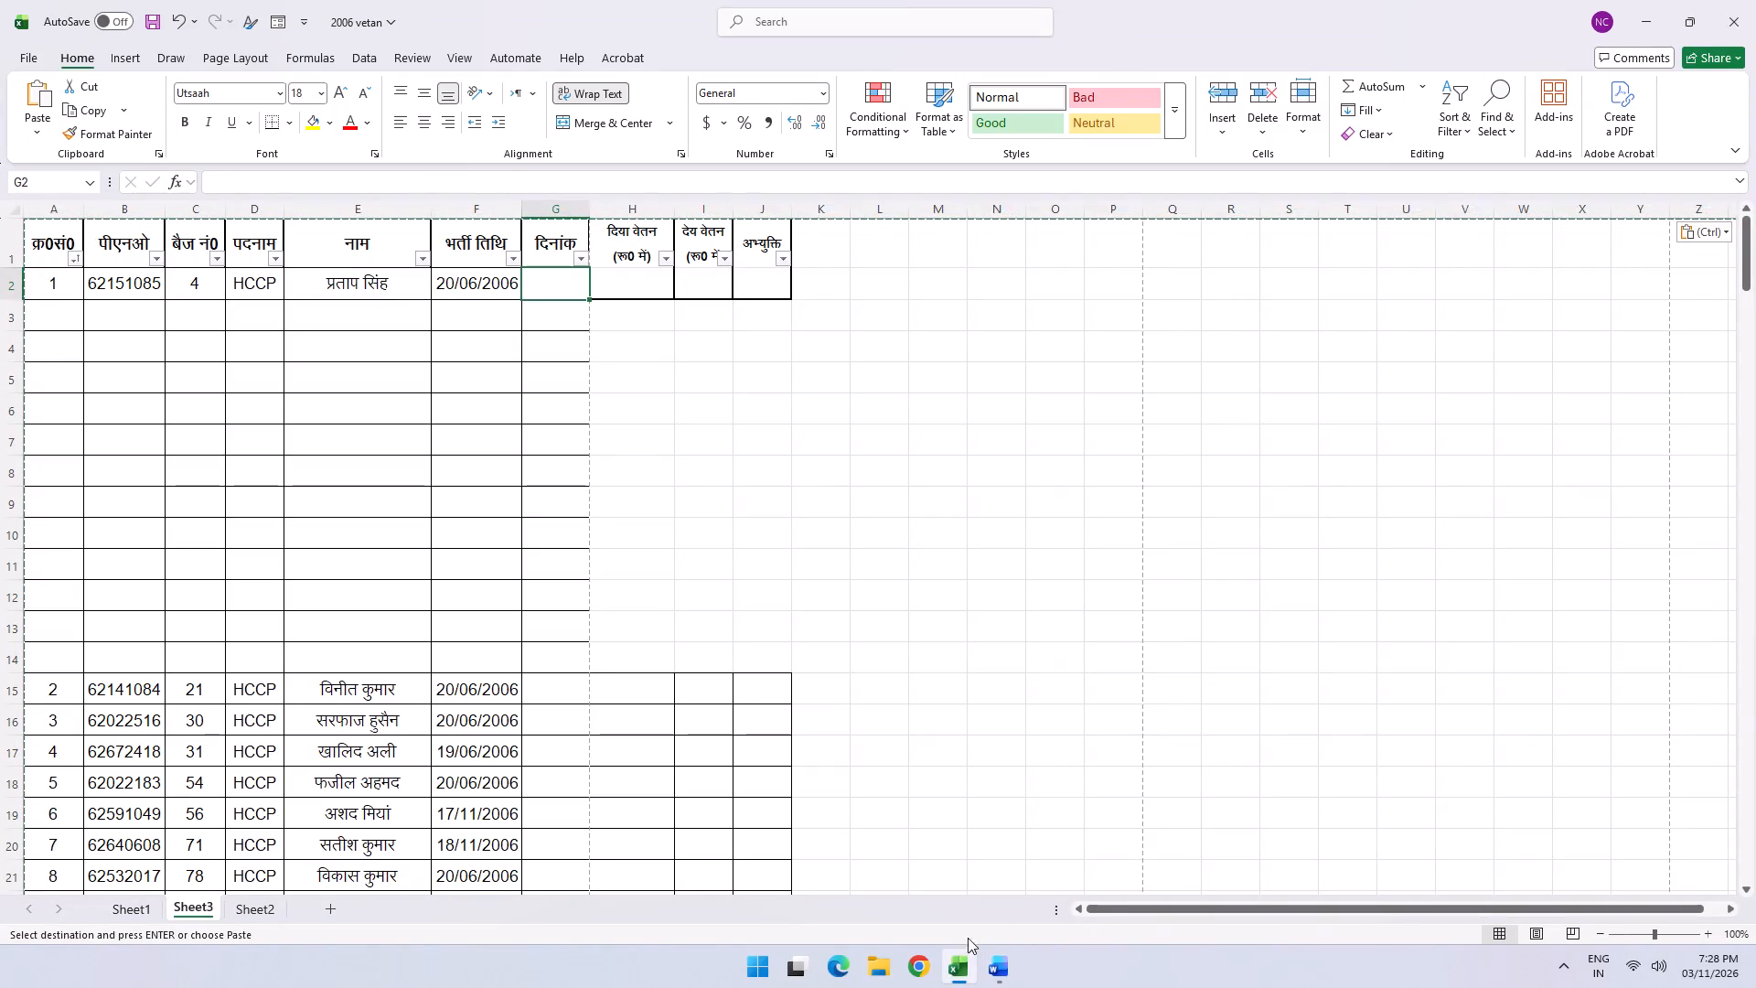
# Enter the date 01.01.2016 in G2, turn off its text wrapping and fit column G's width to the date.
pyautogui.write('01.01.2016')
pyautogui.press('Return')
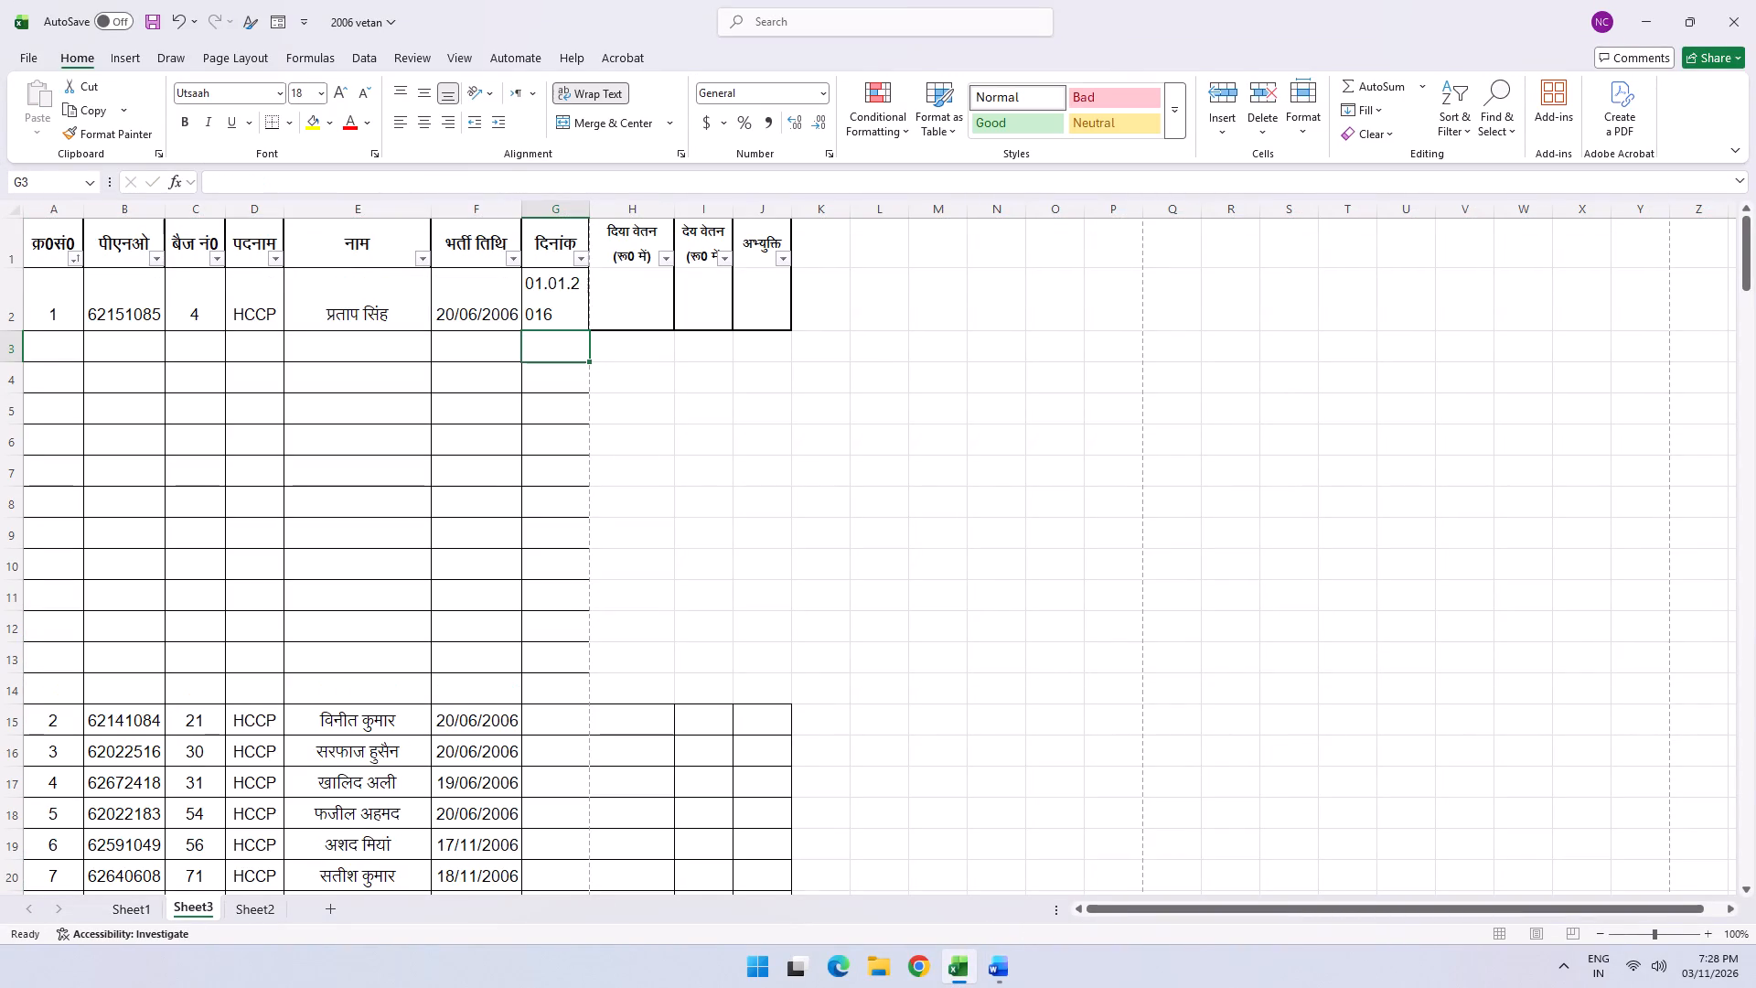
pyautogui.doubleClick(591, 209)
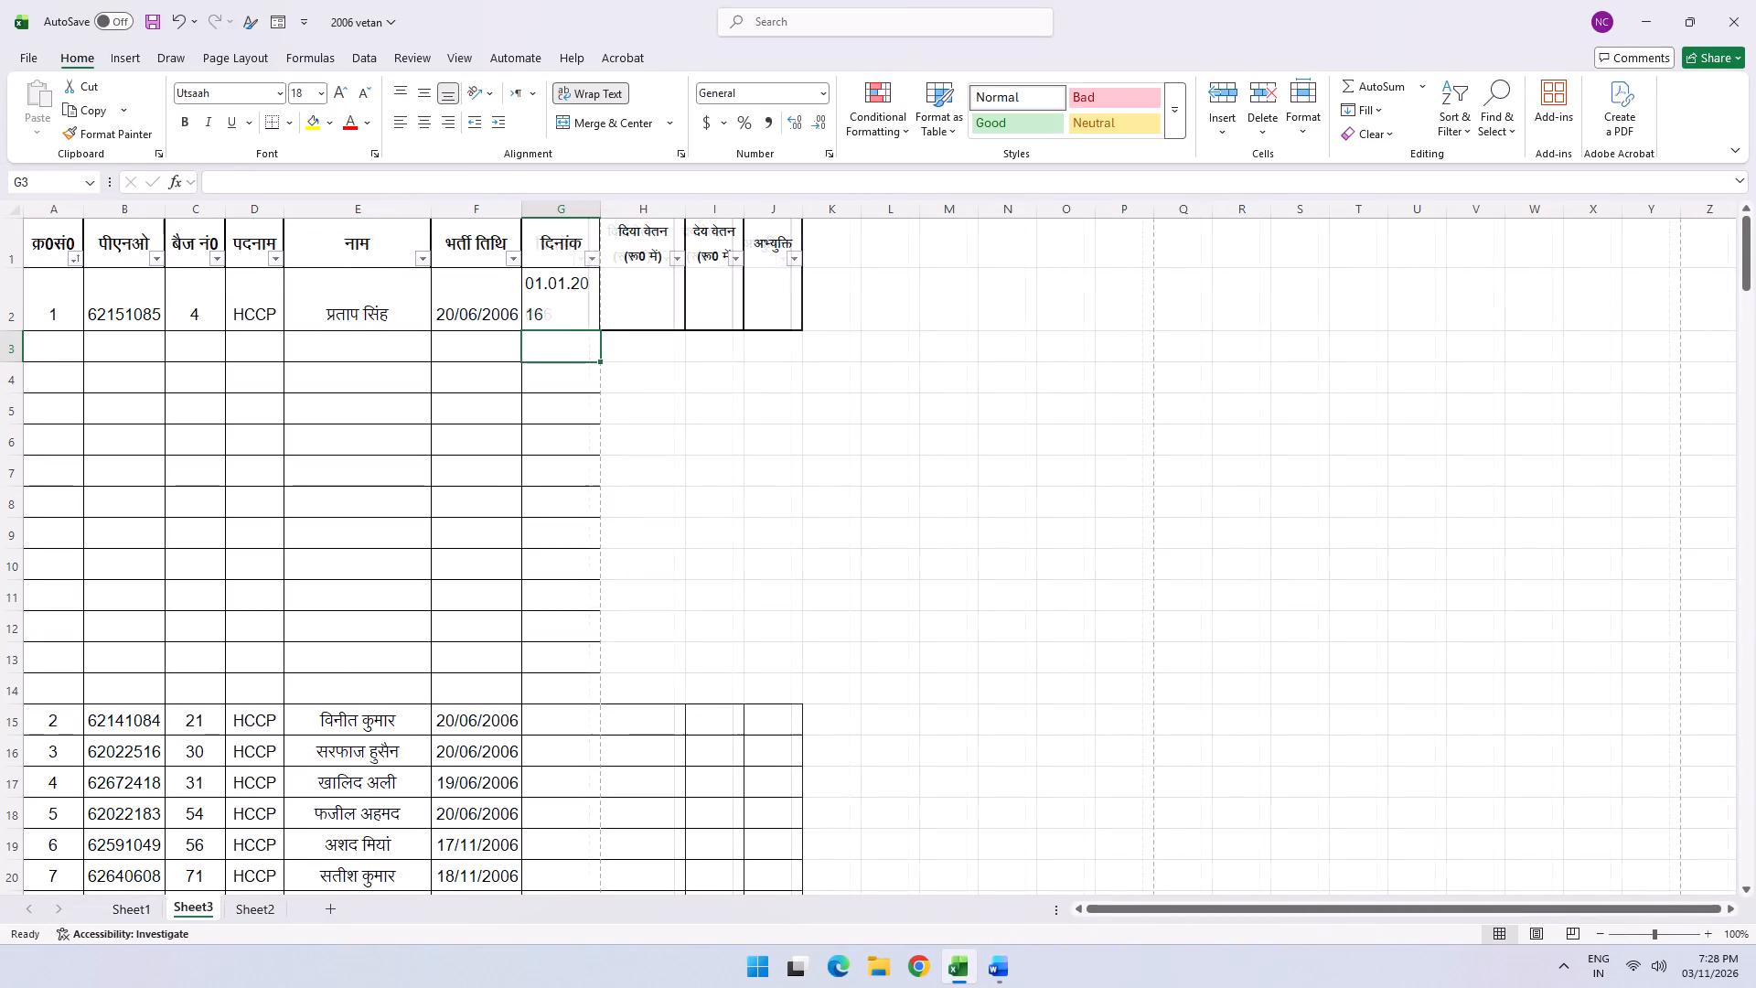
pyautogui.moveTo(591, 209); pyautogui.dragTo(607, 213)
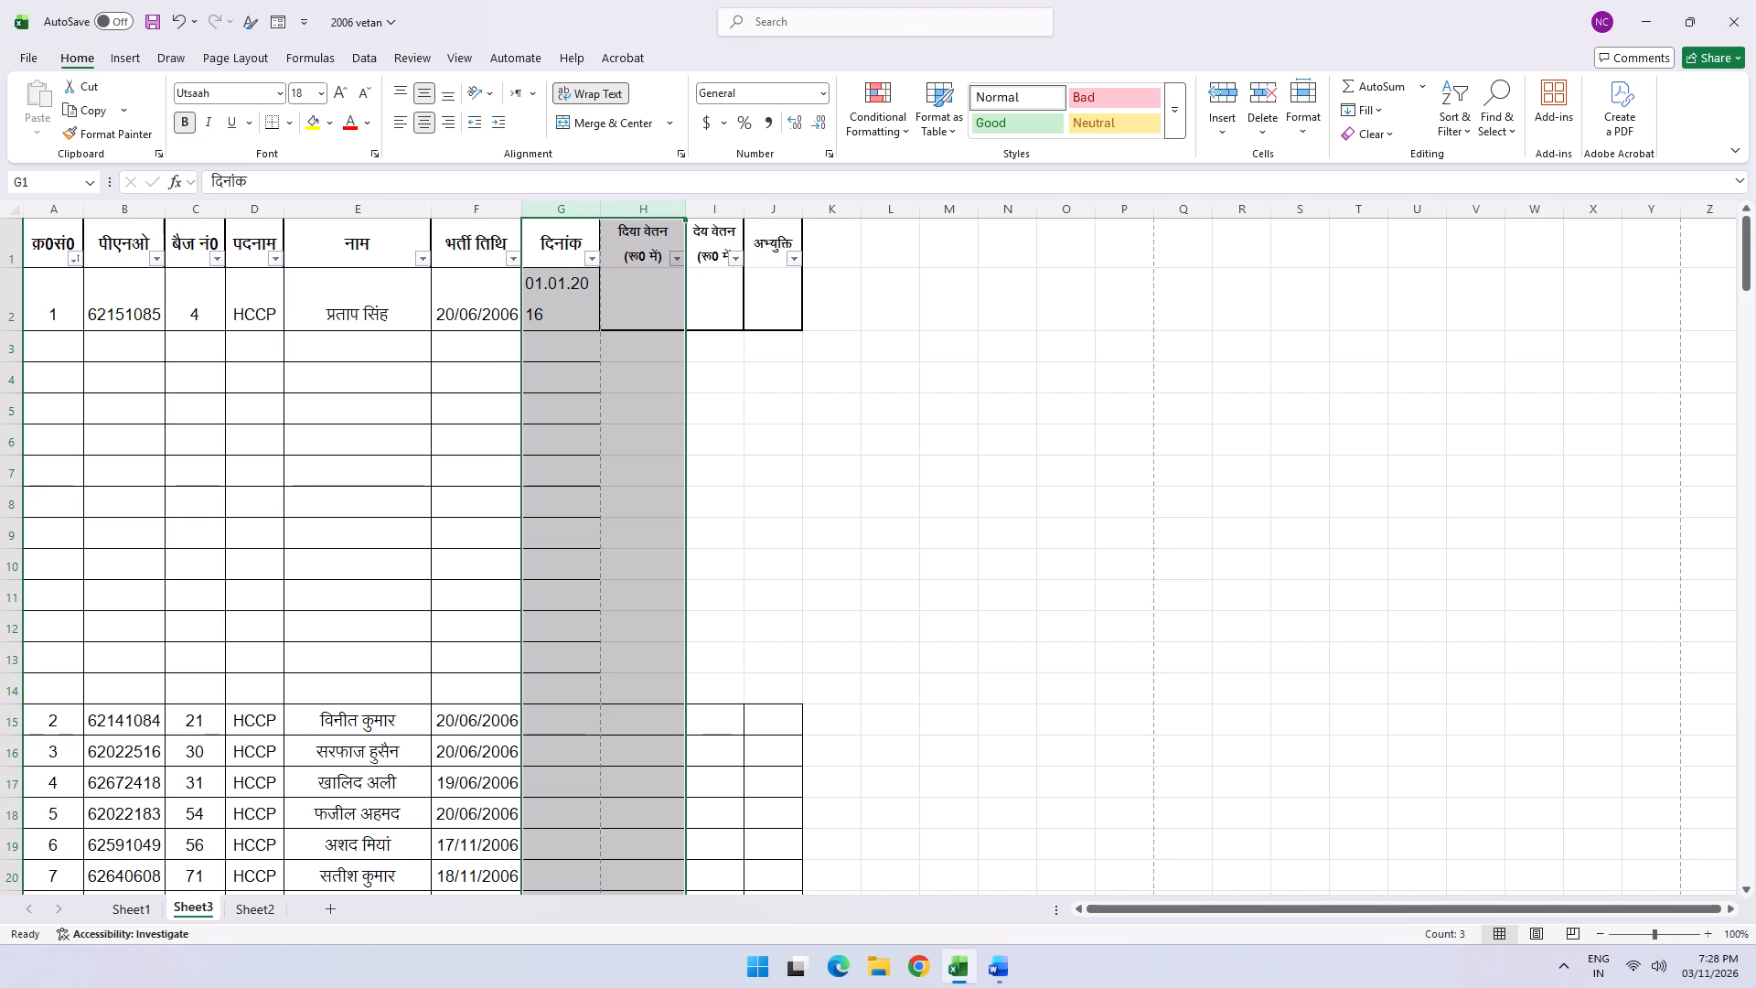
pyautogui.click(584, 298)
pyautogui.click(576, 304)
pyautogui.click(588, 88)
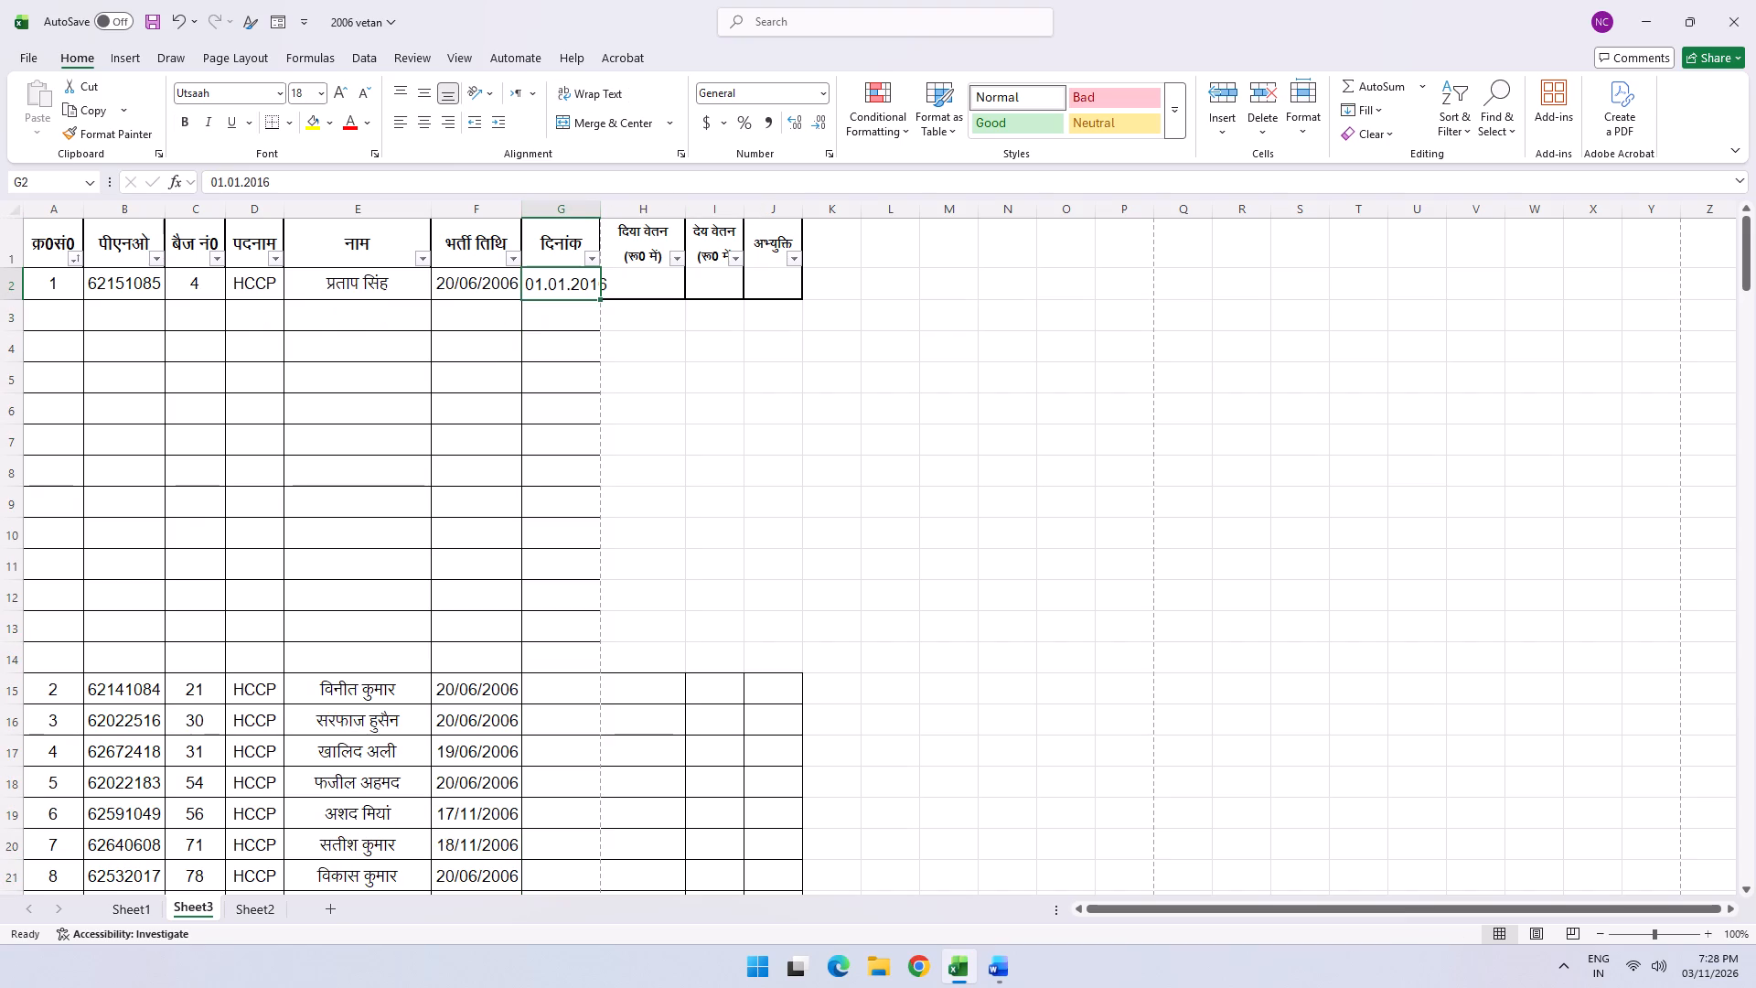
pyautogui.doubleClick(599, 211)
# Enter 28400 as the first employee's paid salary in H2 and give the cell the Number format.
pyautogui.click(657, 278)
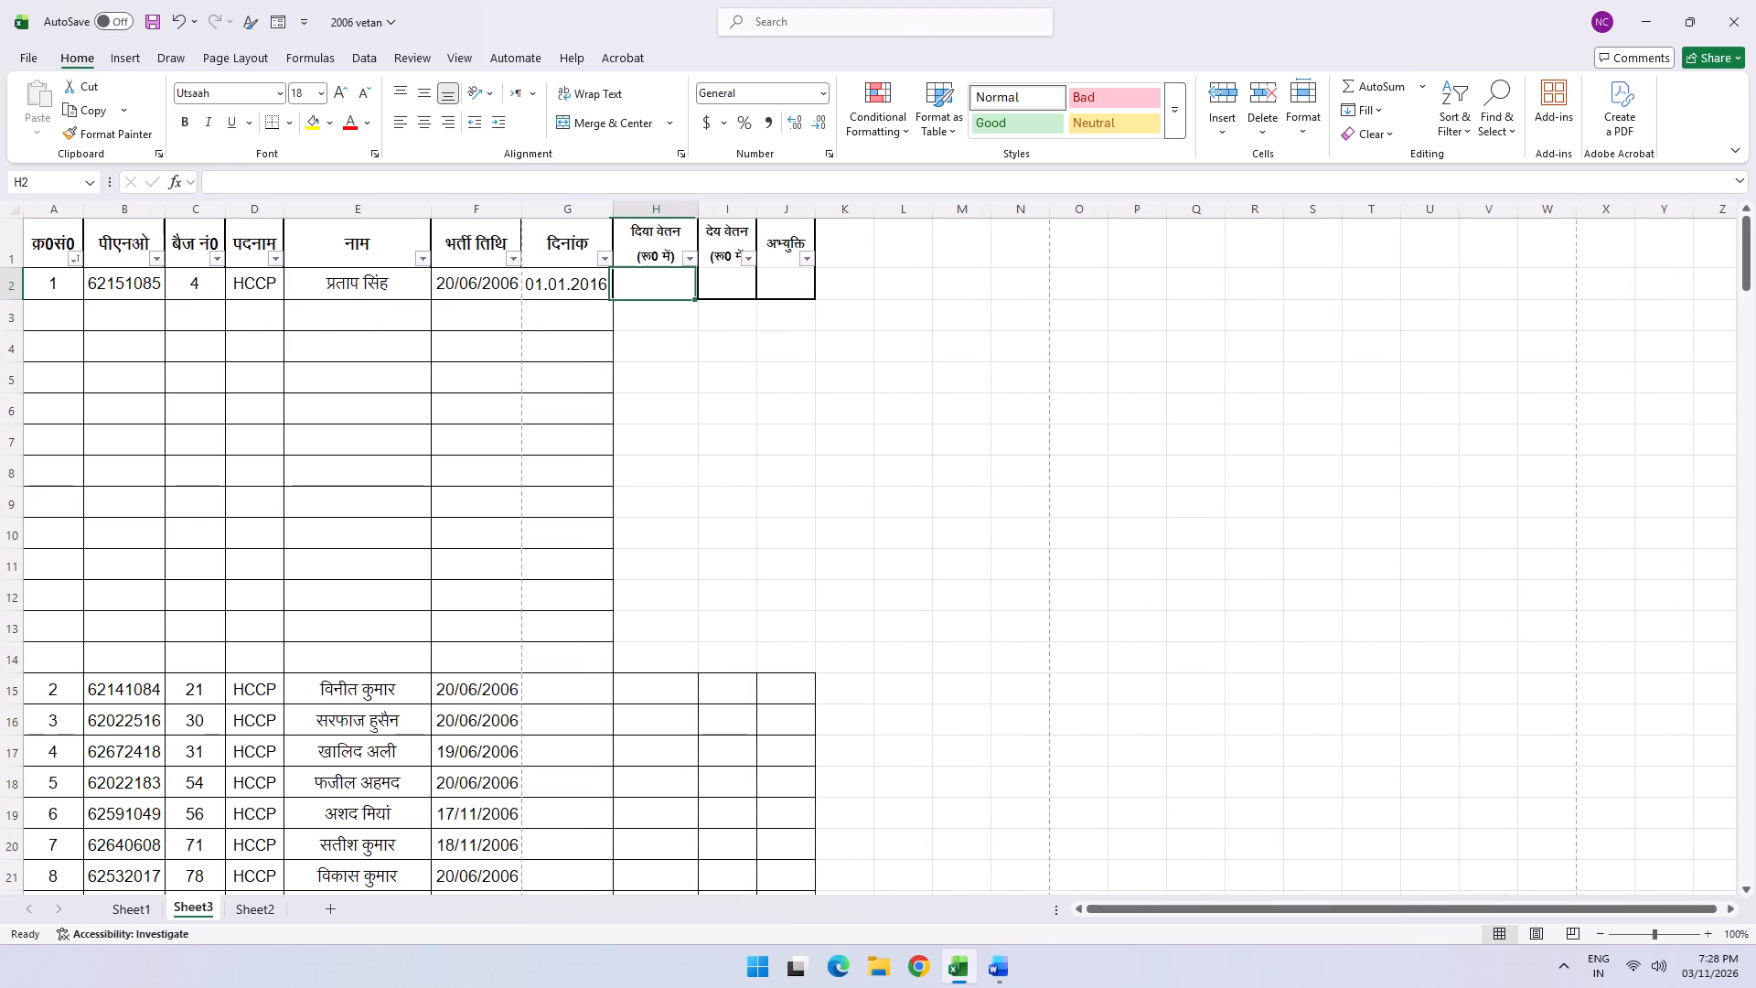
pyautogui.write('284')
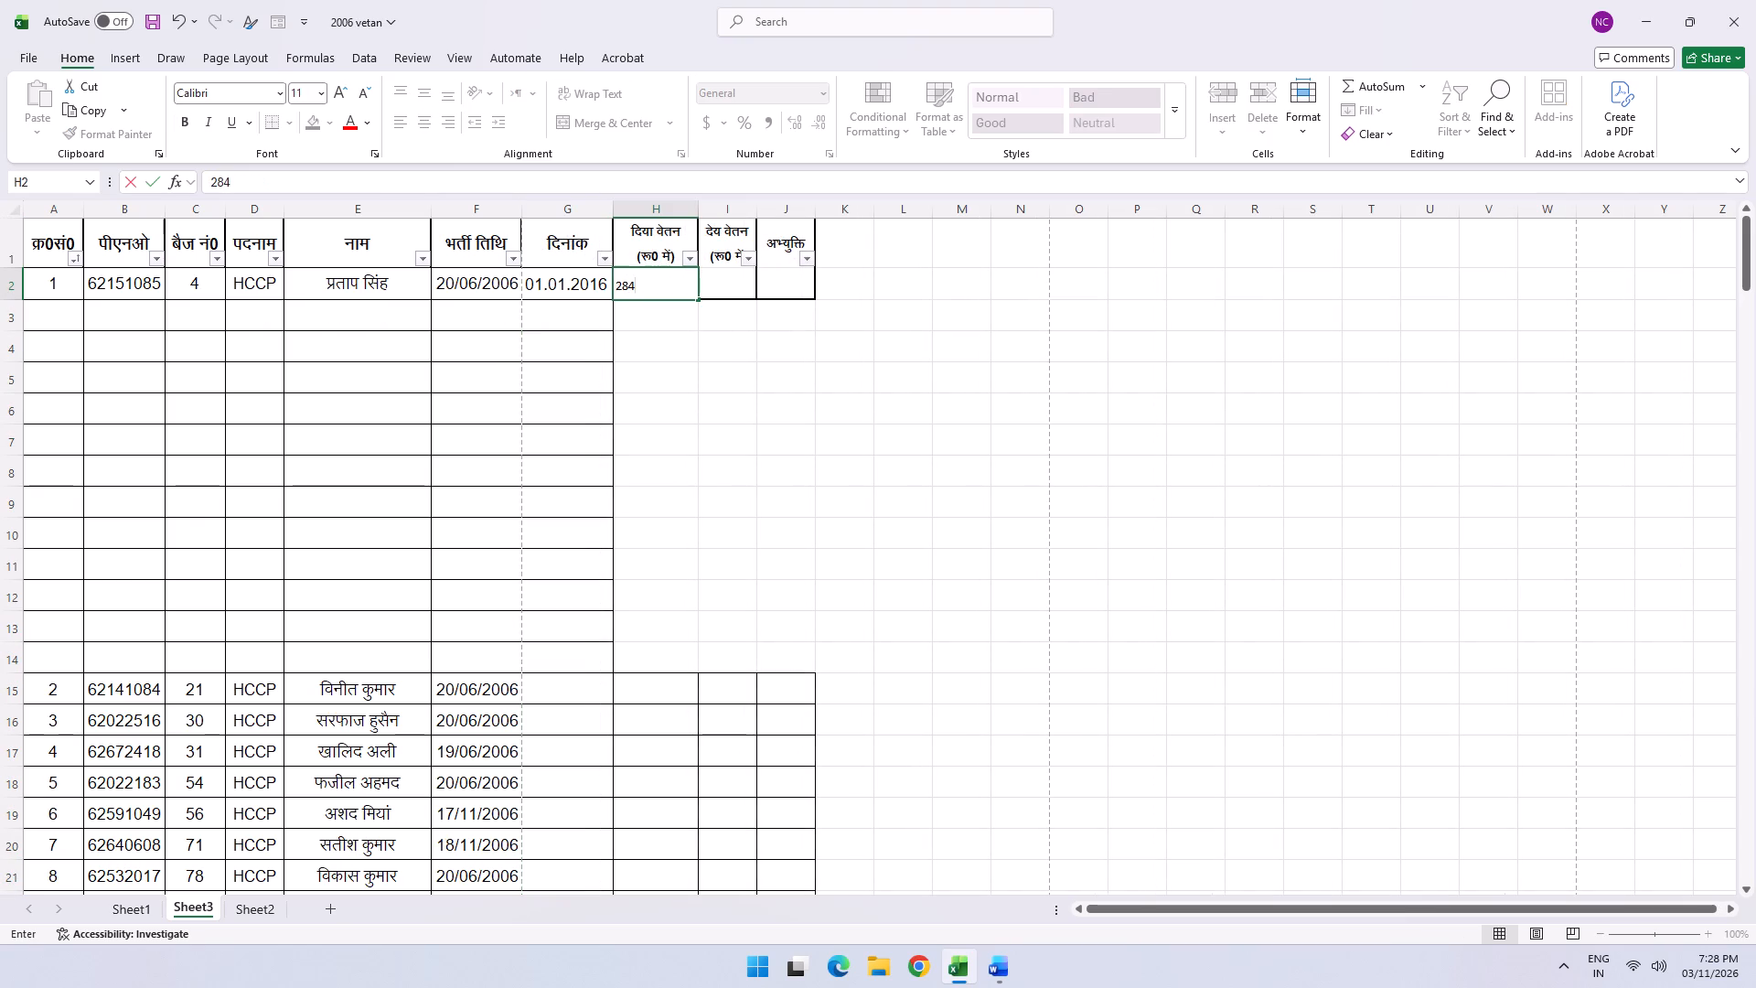
pyautogui.write('00')
pyautogui.press('Return')
pyautogui.click(667, 291)
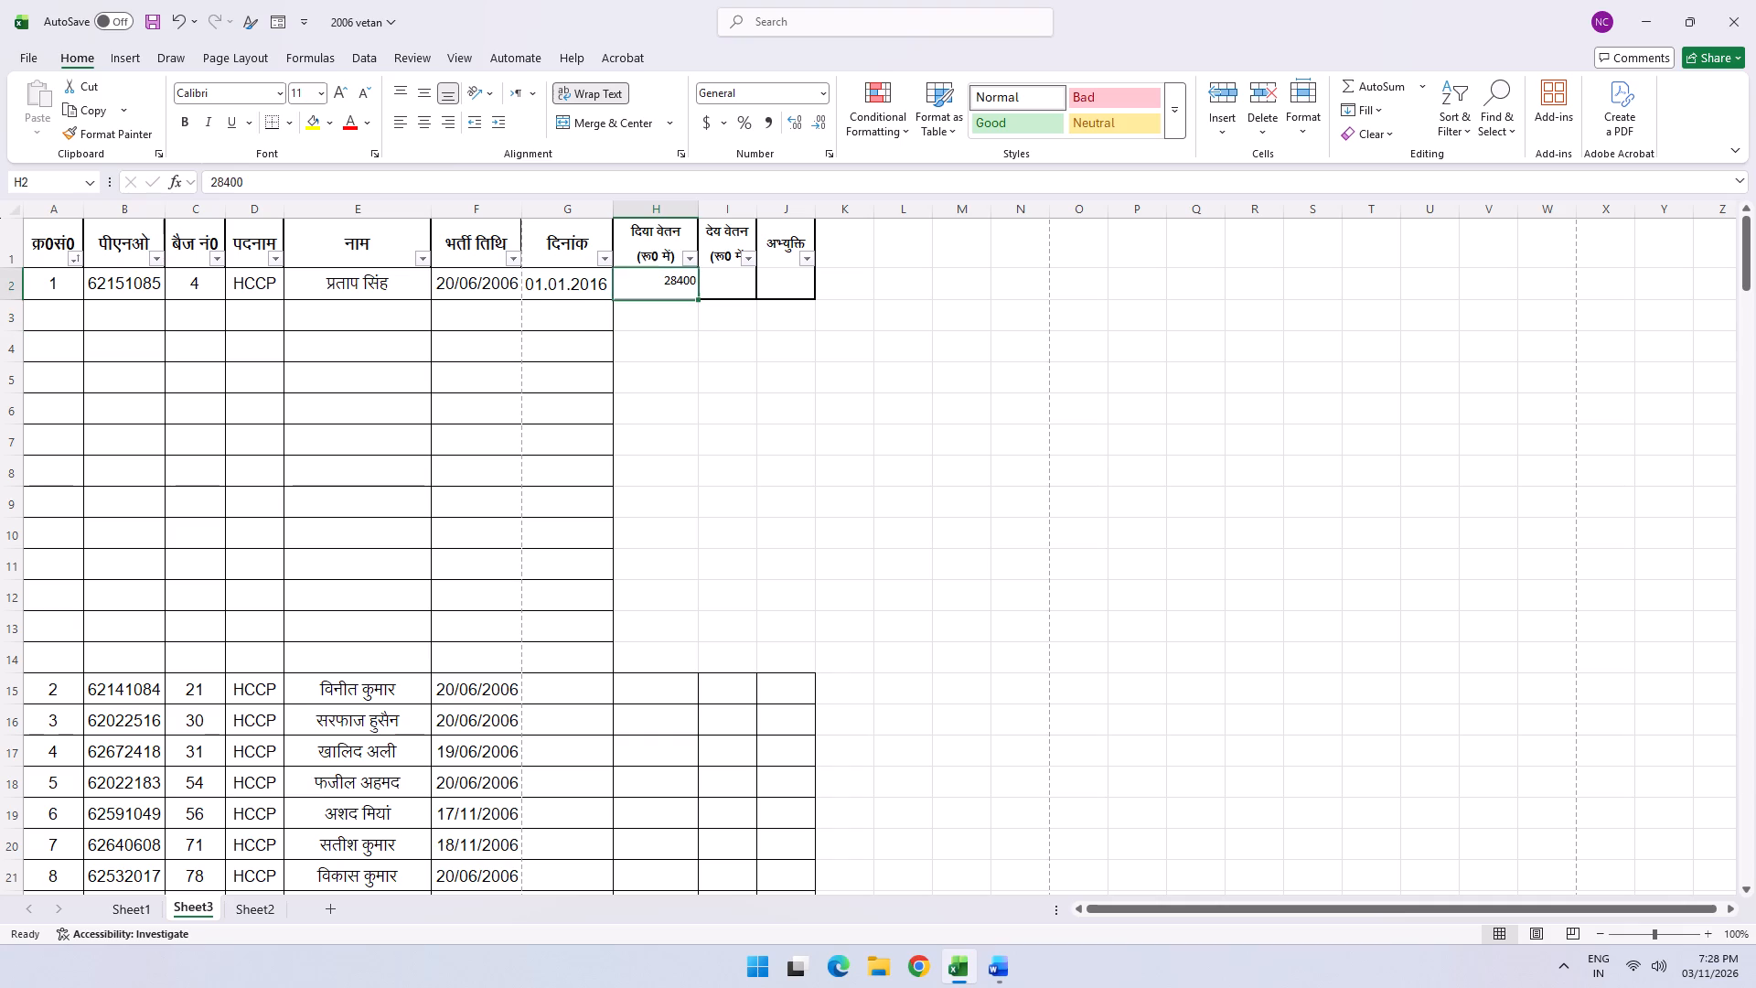
pyautogui.click(831, 92)
pyautogui.click(829, 91)
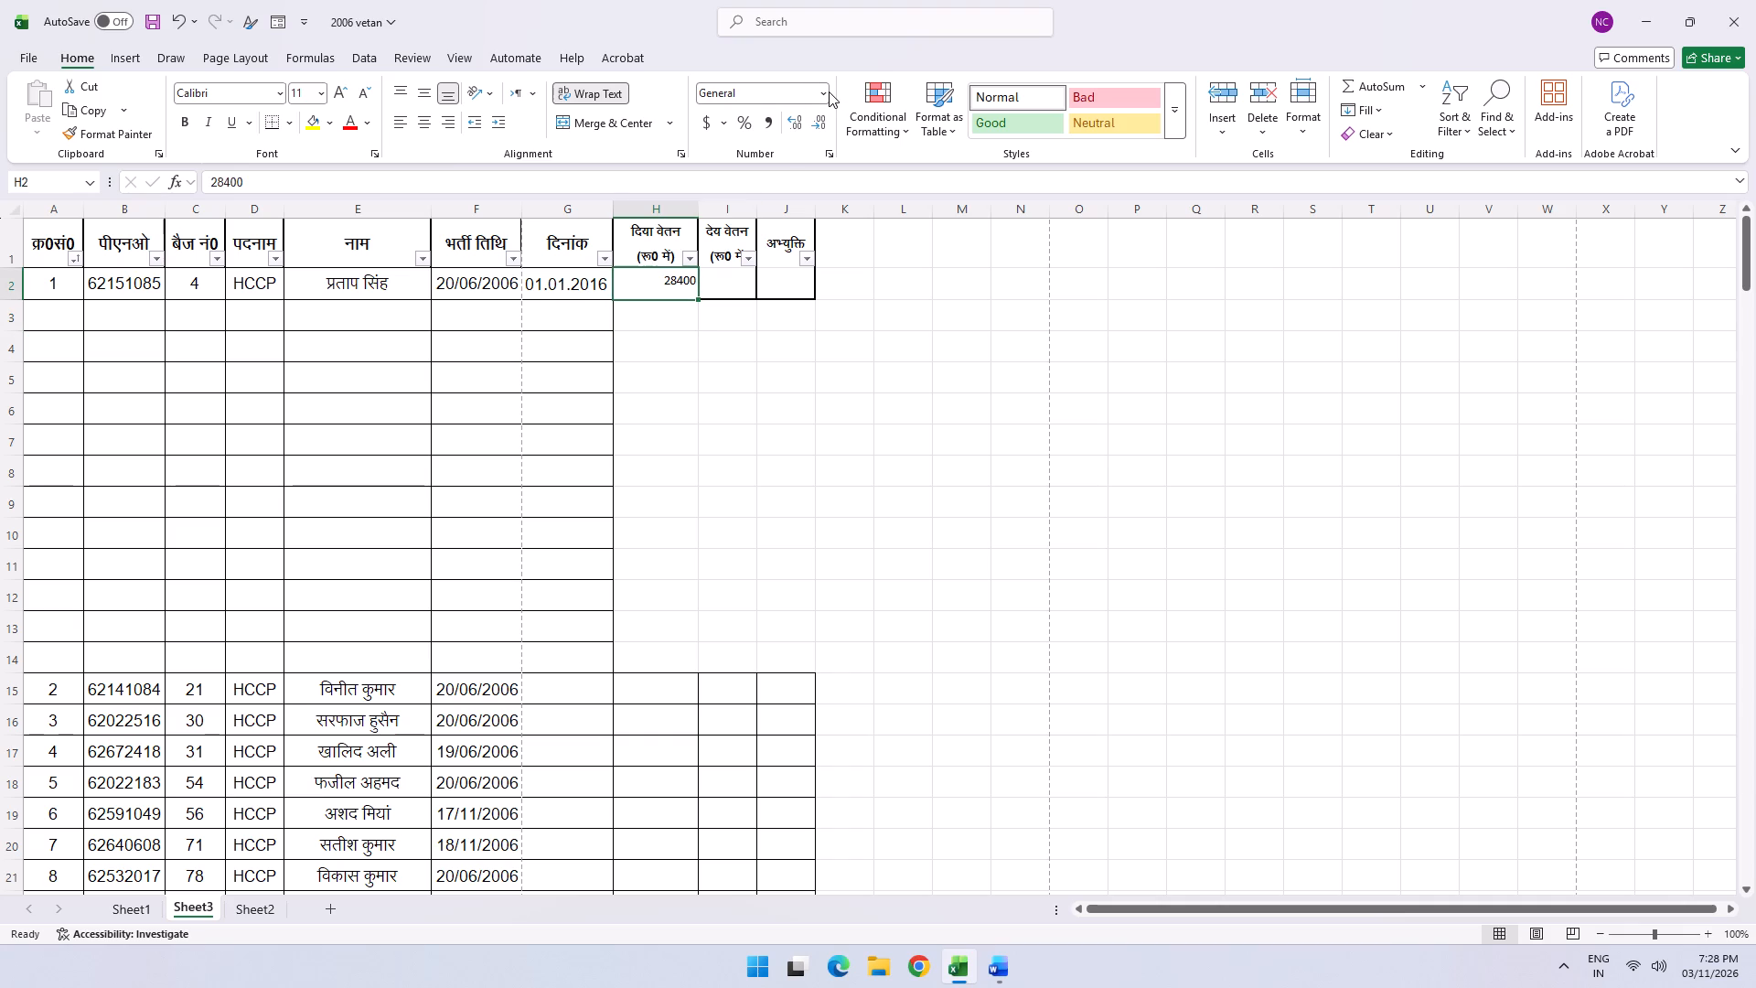
pyautogui.click(819, 92)
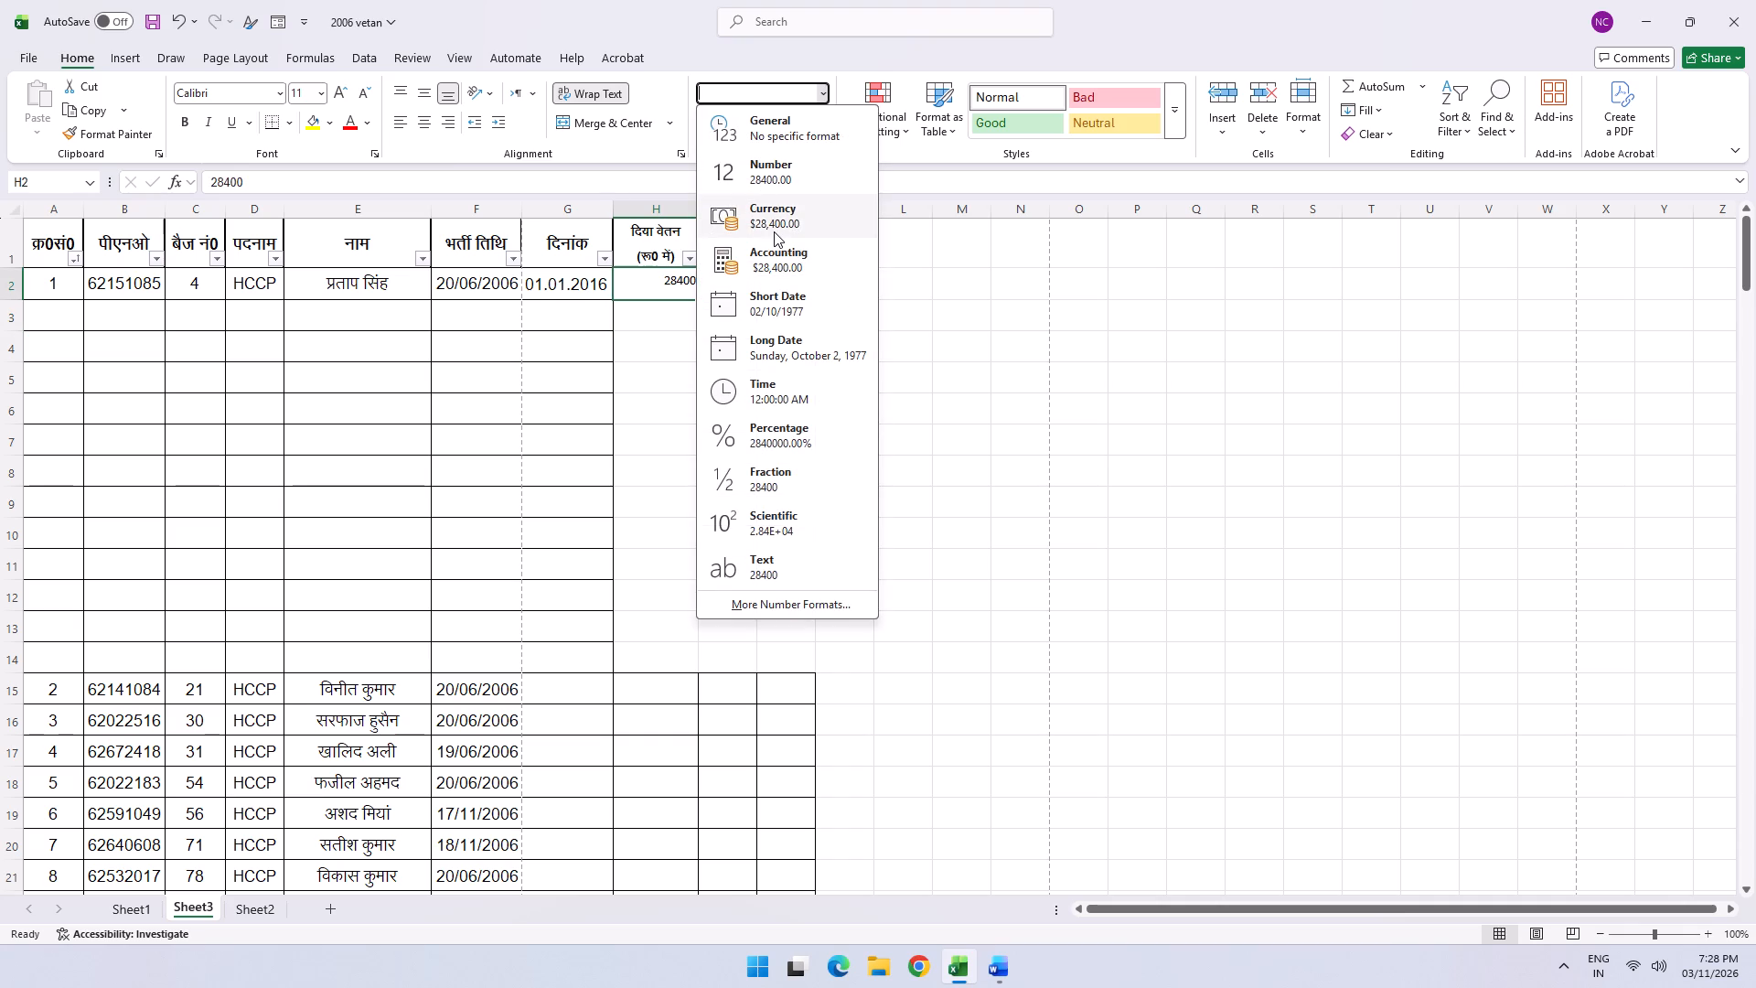
pyautogui.click(781, 177)
pyautogui.click(736, 290)
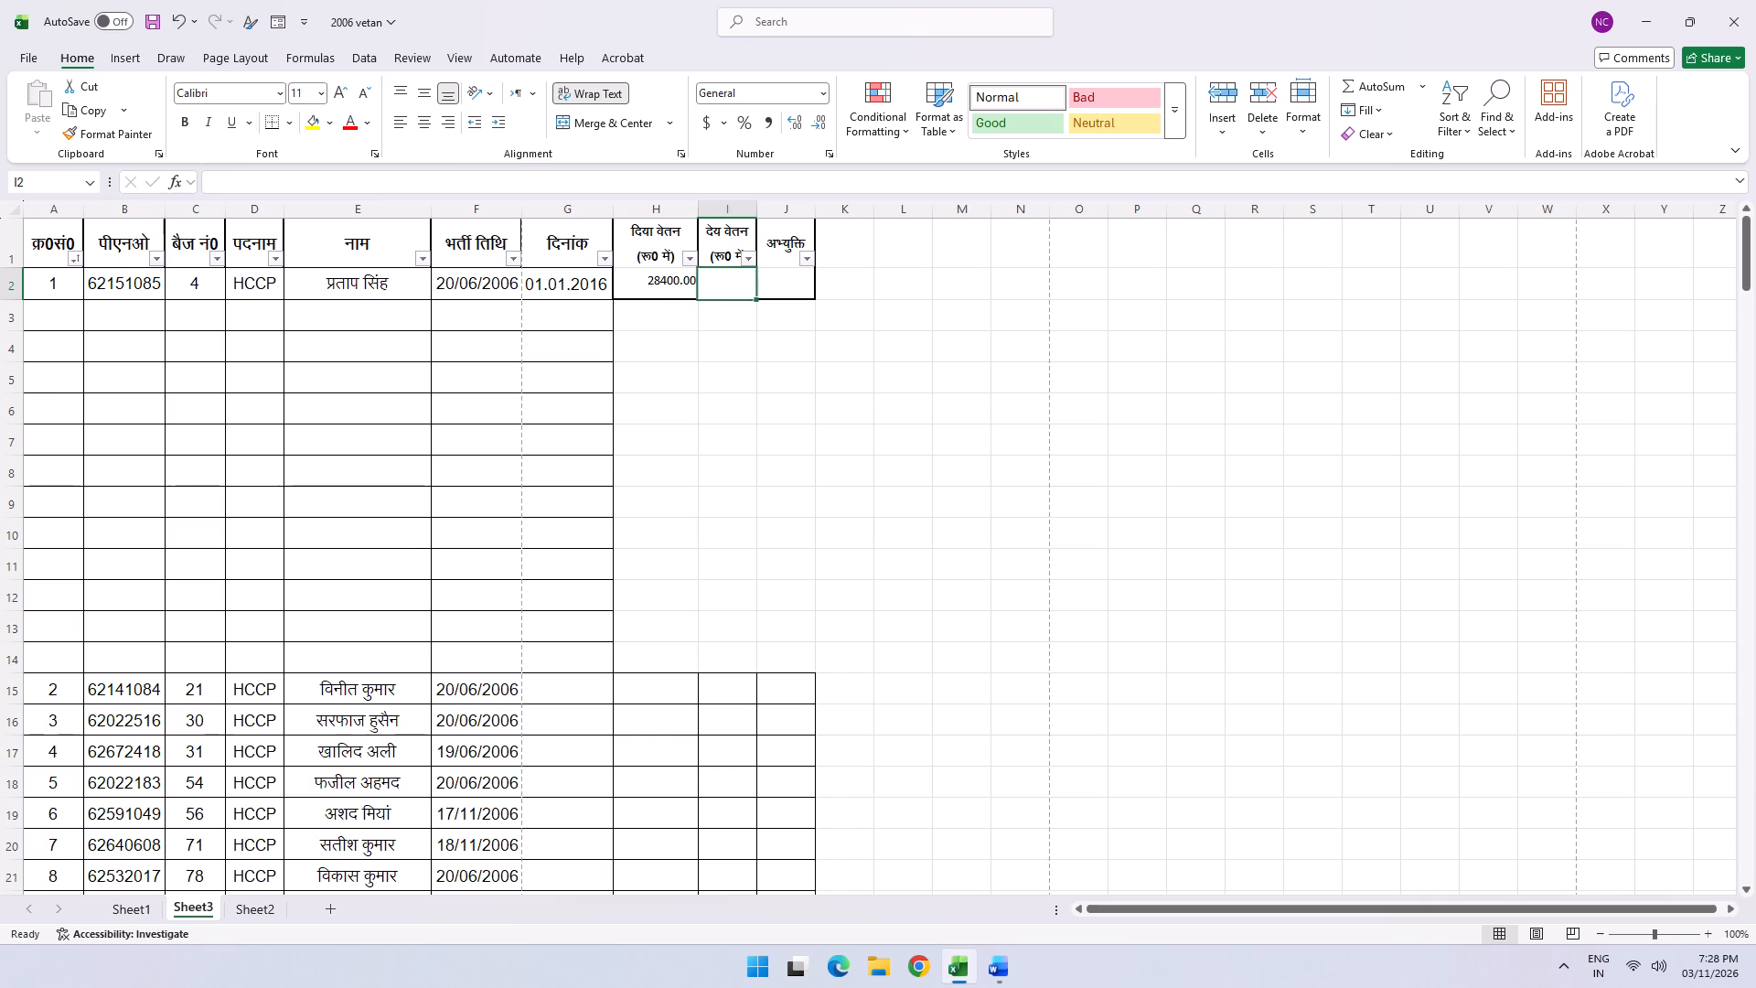
# Fill row 3 with the date 20.06.2016 in column G and the paid salary 29600 in column H.
pyautogui.click(557, 320)
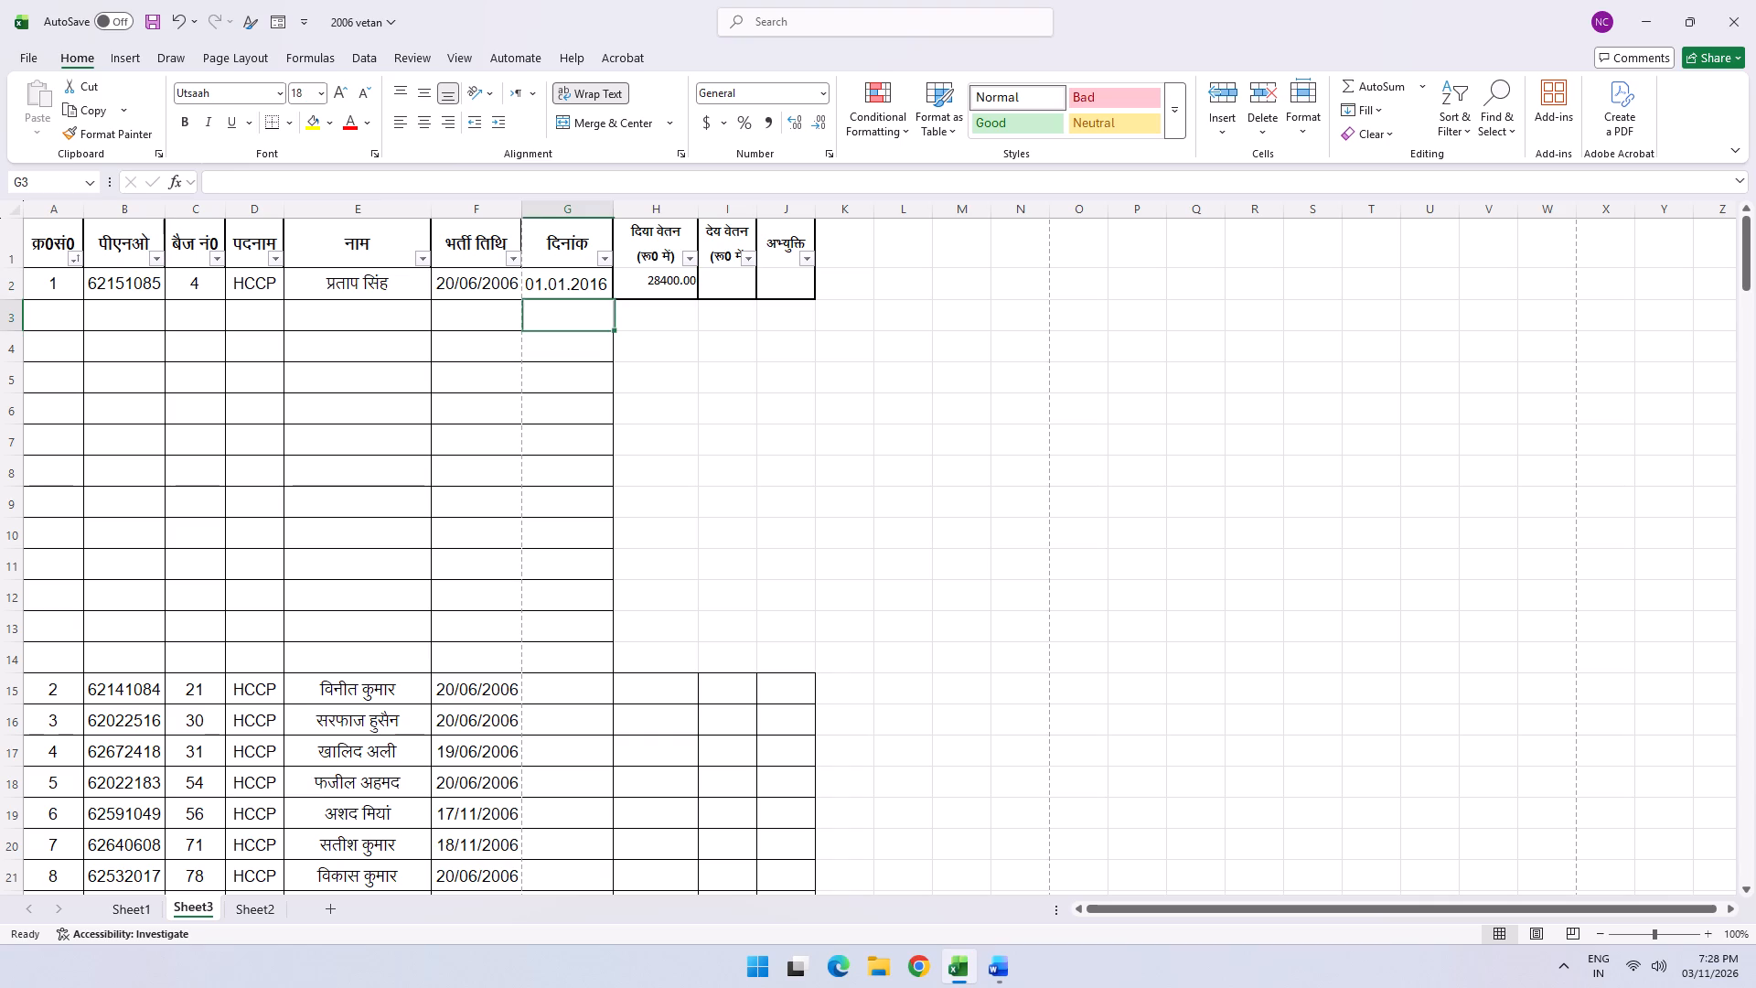
pyautogui.write('20.06.2016')
pyautogui.press('Return')
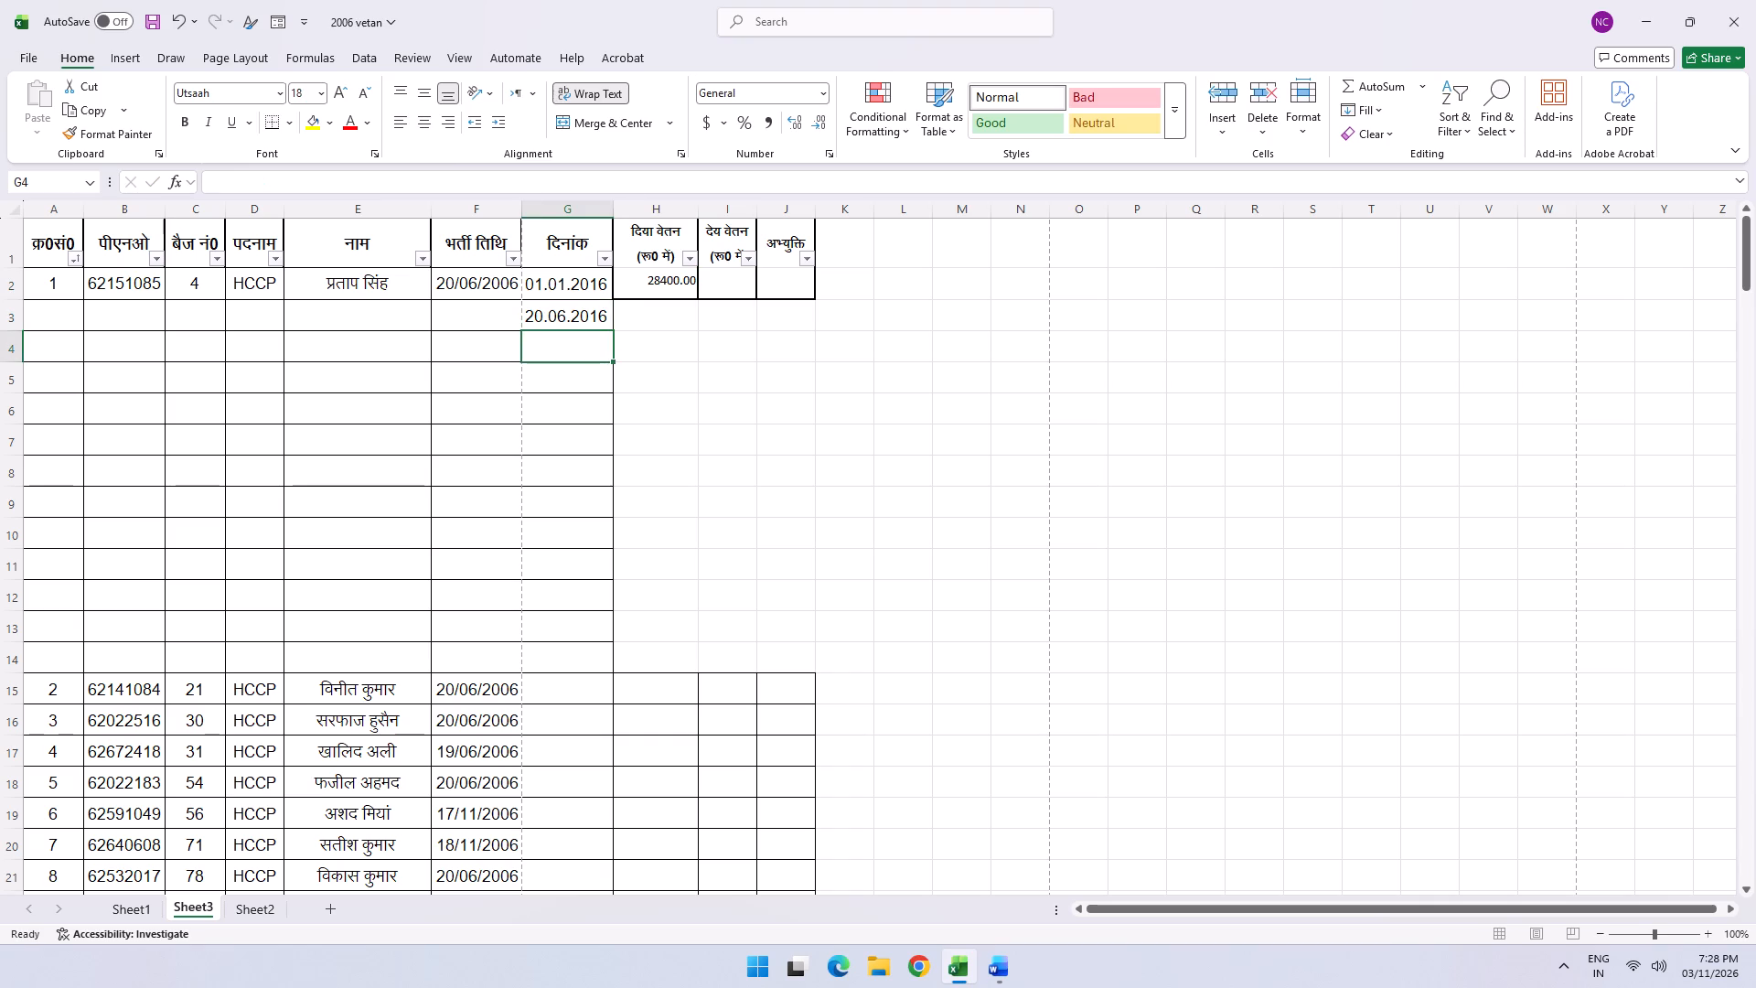
pyautogui.press('Up')
pyautogui.press('Right')
pyautogui.write('29600')
pyautogui.press('Return')
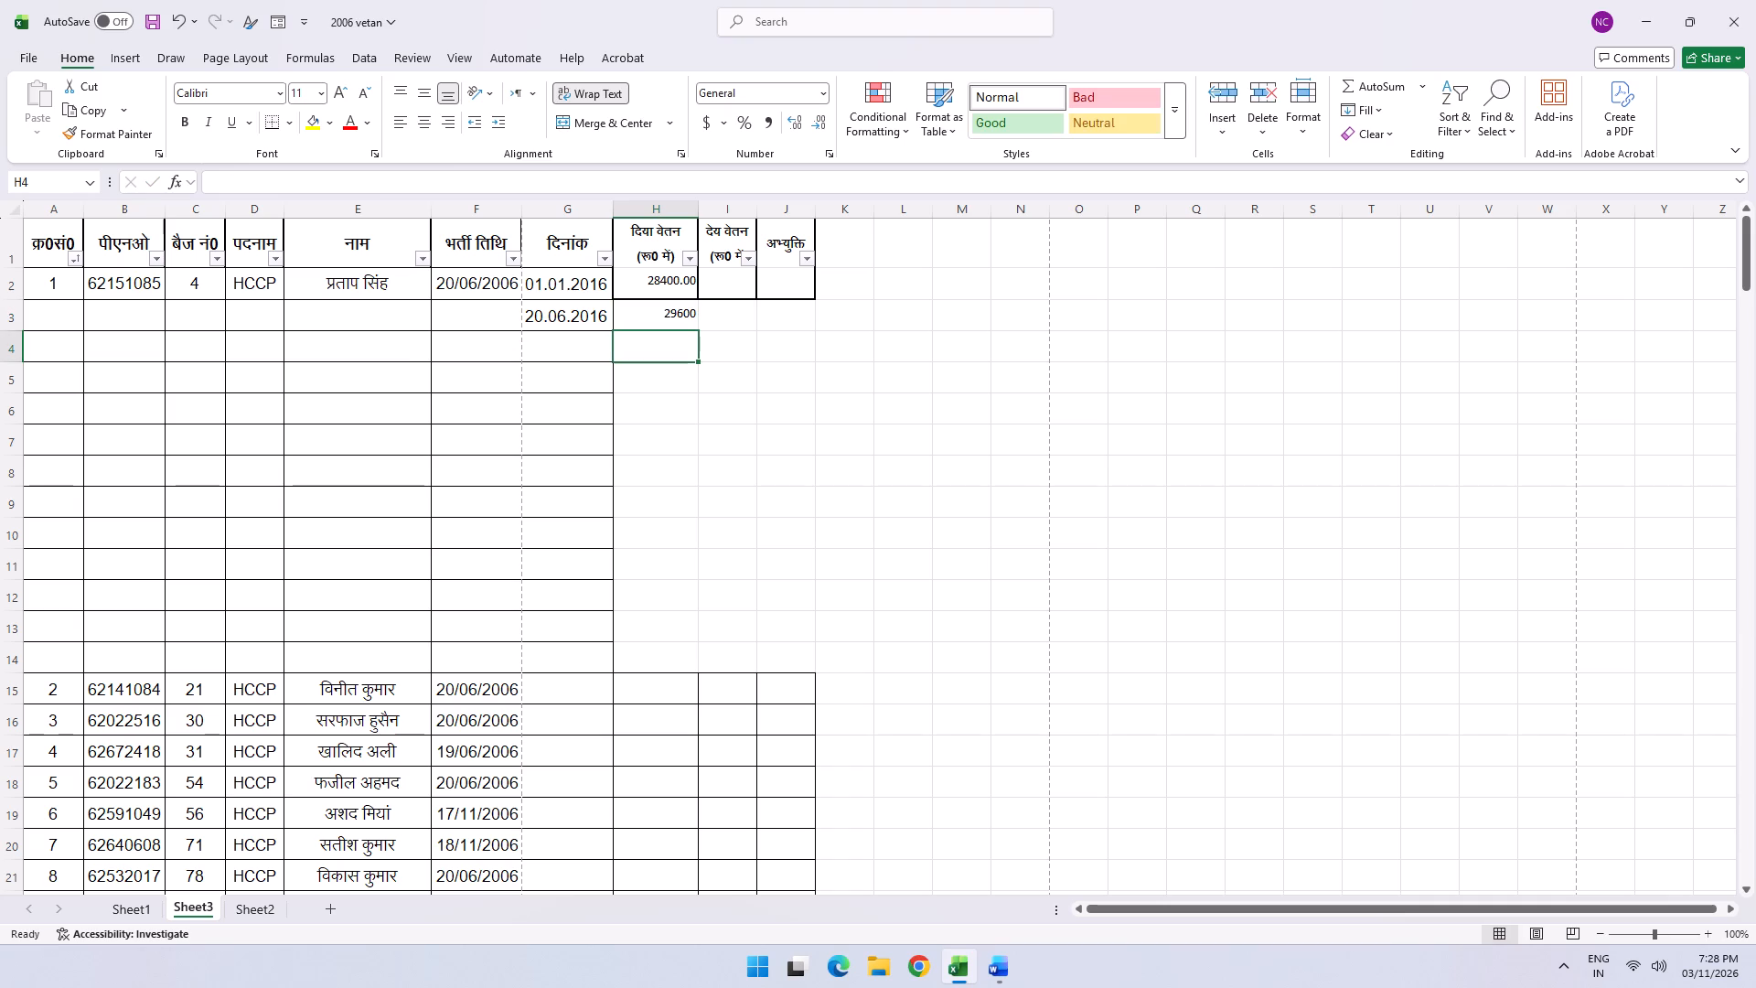
# Fill row 4 with the date 01.01.2017 in column G and the paid salary 30500 in column H.
pyautogui.press('Left')
pyautogui.write('01.01.2017')
pyautogui.press('Right')
pyautogui.write('30500')
pyautogui.press('Return')
pyautogui.press('Up')
pyautogui.press('Down')
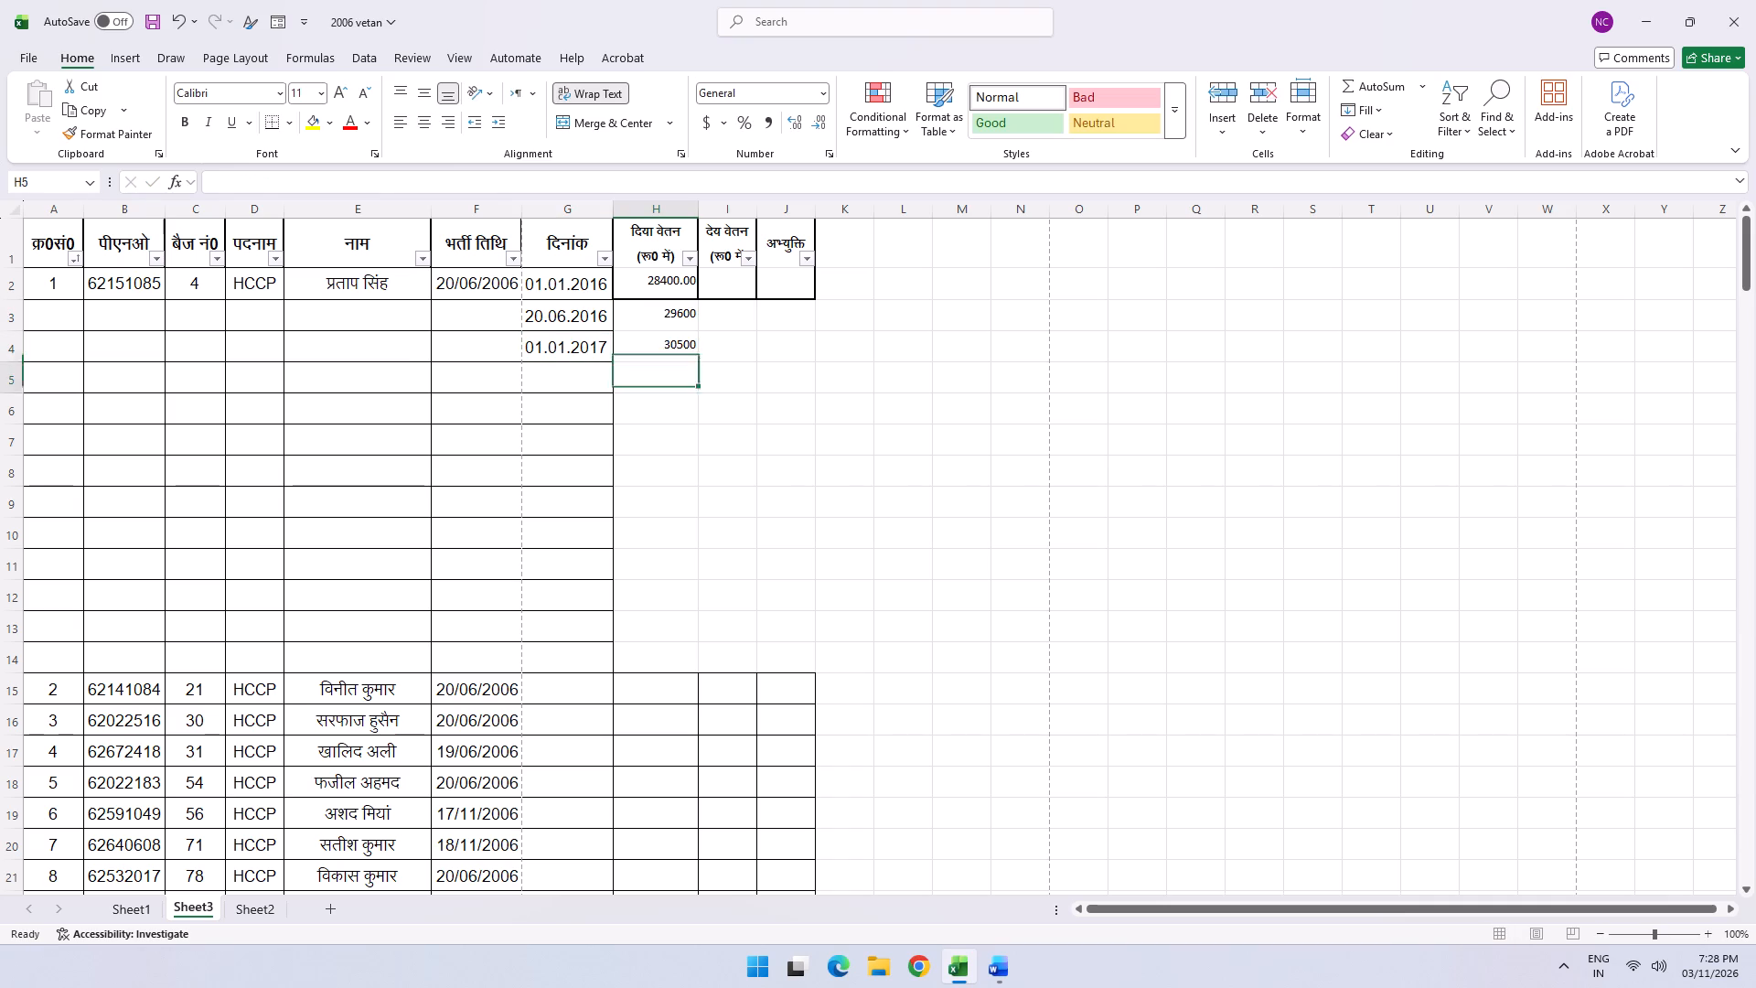
# Fill row 5 with the date 01.01.2018 in column G and the paid salary 31400 in column H.
pyautogui.press('Down')
pyautogui.press('Left')
pyautogui.press('Left')
pyautogui.press('Up')
pyautogui.press('Right')
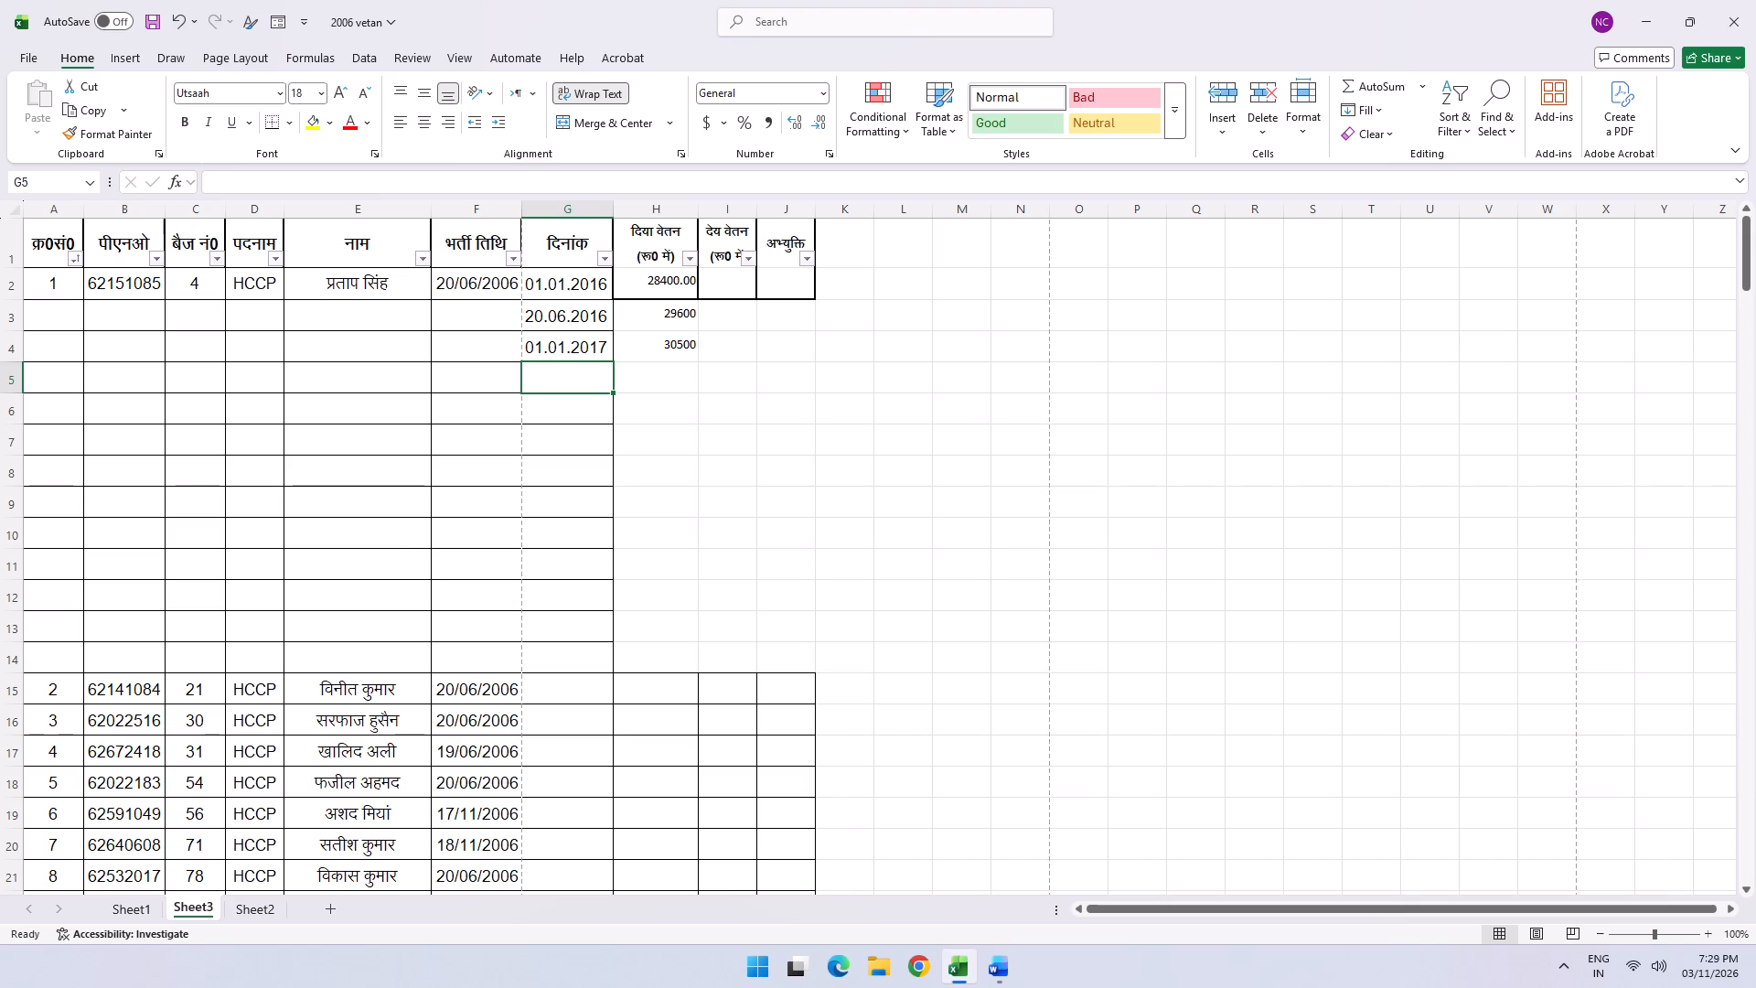
pyautogui.write('01.01.2018')
pyautogui.press('Right')
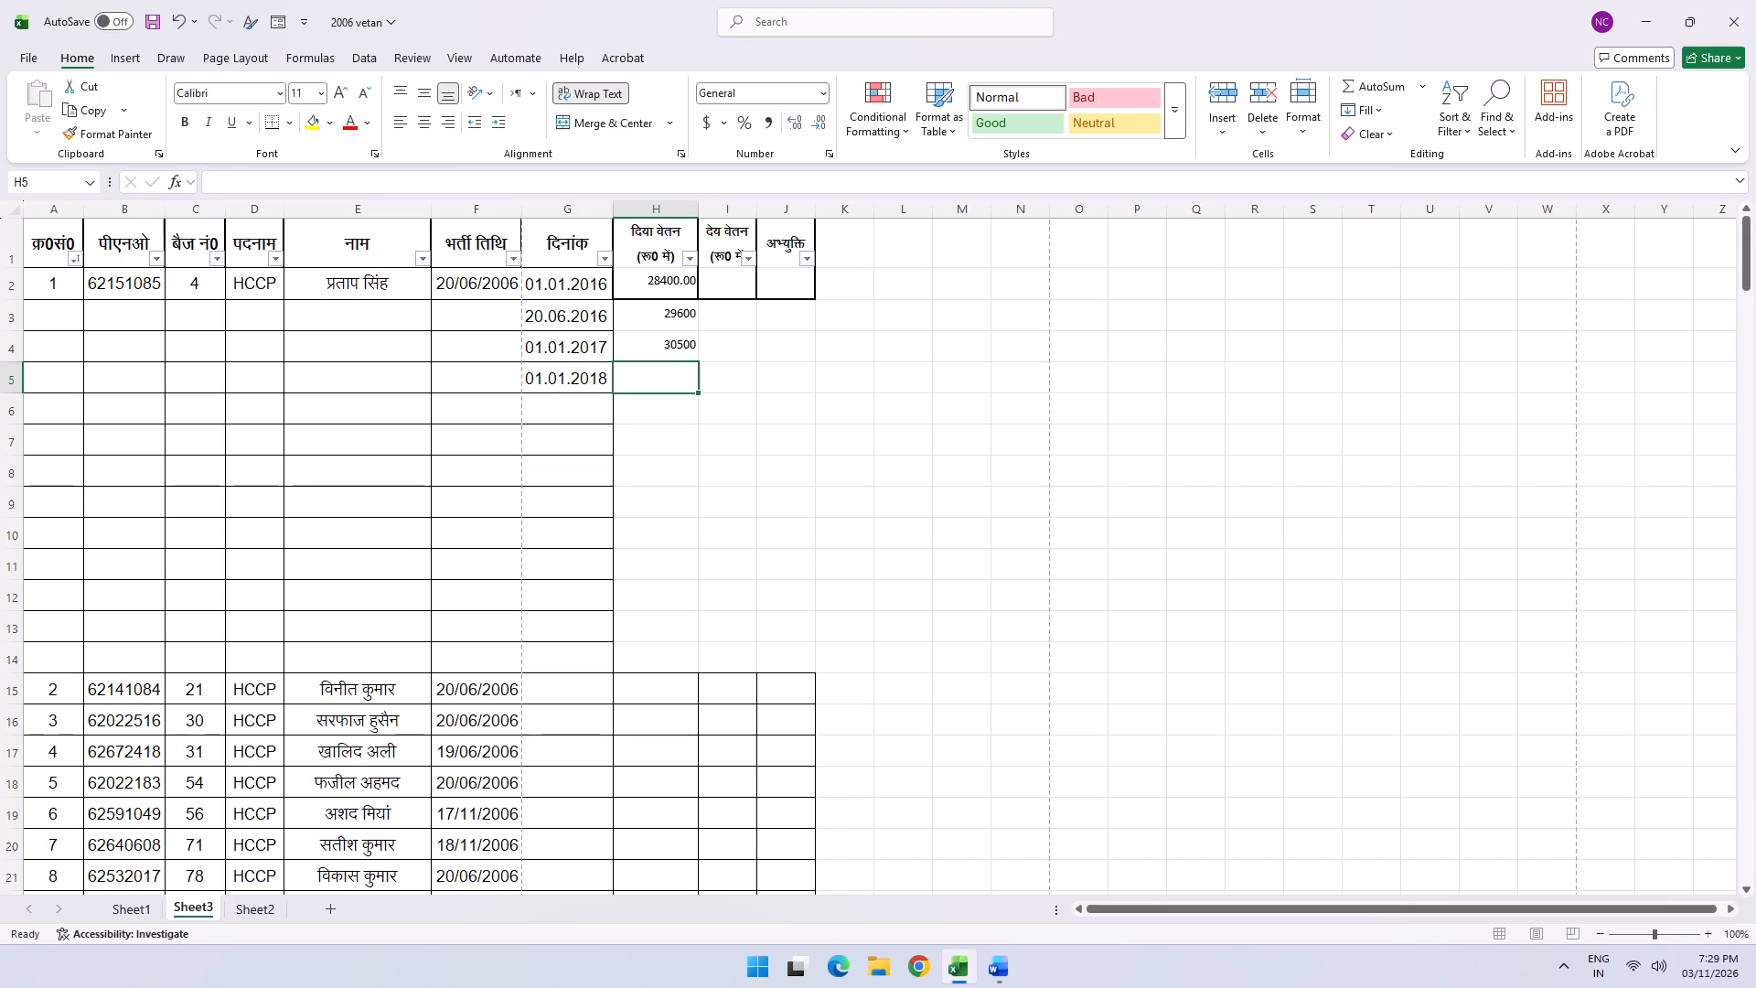
pyautogui.write('31400')
pyautogui.press('Return')
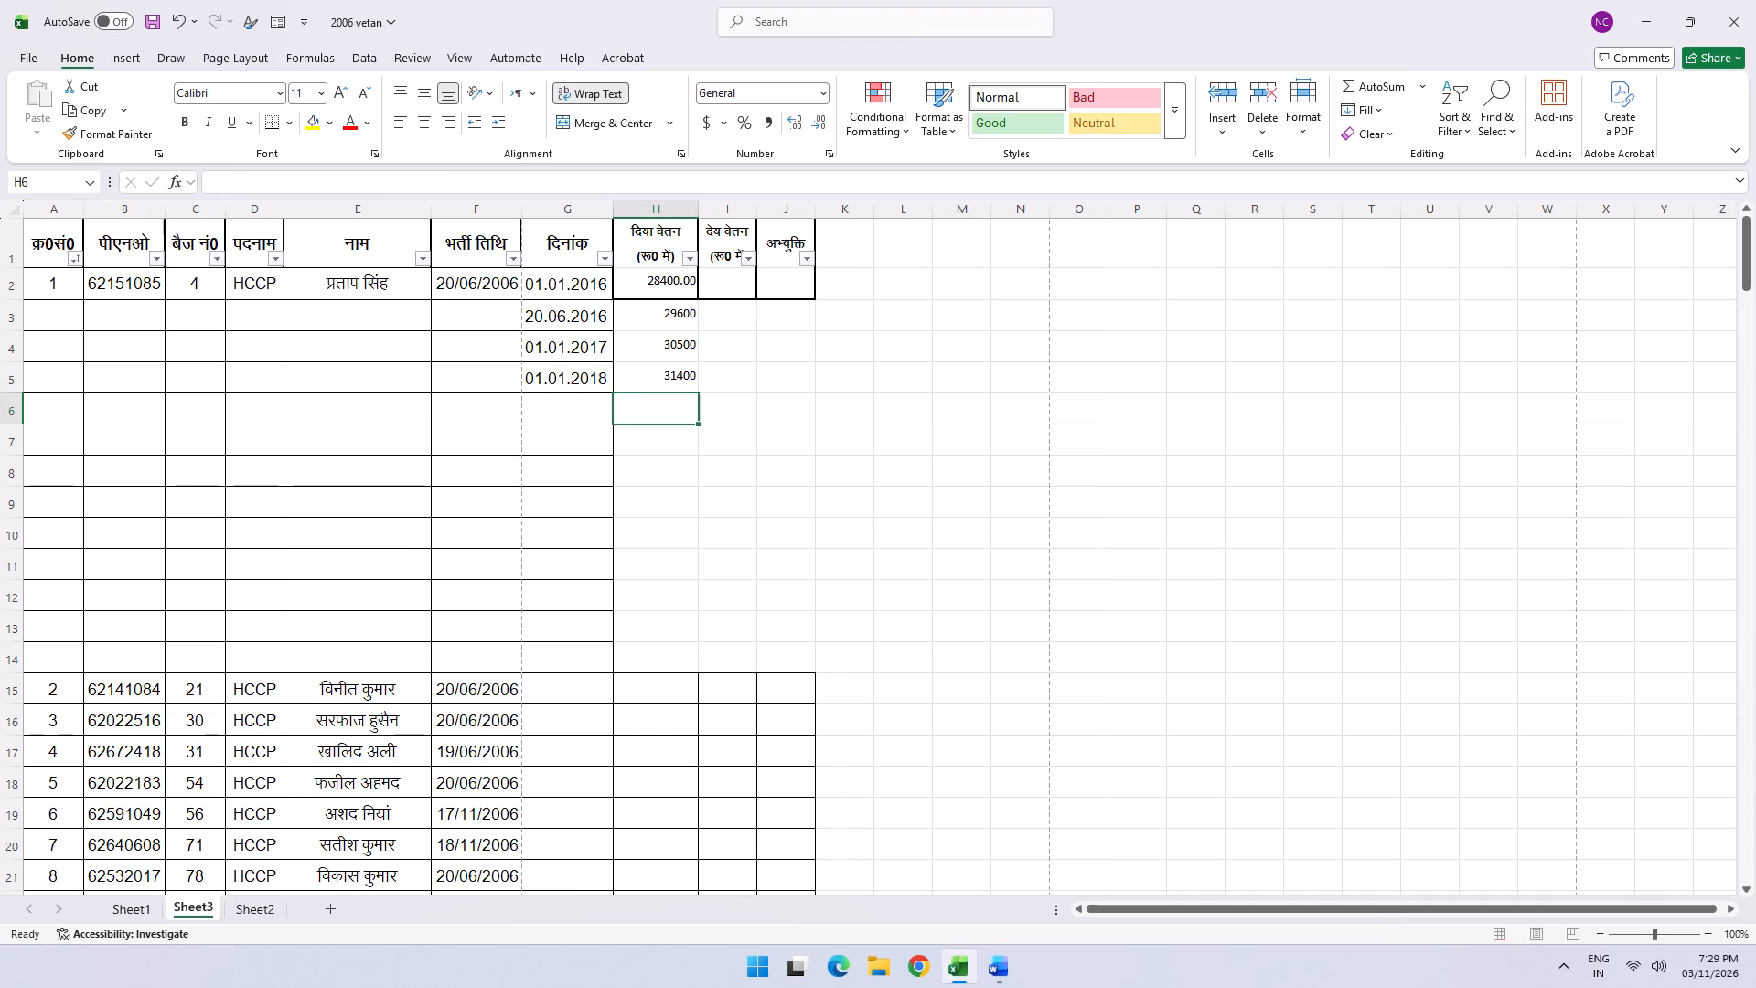
# Fill row 6 with the date 01.01.2019 in column G and the paid salary 32300 in column H.
pyautogui.press('Left')
pyautogui.write('01.01.')
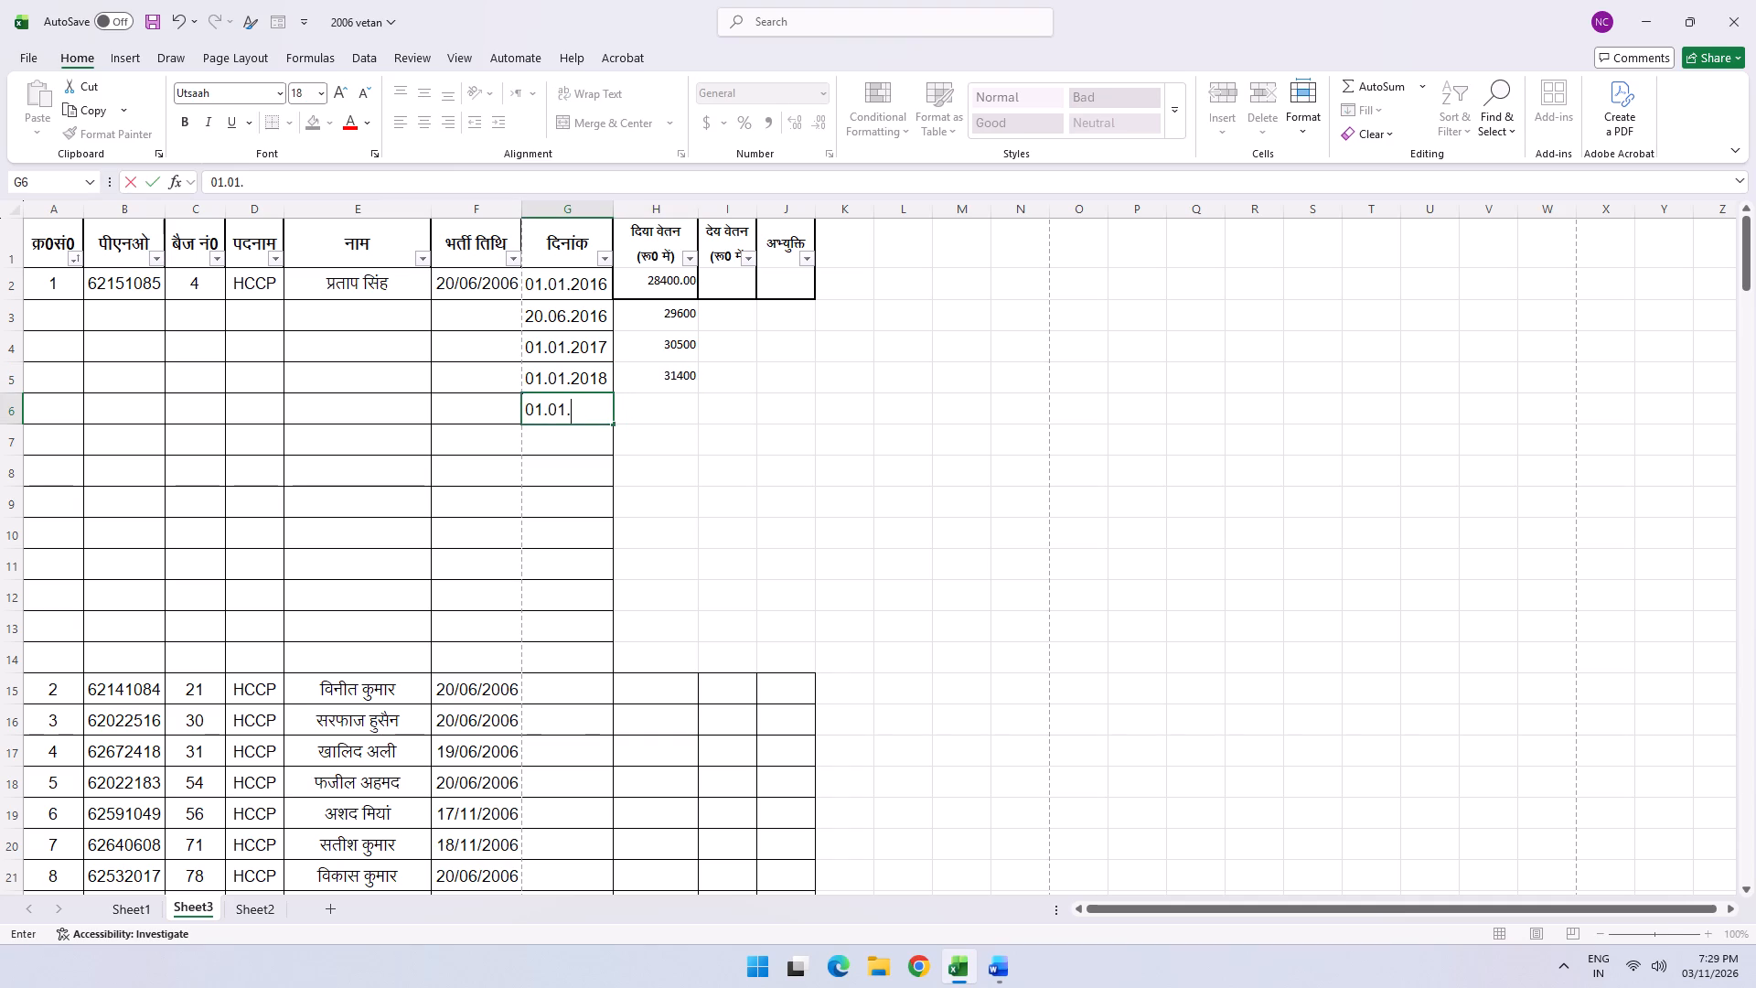
pyautogui.write('2019')
pyautogui.press('Right')
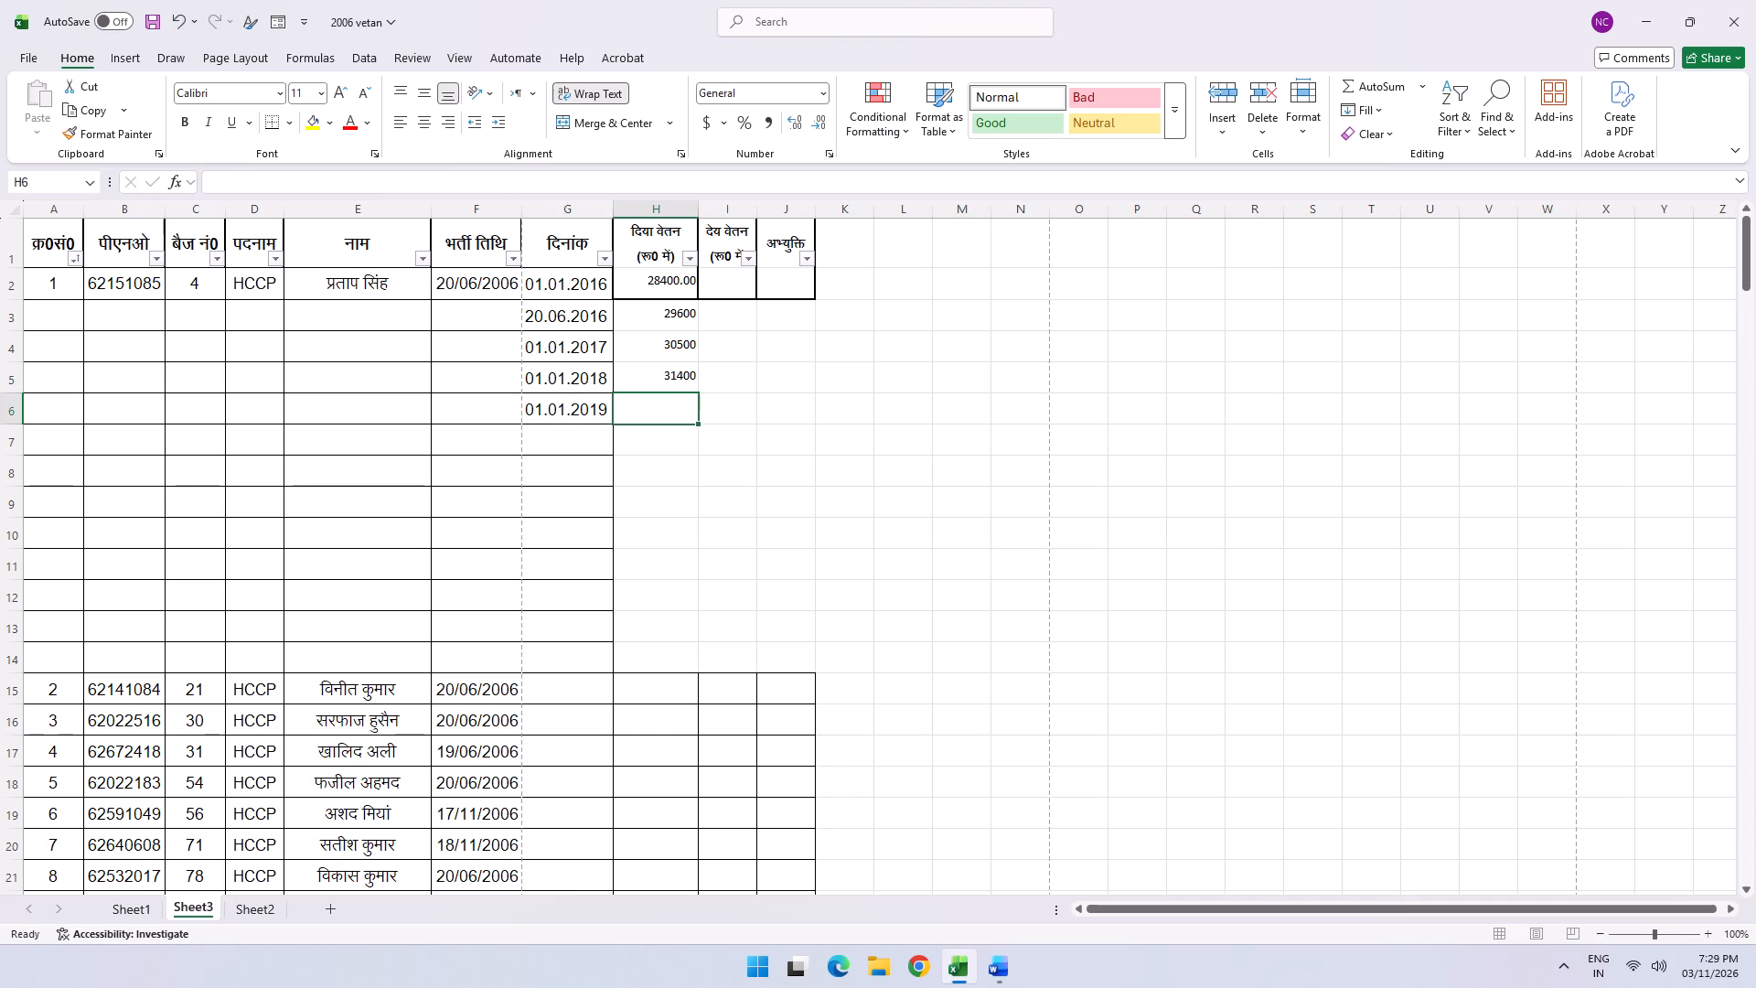
pyautogui.write('31230')
pyautogui.press('BackSpace')
pyautogui.press('BackSpace')
pyautogui.press('BackSpace')
pyautogui.press('BackSpace')
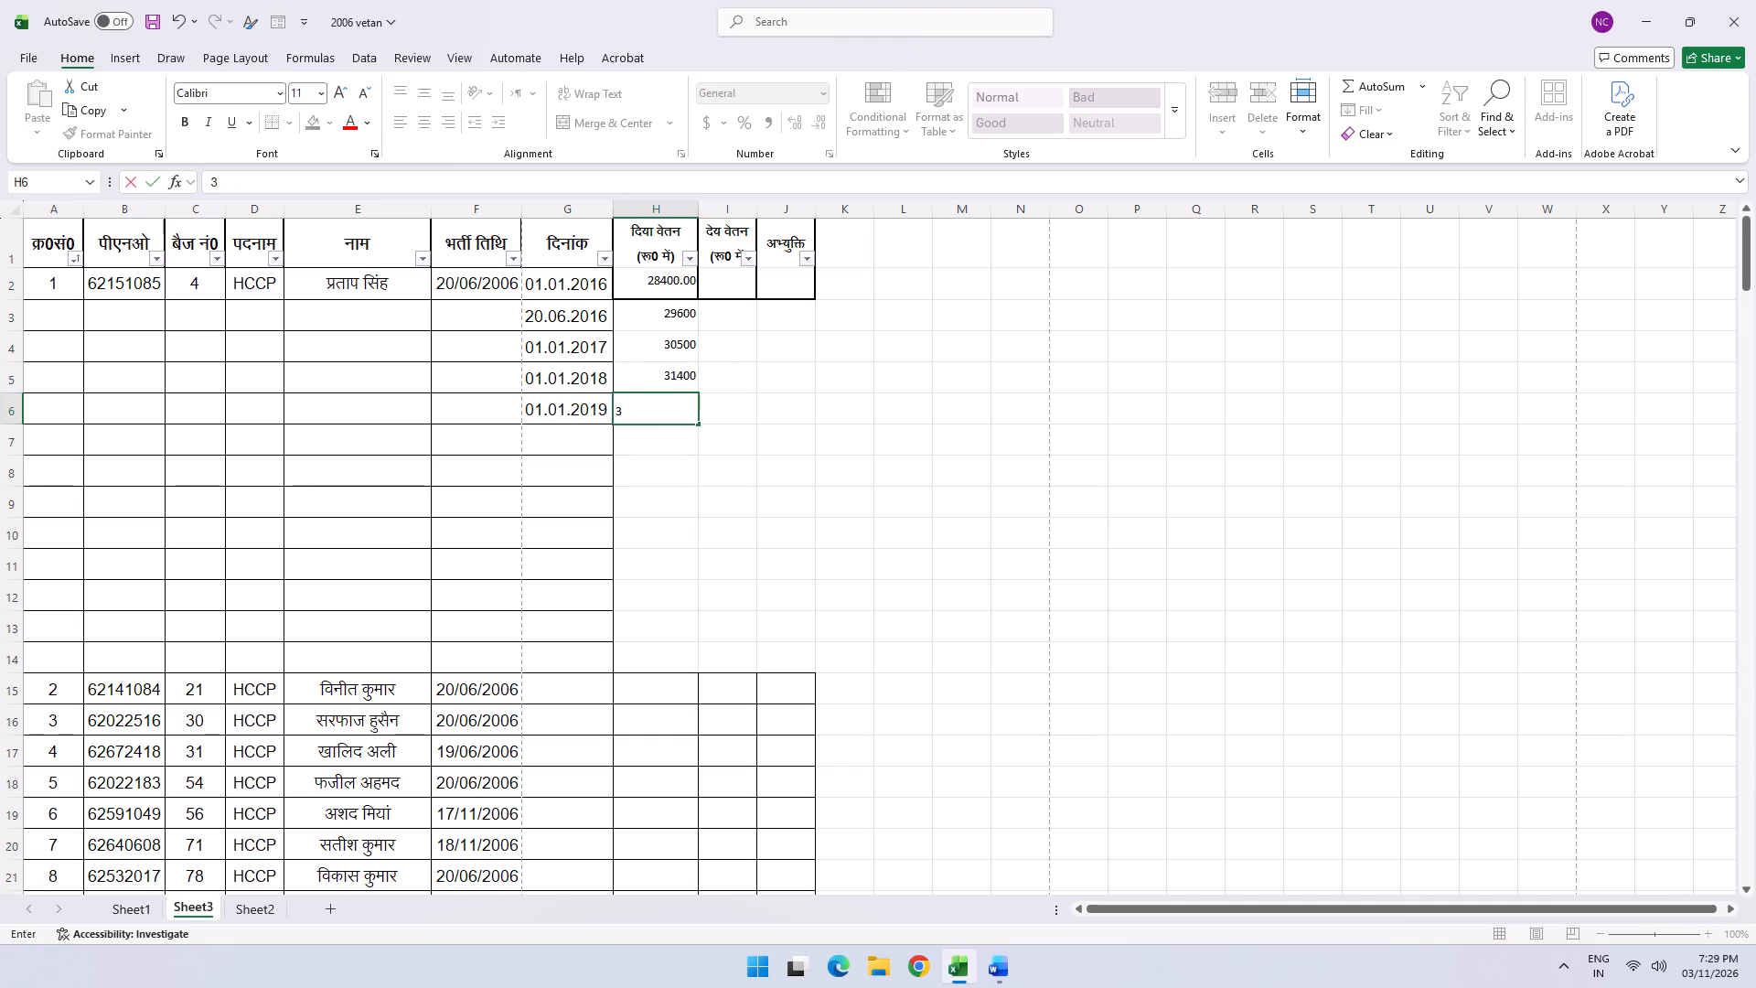
pyautogui.write('2300')
pyautogui.press('Return')
# Fill row 7 with the date 01.01.2020 in column G and the paid salary 33300 in column H.
pyautogui.press('Left')
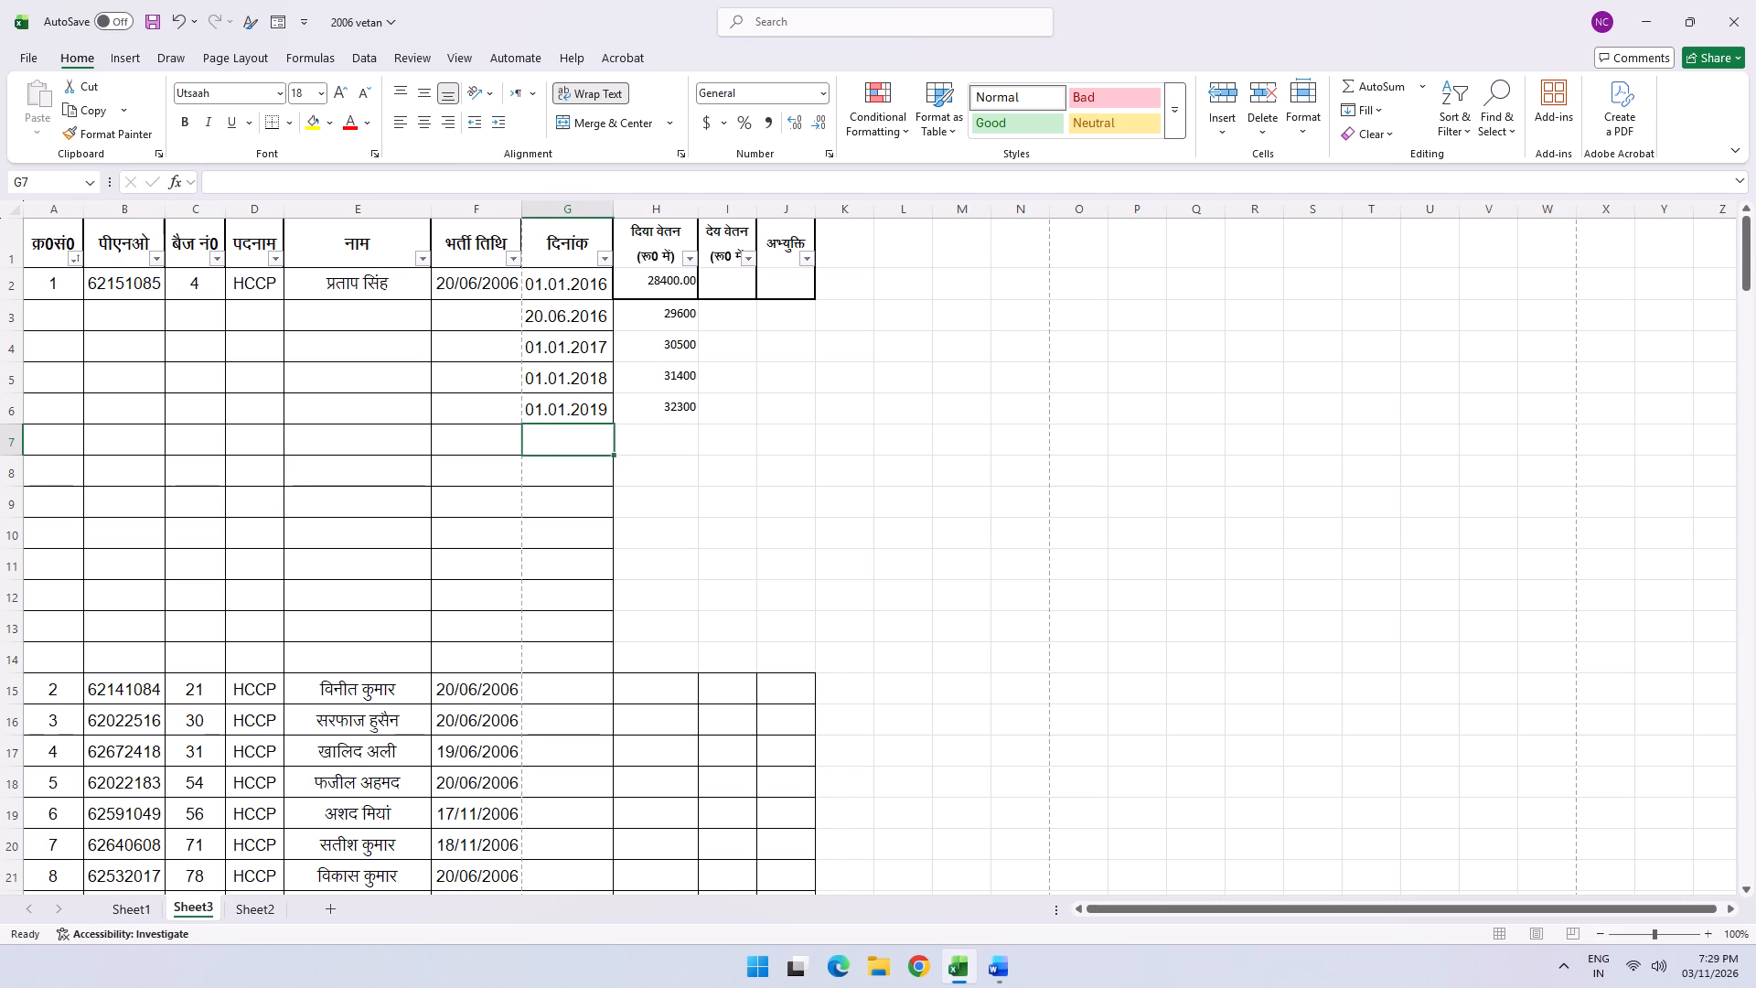
pyautogui.write('01.01.2020')
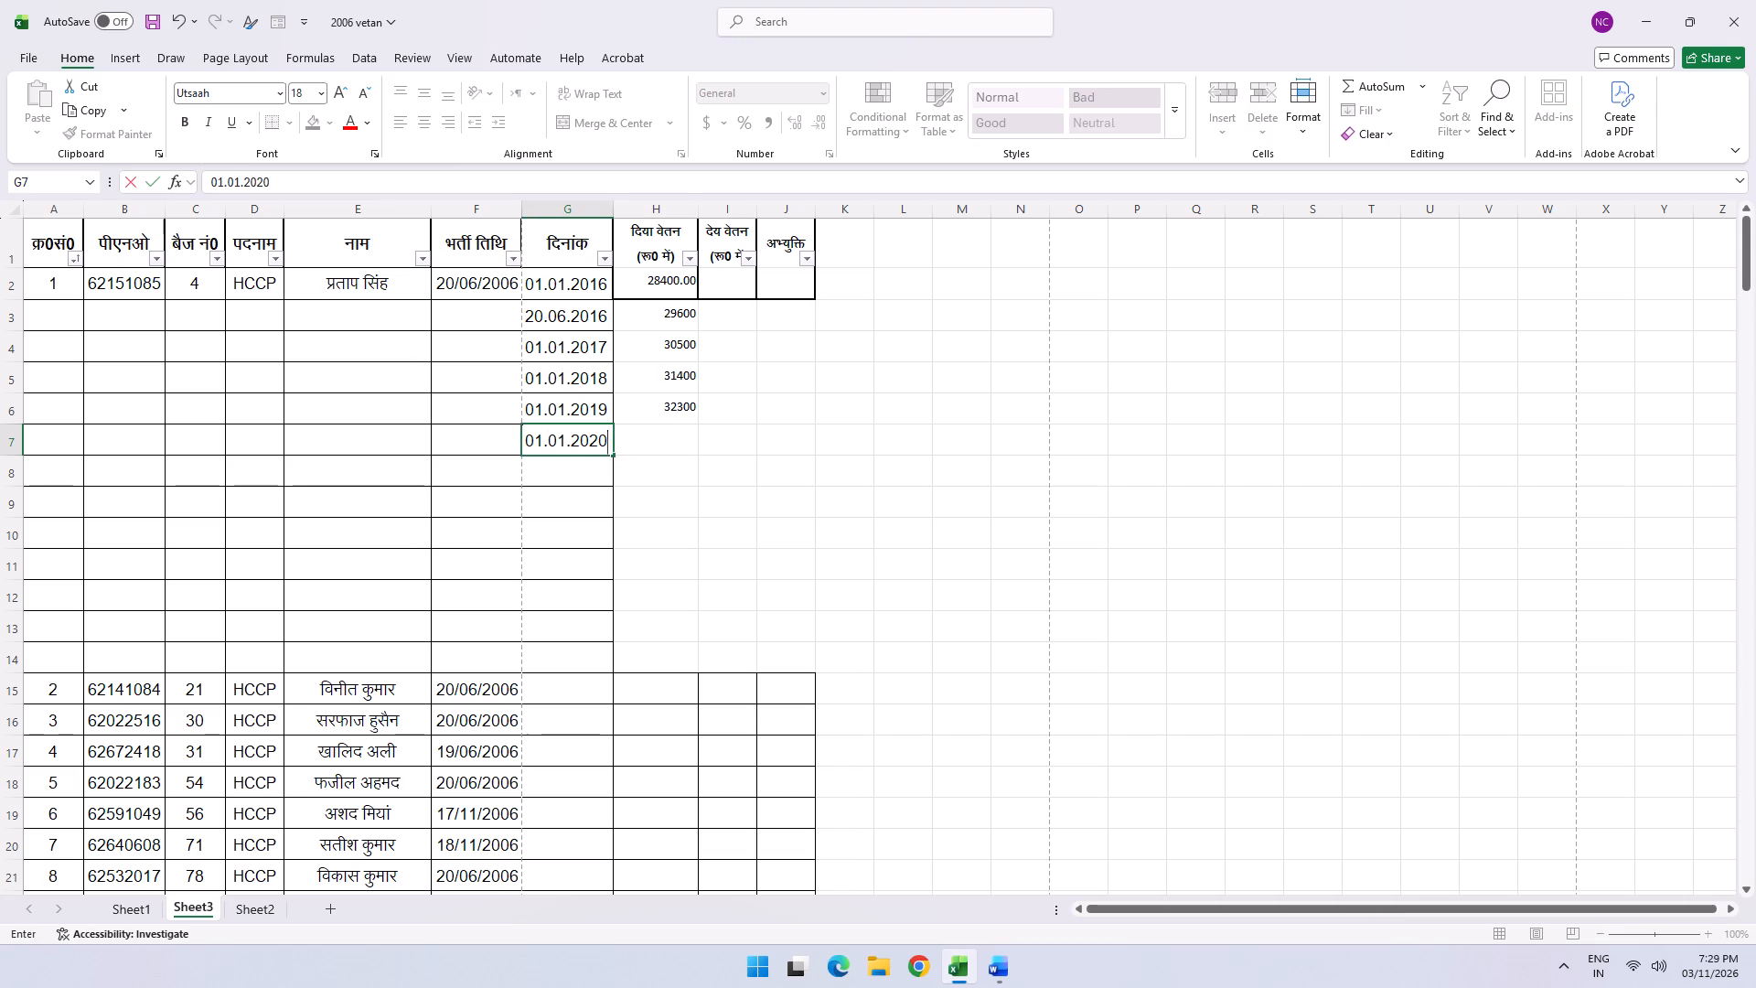
pyautogui.press('Right')
pyautogui.write('33300')
pyautogui.press('Return')
# Fill row 8 with the date 01.01.2021 in column G and the paid salary 34300 in column H.
pyautogui.press('Left')
pyautogui.press('Left')
pyautogui.press('Right')
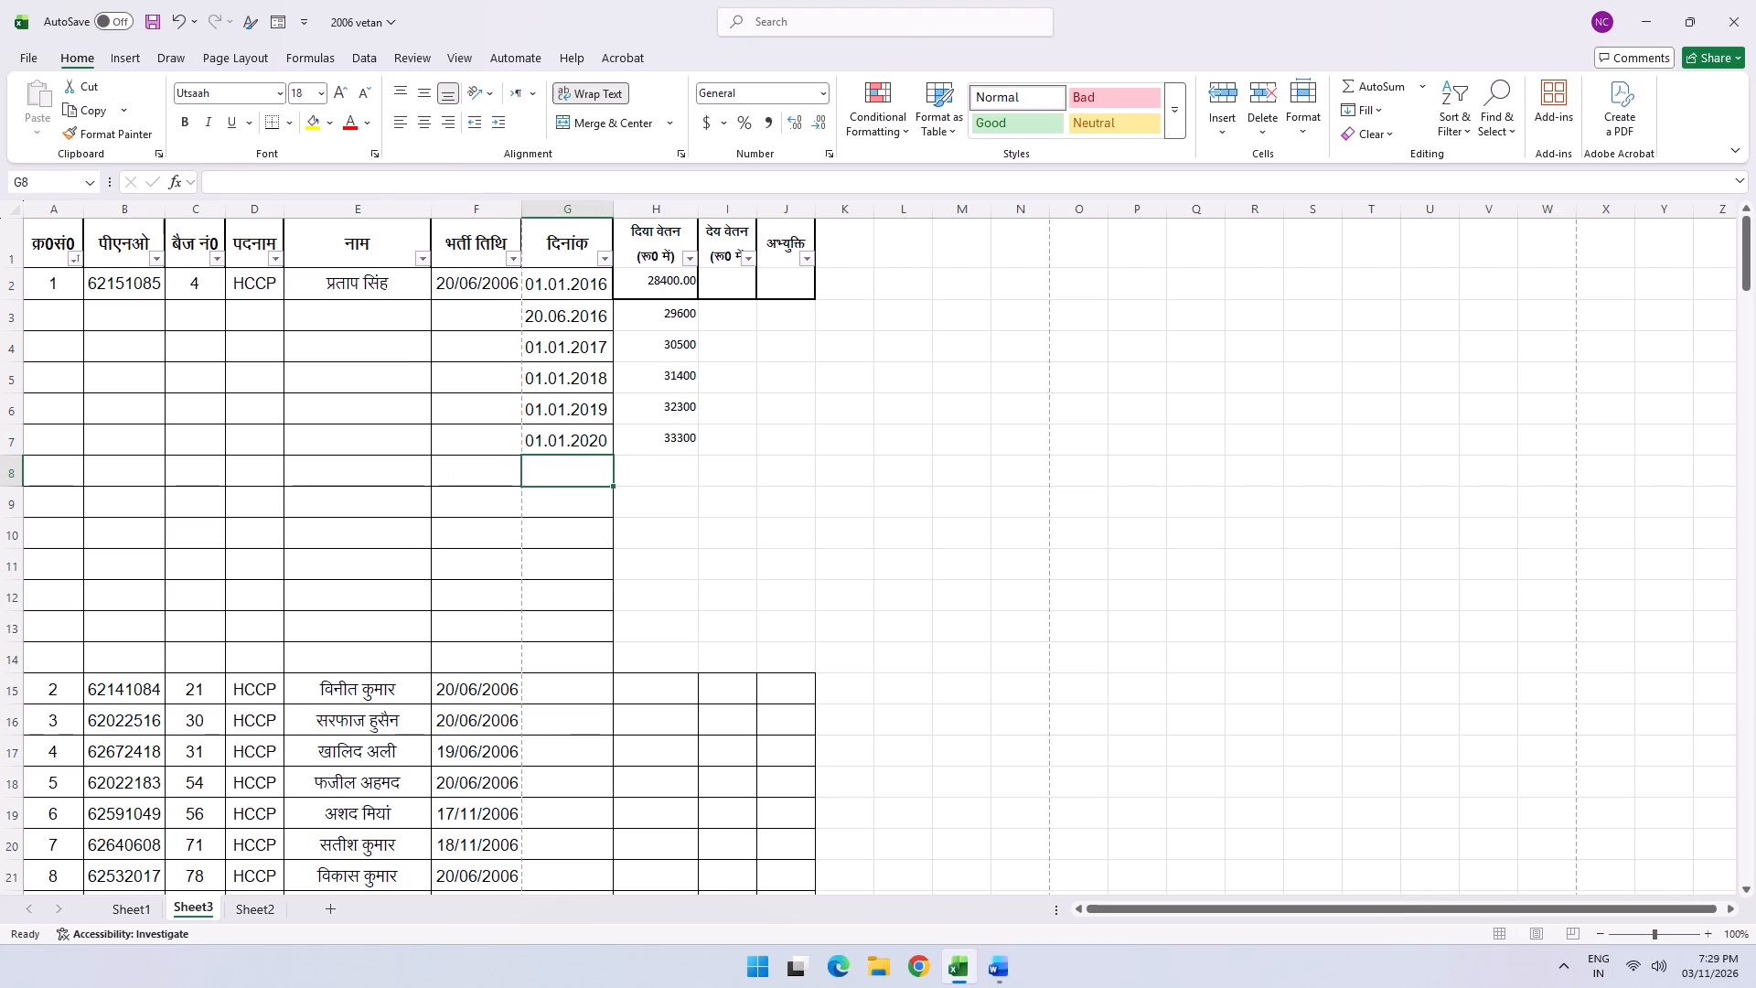
pyautogui.write('01.01.2021')
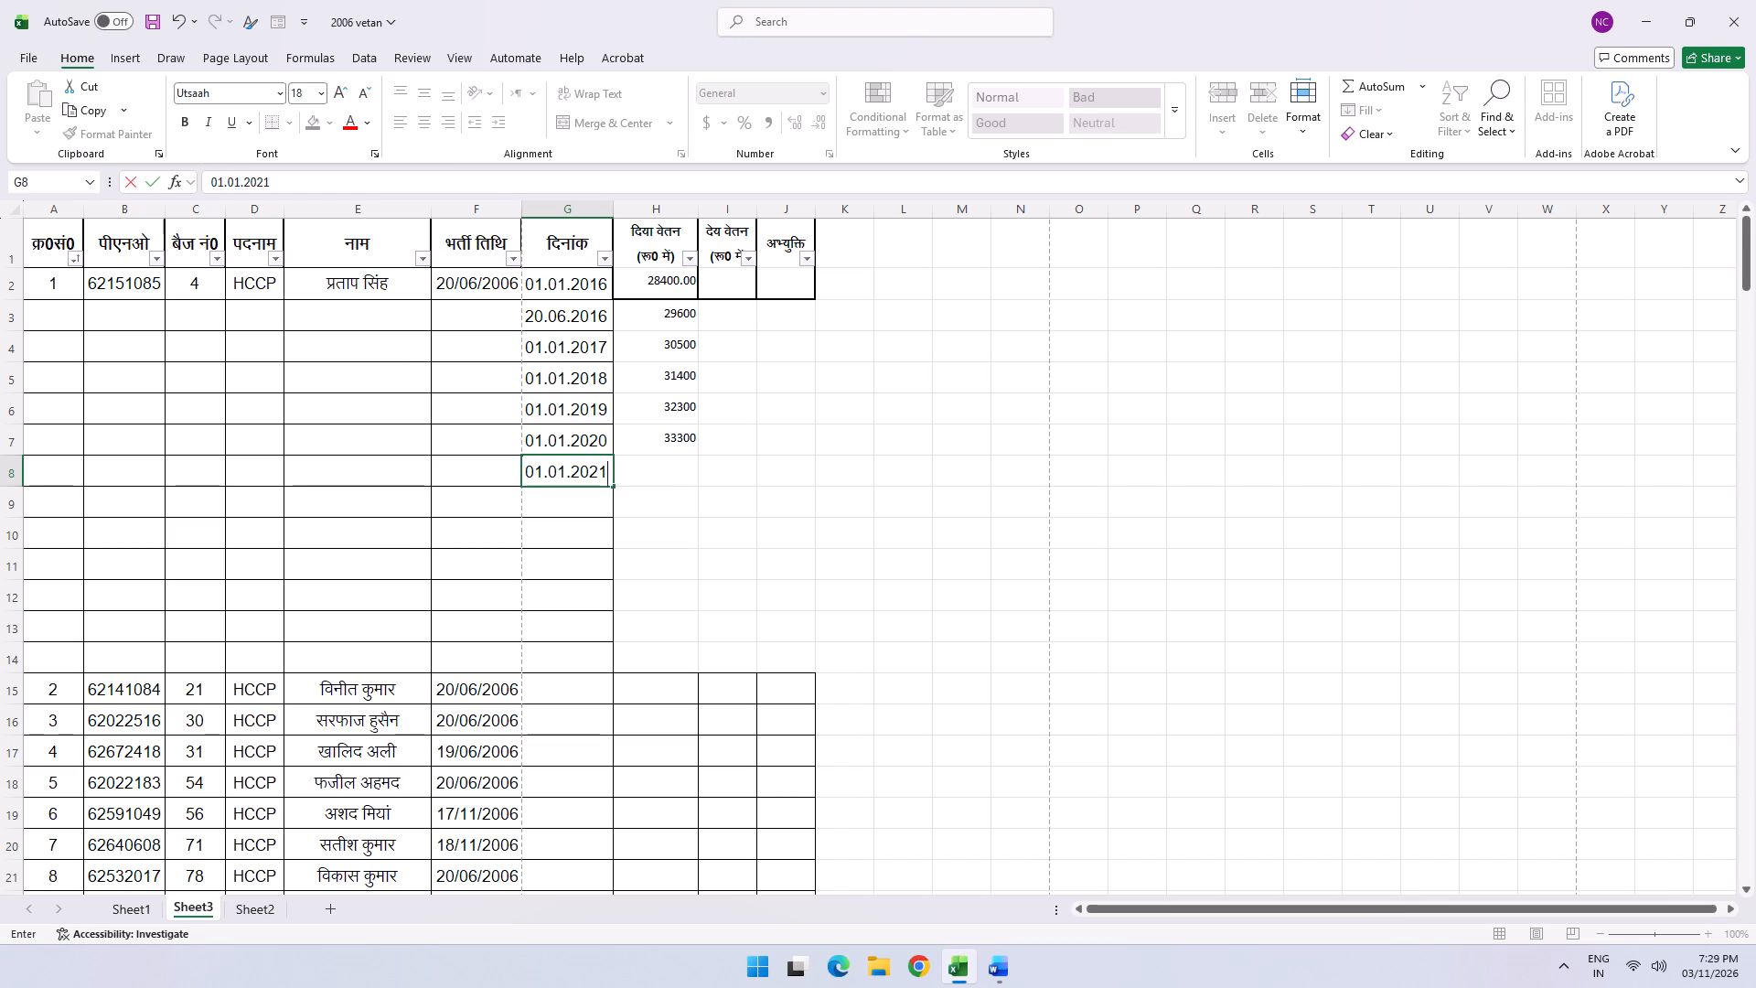
pyautogui.press('Right')
pyautogui.write('34300')
pyautogui.press('Return')
# Enter the date 01.01.2022 in G9 and move on to the paid salary cell of row 9.
pyautogui.press('Left')
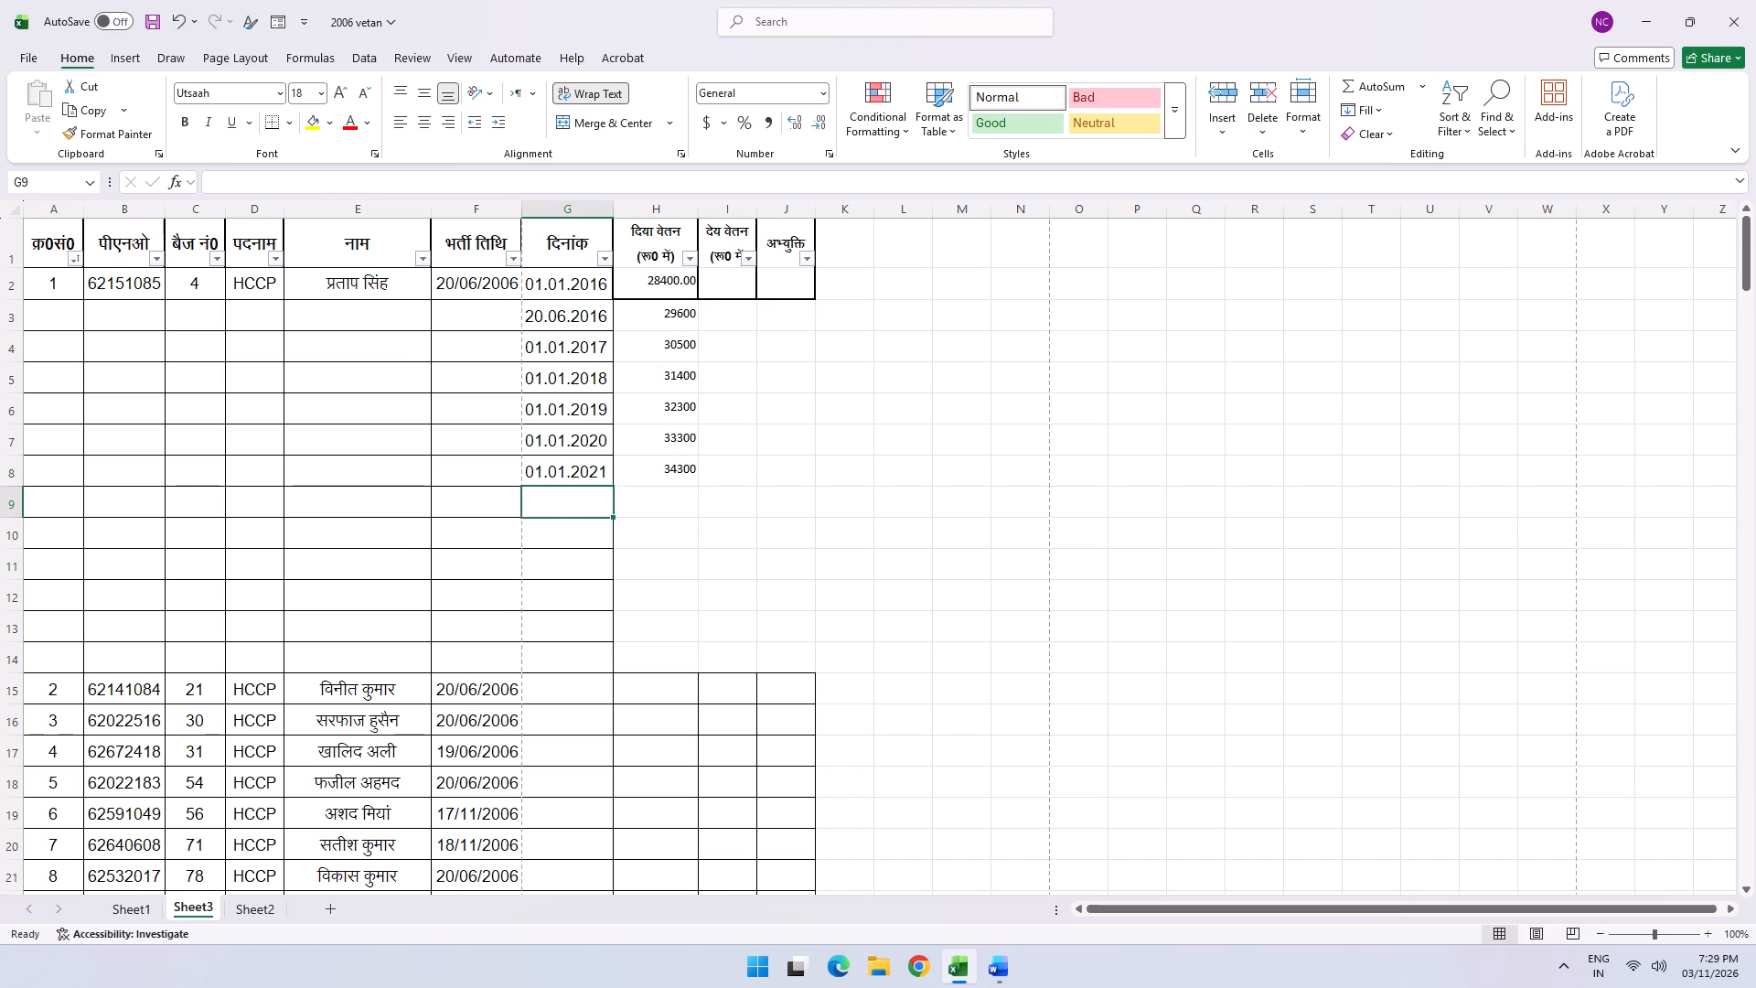
pyautogui.write('01.')
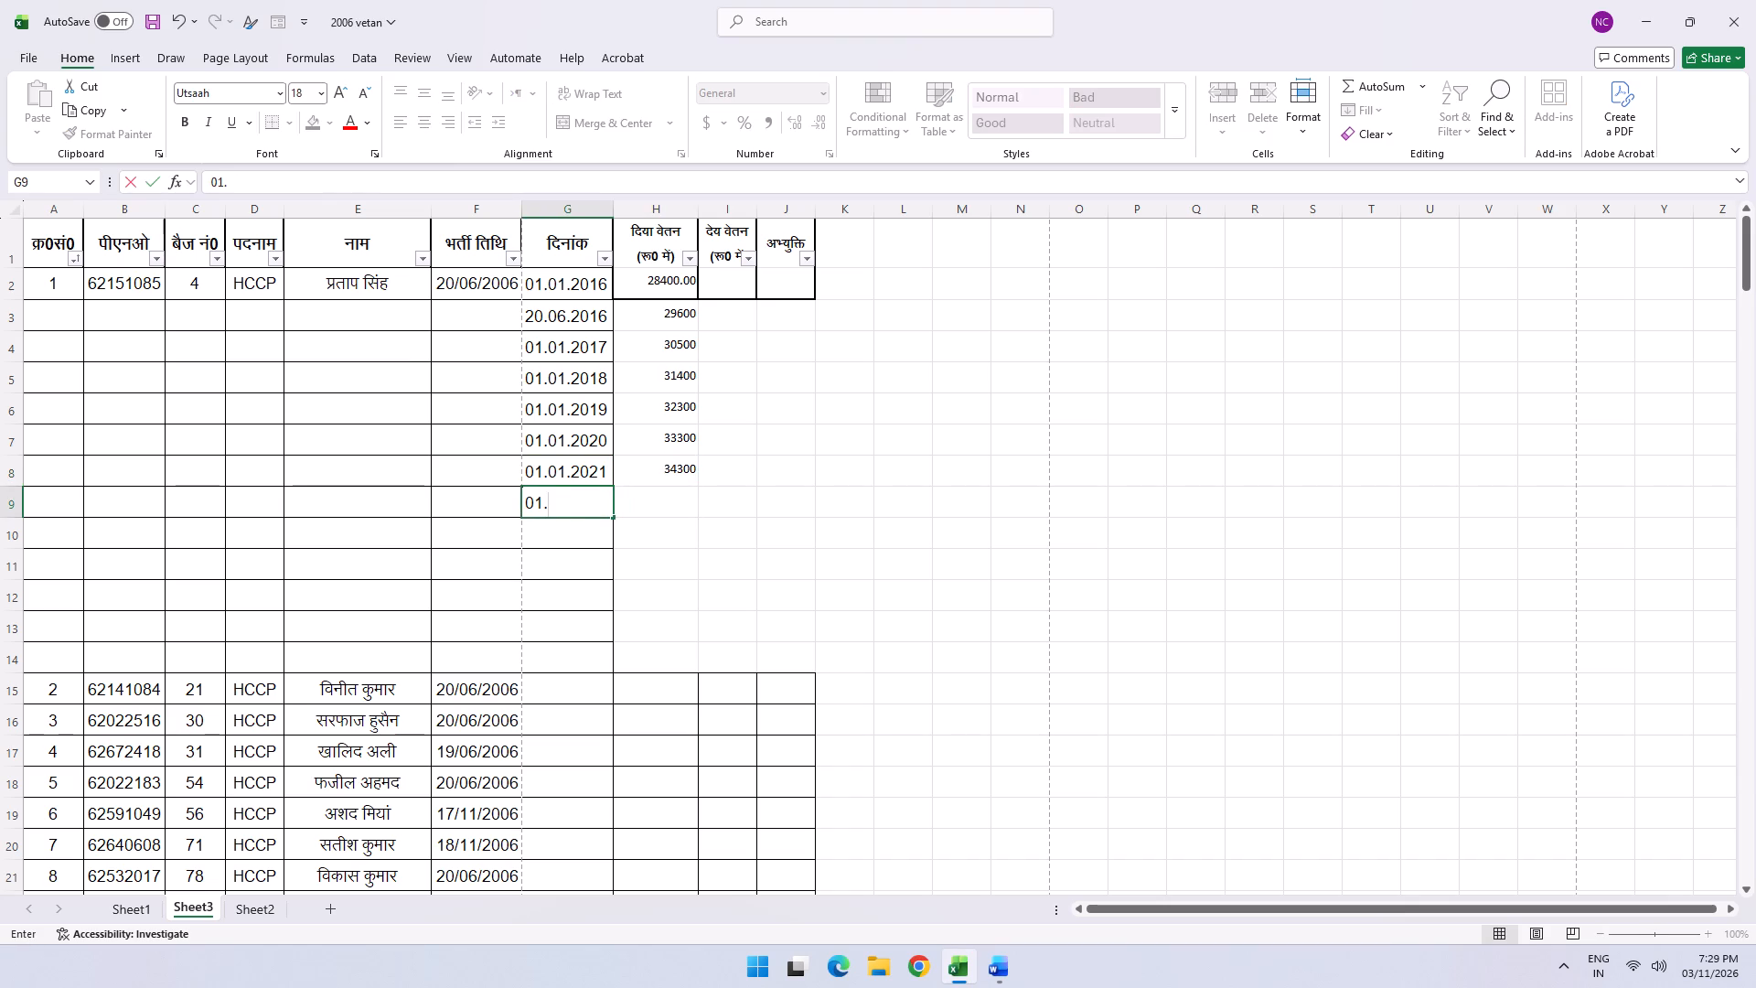
pyautogui.press('.')
pyautogui.press('BackSpace')
pyautogui.write('01.2022')
pyautogui.press('Right')
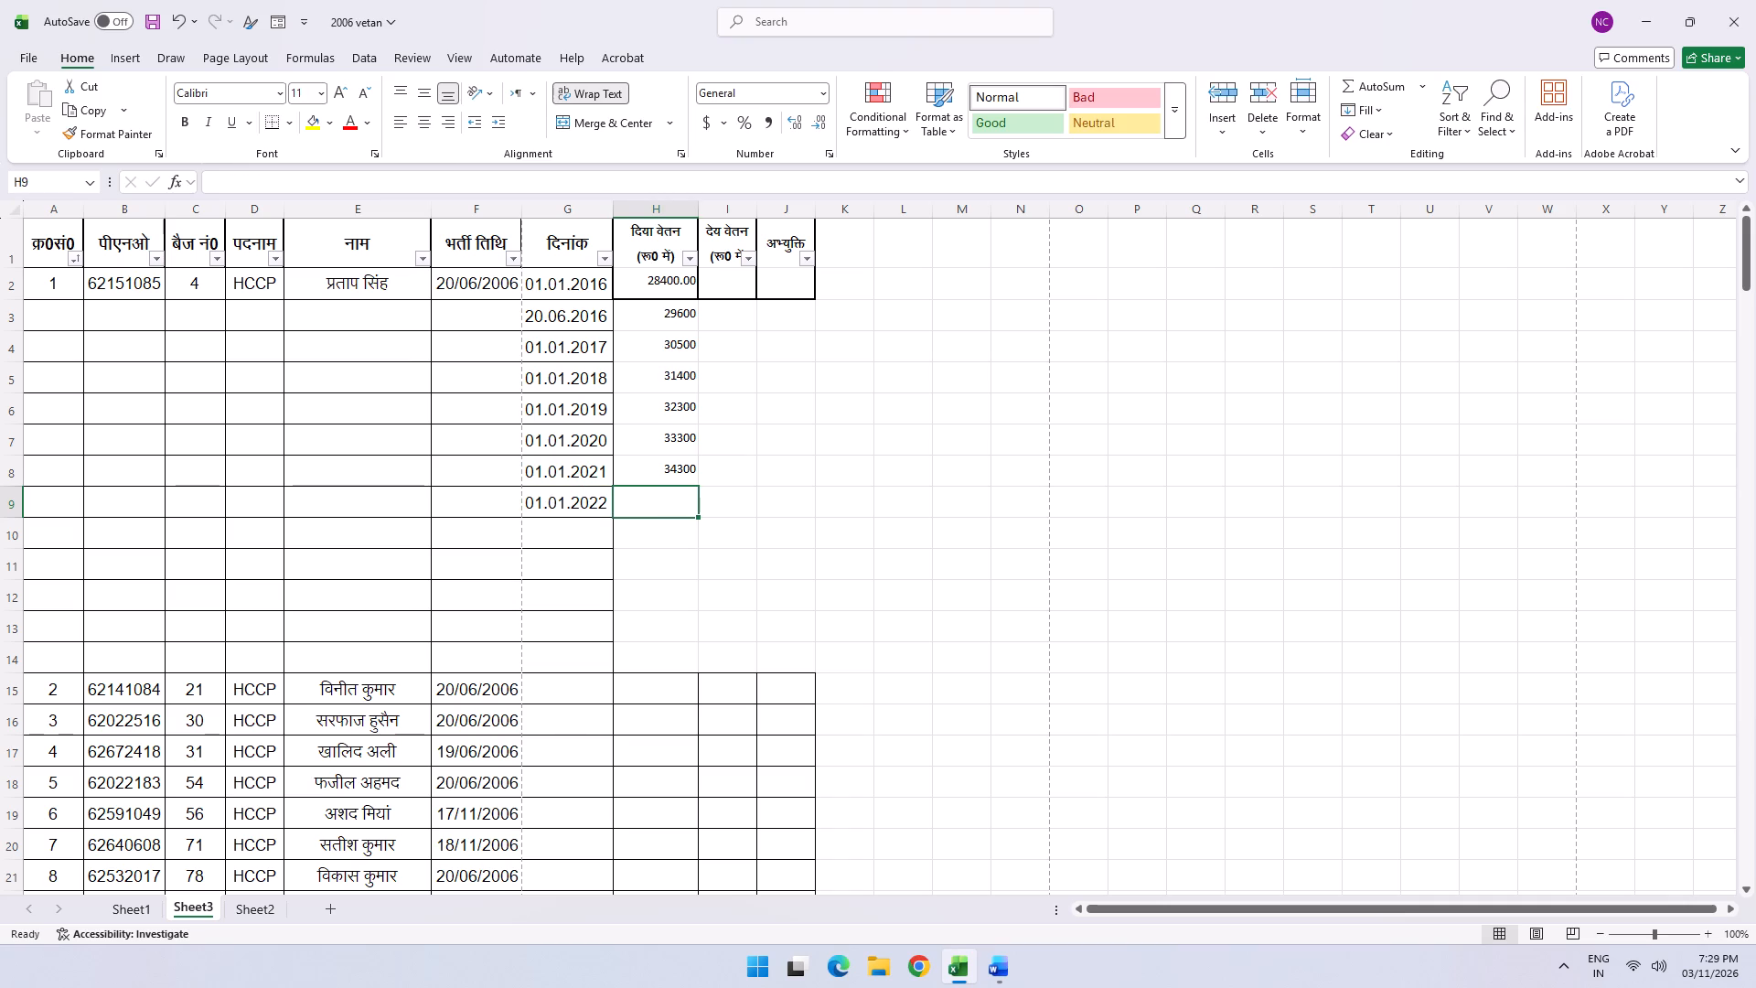
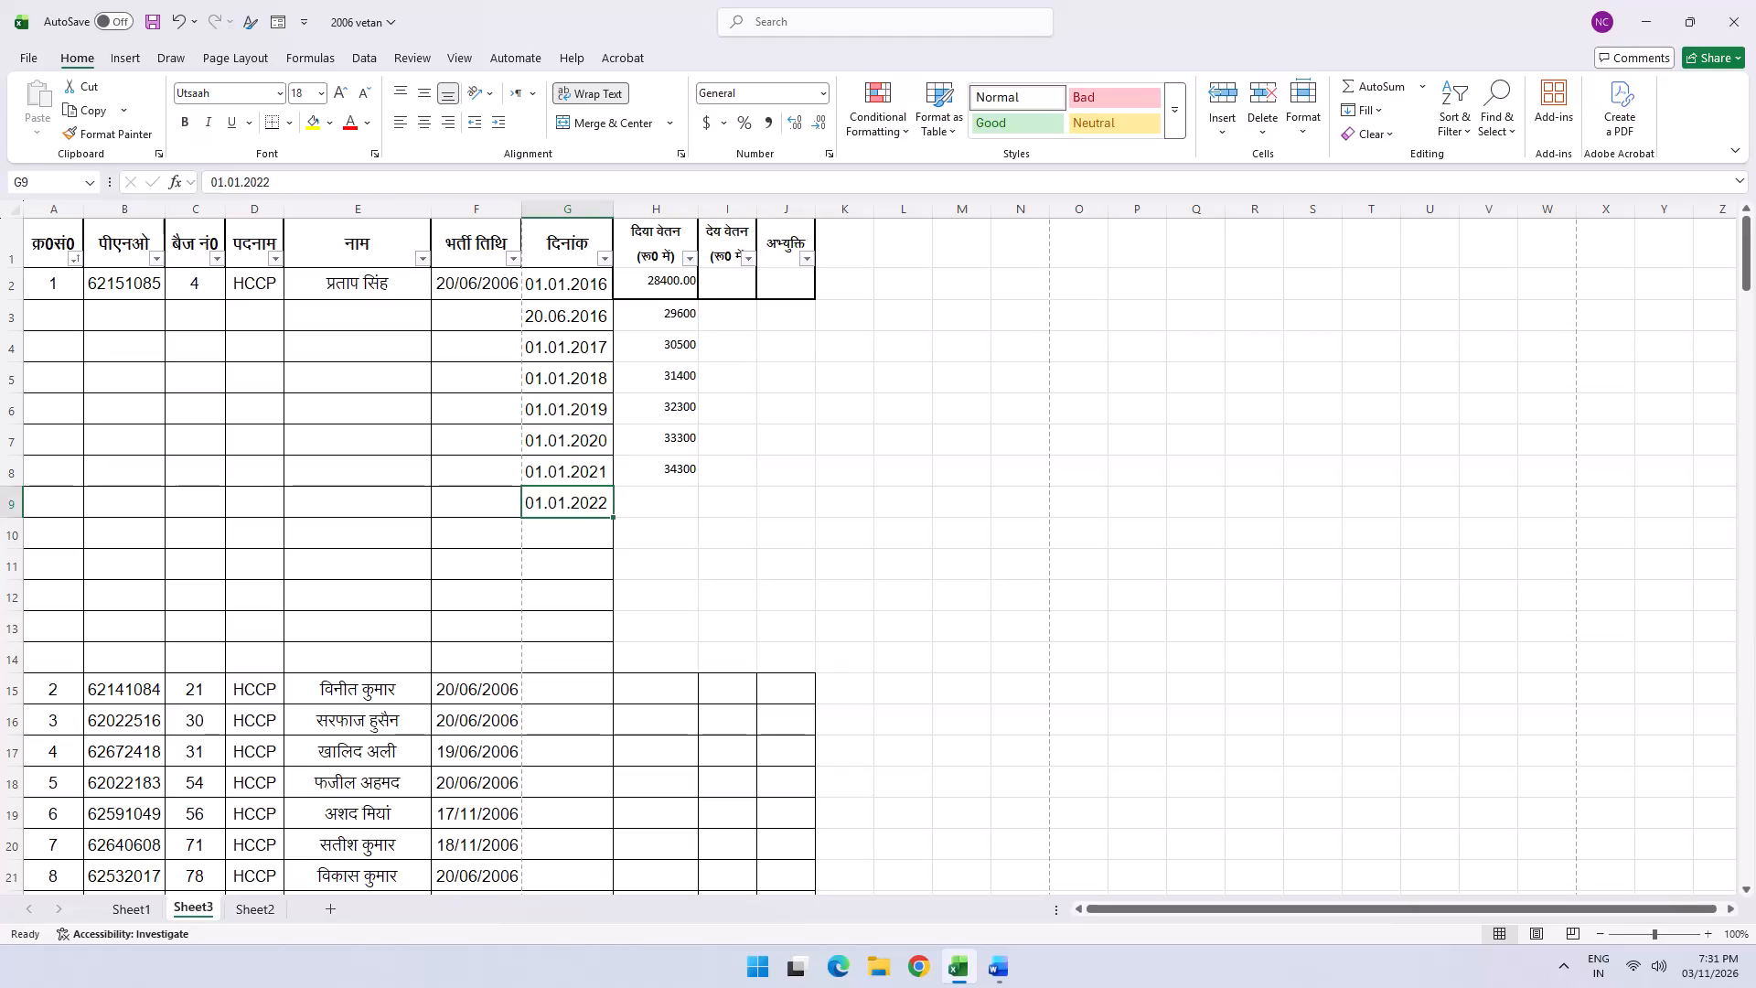
# Enter the date 01.01.2023 in cell G10 of the दिनांक column, below the 01.01.2022 entry.
pyautogui.press('Down')
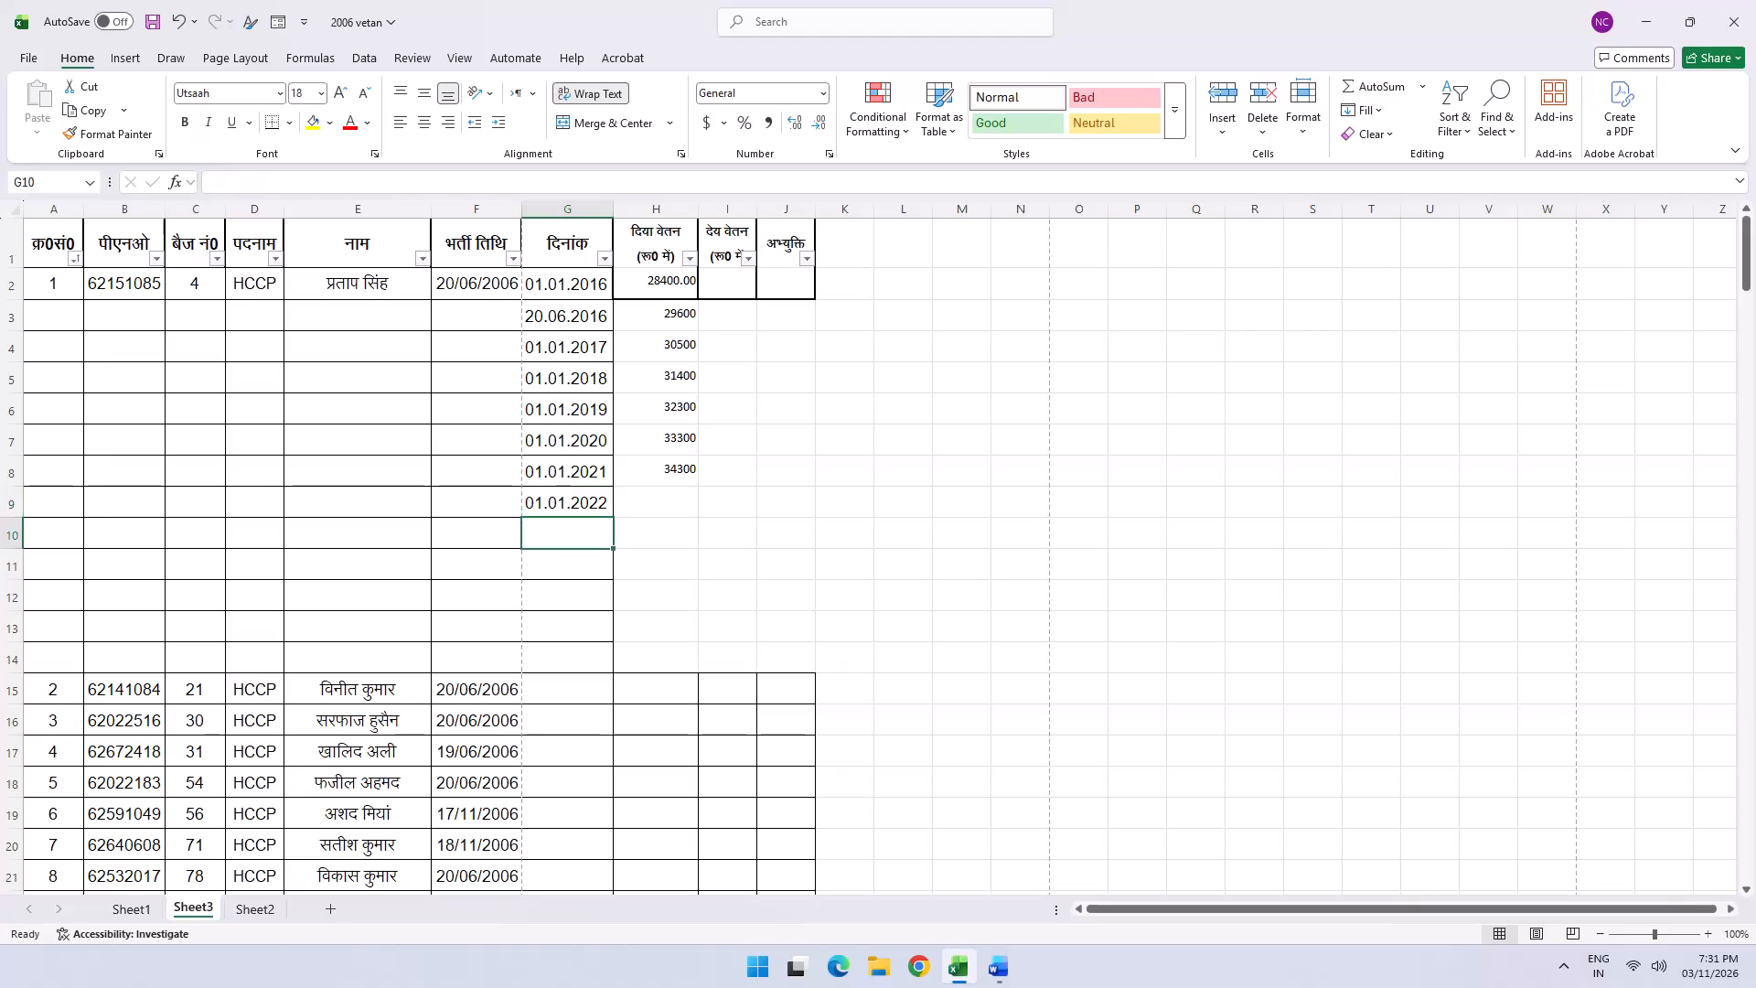
pyautogui.write('01.')
pyautogui.write('01.2023')
pyautogui.press('Return')
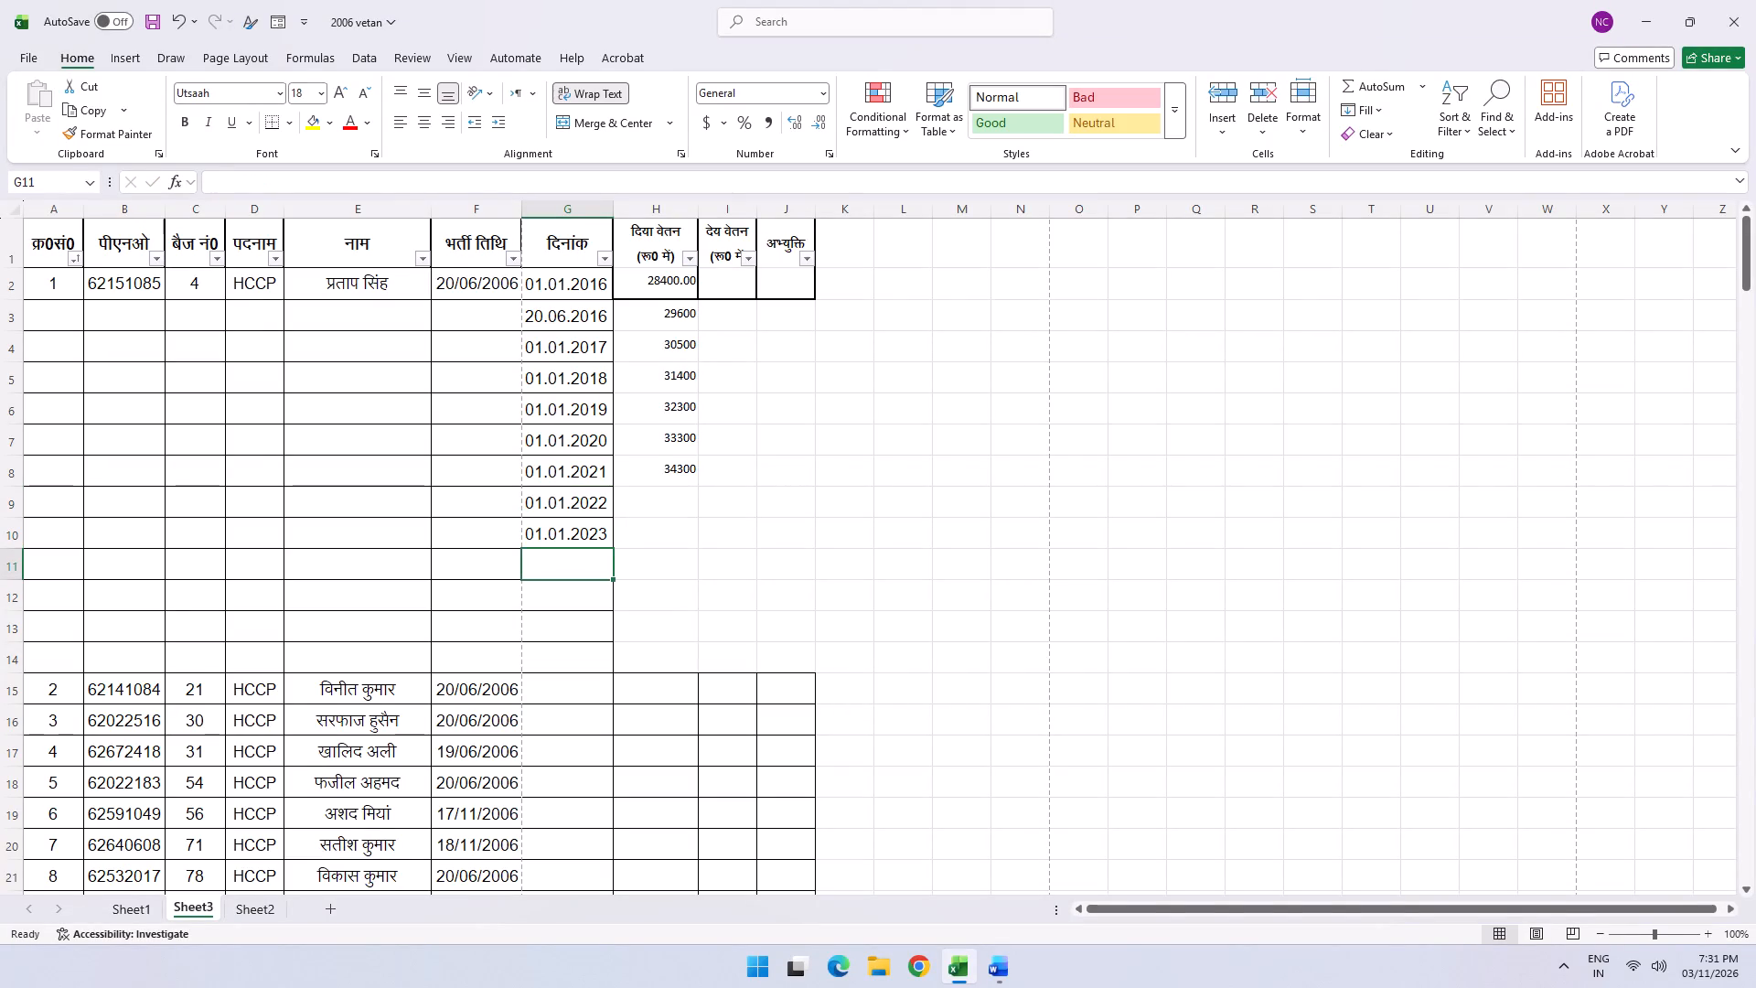
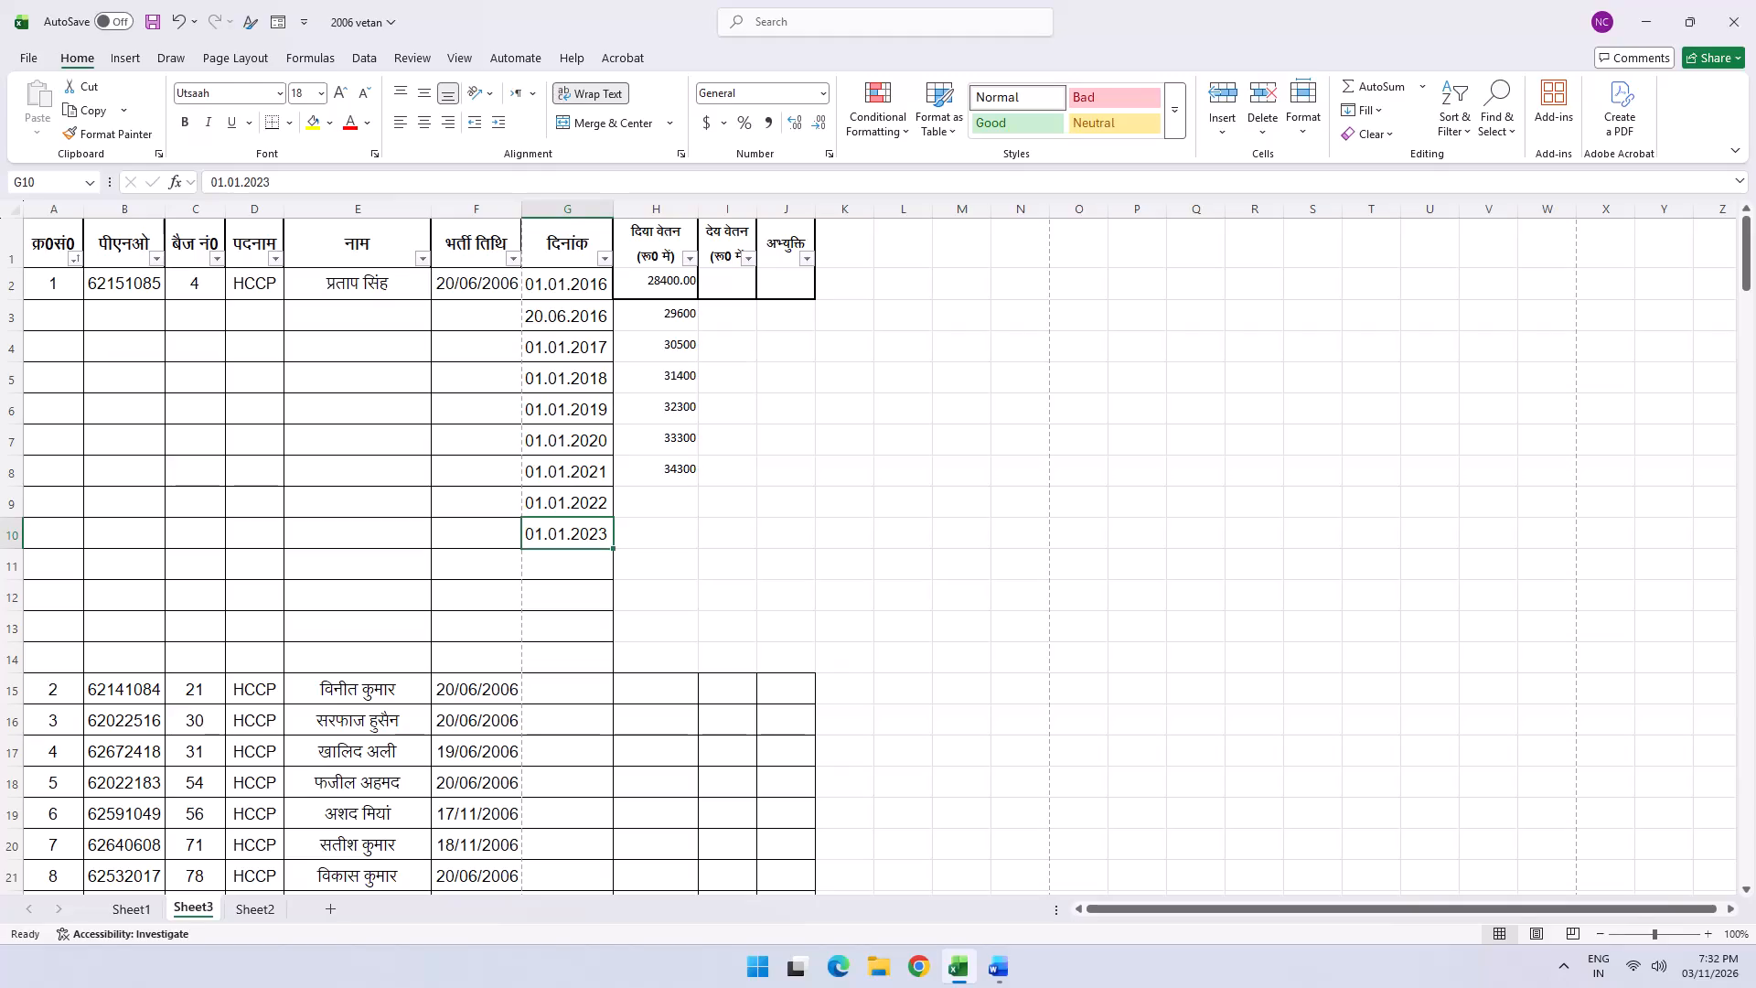
# Clear the 01.01.2023 date from cell G10 of the दिनांक column.
pyautogui.press('Up')
pyautogui.press('Down')
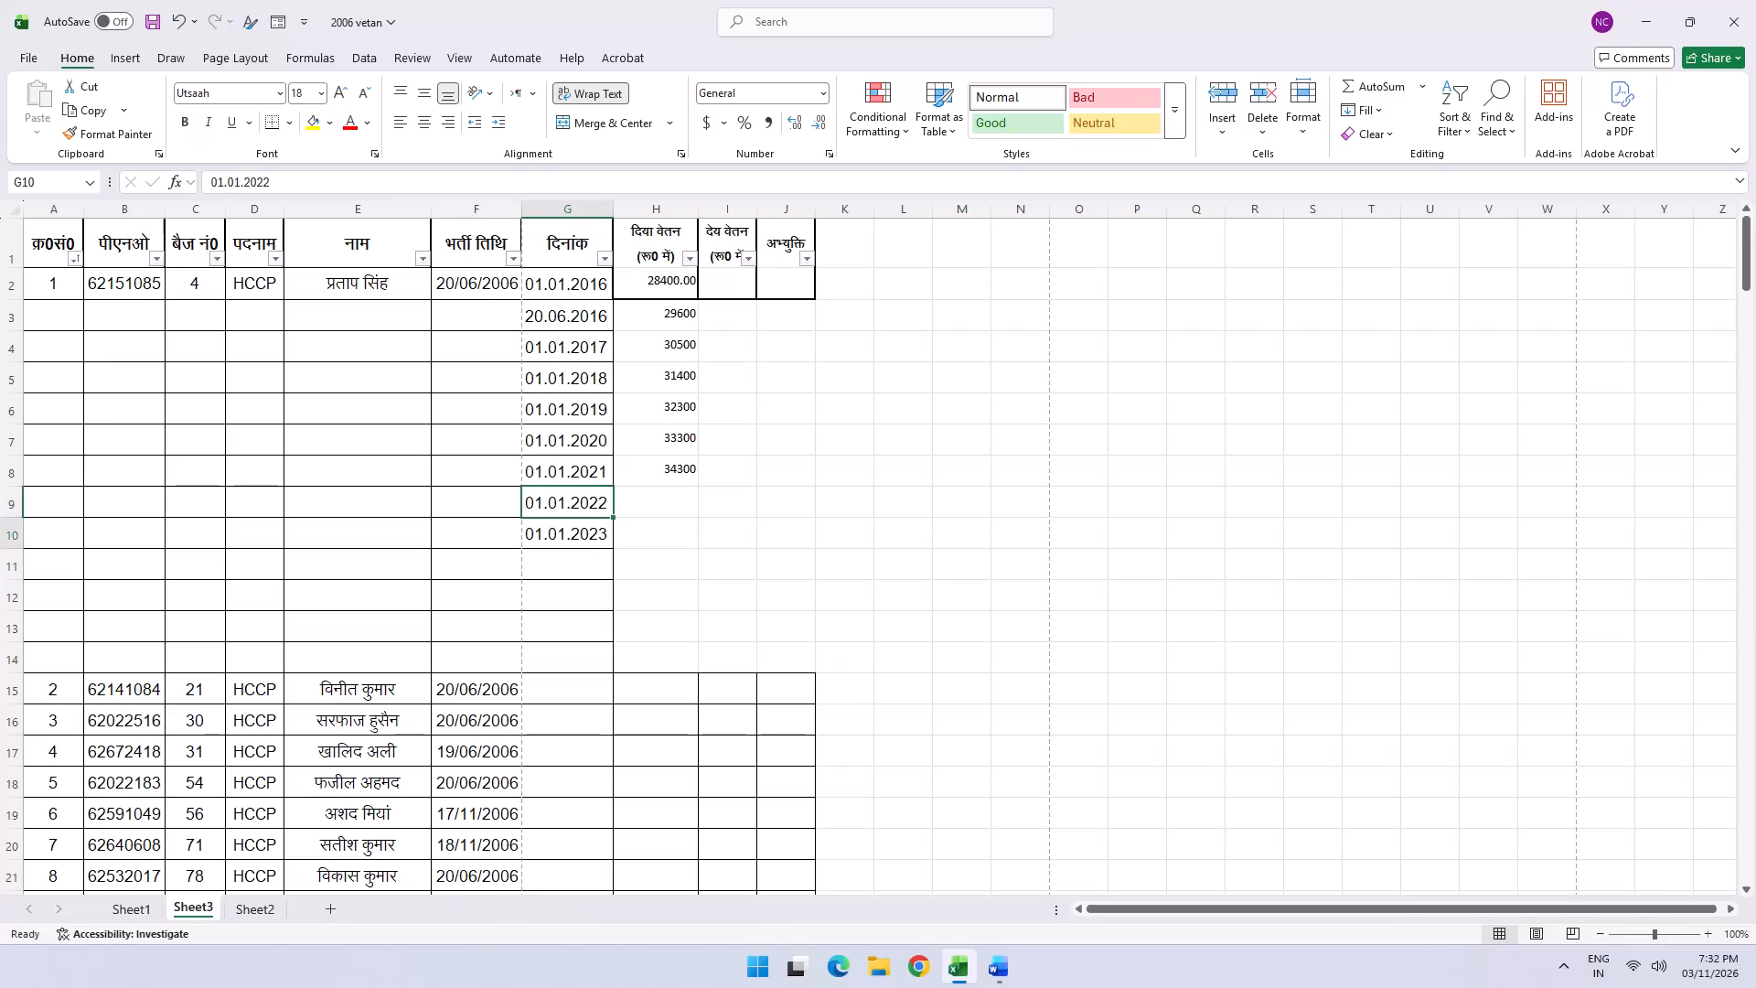
pyautogui.press('Delete')
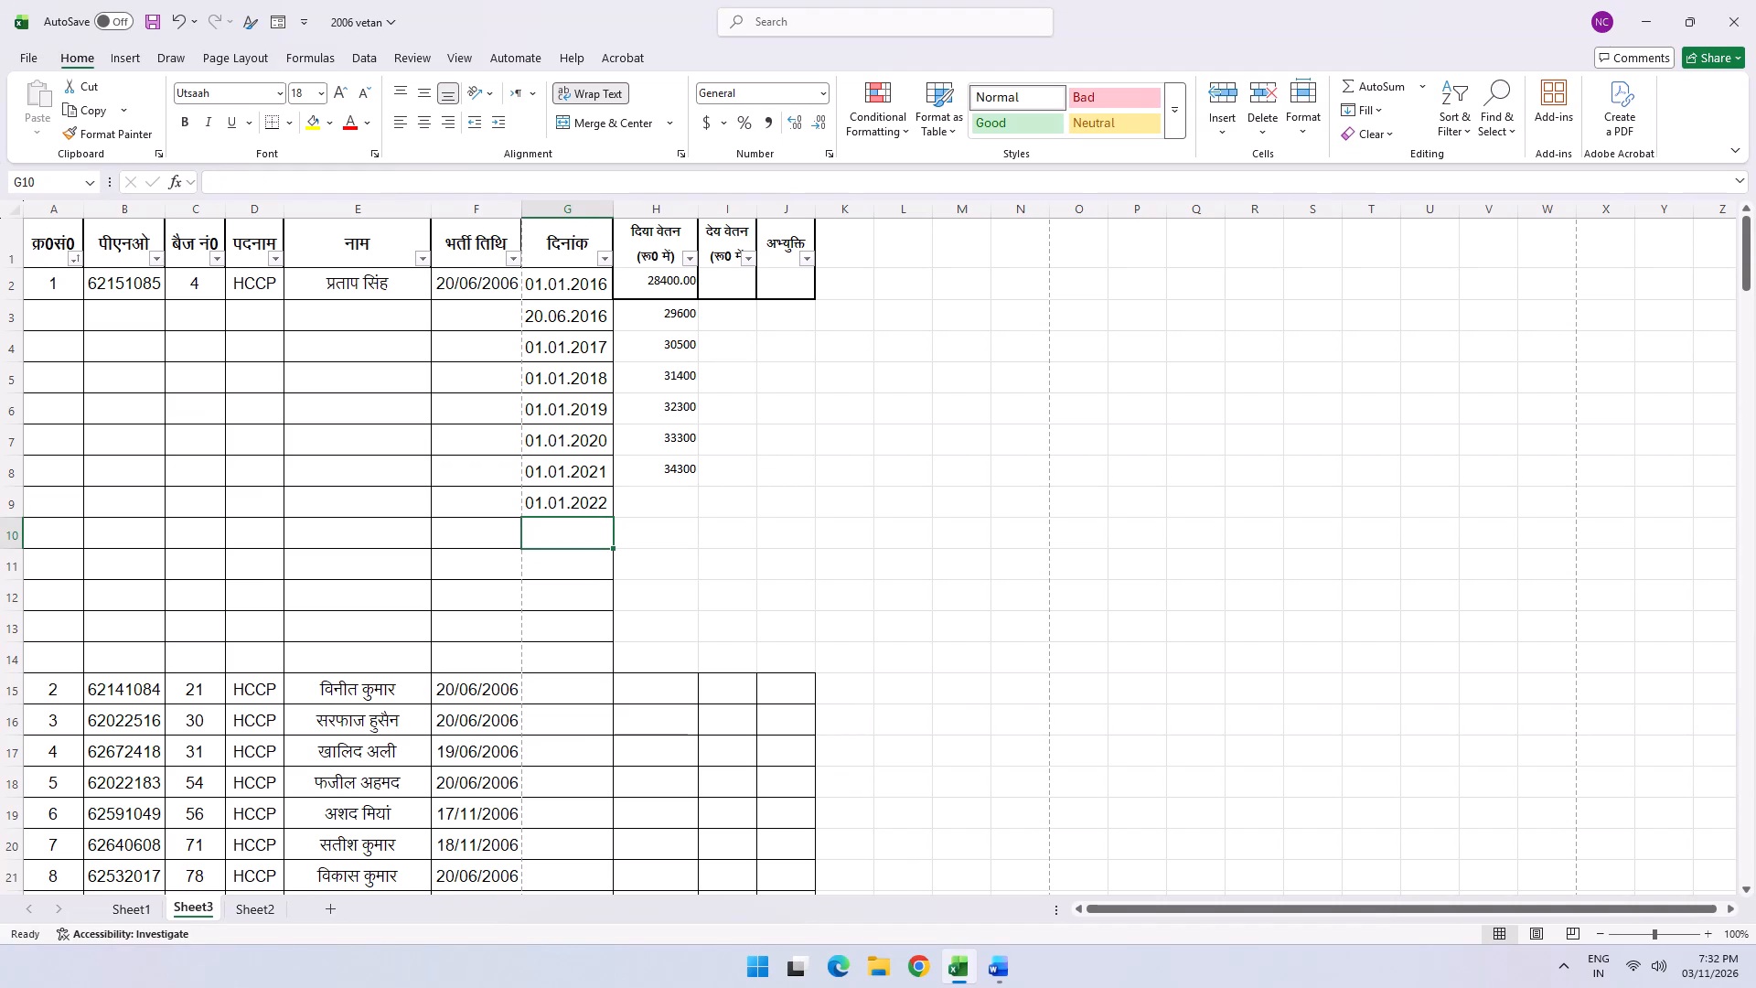
# Set row 8's दिनांक entry to 01.07.2021 and its दिया वेतन amount to 35300.
pyautogui.press('Up')
pyautogui.press('Up')
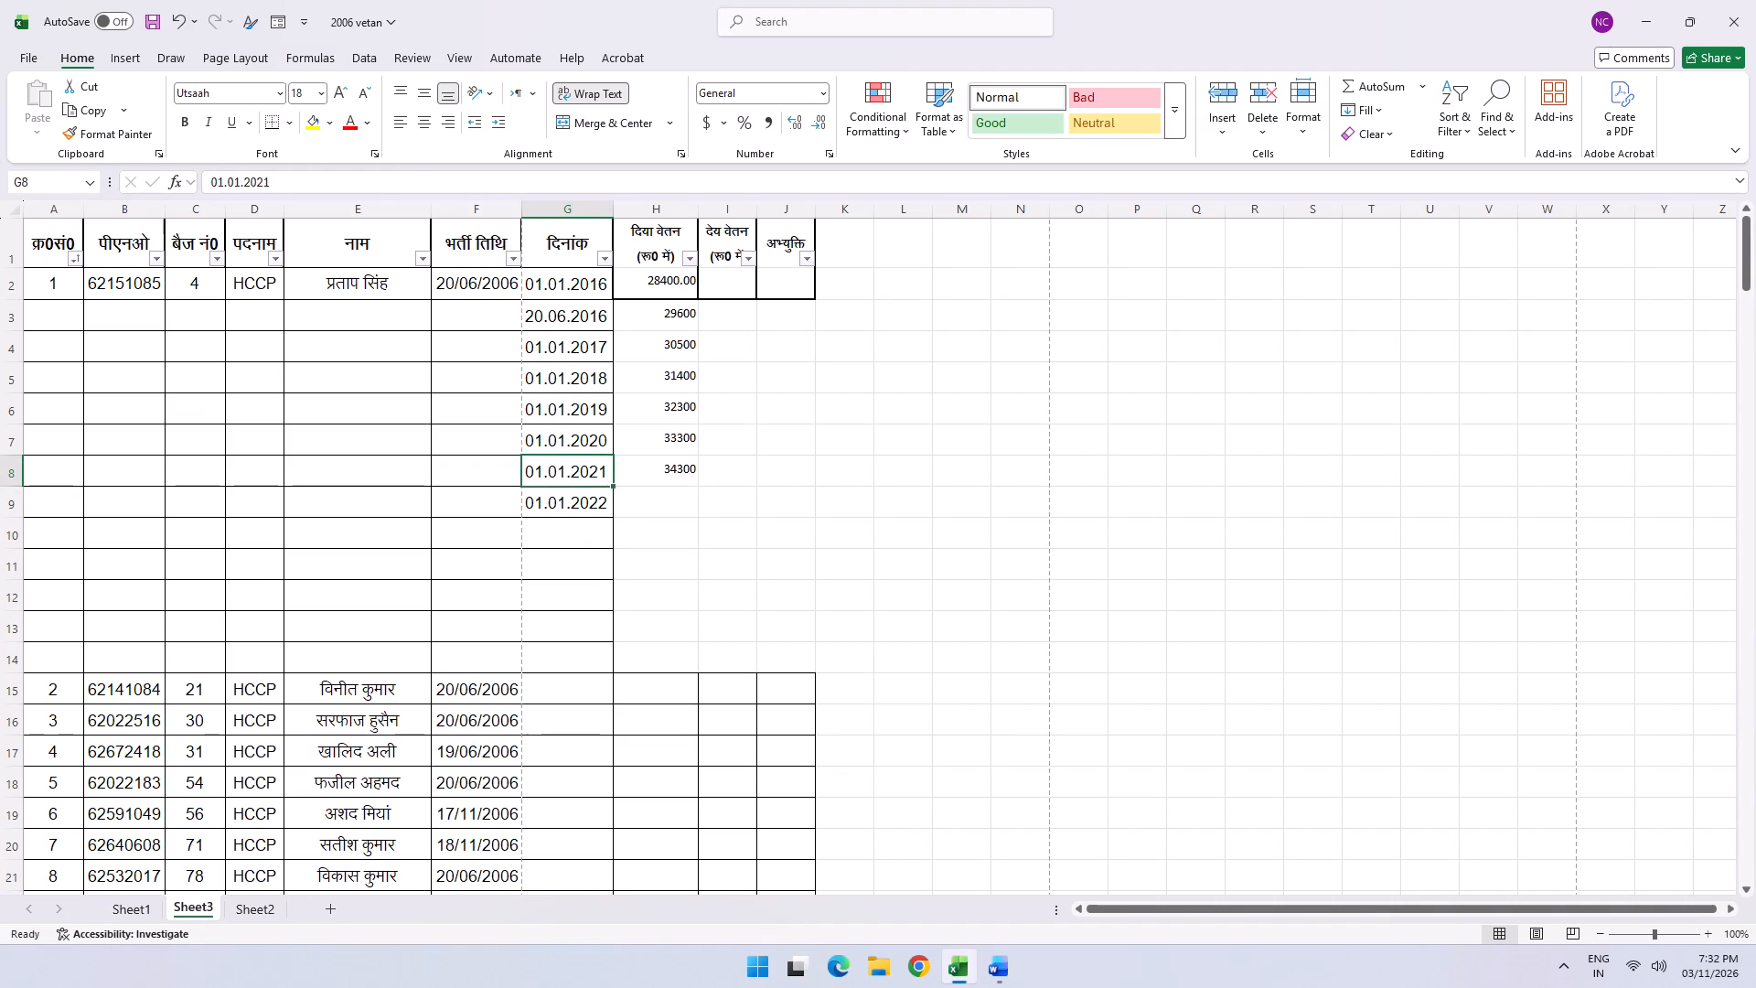
pyautogui.write('01.07.2021')
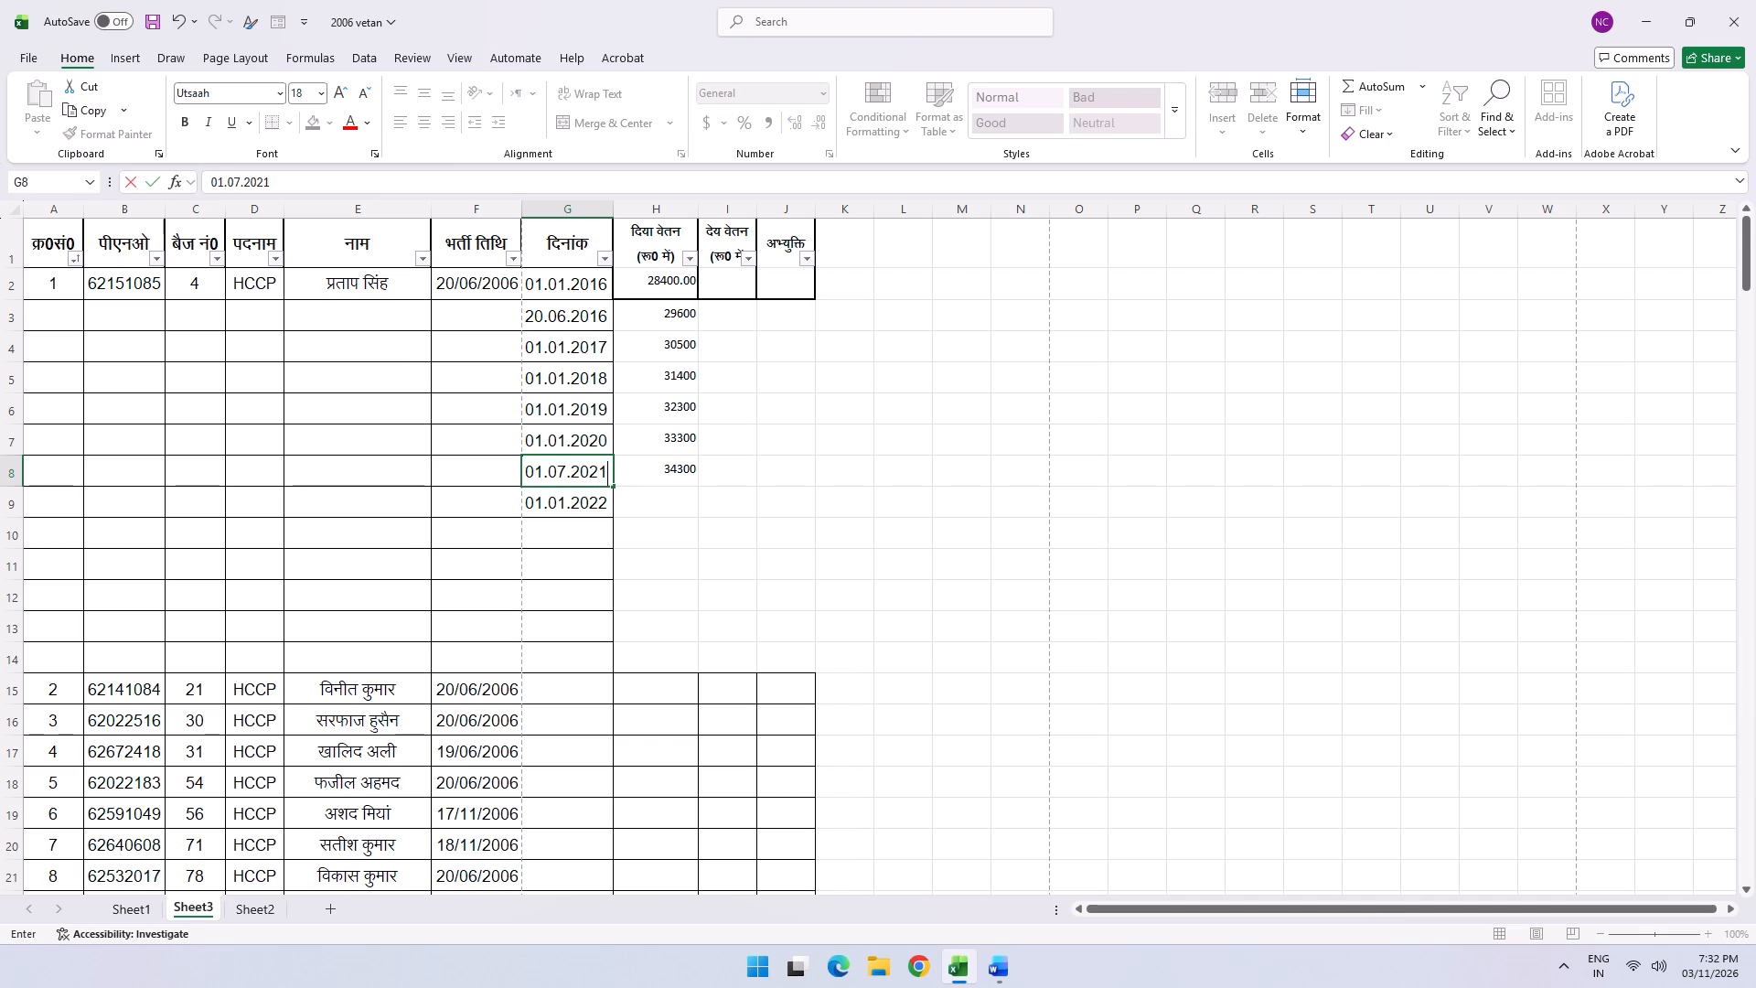
pyautogui.press('Right')
pyautogui.write('35300')
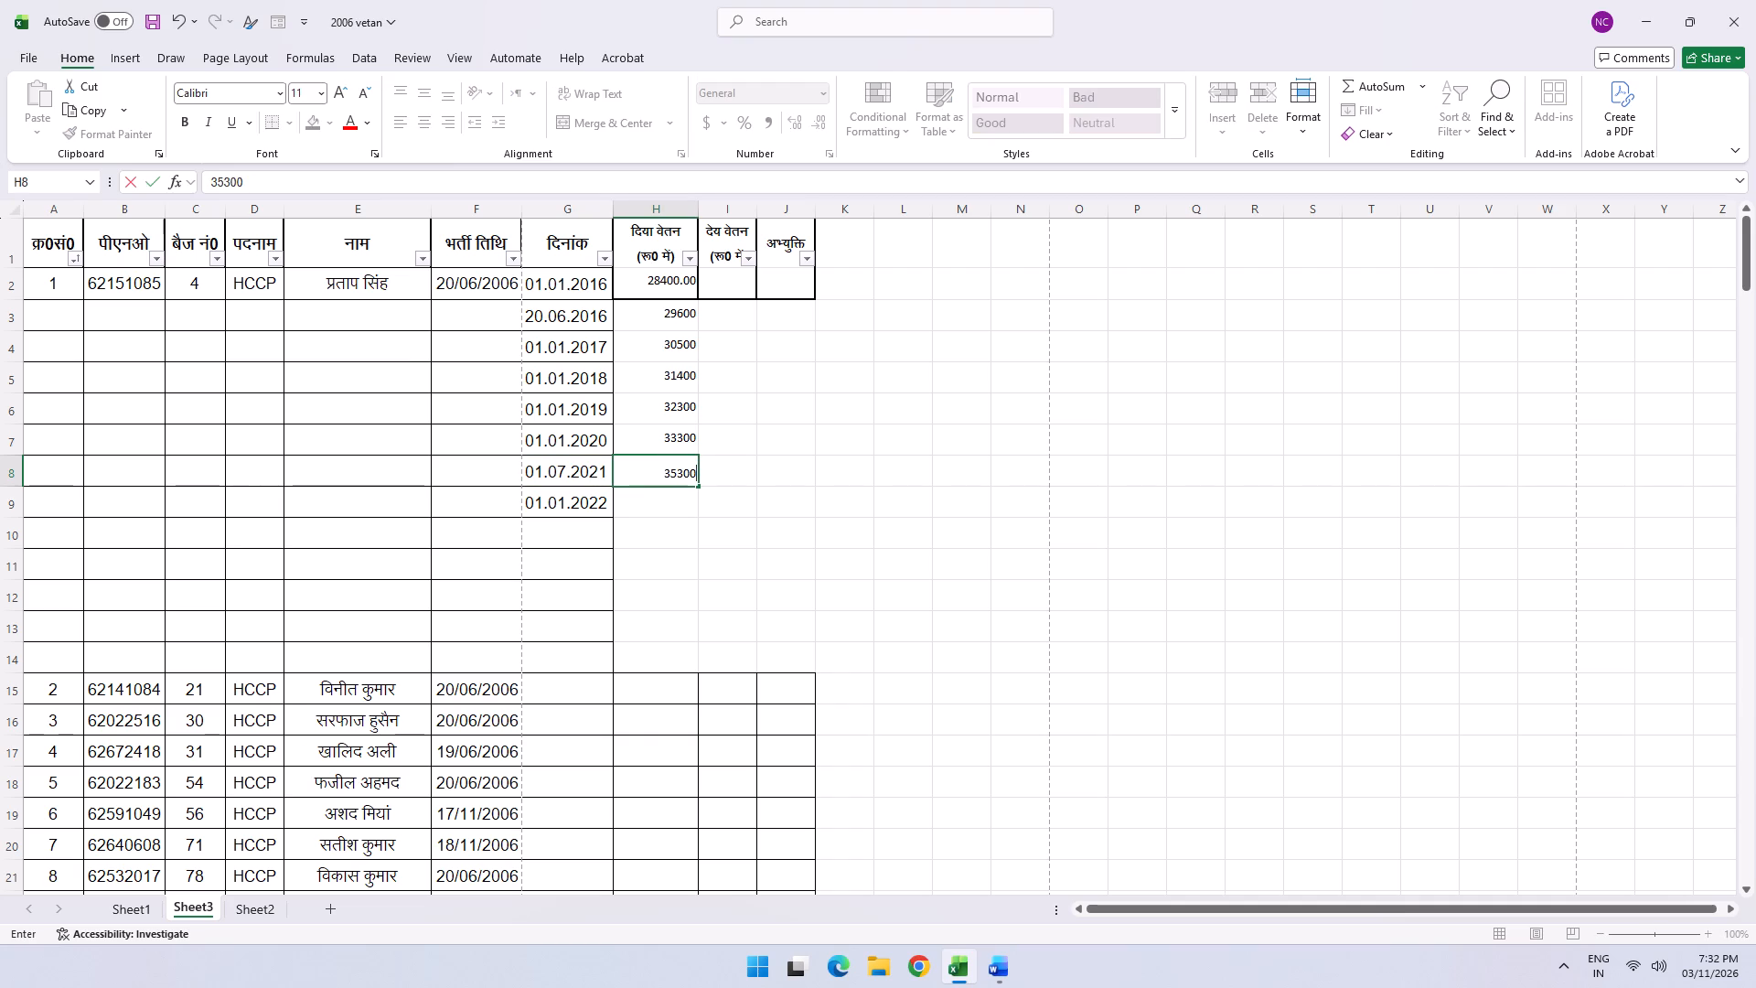
pyautogui.click(810, 500)
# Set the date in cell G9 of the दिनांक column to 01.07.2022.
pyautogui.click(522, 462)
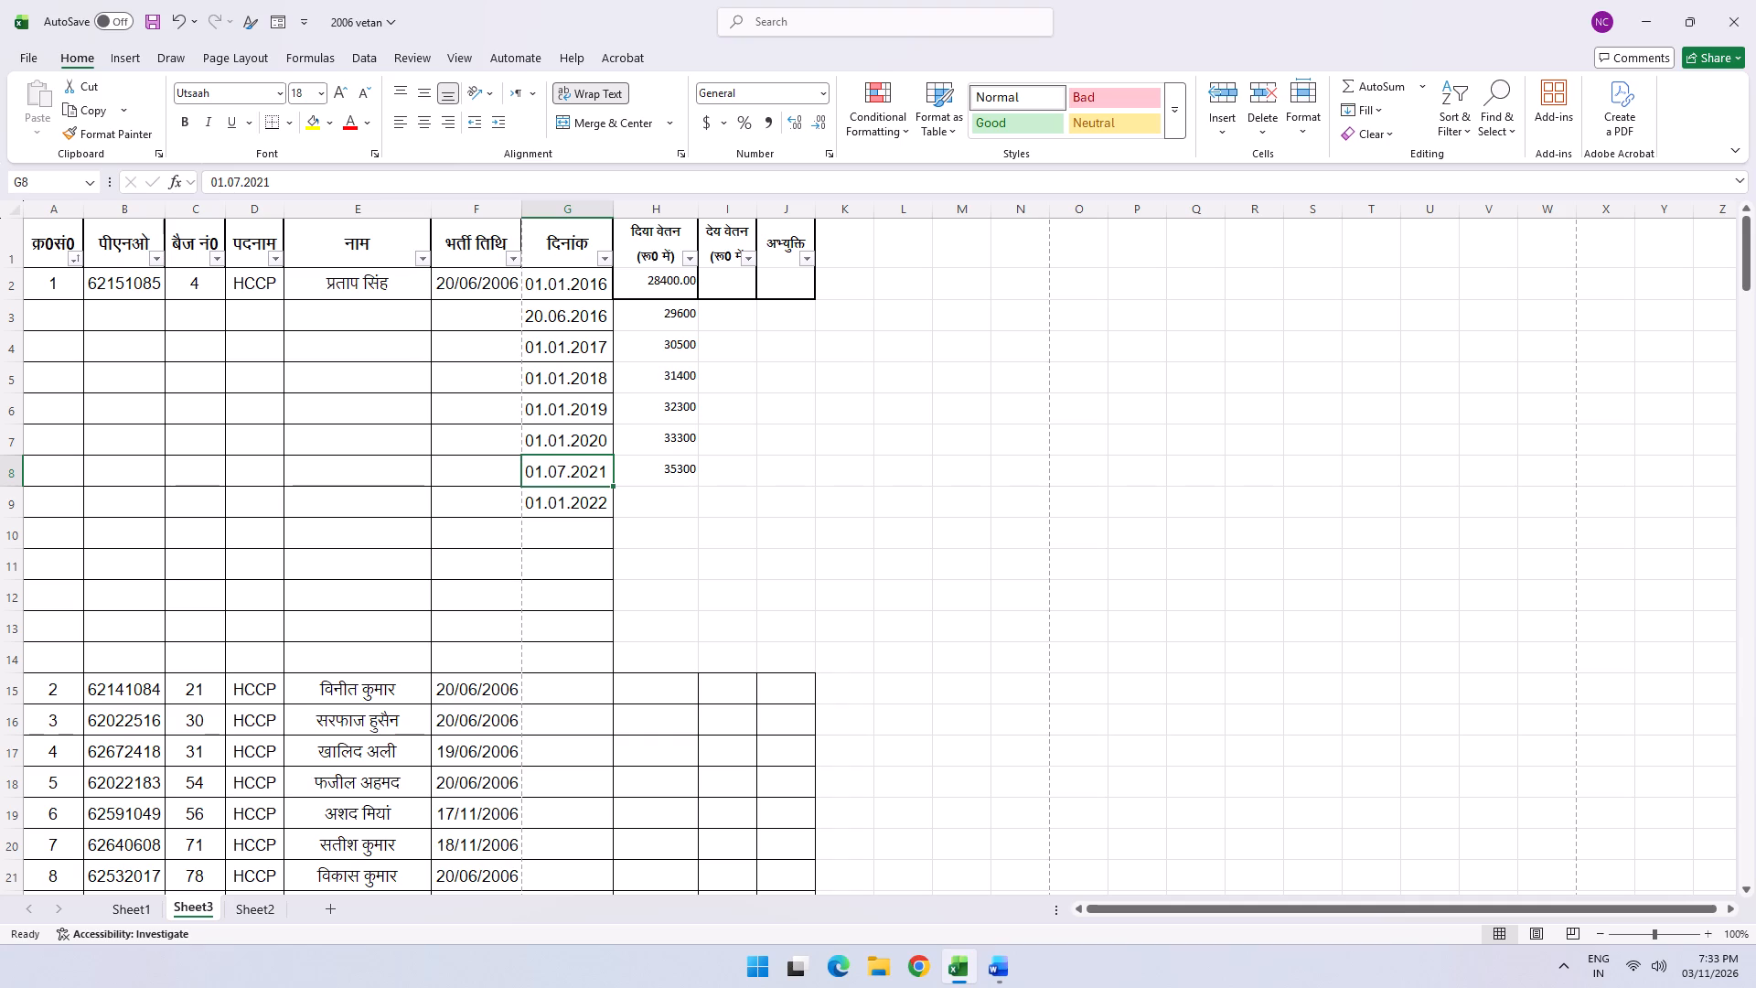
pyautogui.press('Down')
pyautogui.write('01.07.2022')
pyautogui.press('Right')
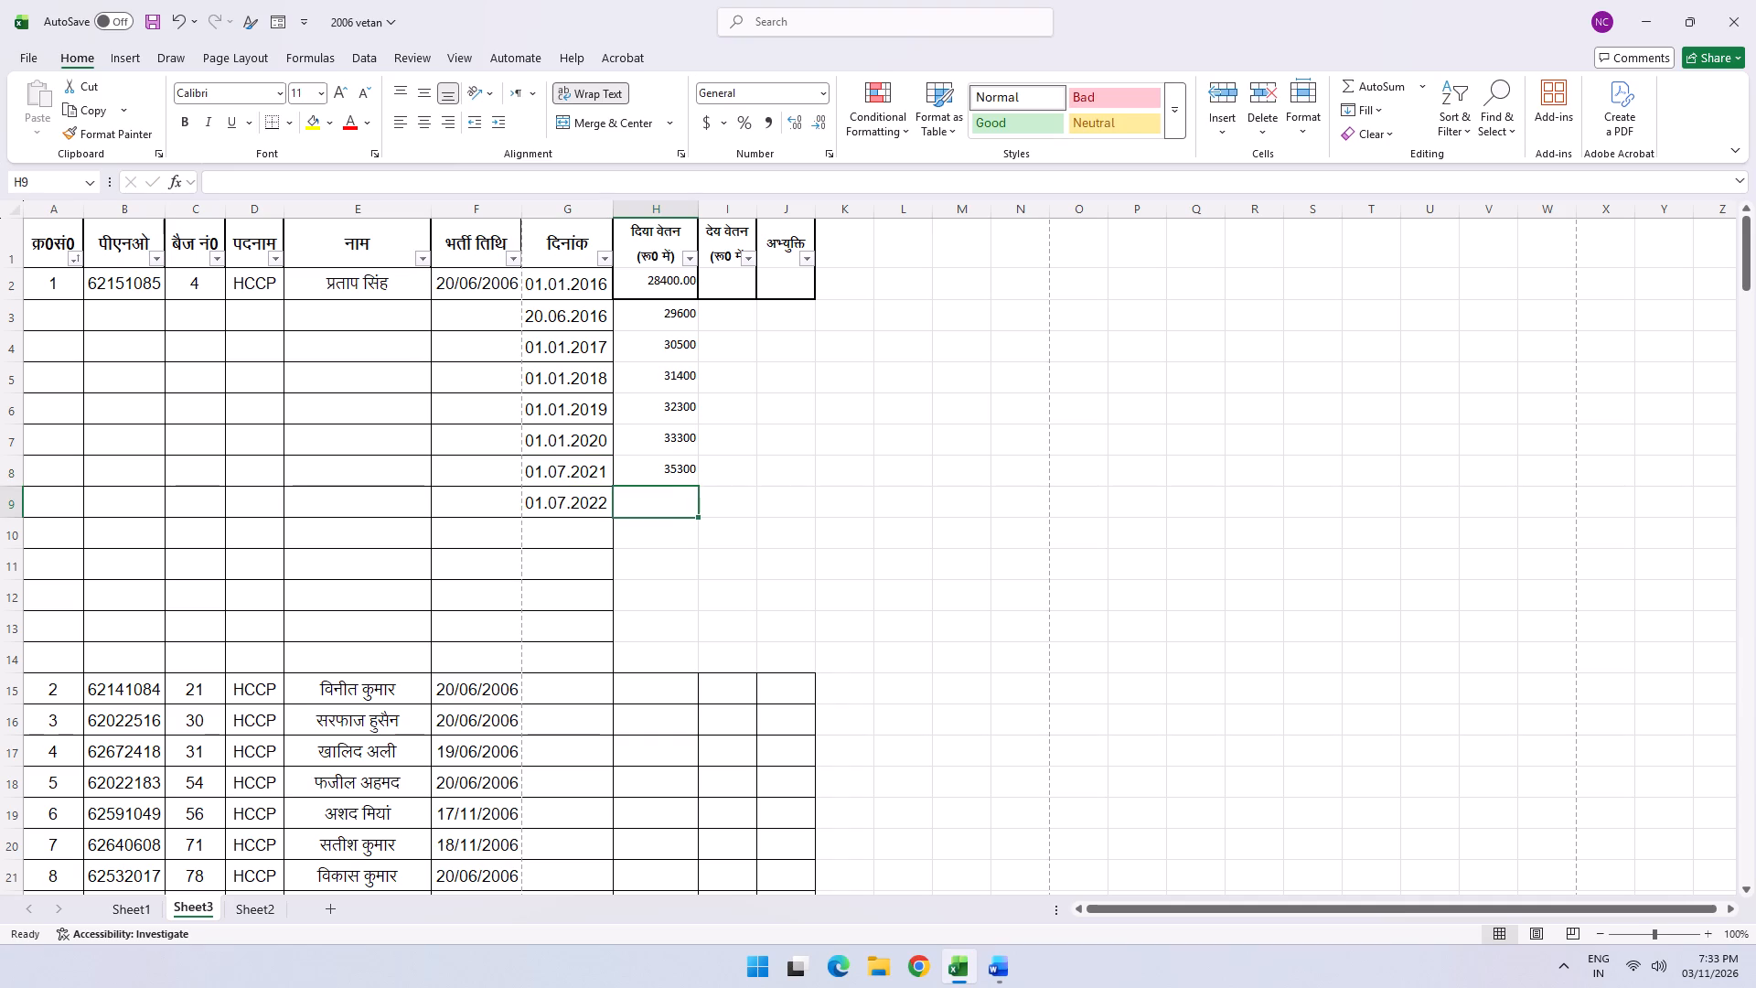
# Clear the date in cell G9 and enter 20.06.2022 in its place.
pyautogui.press('Left')
pyautogui.press('Delete')
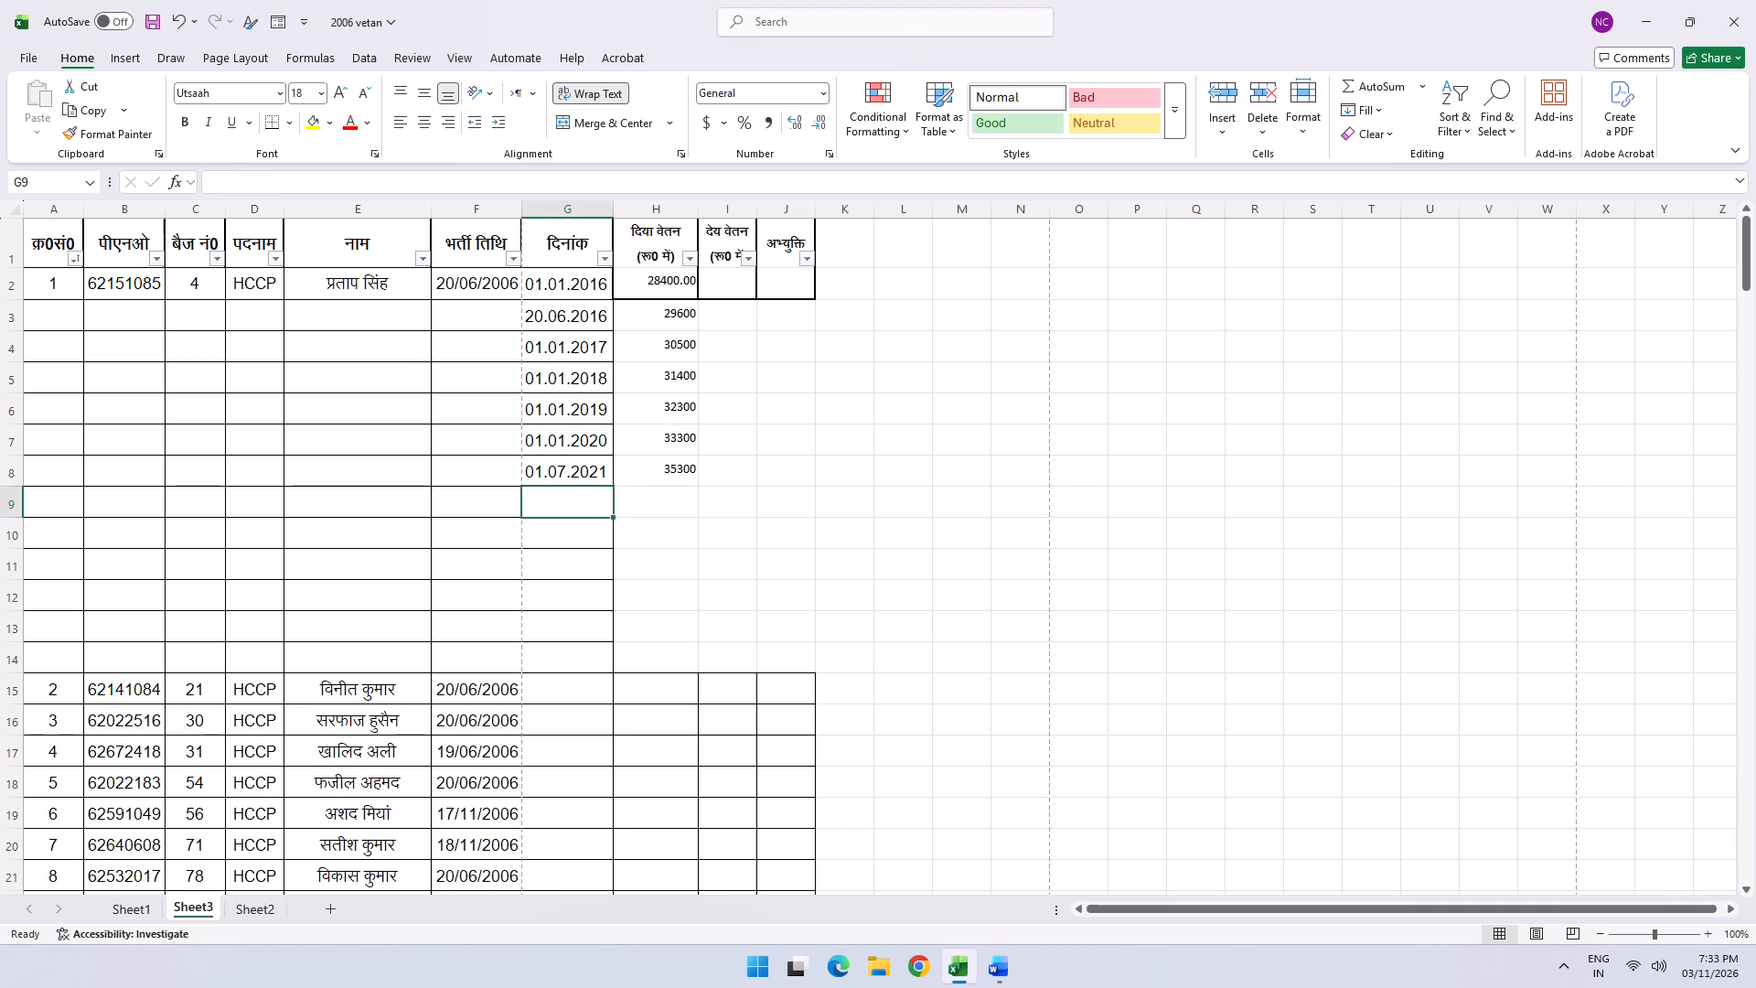
pyautogui.write('20.06.2022')
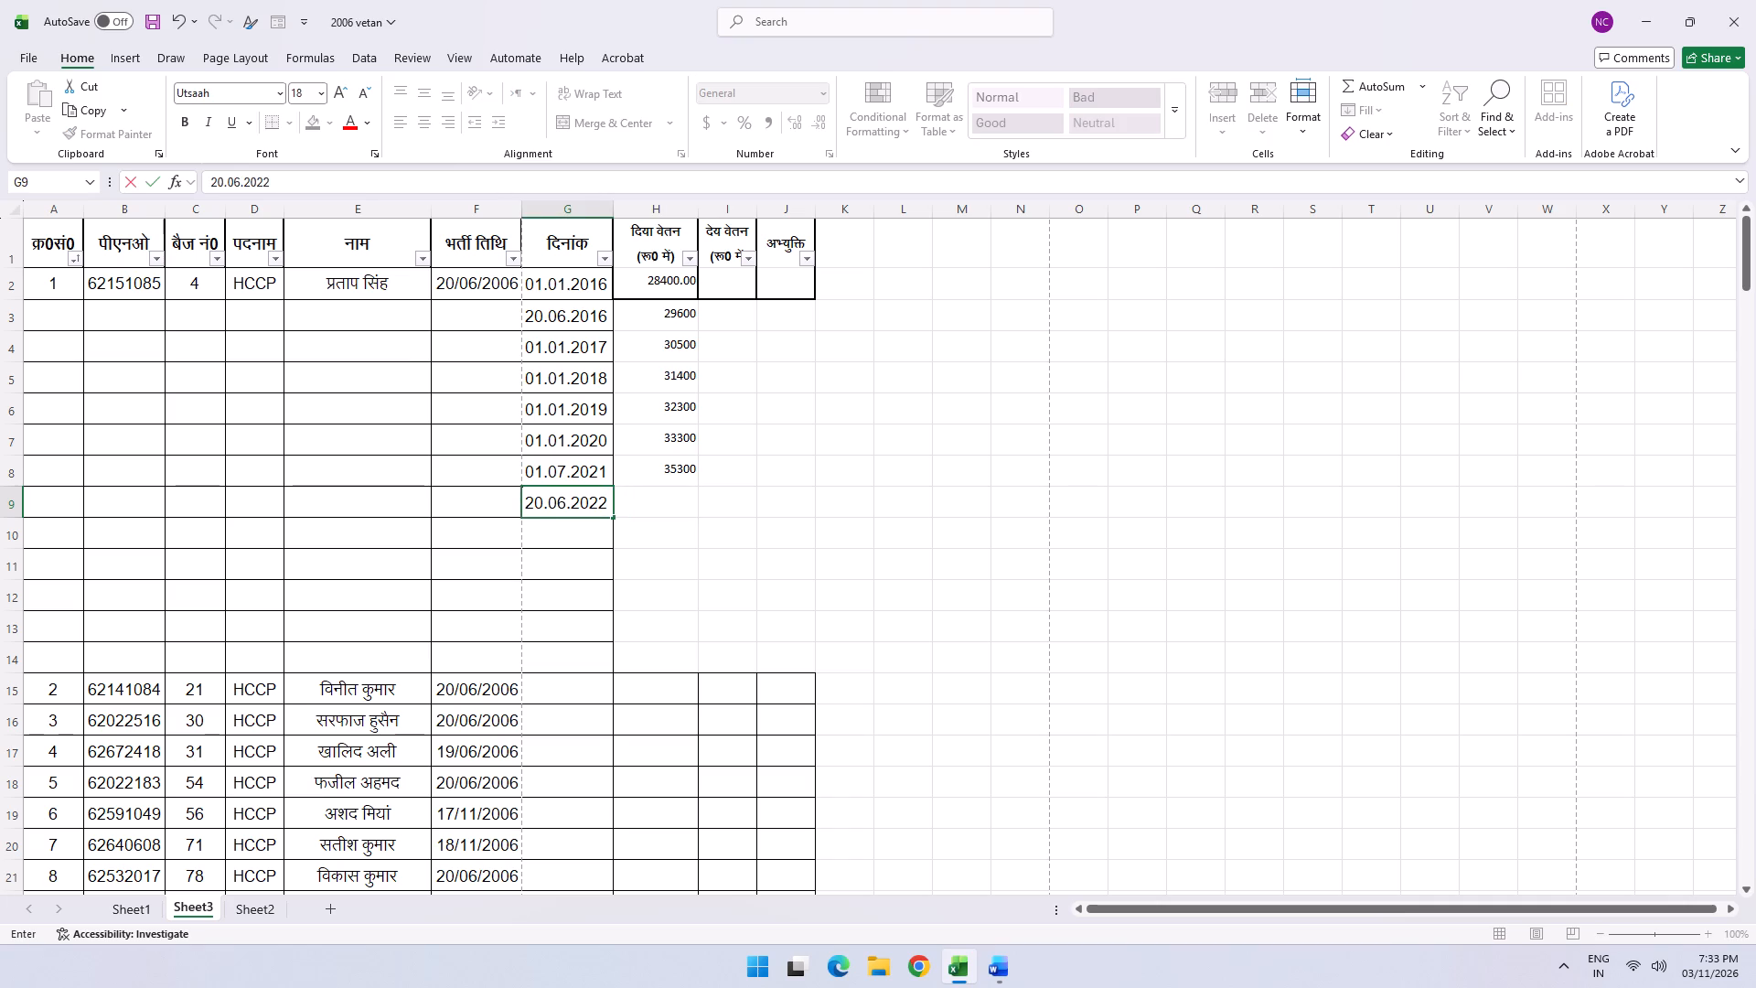
pyautogui.press('Right')
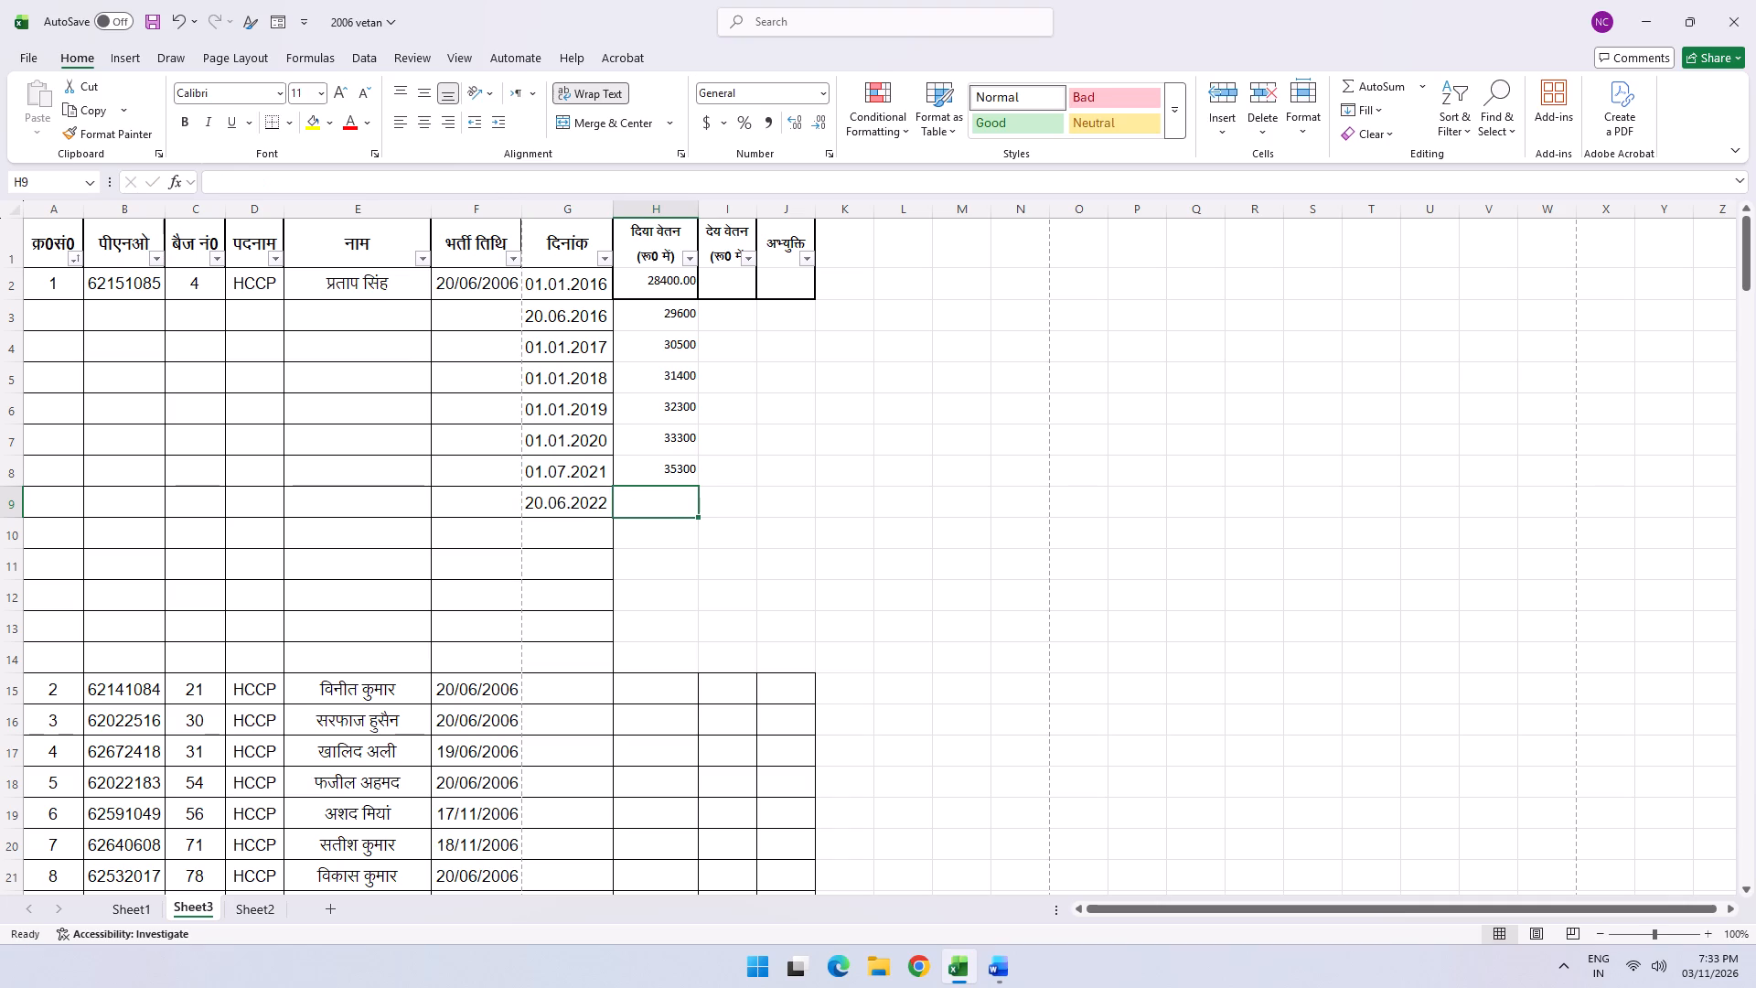
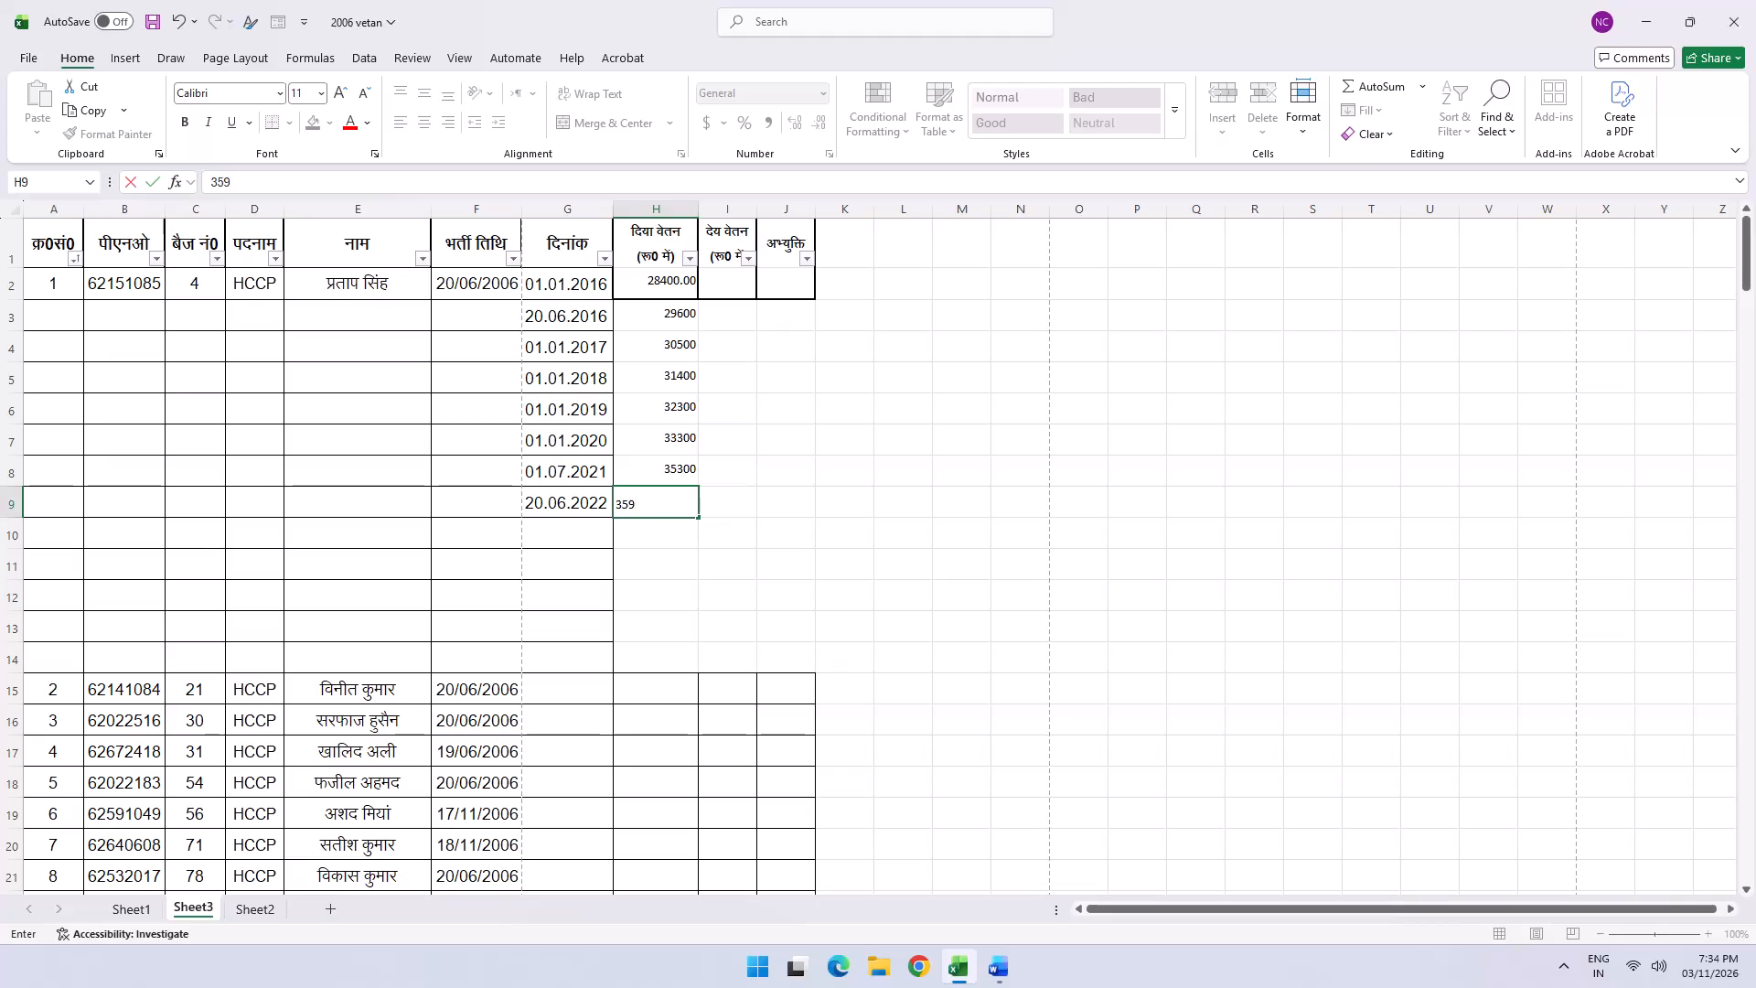
# Enter 35900 as the दिया वेतन amount in cell H9 for the 20.06.2022 row.
pyautogui.press('Return')
# Fill row 10 with the दिनांक entry 01.07.2022 and a दिया वेतन amount of 36400.
pyautogui.press('Left')
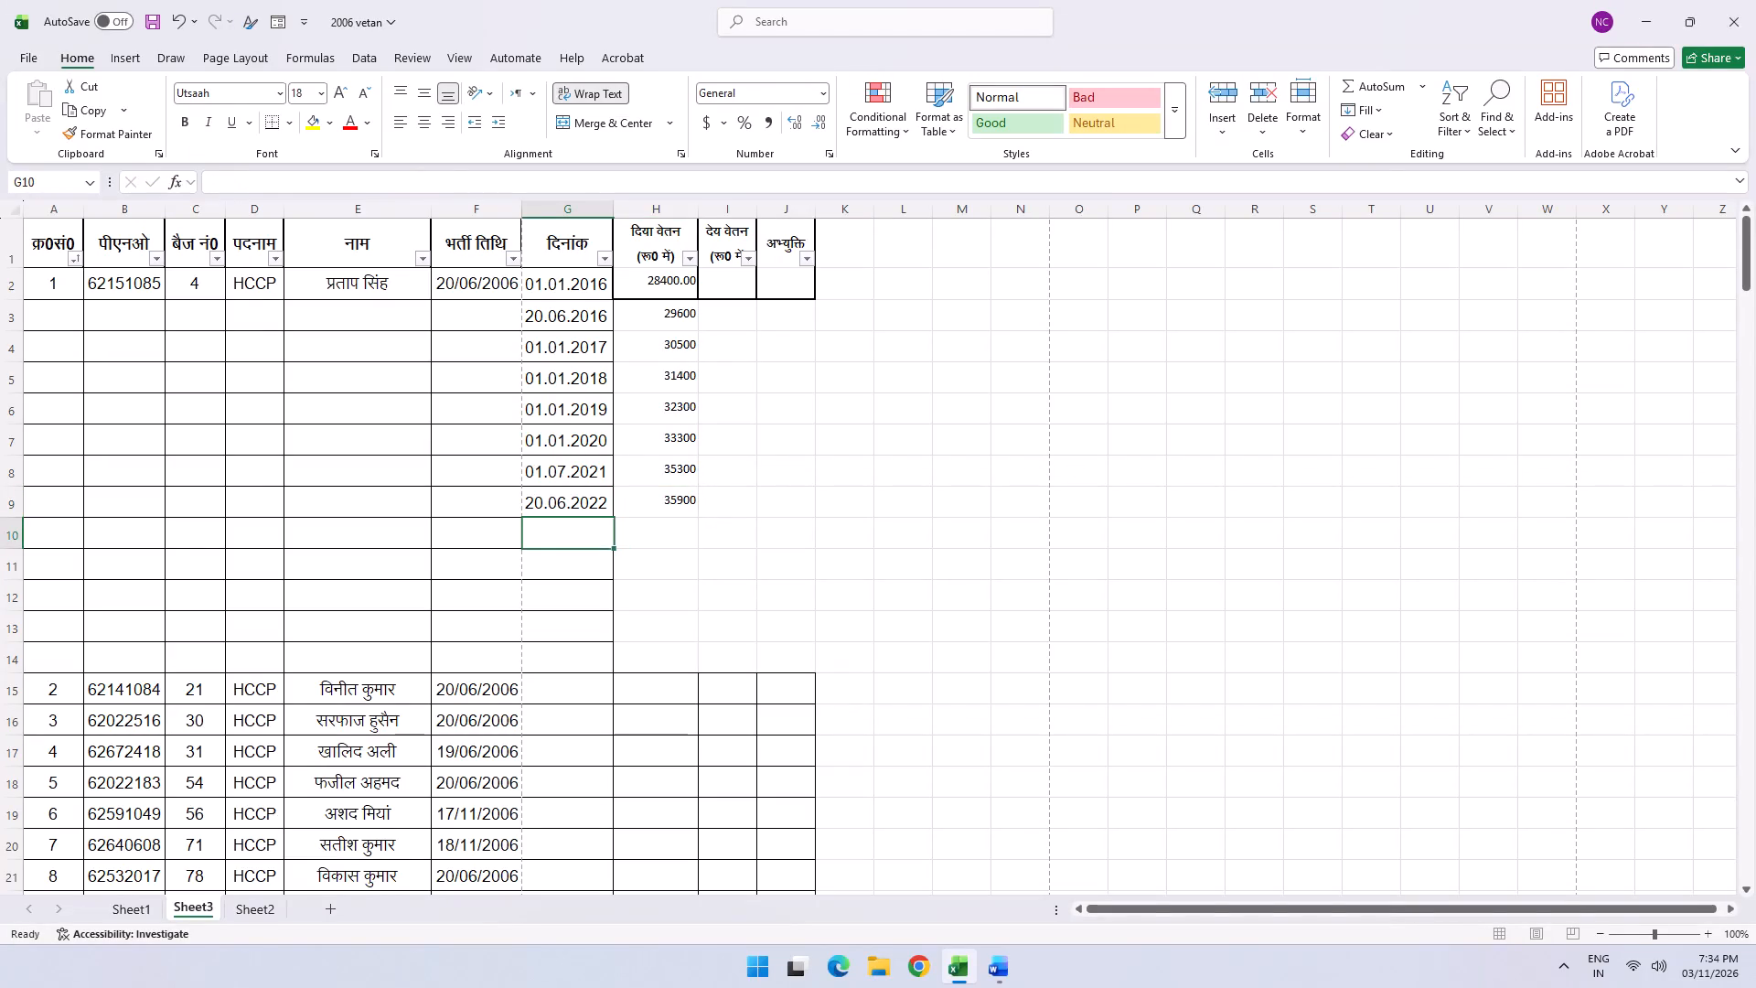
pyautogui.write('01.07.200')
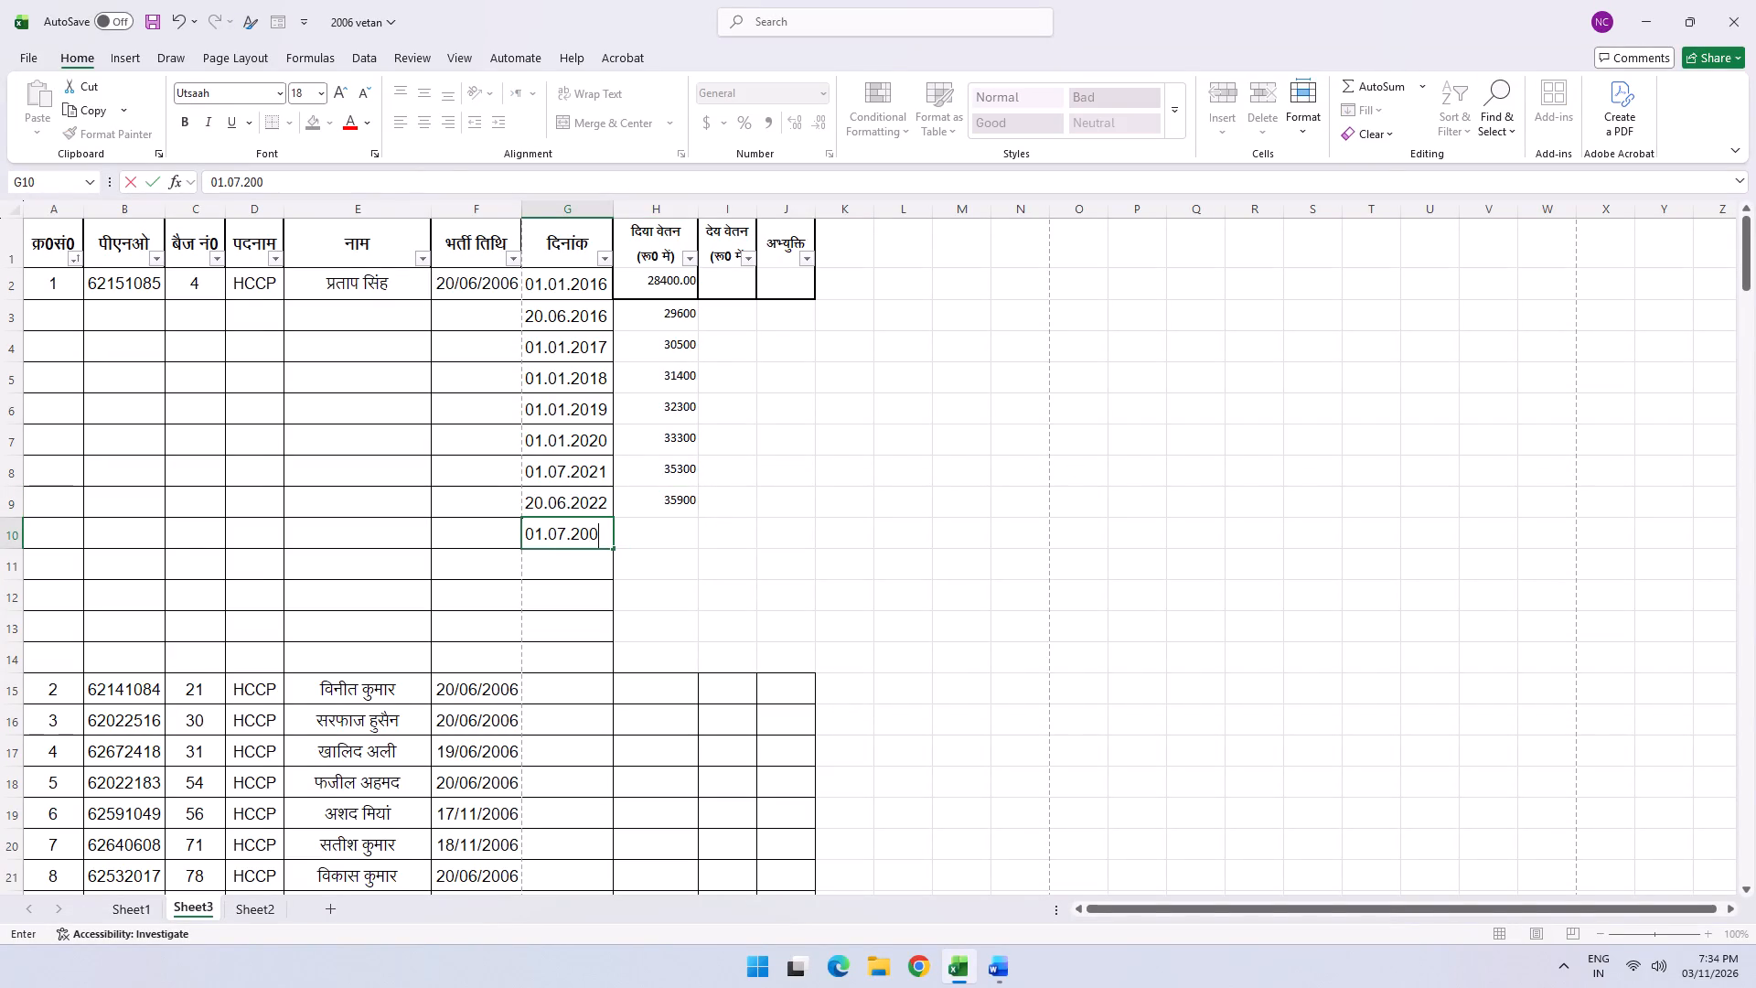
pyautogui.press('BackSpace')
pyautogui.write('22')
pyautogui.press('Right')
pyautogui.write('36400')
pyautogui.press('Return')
# Change the दिया वेतन amount in cell H10 for 01.07.2022 to 38100.
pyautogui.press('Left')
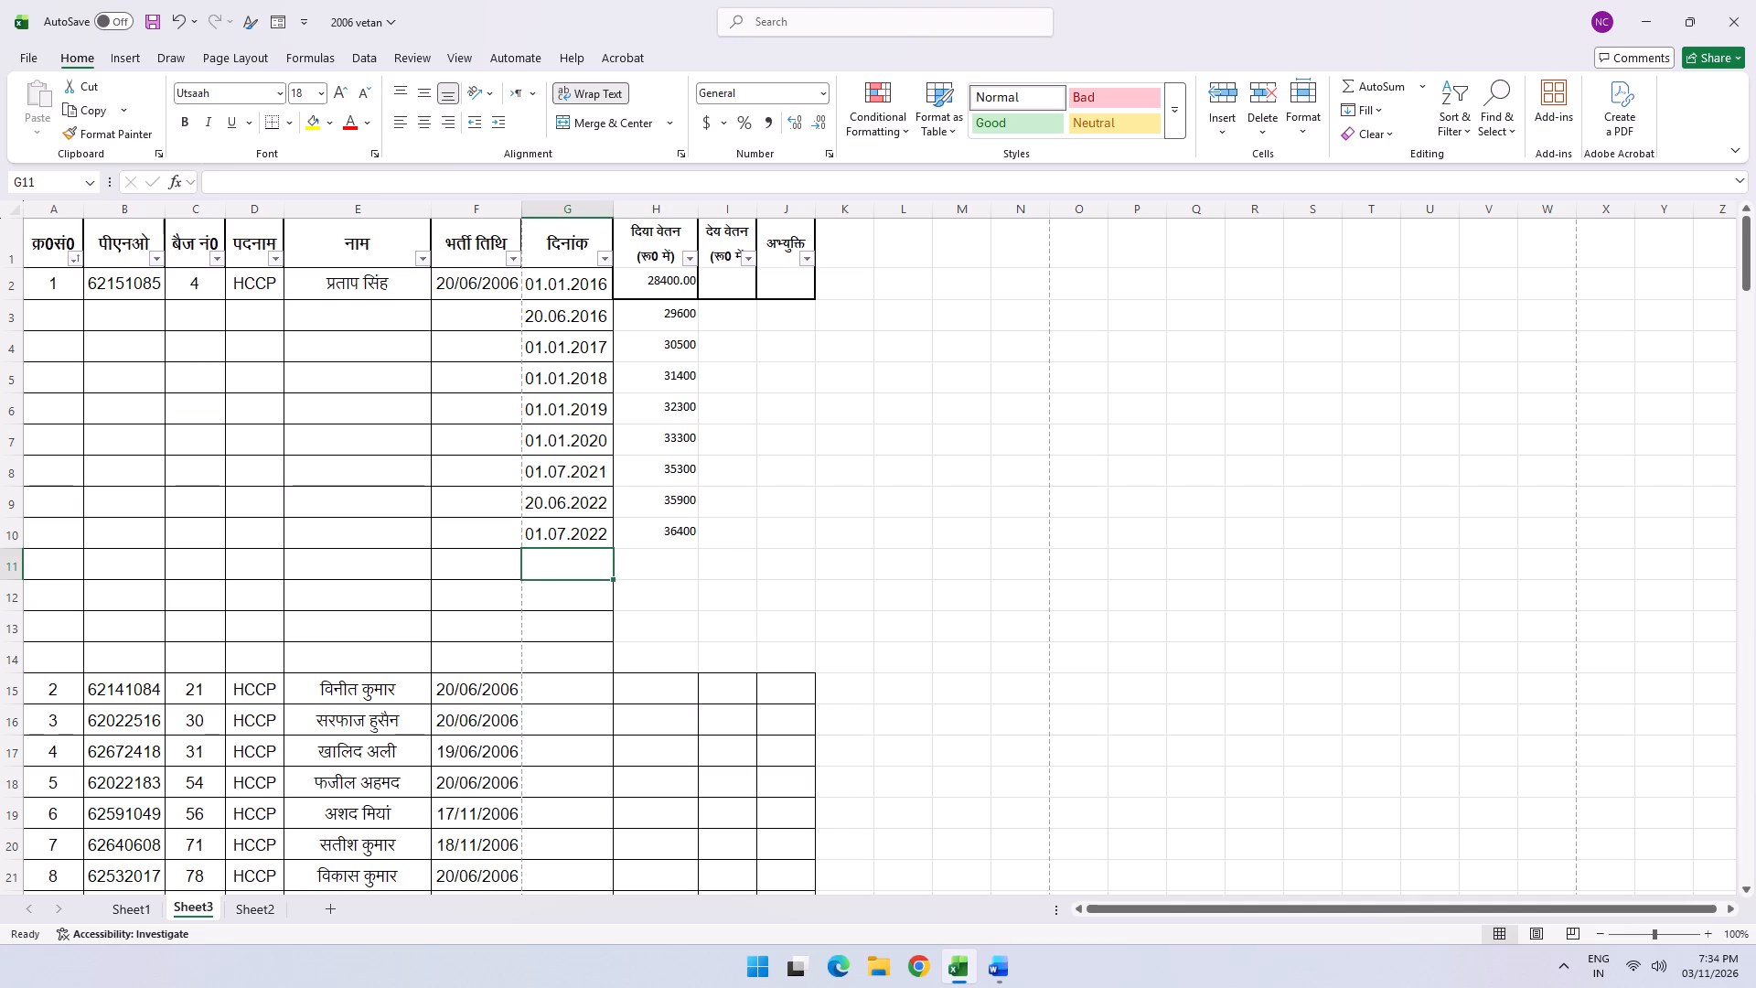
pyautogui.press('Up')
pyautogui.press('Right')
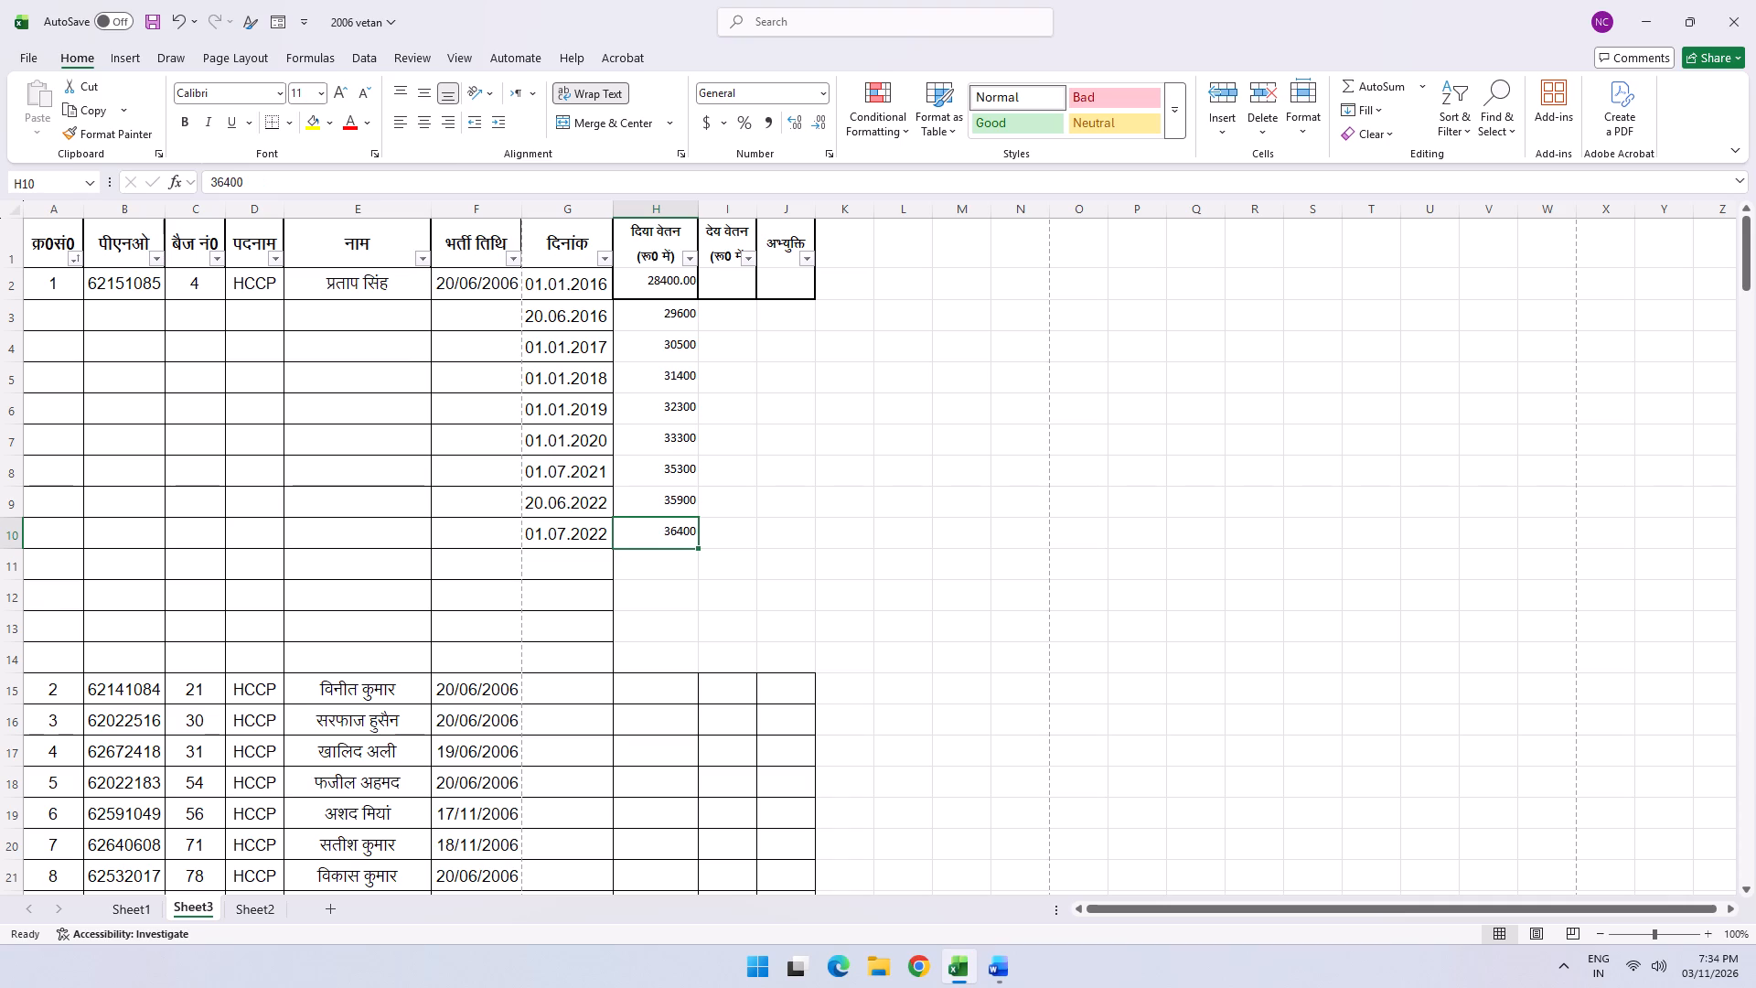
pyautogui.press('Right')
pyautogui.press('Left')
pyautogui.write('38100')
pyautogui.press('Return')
# Enter the date 01.07.2023 in cell G11 of the दिनांक column.
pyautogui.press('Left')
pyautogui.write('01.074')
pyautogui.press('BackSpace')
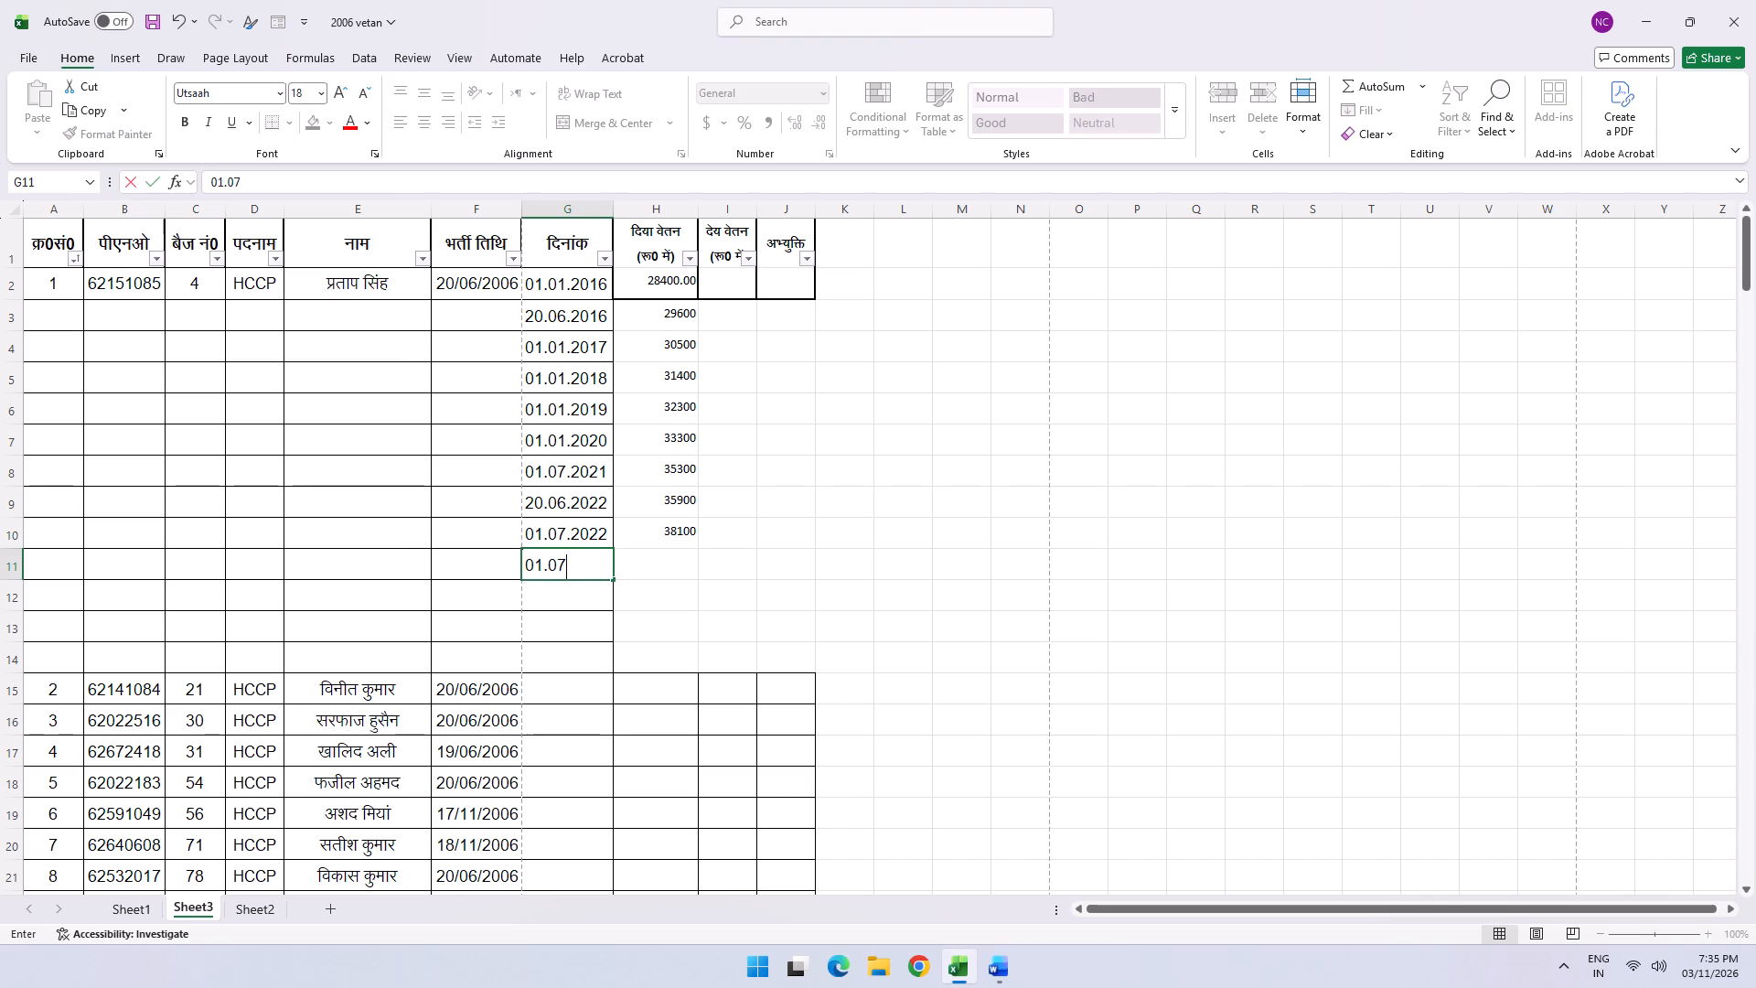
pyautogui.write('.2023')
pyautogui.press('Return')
# Fill row 12 with the दिनांक entry 01.07.2024 and a दिया वेतन amount of 40400.
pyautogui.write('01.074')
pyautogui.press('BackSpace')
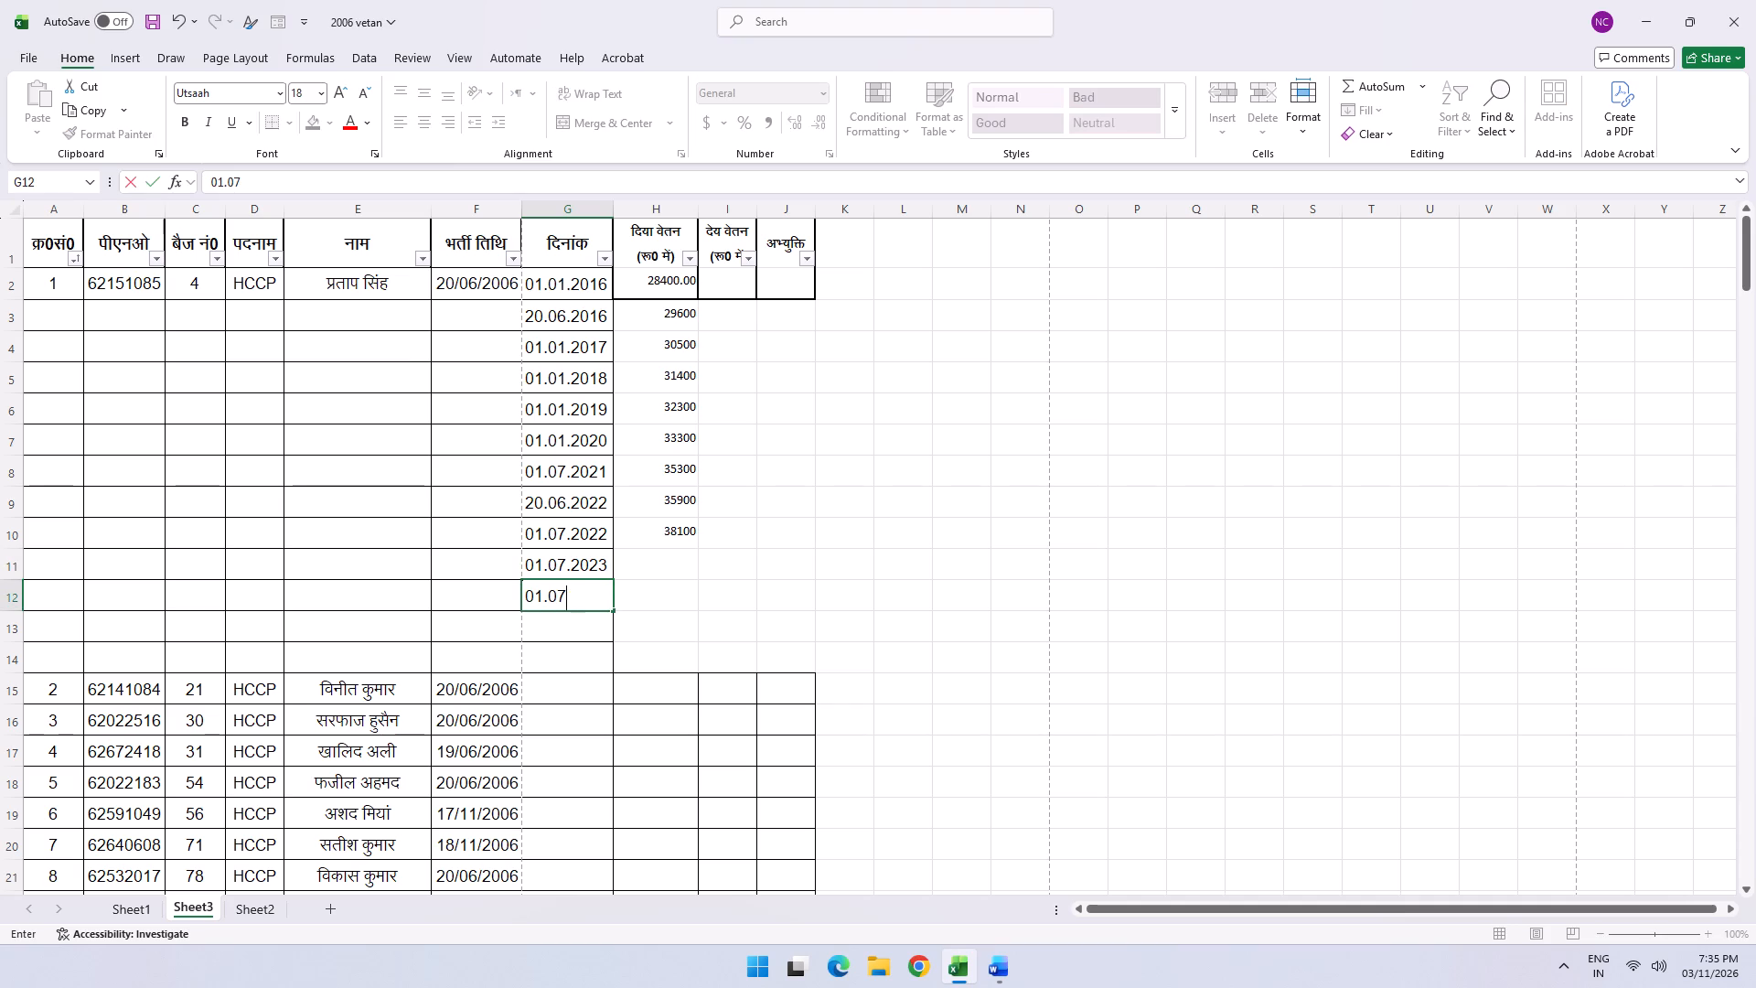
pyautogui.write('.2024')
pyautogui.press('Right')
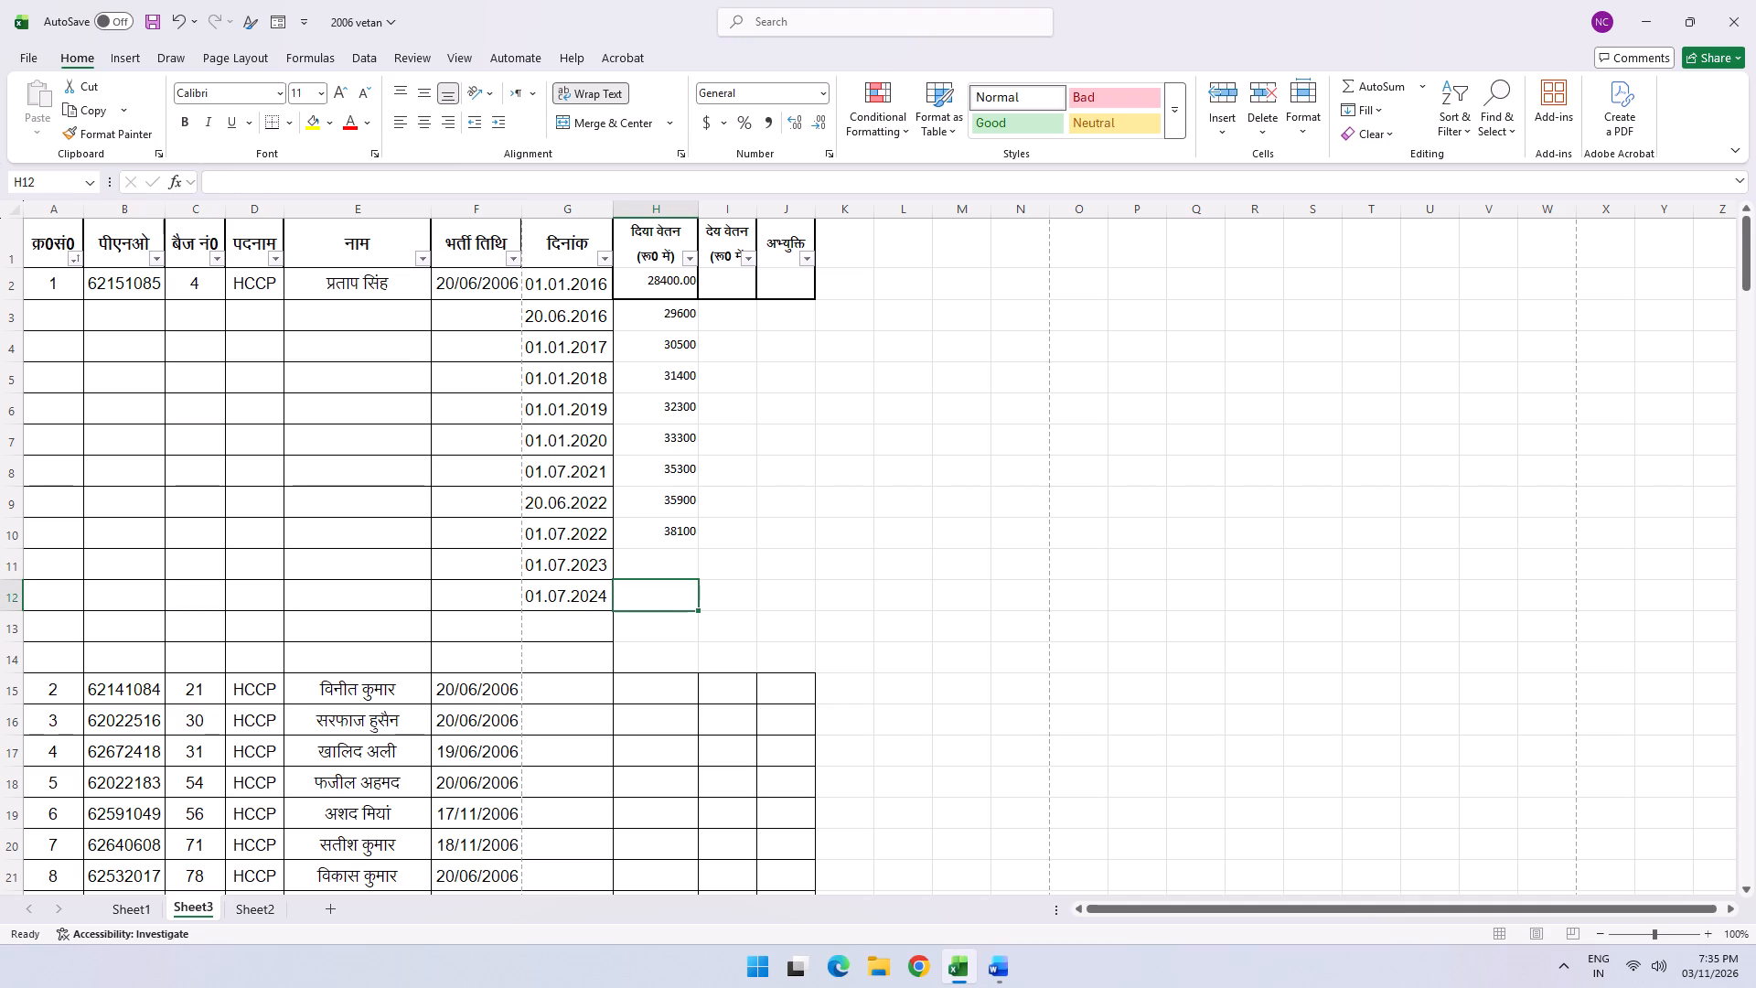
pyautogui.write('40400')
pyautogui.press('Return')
# Fill row 13 with the दिनांक entry 01.07.2025 and a दिया वेतन amount of 41600.
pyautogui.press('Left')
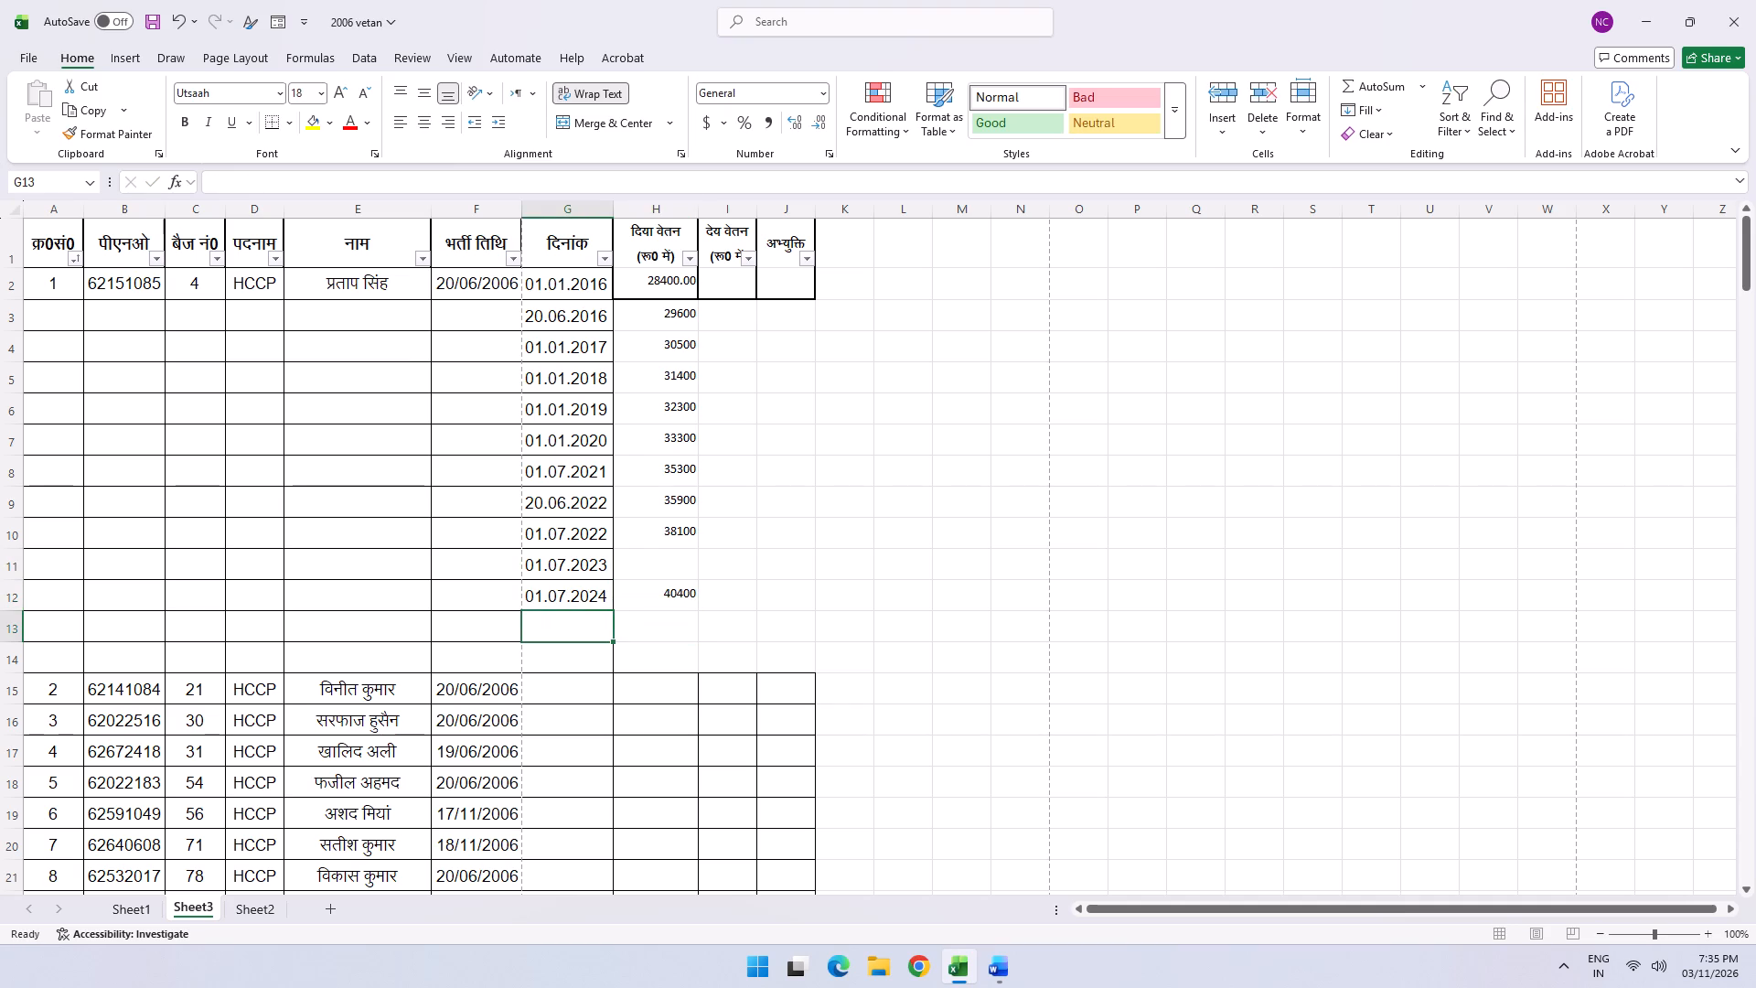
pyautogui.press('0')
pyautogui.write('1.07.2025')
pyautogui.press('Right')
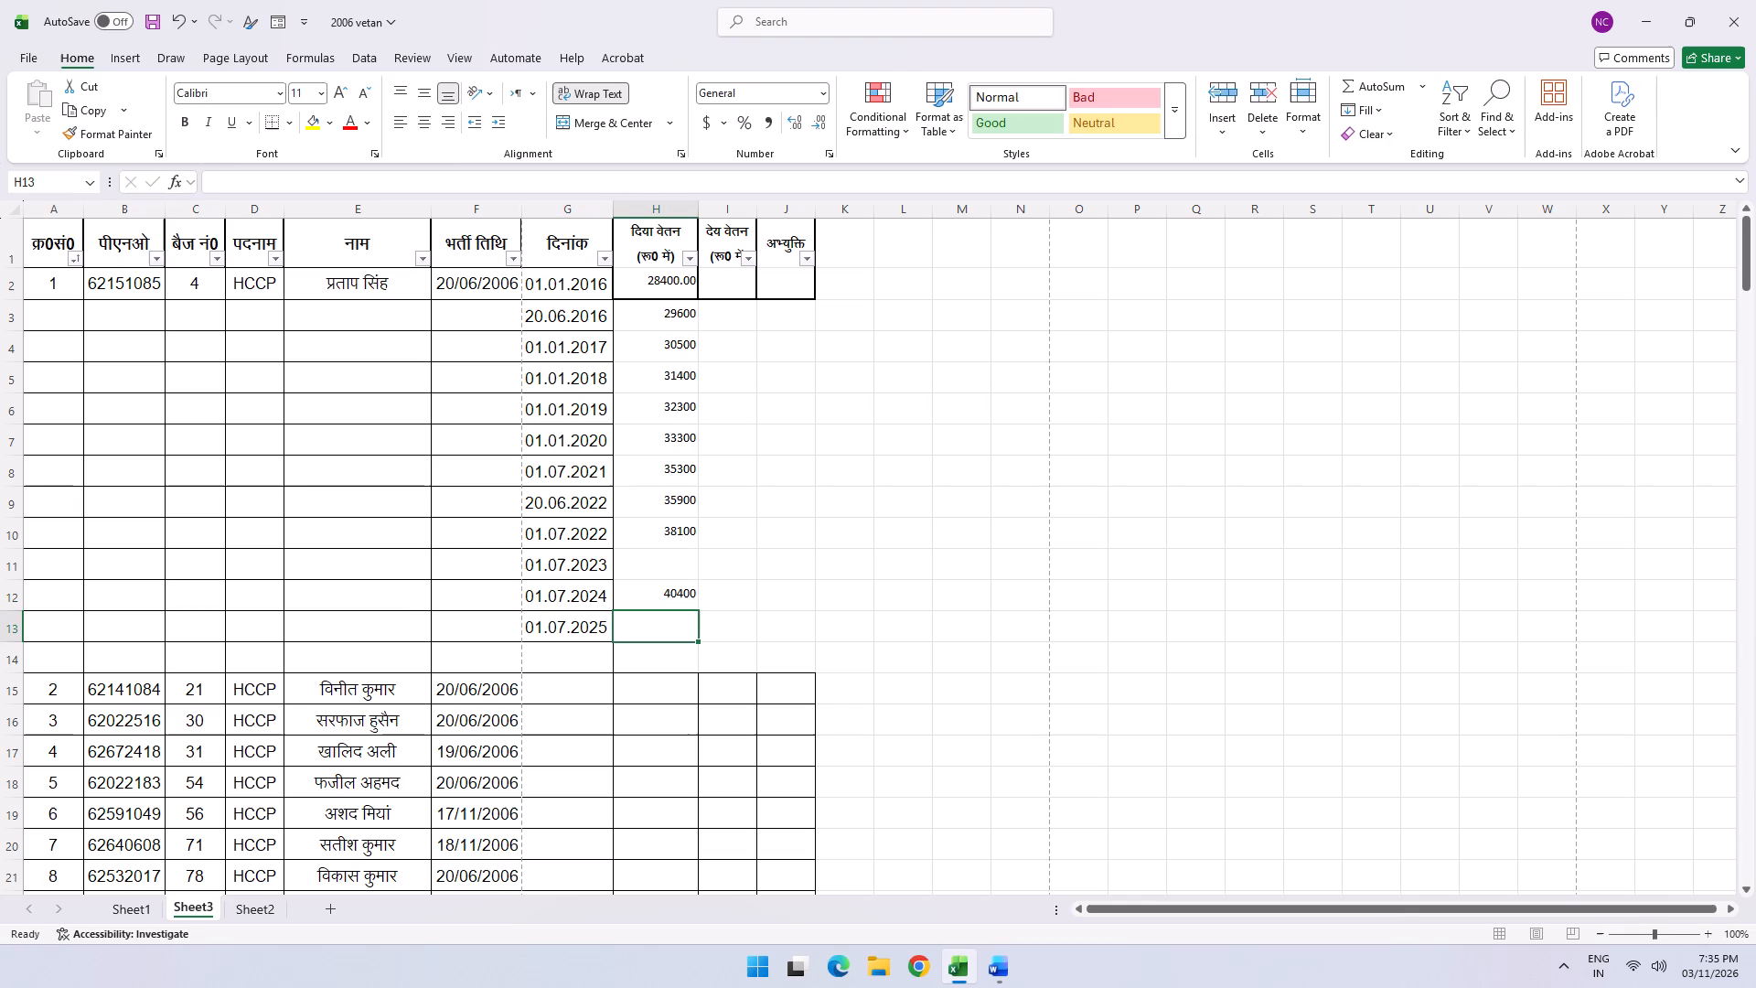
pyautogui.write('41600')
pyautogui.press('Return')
# Enter the date 01.07.2026 in cell G14 of the दिनांक column.
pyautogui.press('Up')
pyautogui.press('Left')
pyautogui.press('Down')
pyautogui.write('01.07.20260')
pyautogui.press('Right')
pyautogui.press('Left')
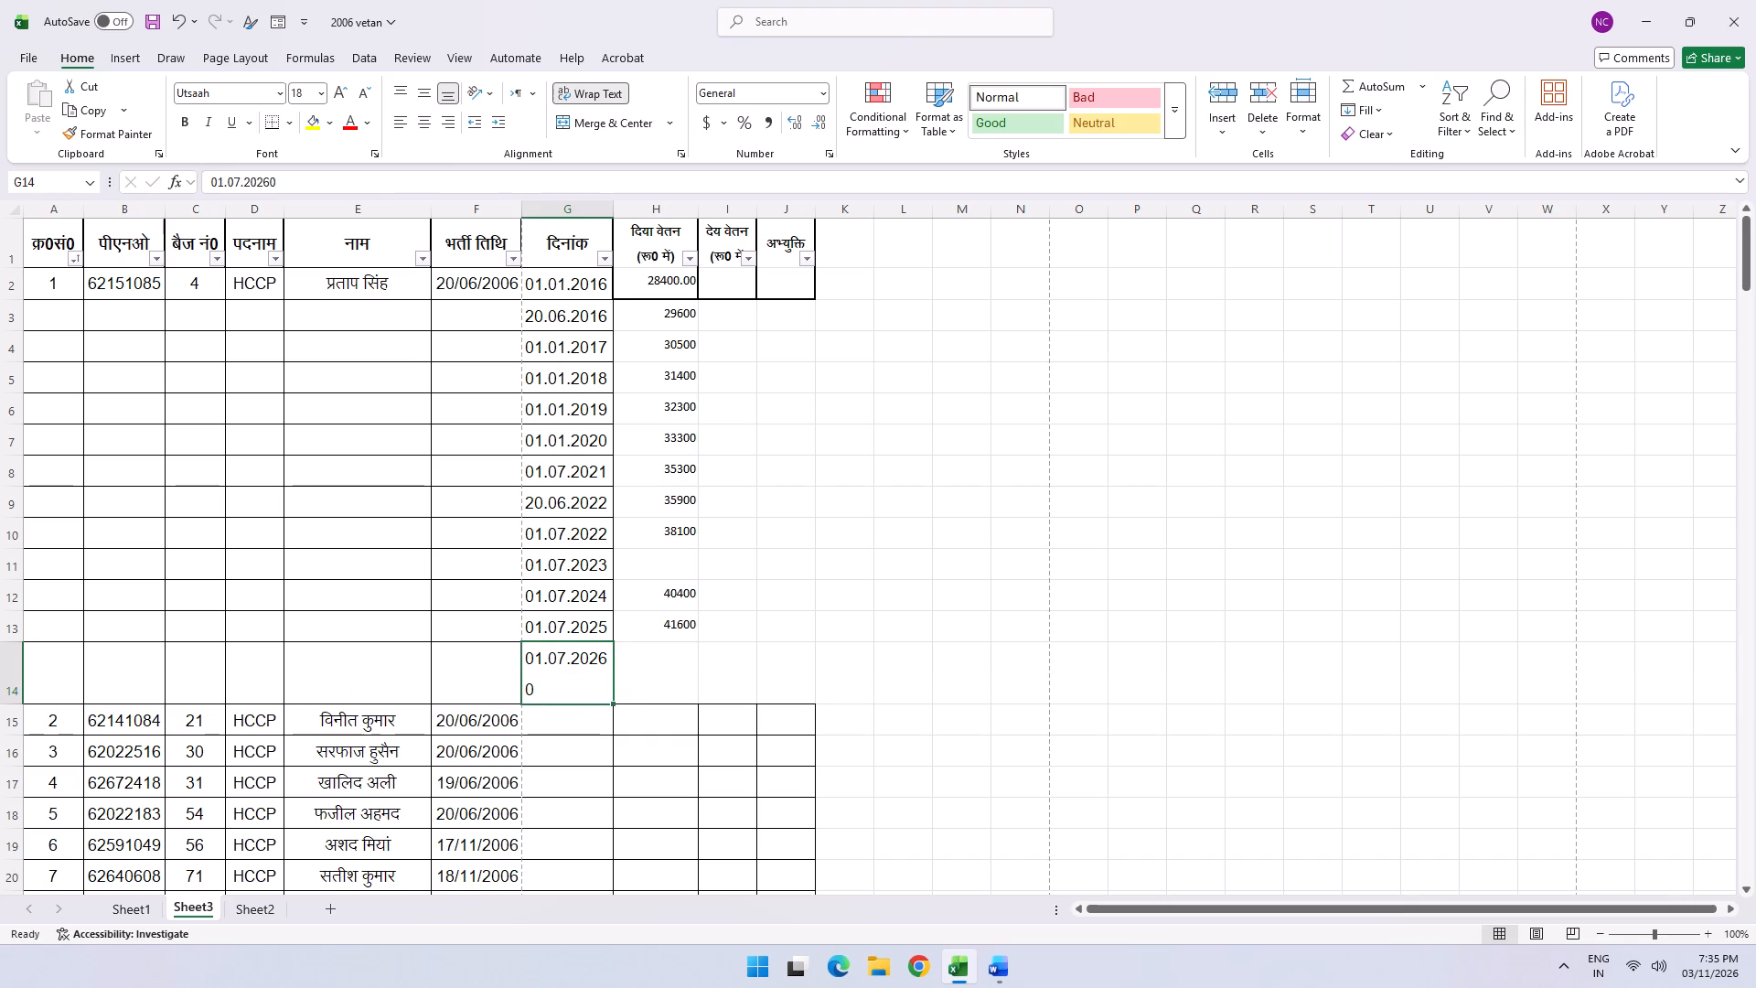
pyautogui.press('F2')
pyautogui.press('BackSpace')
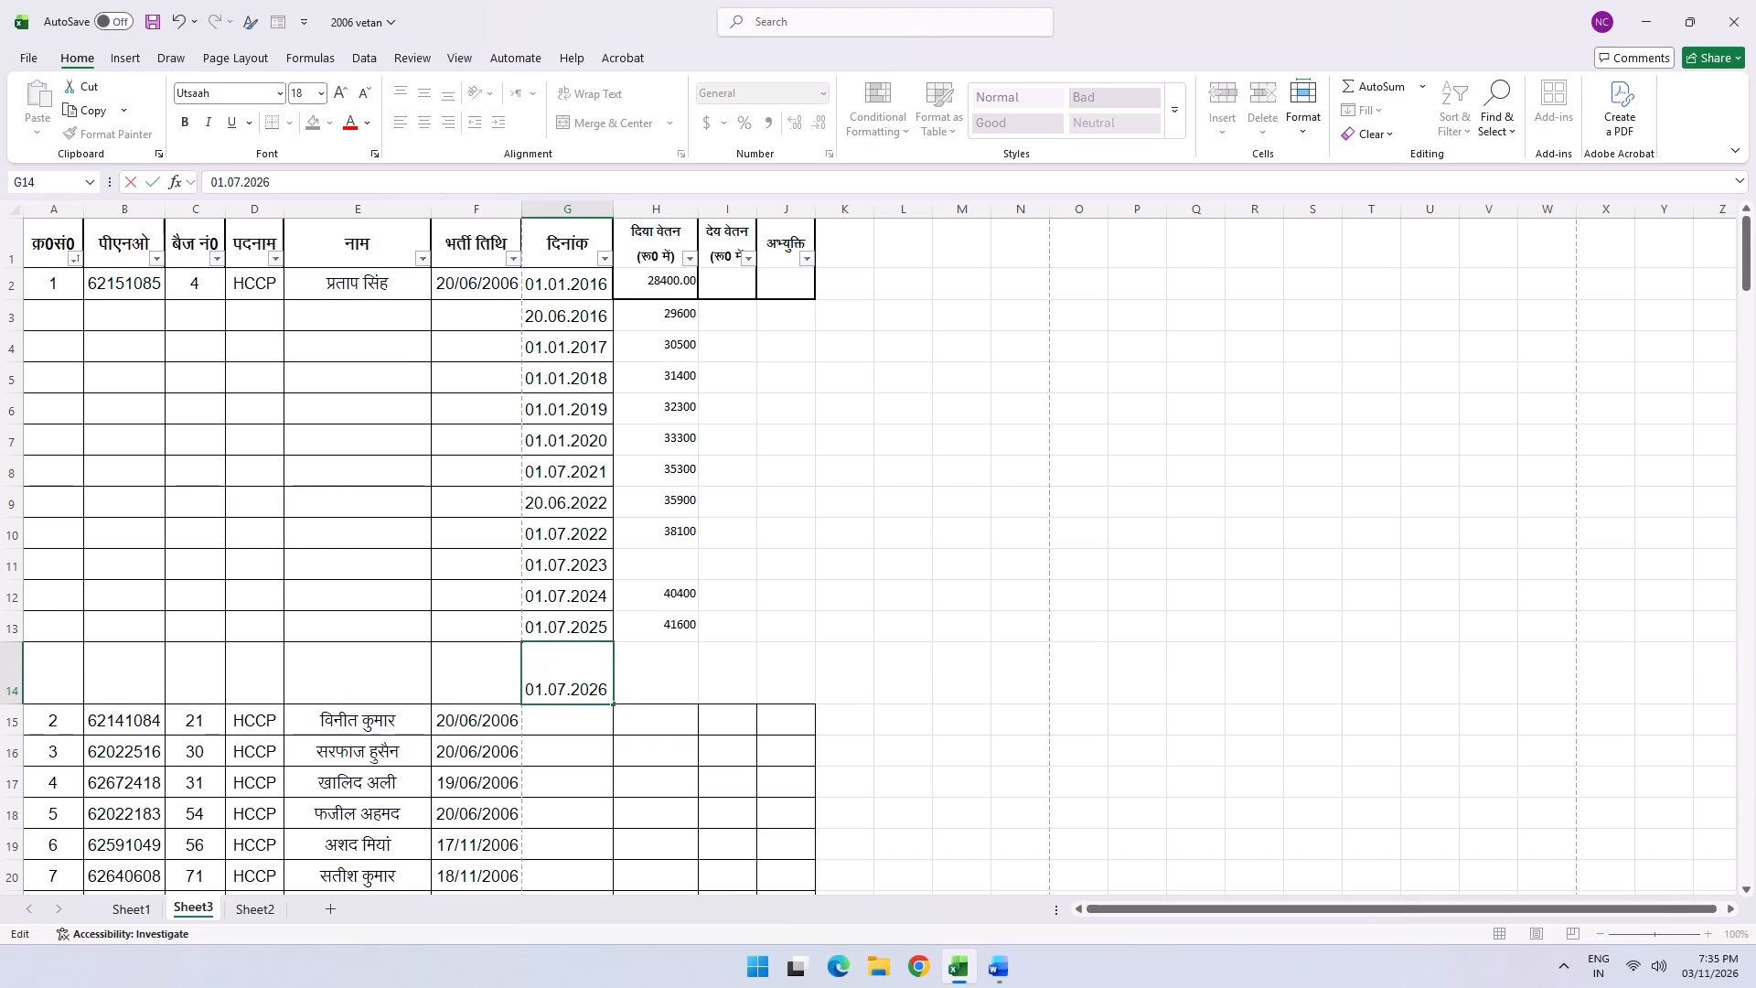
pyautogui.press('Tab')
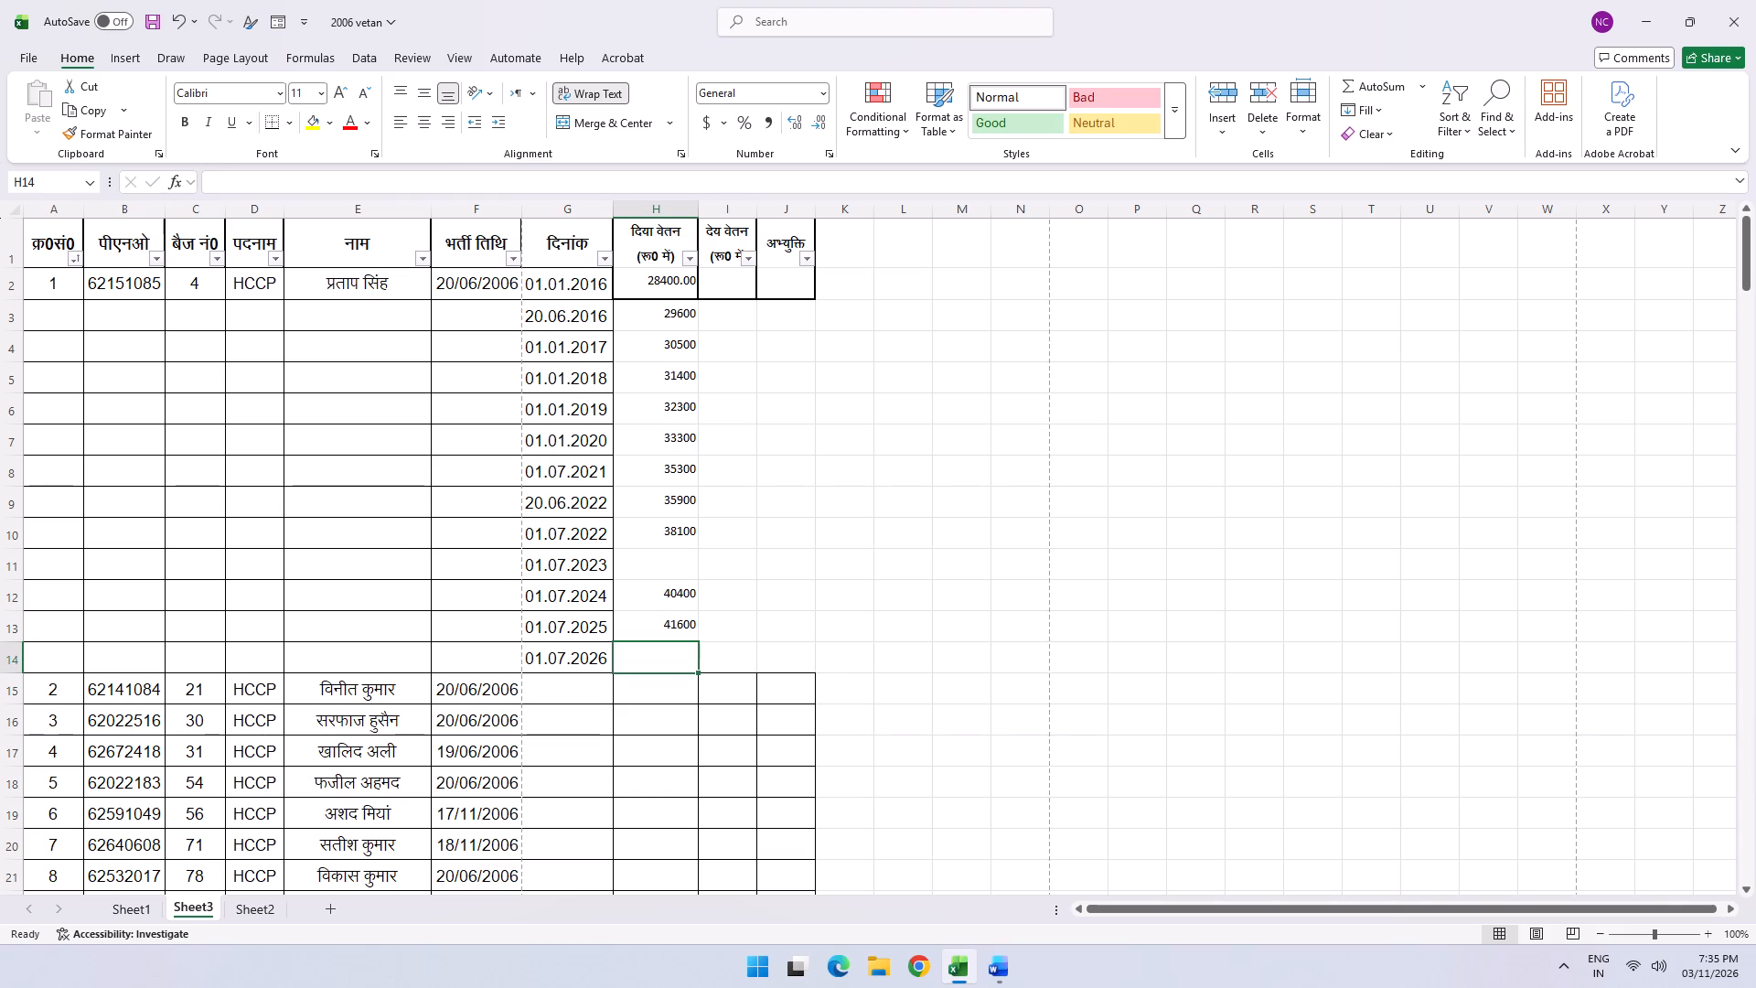
# Switch to Microsoft Edge and open the NEW NR 2025 Google Sheets file from the browsing history.
pyautogui.click(830, 969)
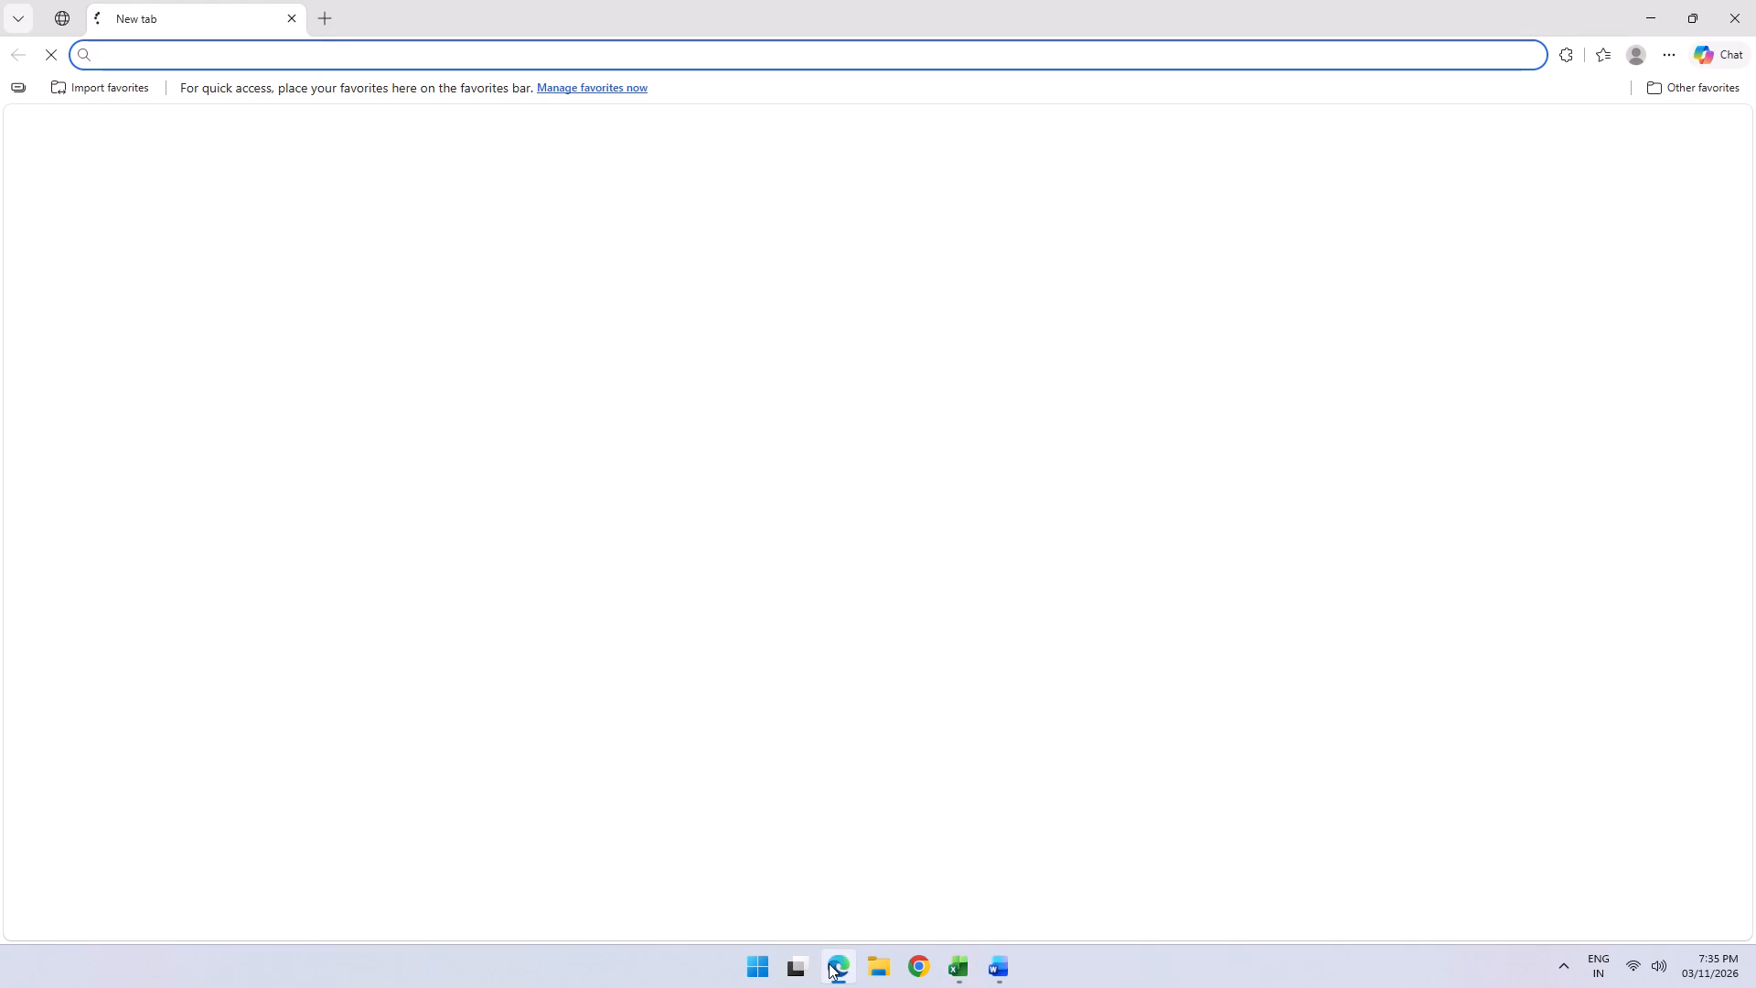
pyautogui.click(842, 214)
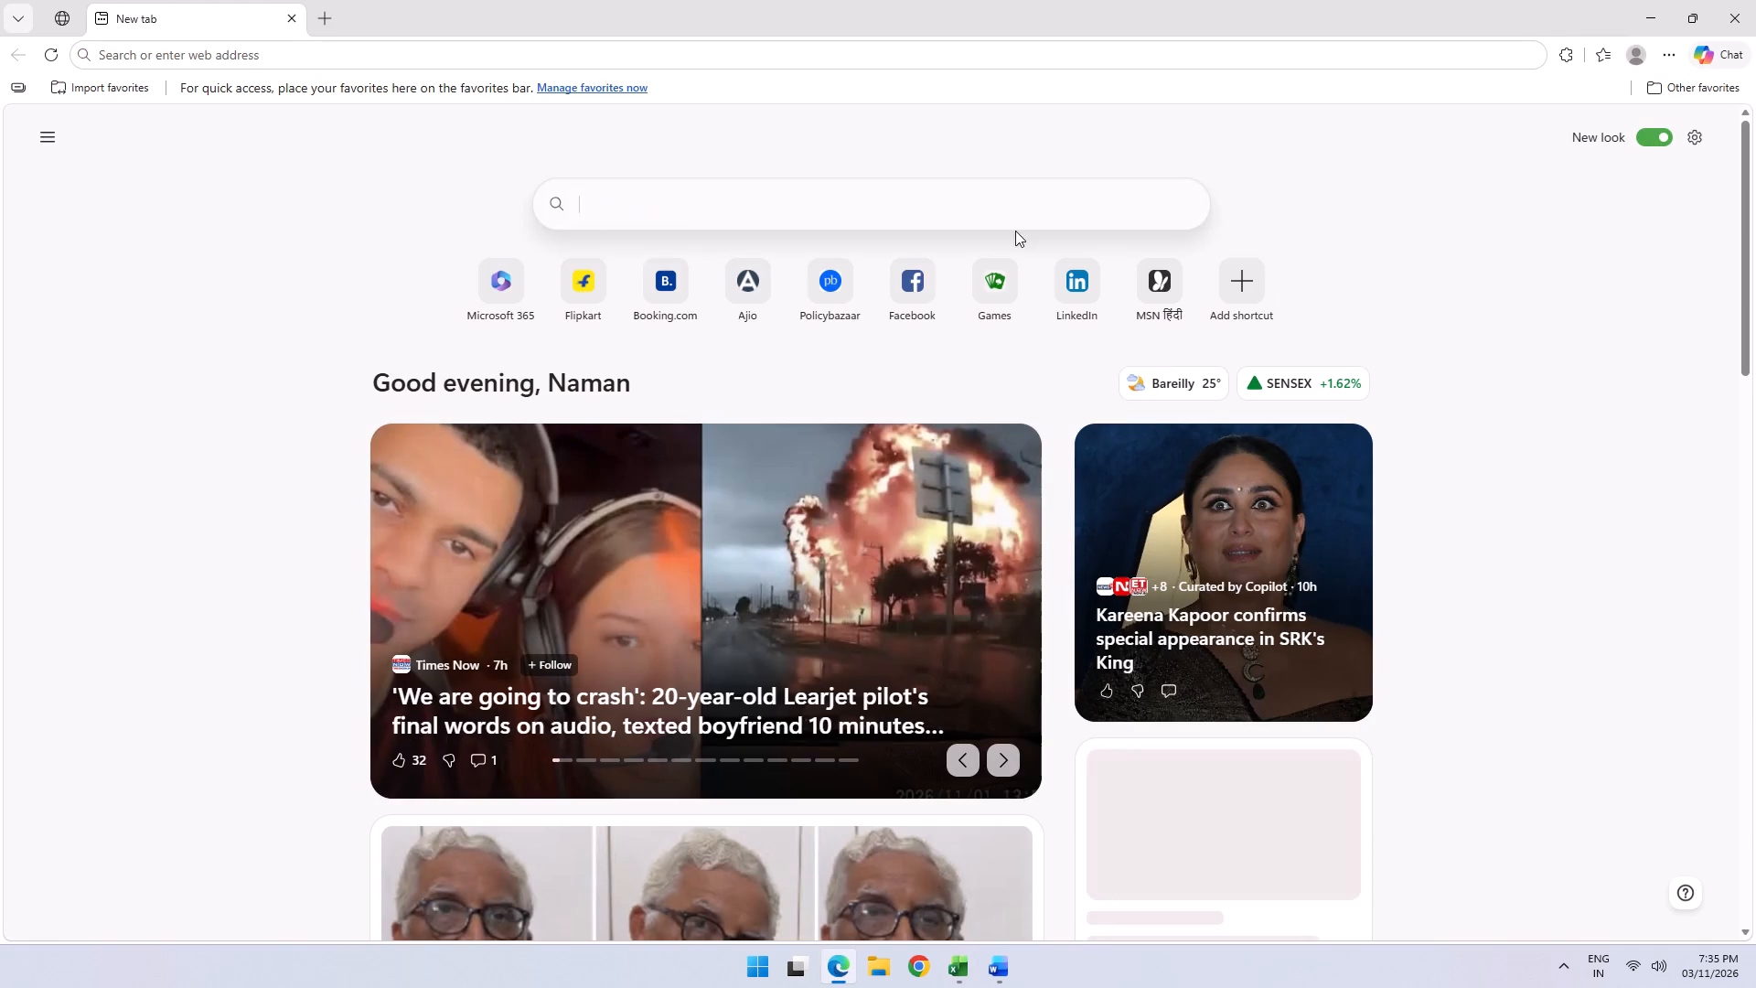
pyautogui.click(1416, 312)
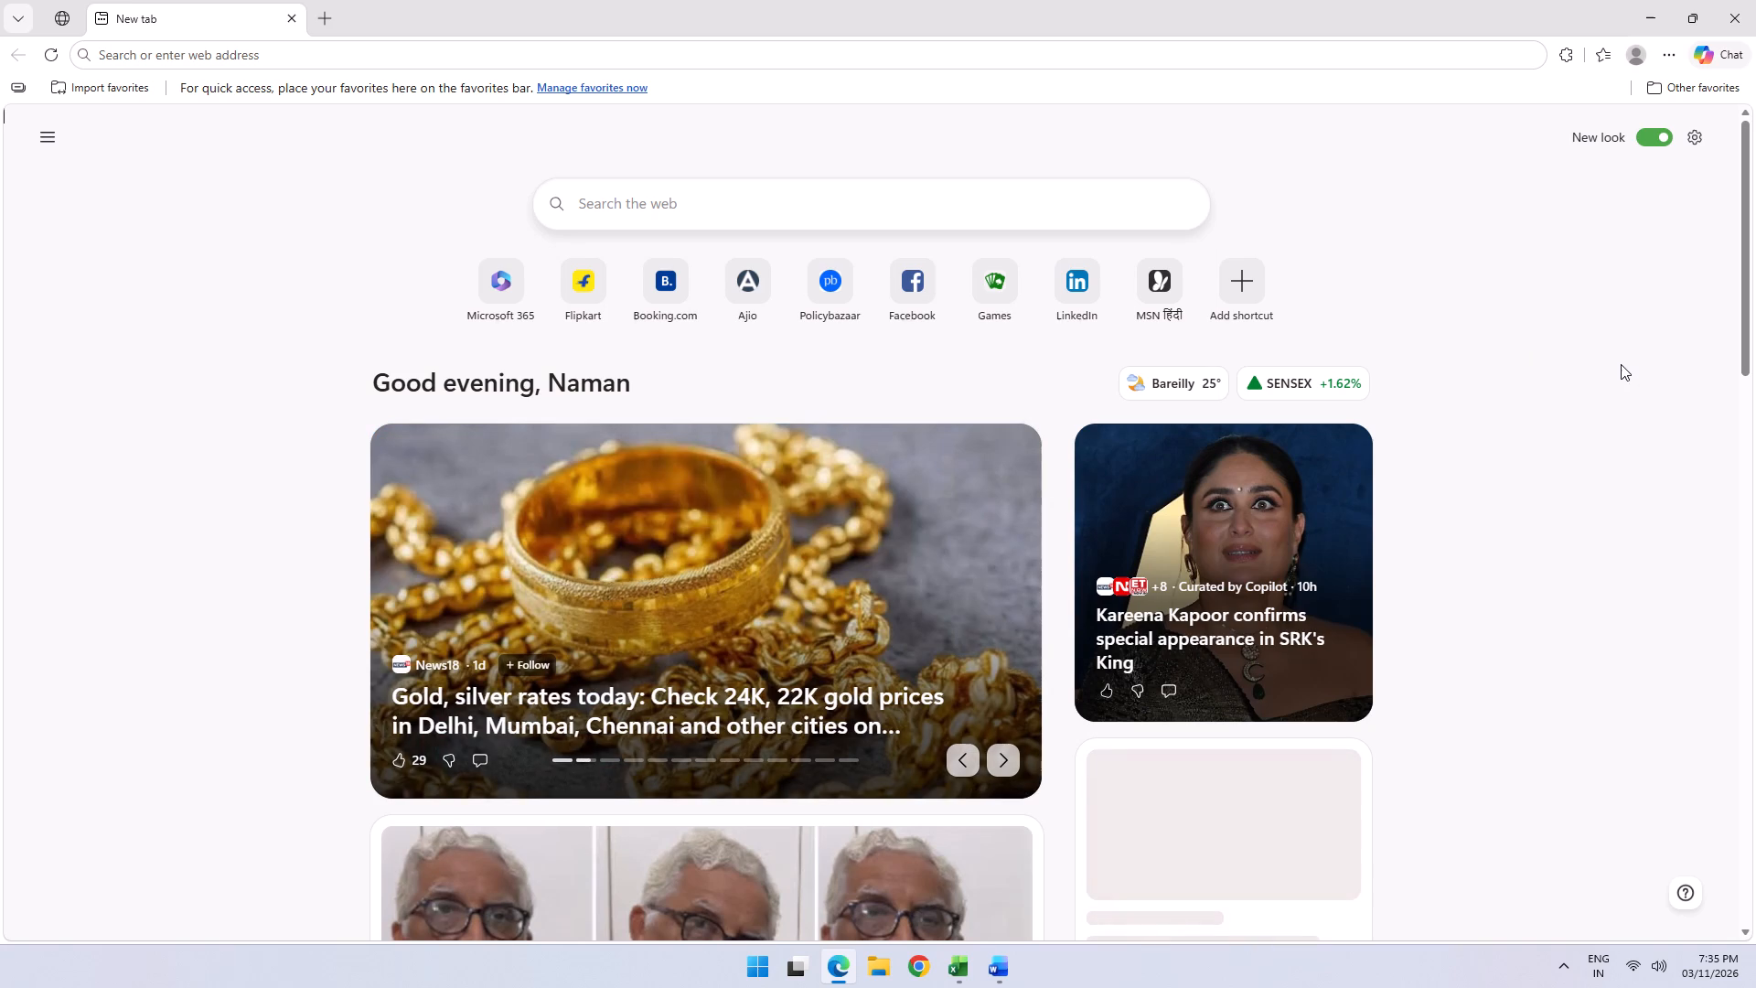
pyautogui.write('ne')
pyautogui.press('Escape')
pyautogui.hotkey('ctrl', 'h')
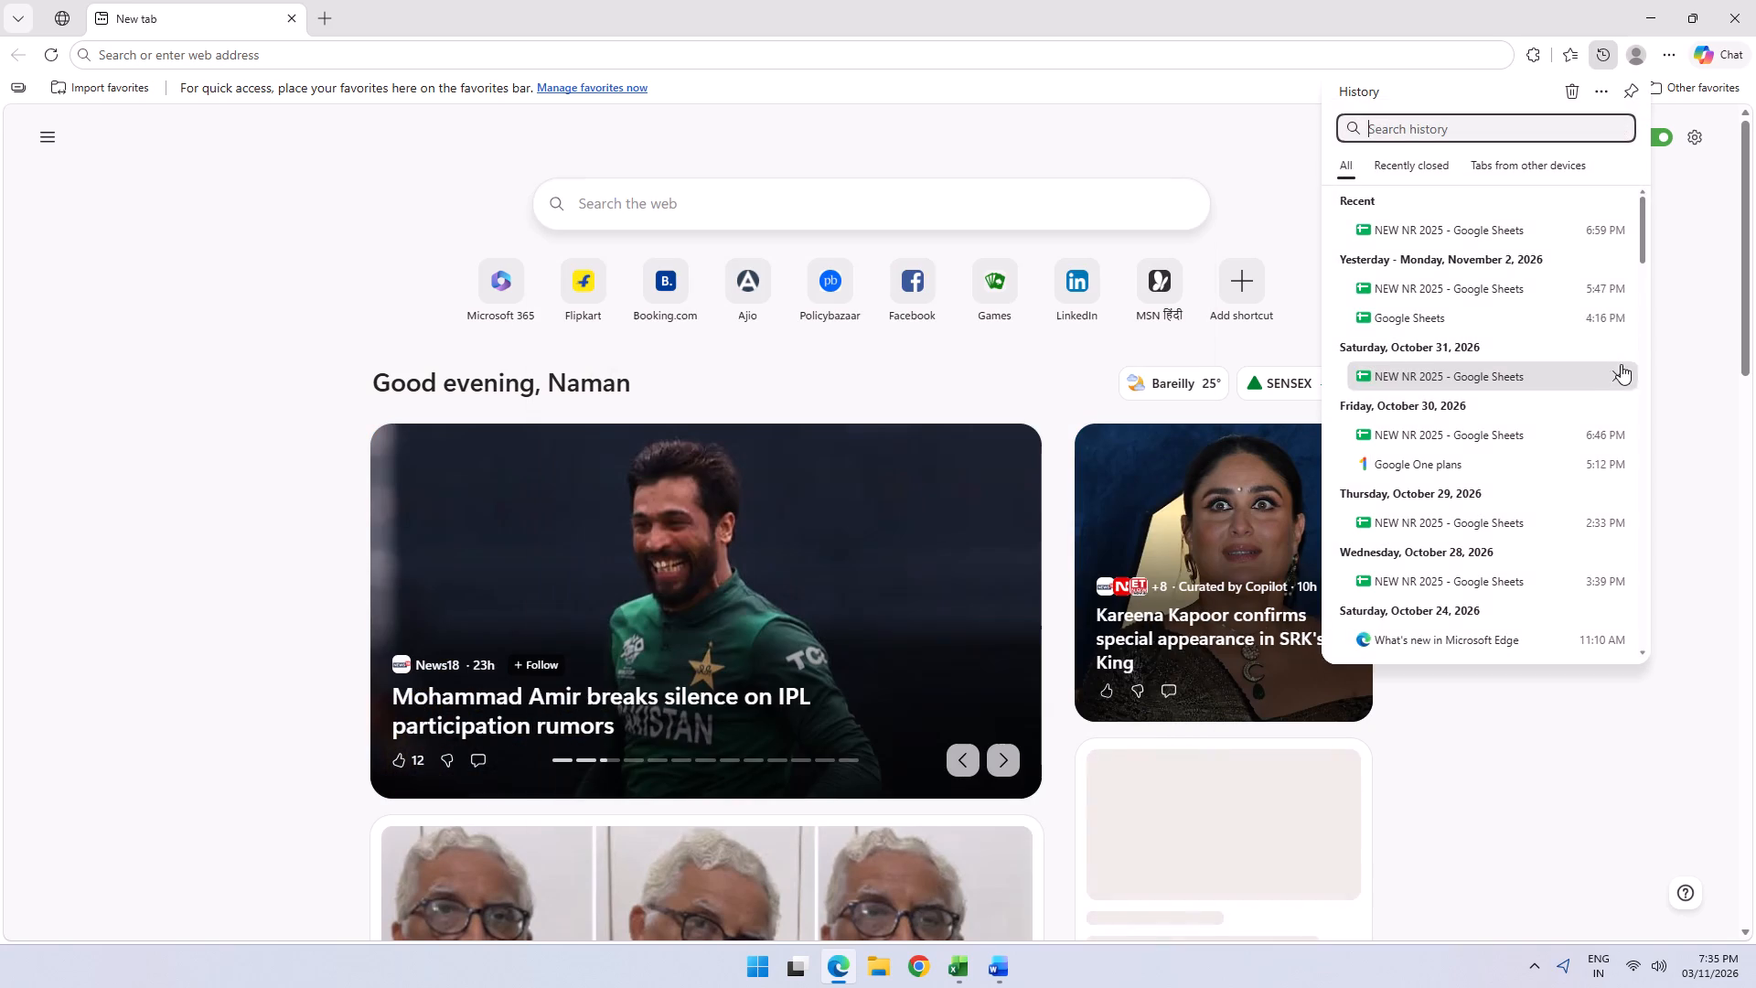
pyautogui.click(1498, 209)
pyautogui.click(1492, 222)
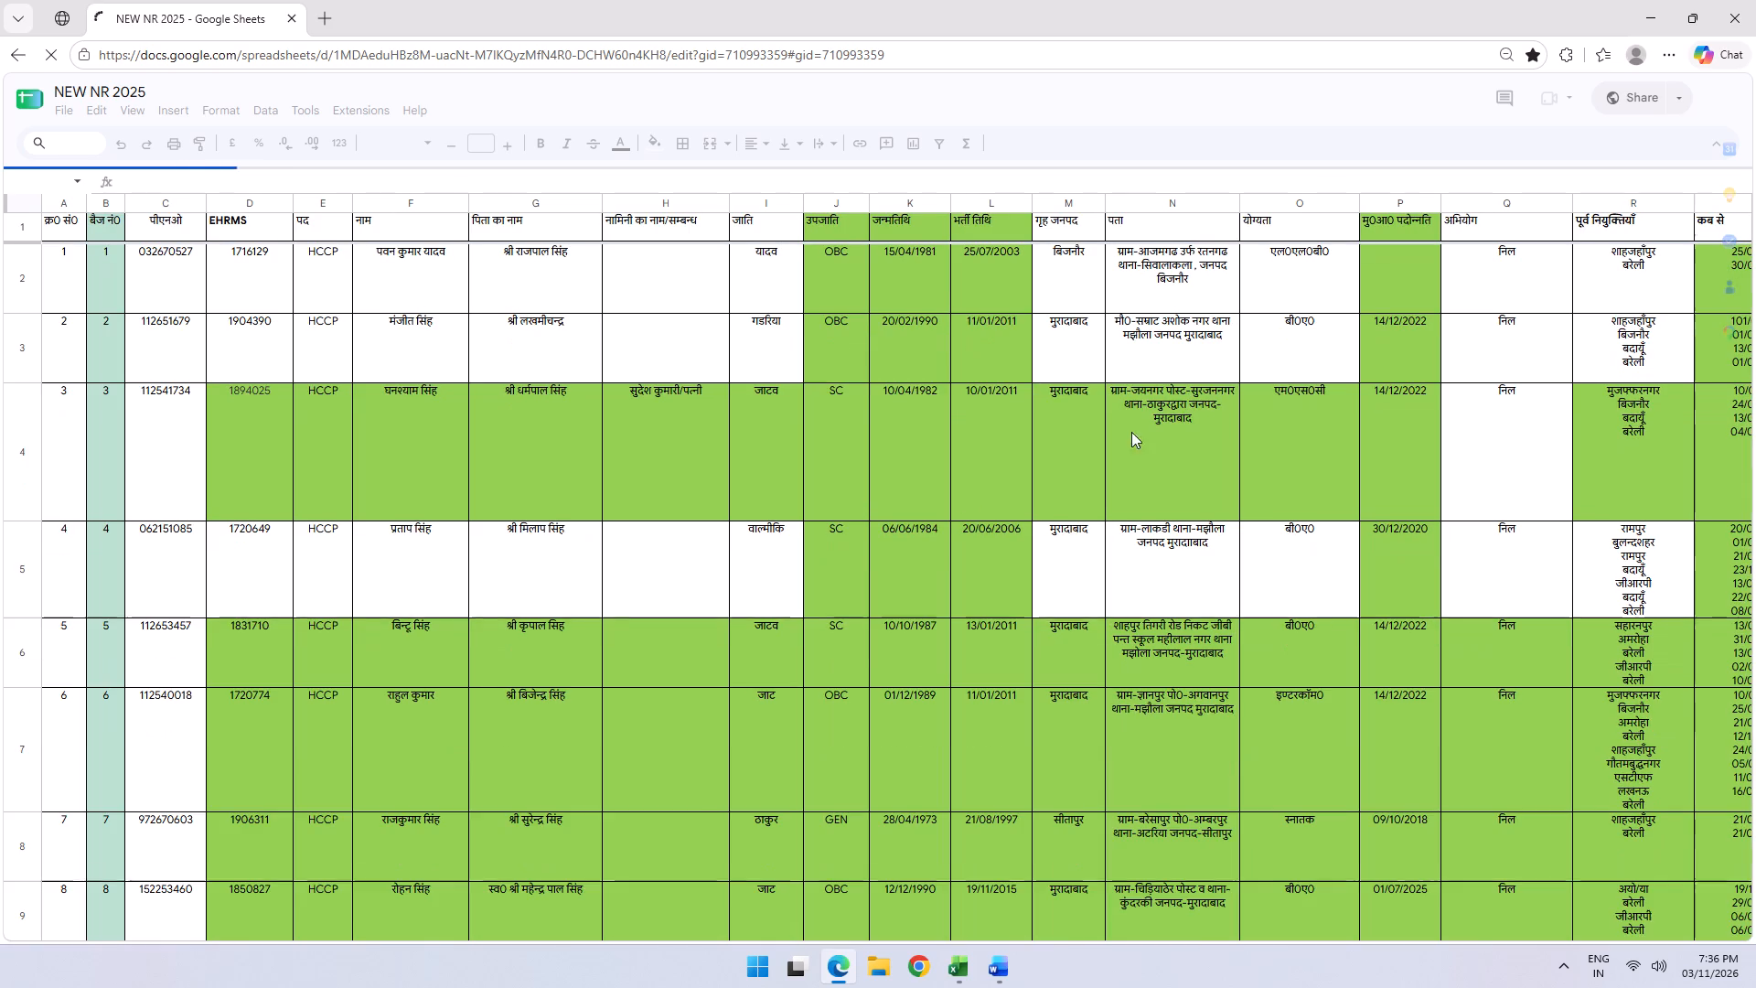
# On the hob 2026 sheet, search for the first employee's पीएनओ number and go to that employee's first record.
pyautogui.click(532, 930)
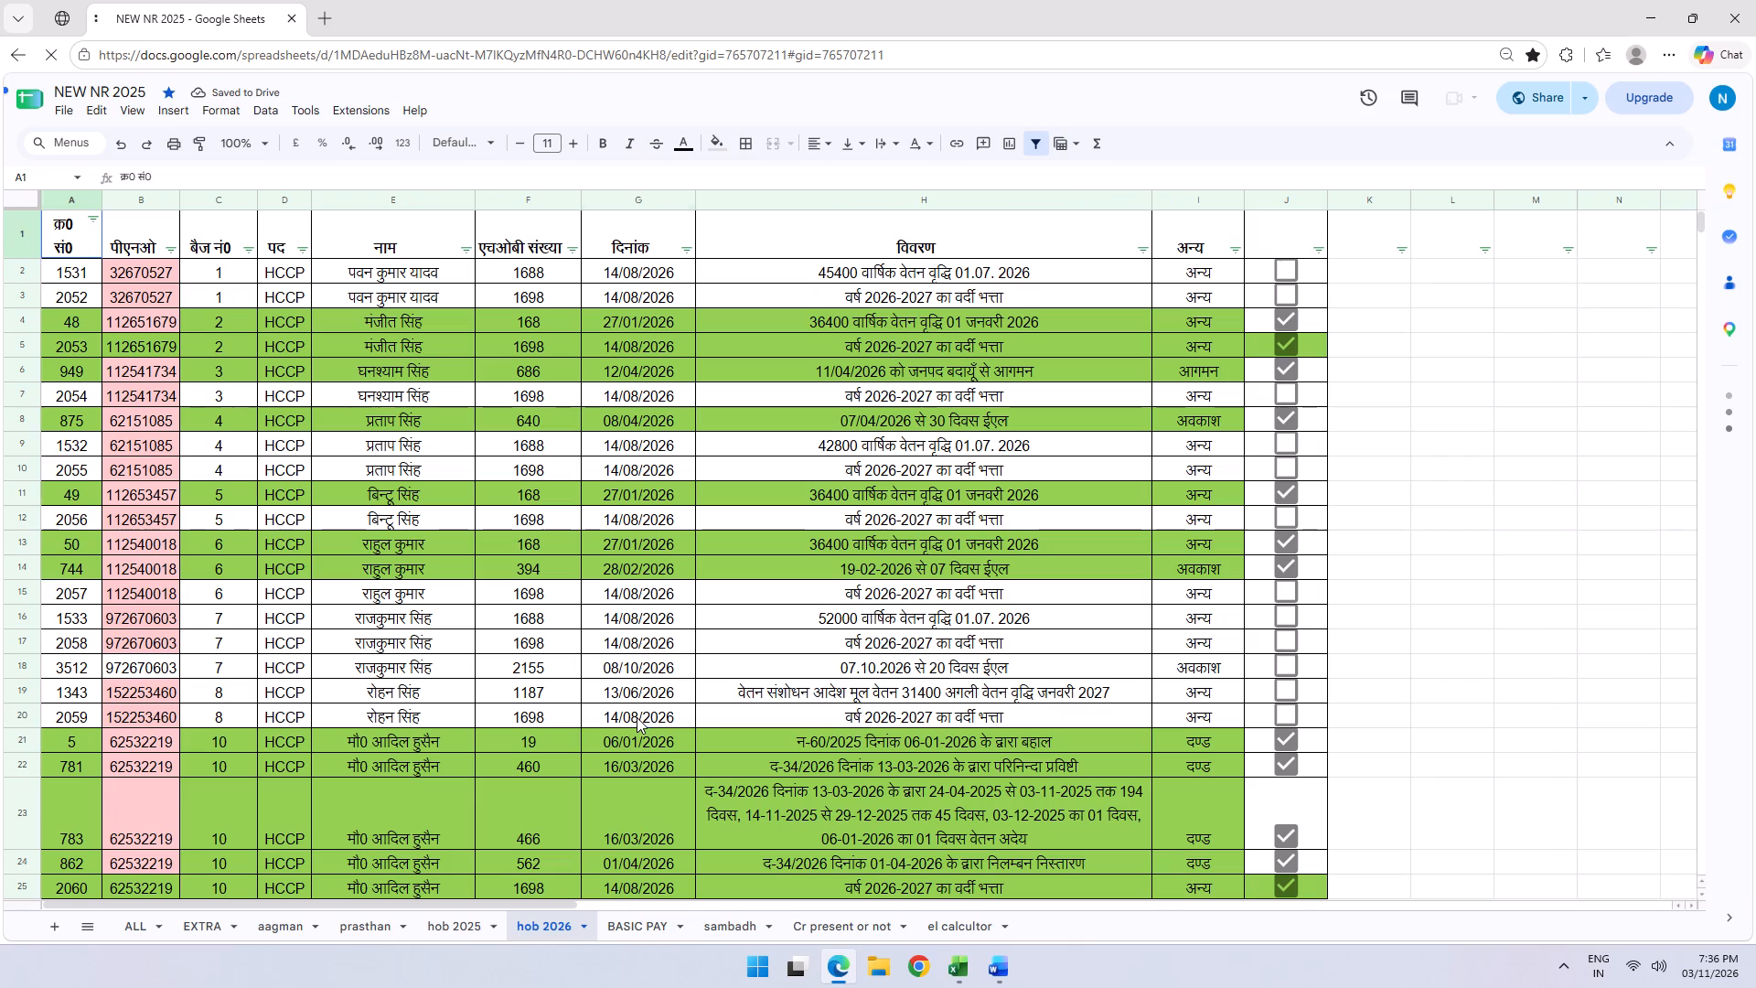
pyautogui.click(637, 717)
pyautogui.hotkey('ctrl', 'f')
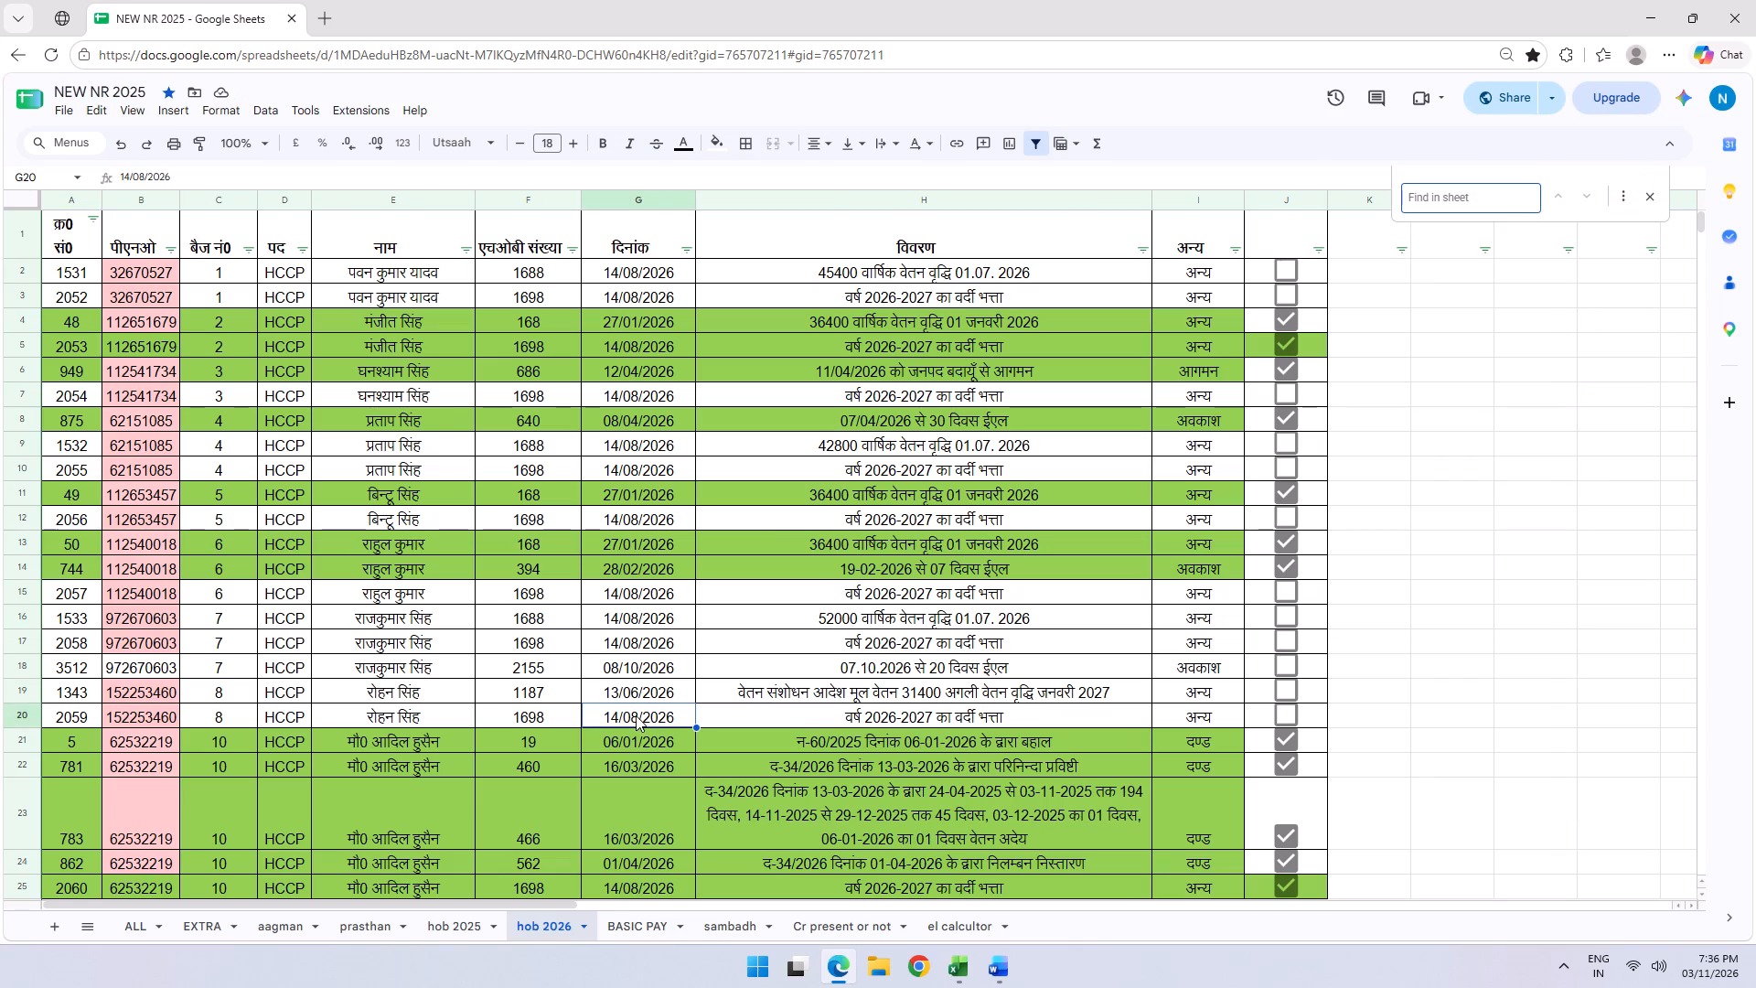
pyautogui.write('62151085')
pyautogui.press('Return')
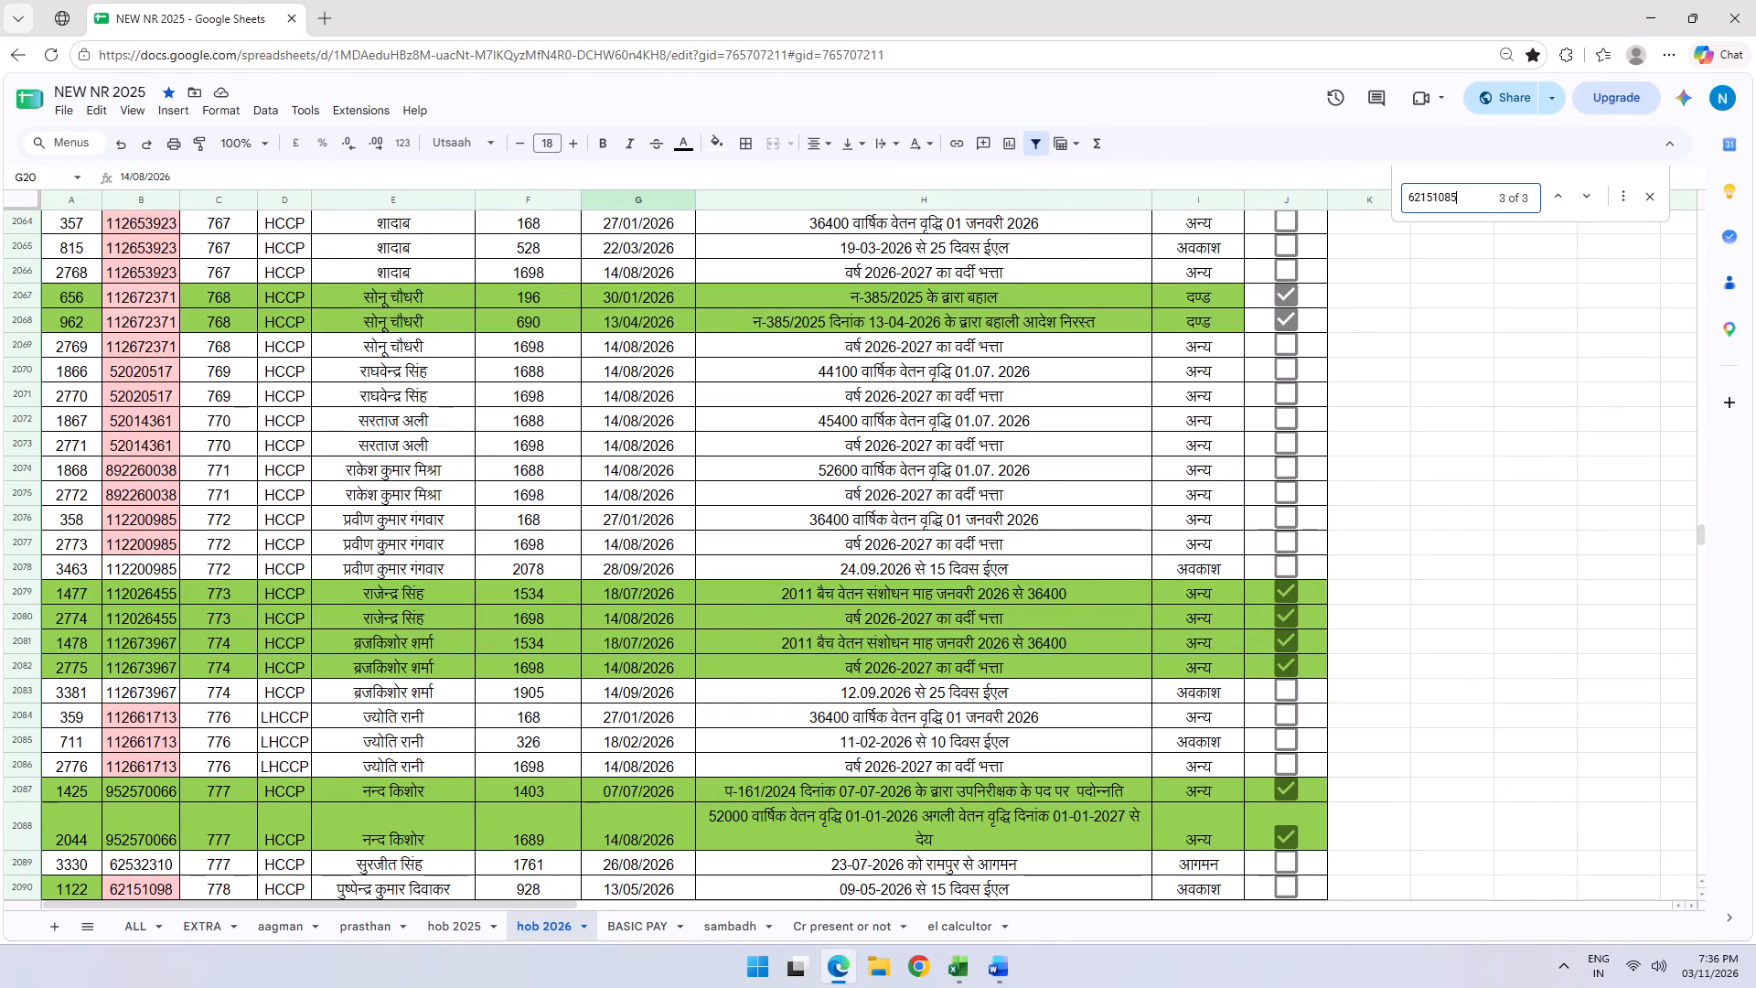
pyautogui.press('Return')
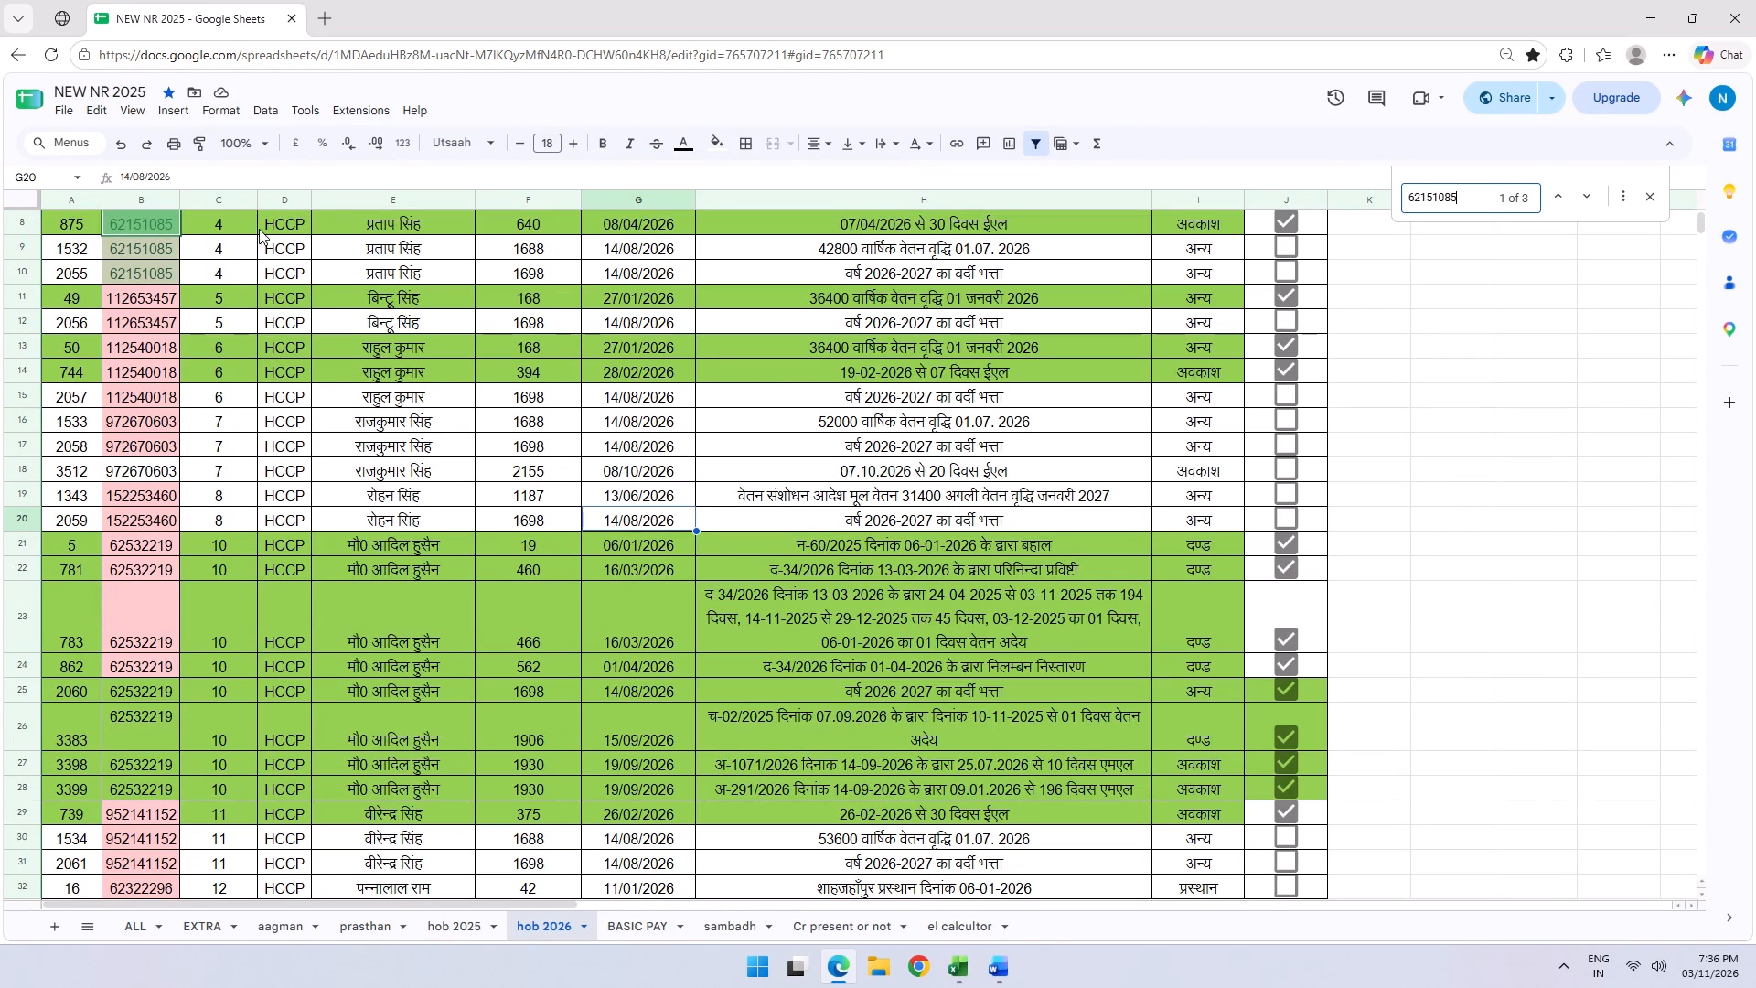
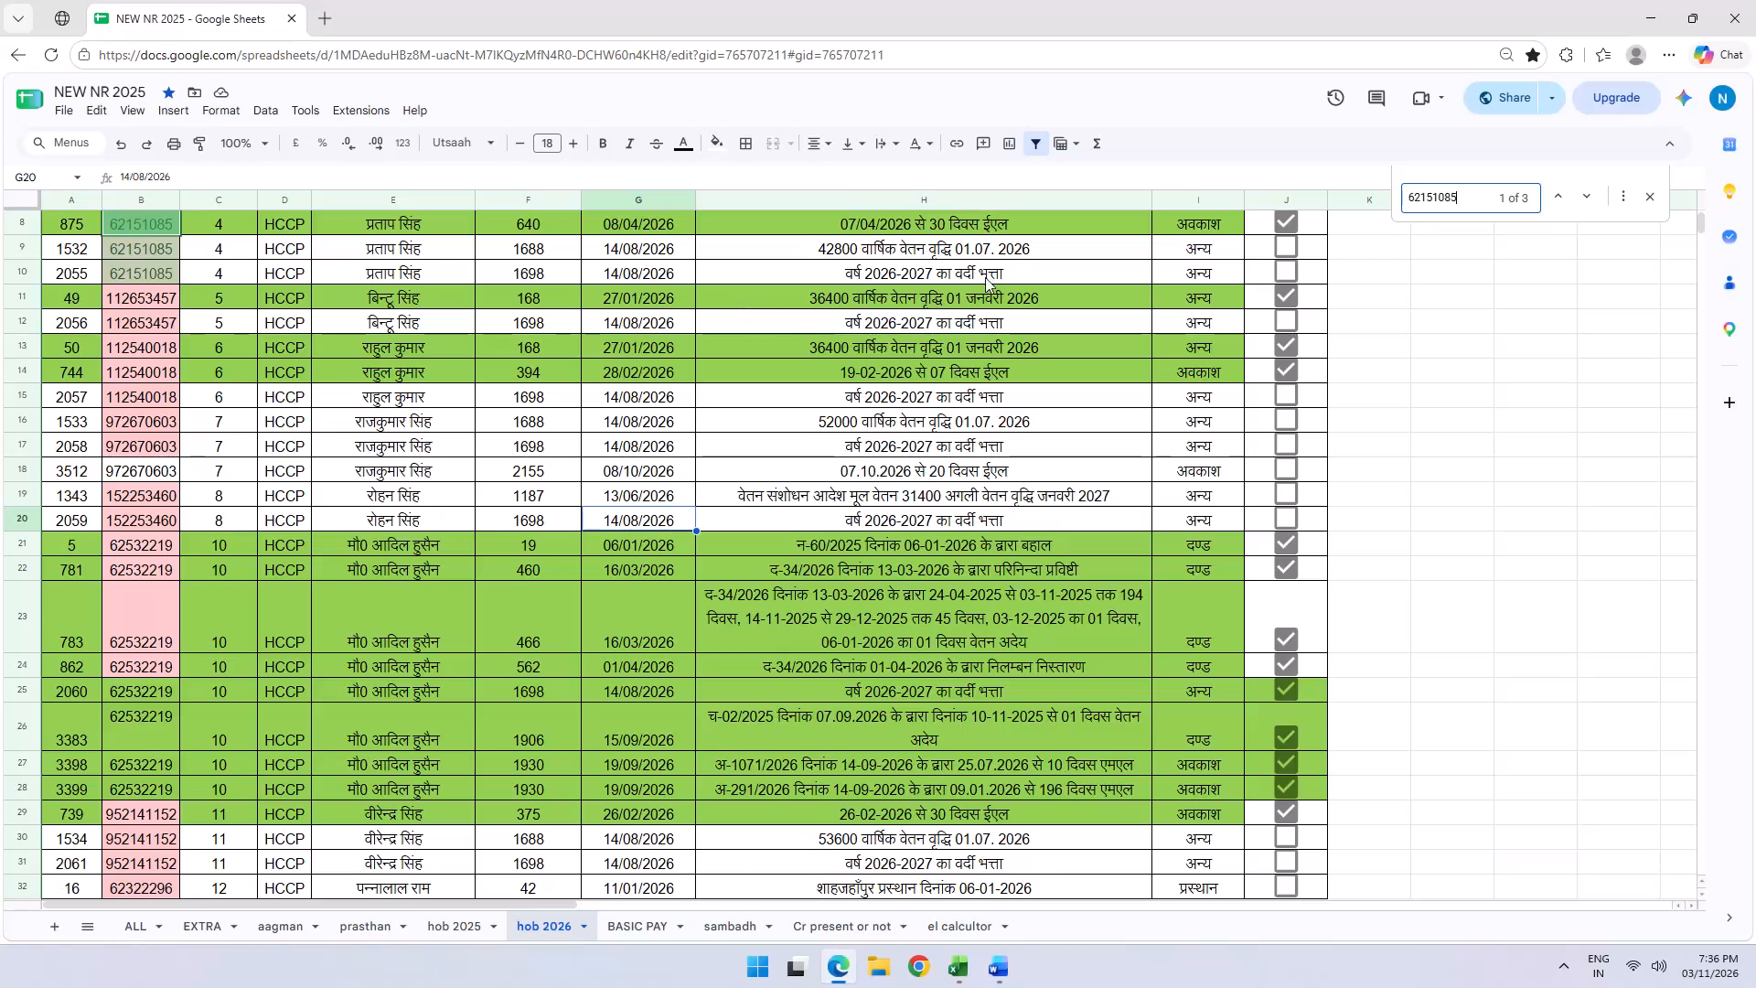
# Tick the column J checkboxes for the first employee's two unchecked records, rows 9 and 10 of the hob 2026 sheet.
pyautogui.click(1291, 246)
pyautogui.click(1287, 271)
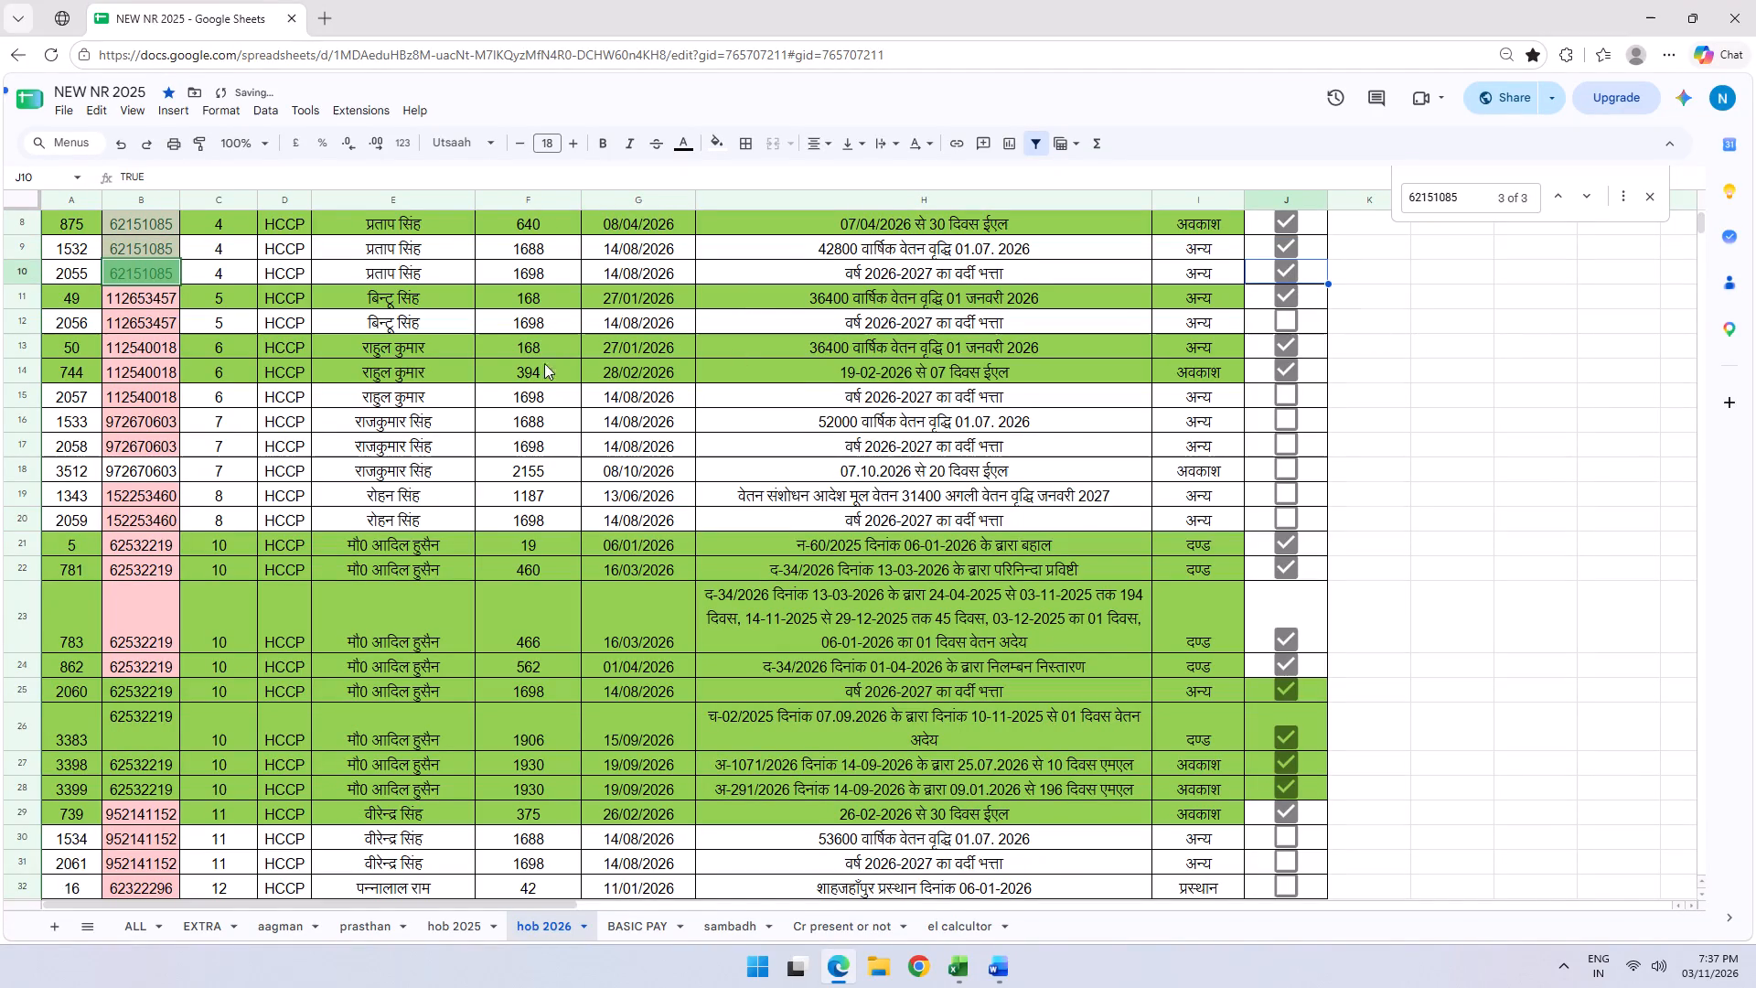
# Look up the same employee's records on the hob 2025 sheet and return to the hob 2026 sheet.
pyautogui.click(439, 929)
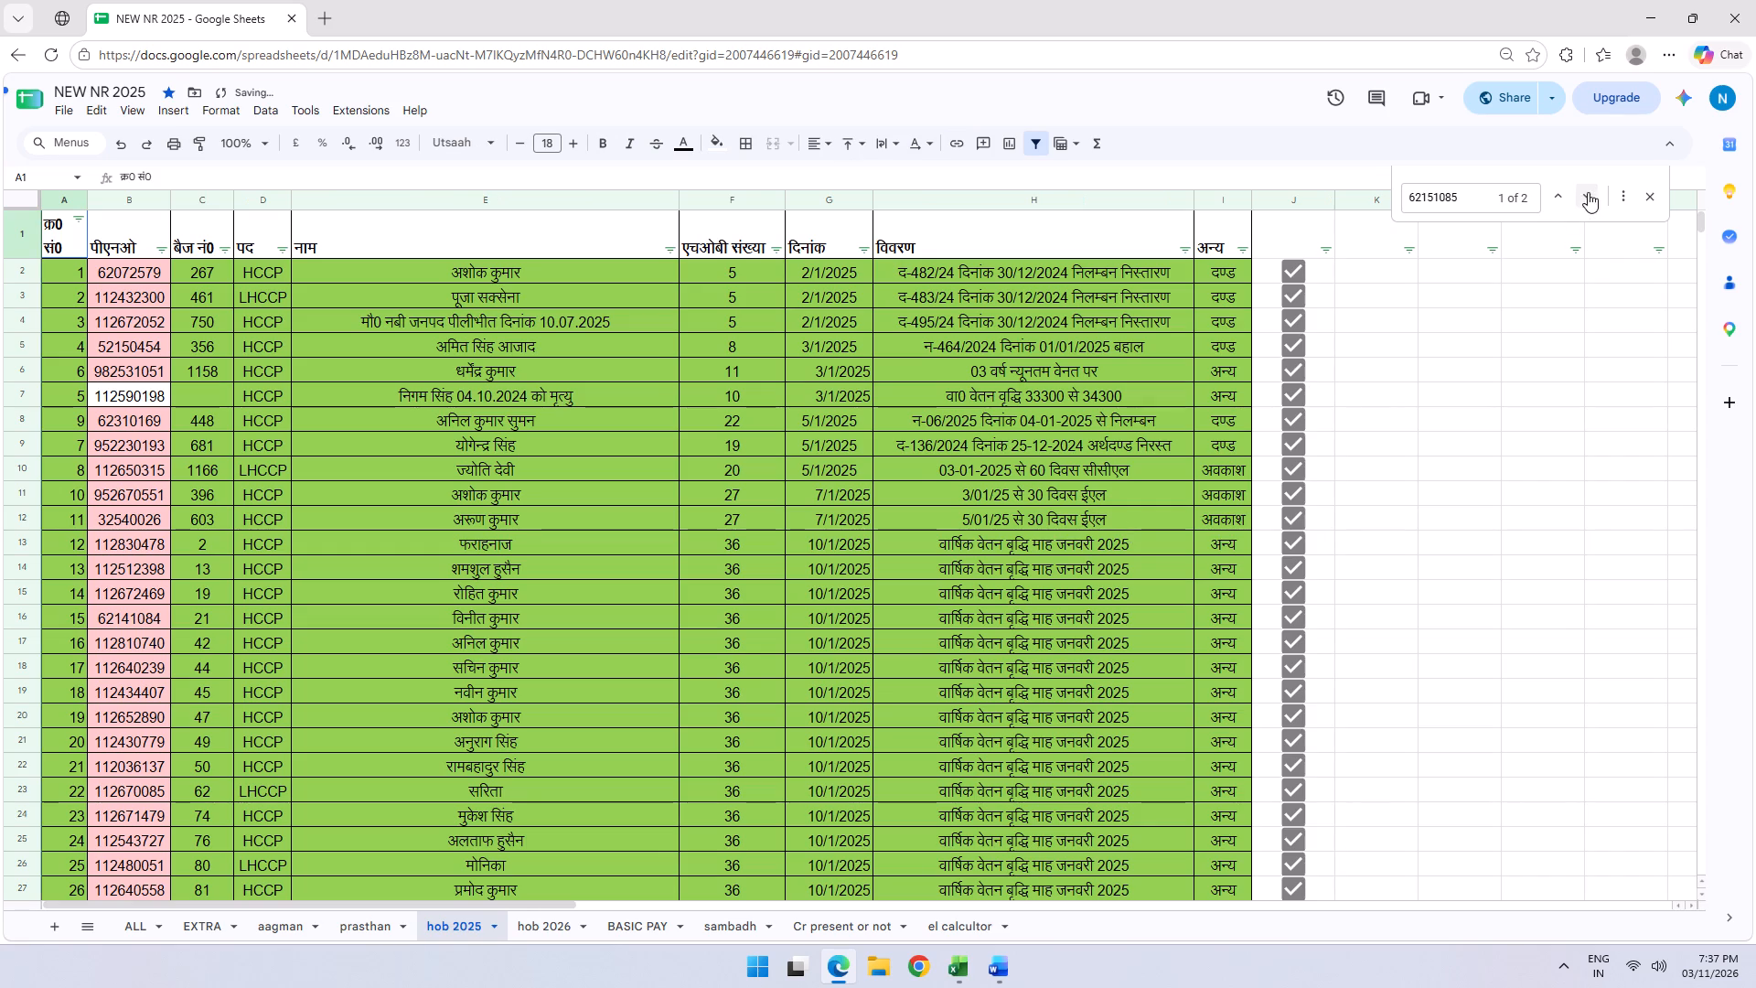
pyautogui.click(1584, 196)
pyautogui.click(1585, 192)
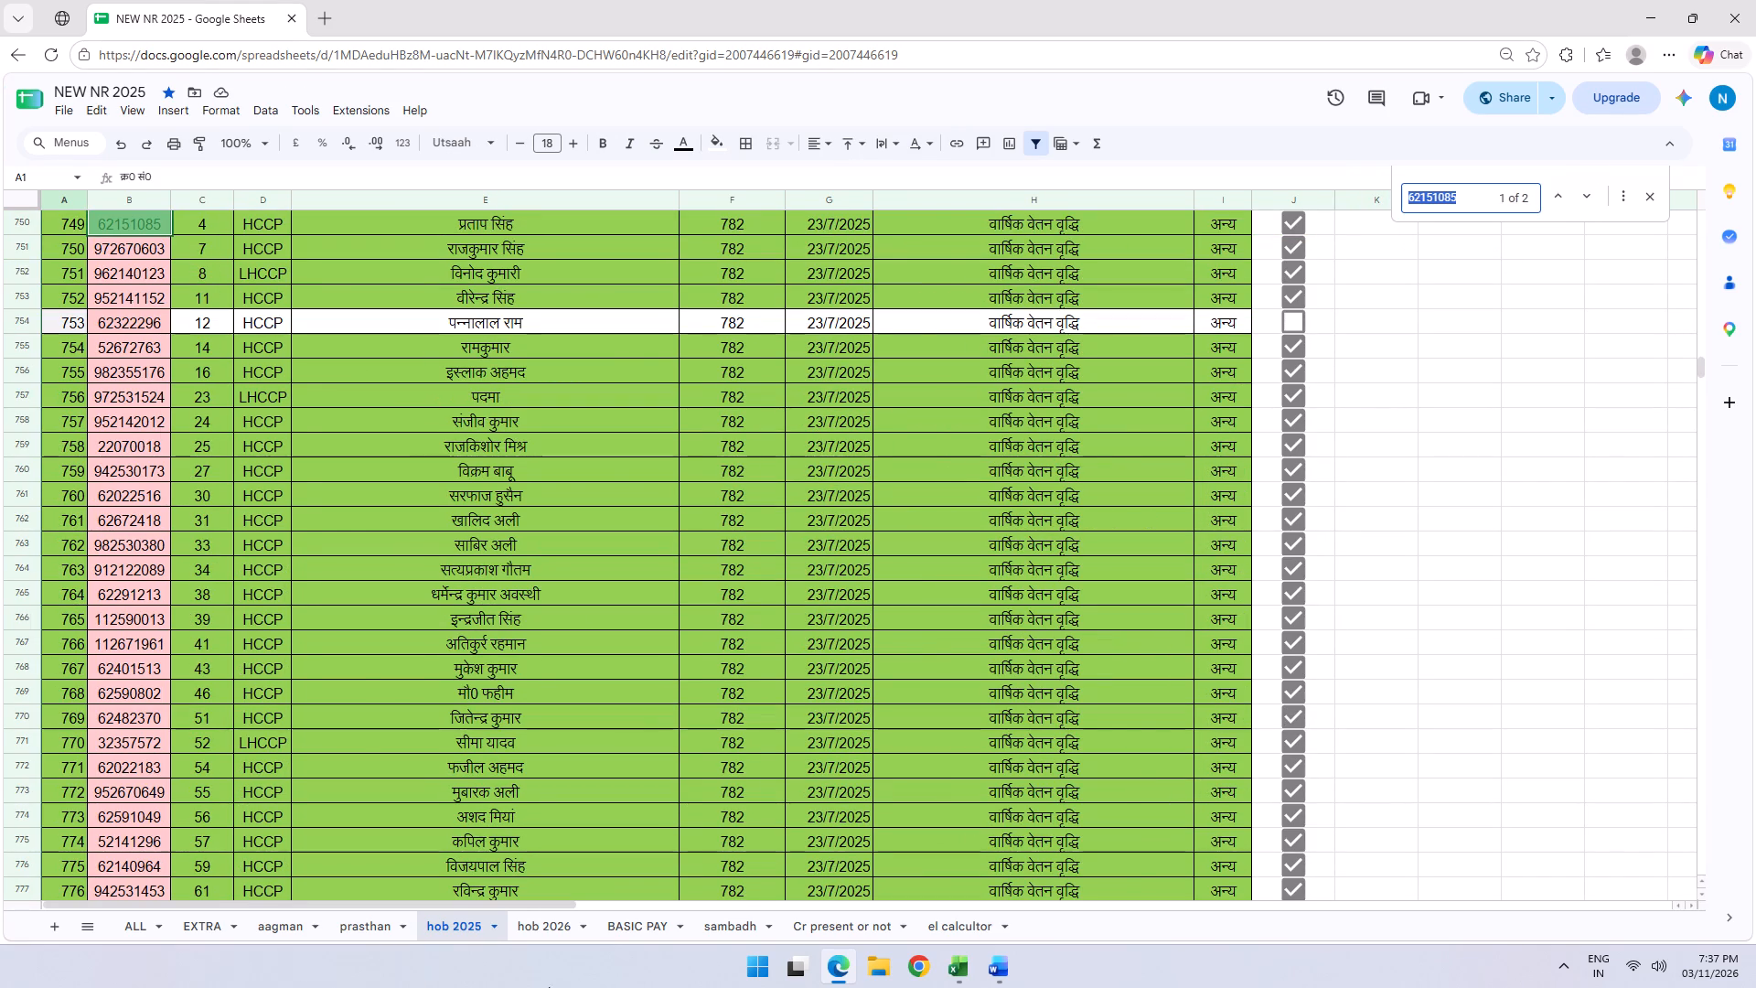
pyautogui.click(552, 930)
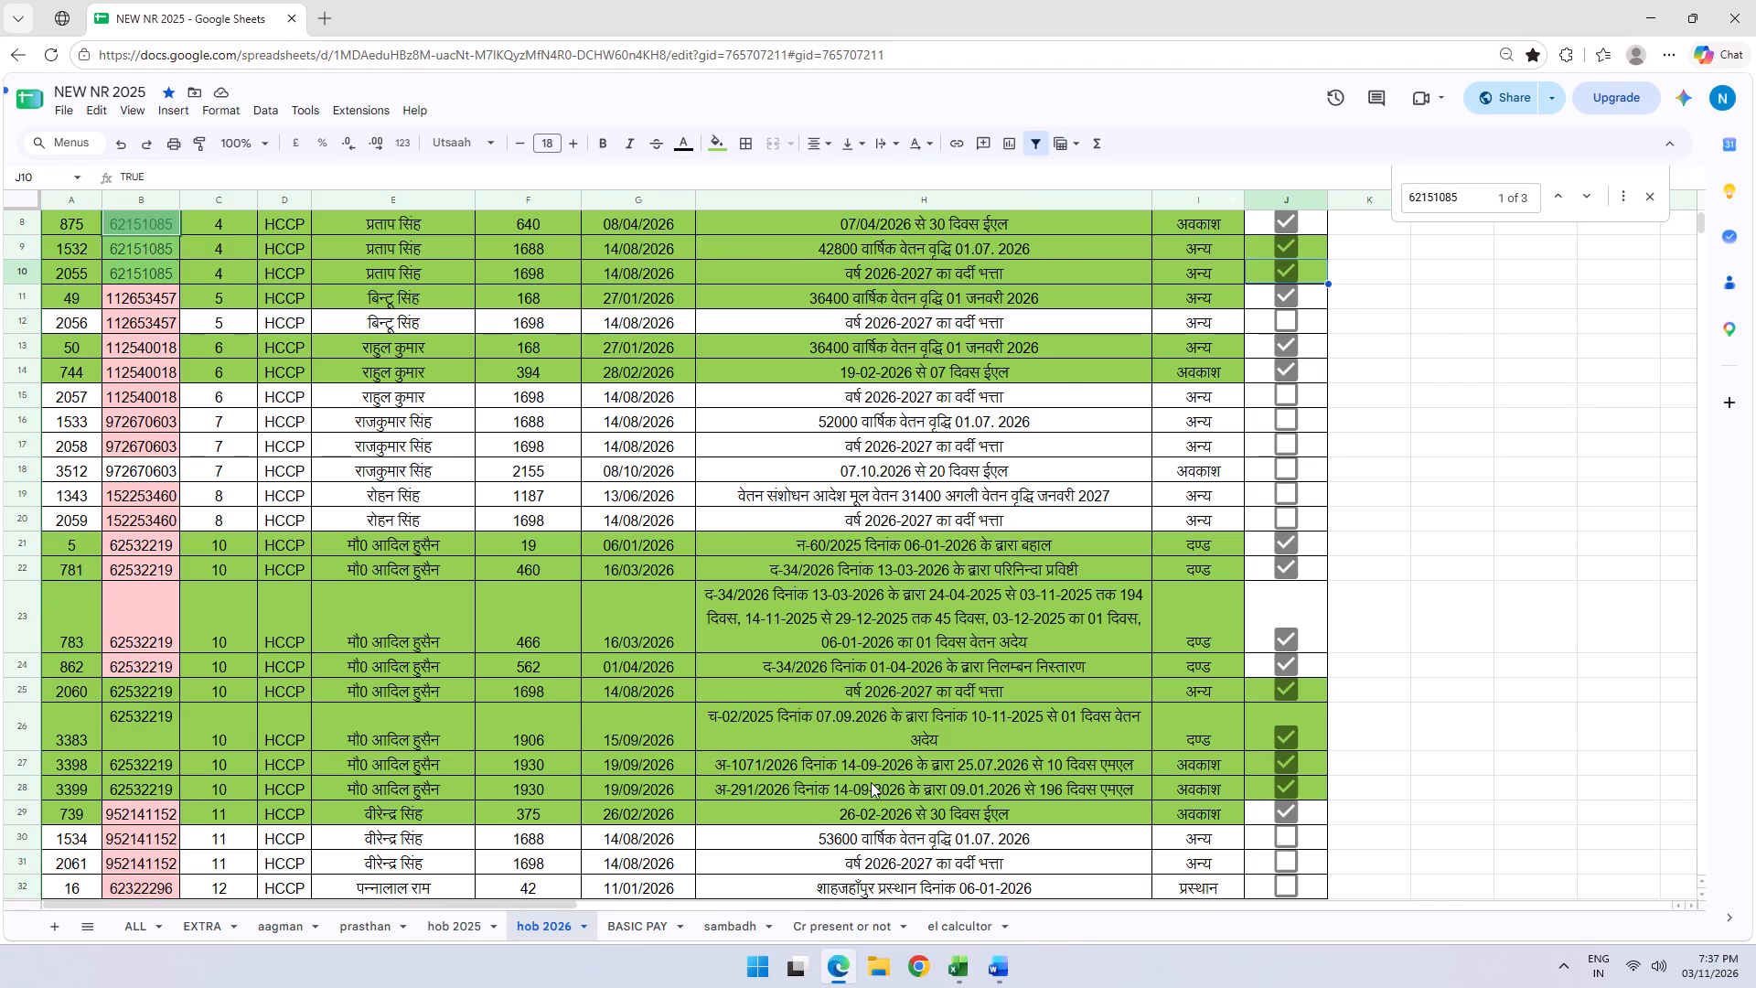
# Switch to the 2006 vetan workbook in Excel and enter 42800 as the दिया वेतन amount for 01.07.2026 in H14.
pyautogui.click(1006, 972)
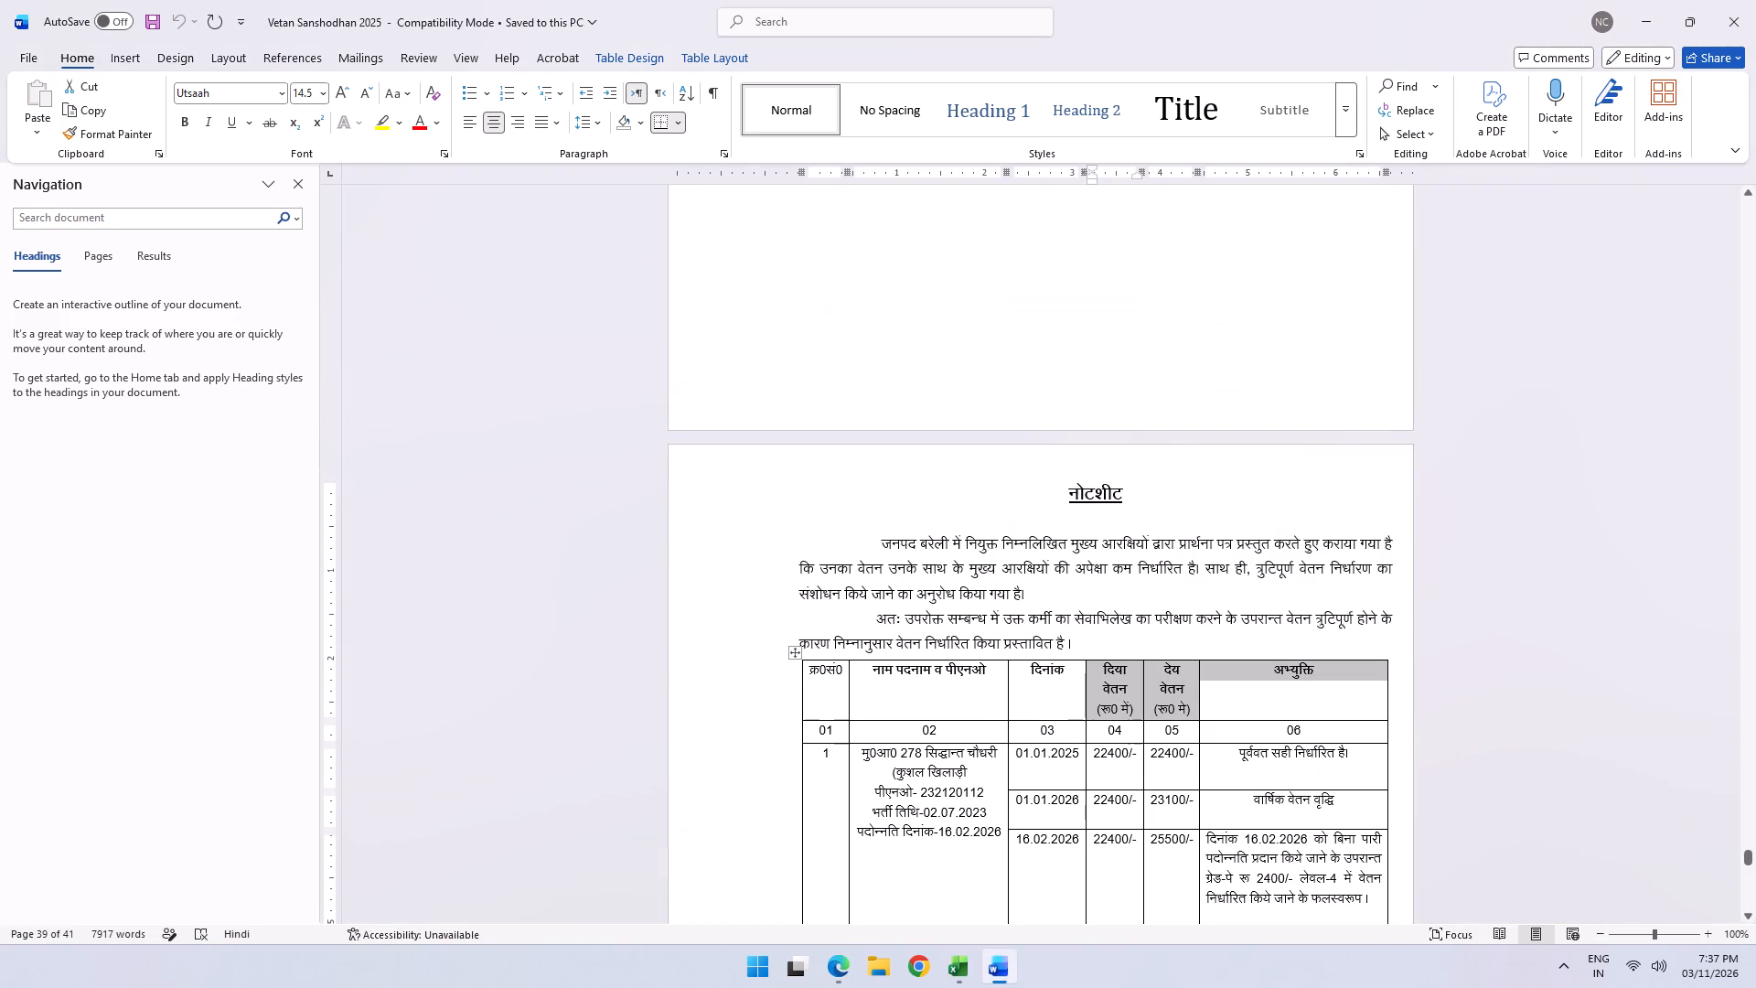
pyautogui.click(954, 963)
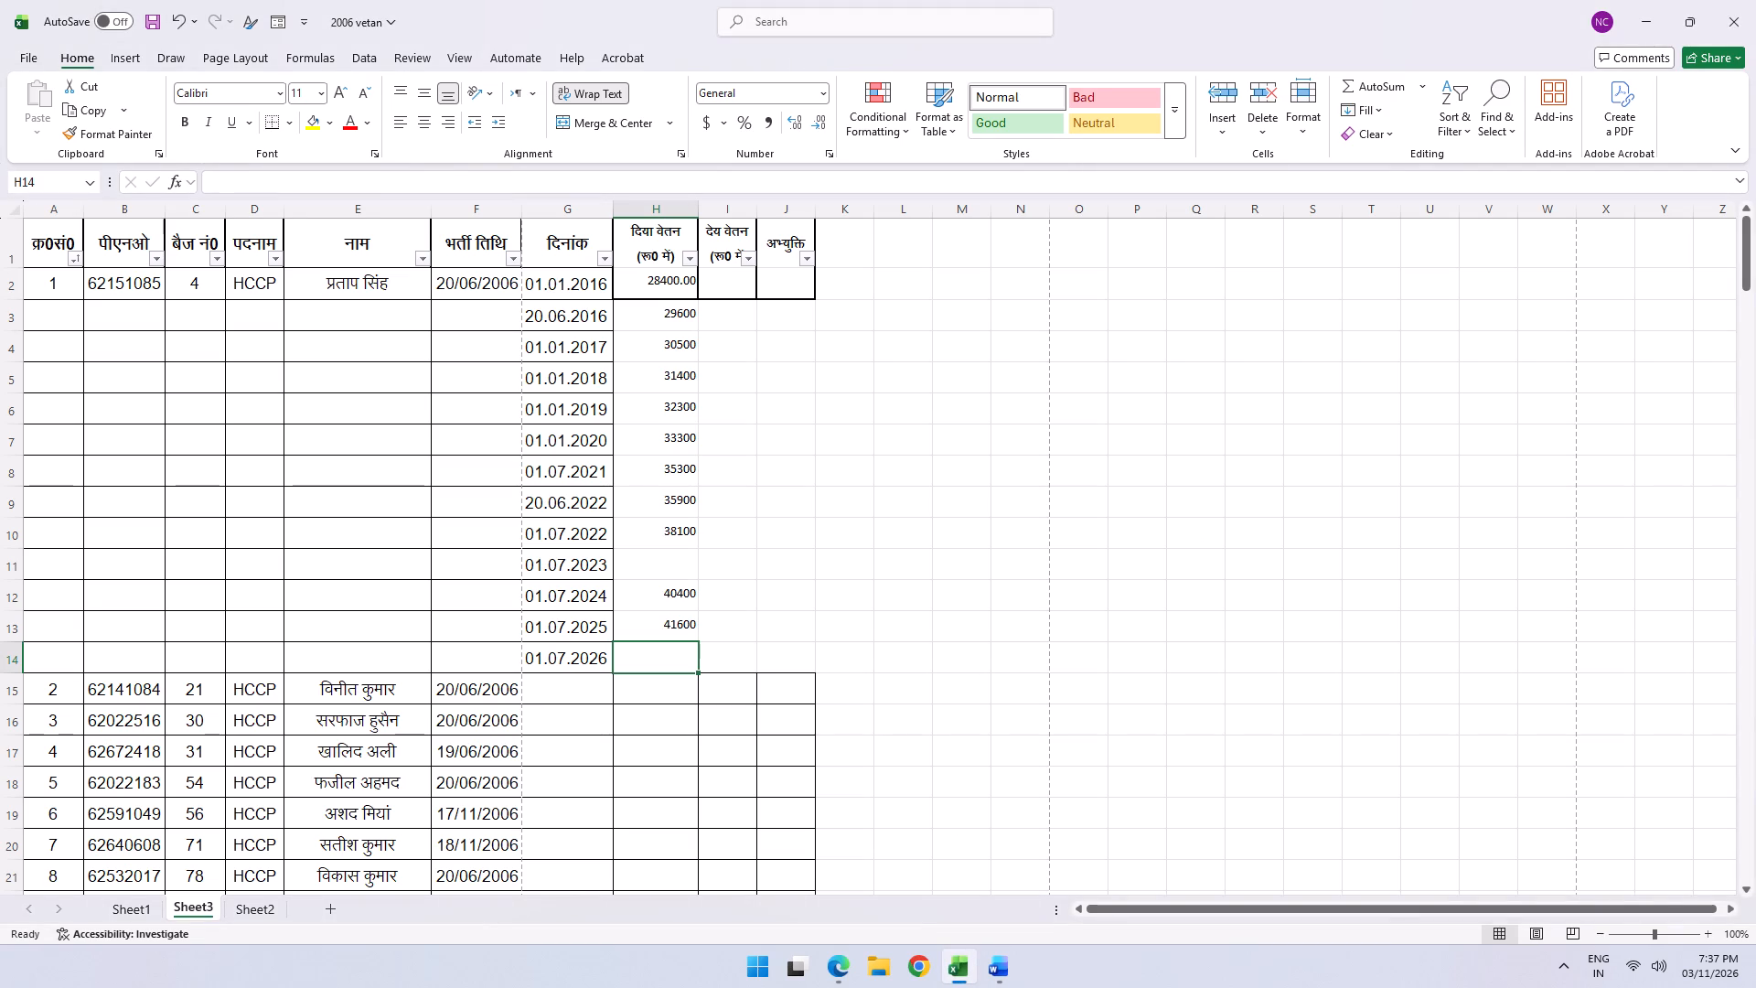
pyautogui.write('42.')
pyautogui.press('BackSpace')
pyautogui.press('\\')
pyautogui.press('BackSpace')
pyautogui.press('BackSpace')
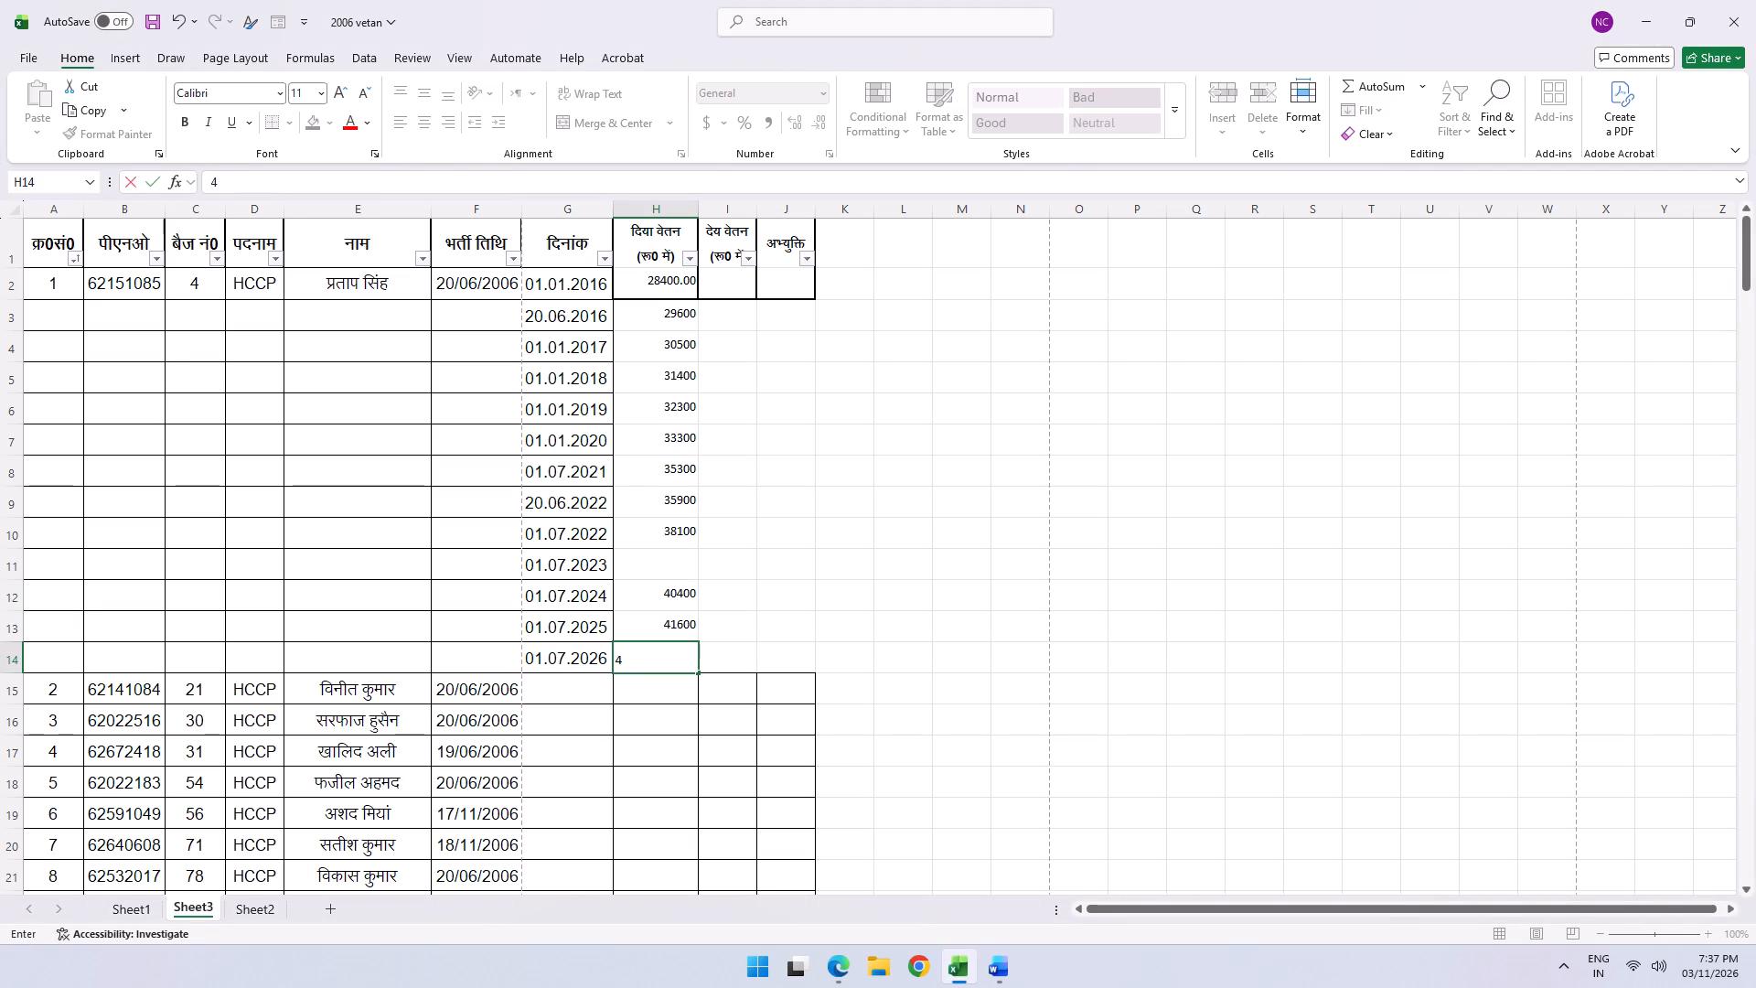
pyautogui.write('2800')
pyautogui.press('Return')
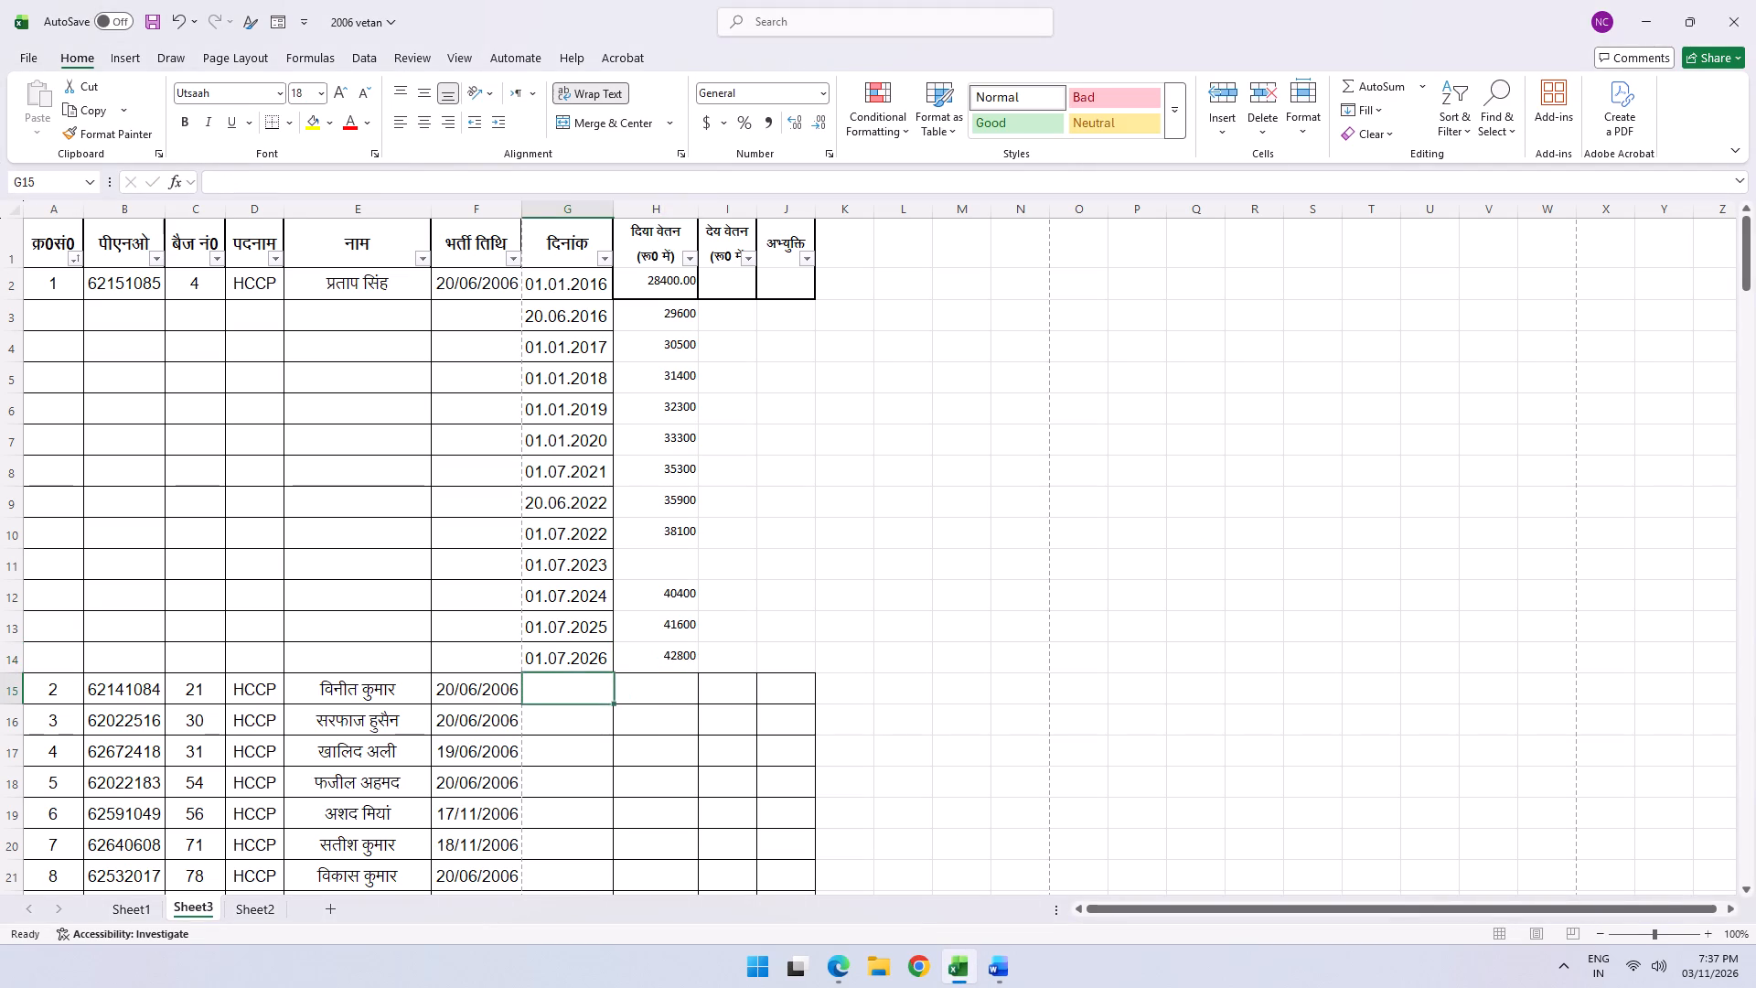
# Copy the formatting of cell H2 onto the first employee's दिया वेतन and देय वेतन cells, H2 through I14.
pyautogui.click(664, 285)
pyautogui.click(107, 125)
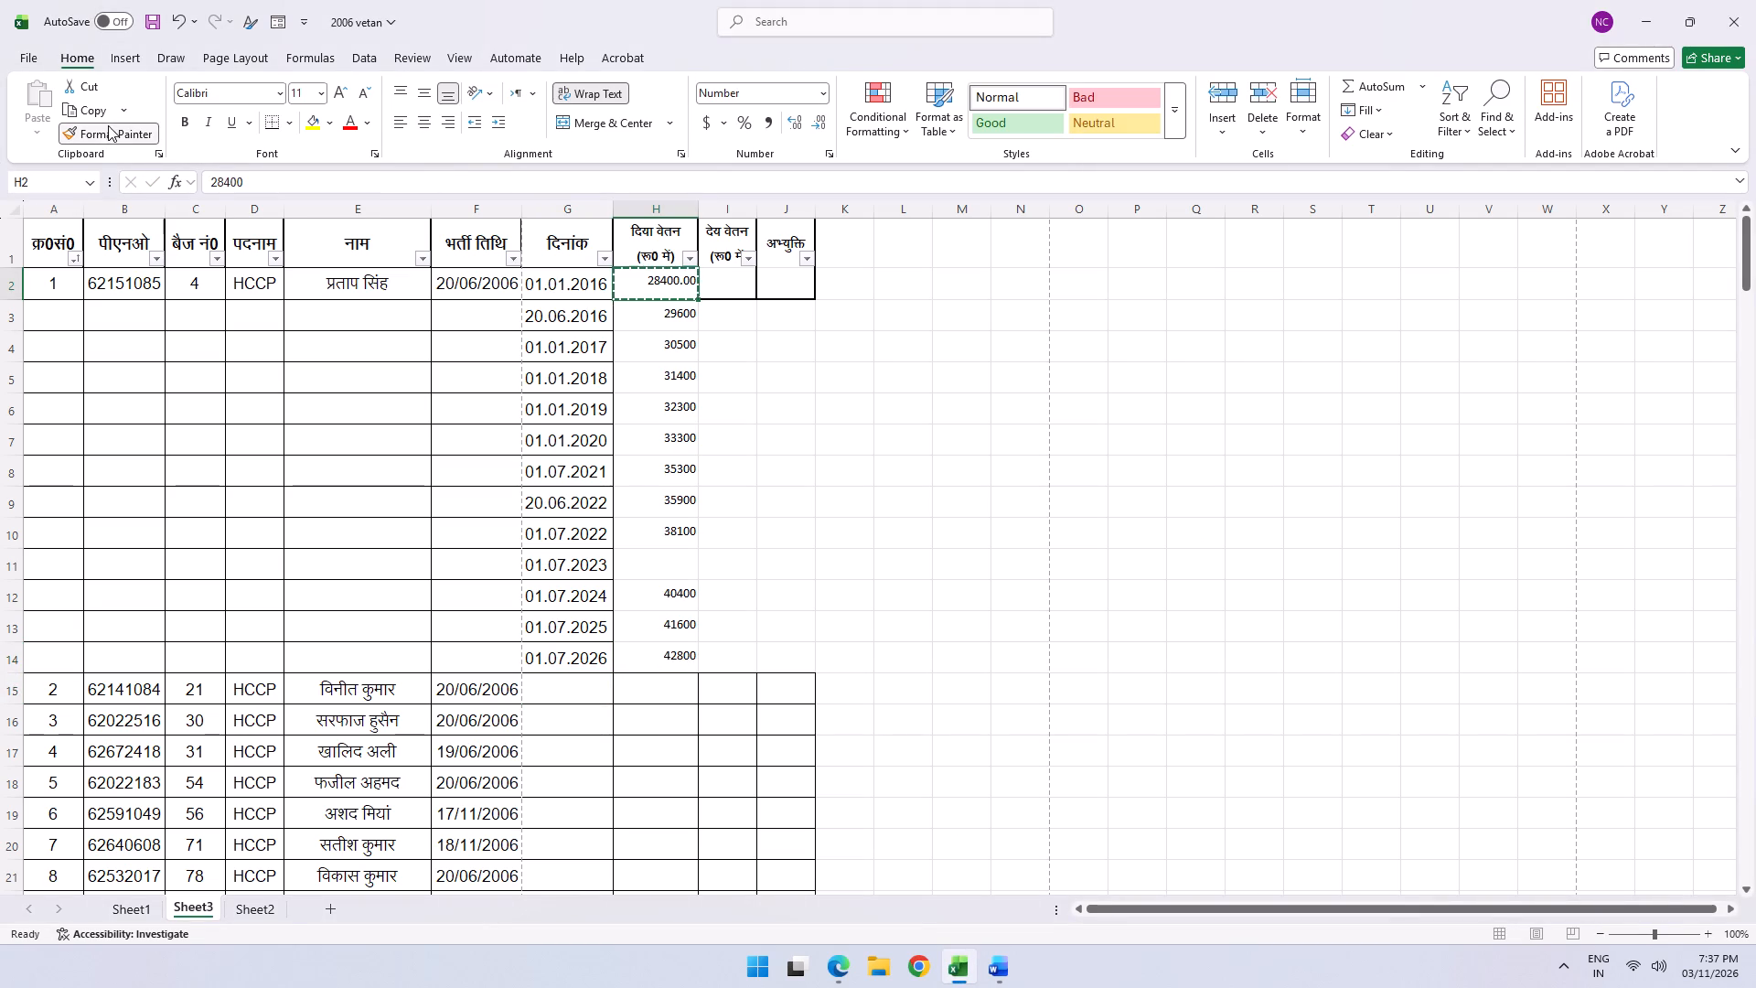
pyautogui.moveTo(654, 289); pyautogui.dragTo(694, 639)
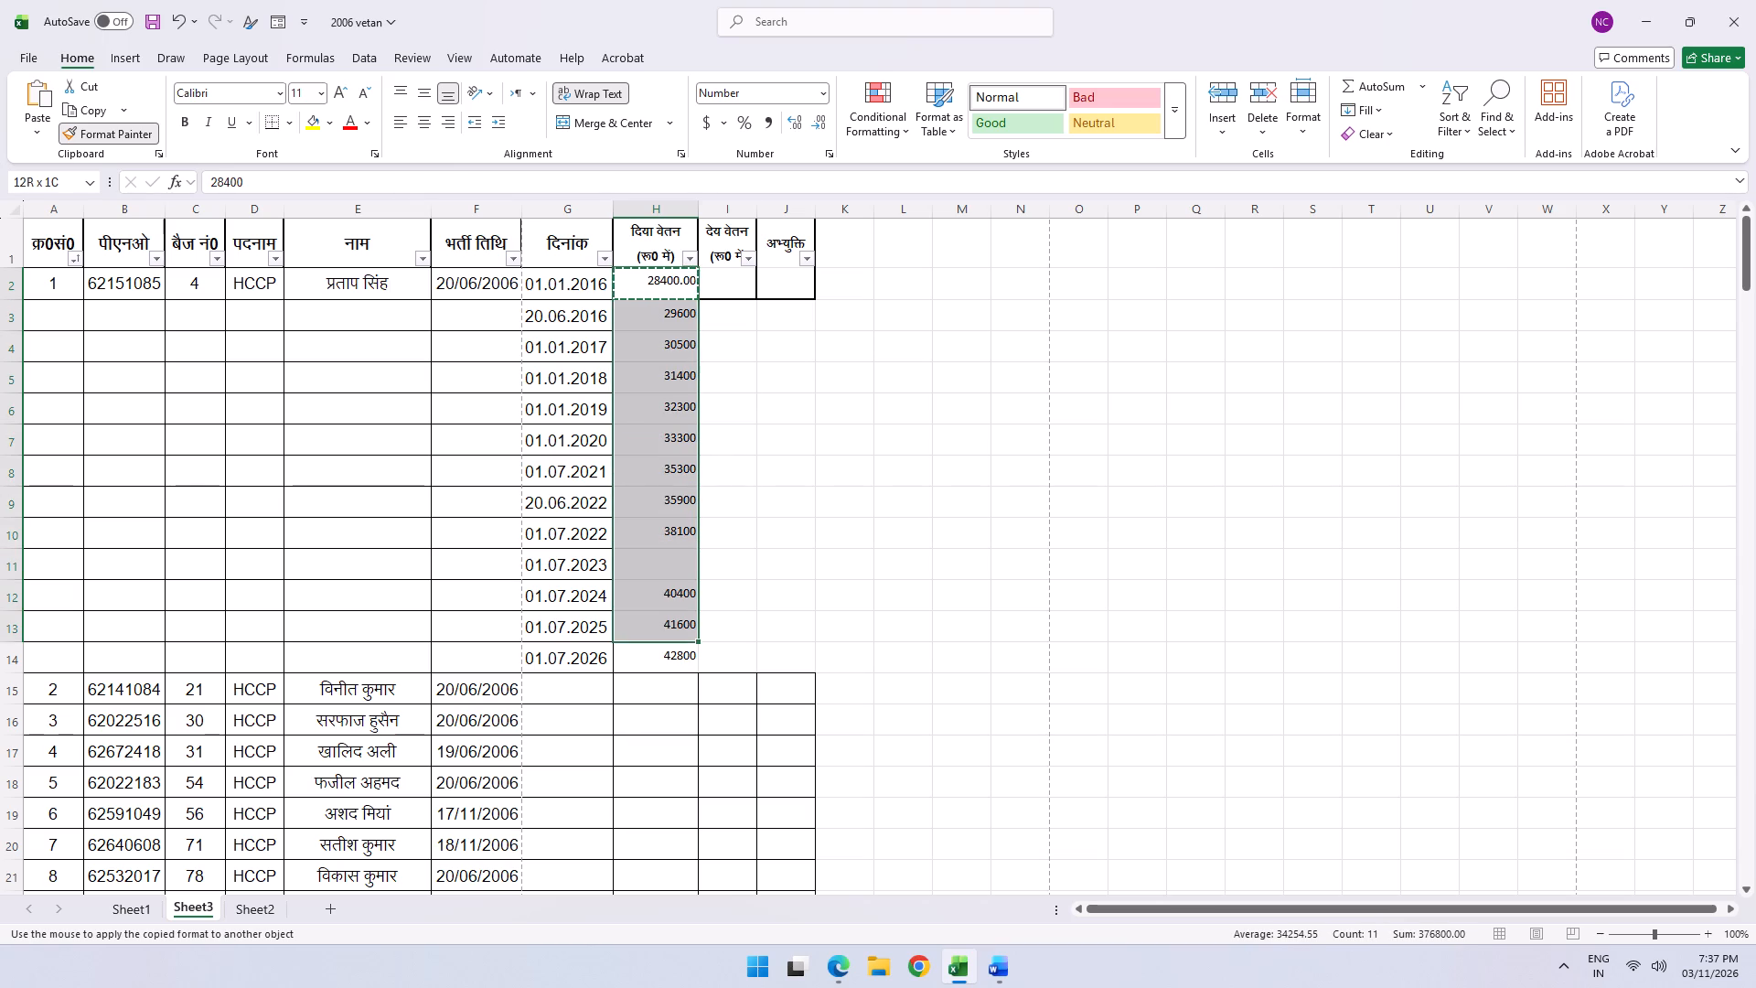
pyautogui.moveTo(694, 639); pyautogui.dragTo(731, 650)
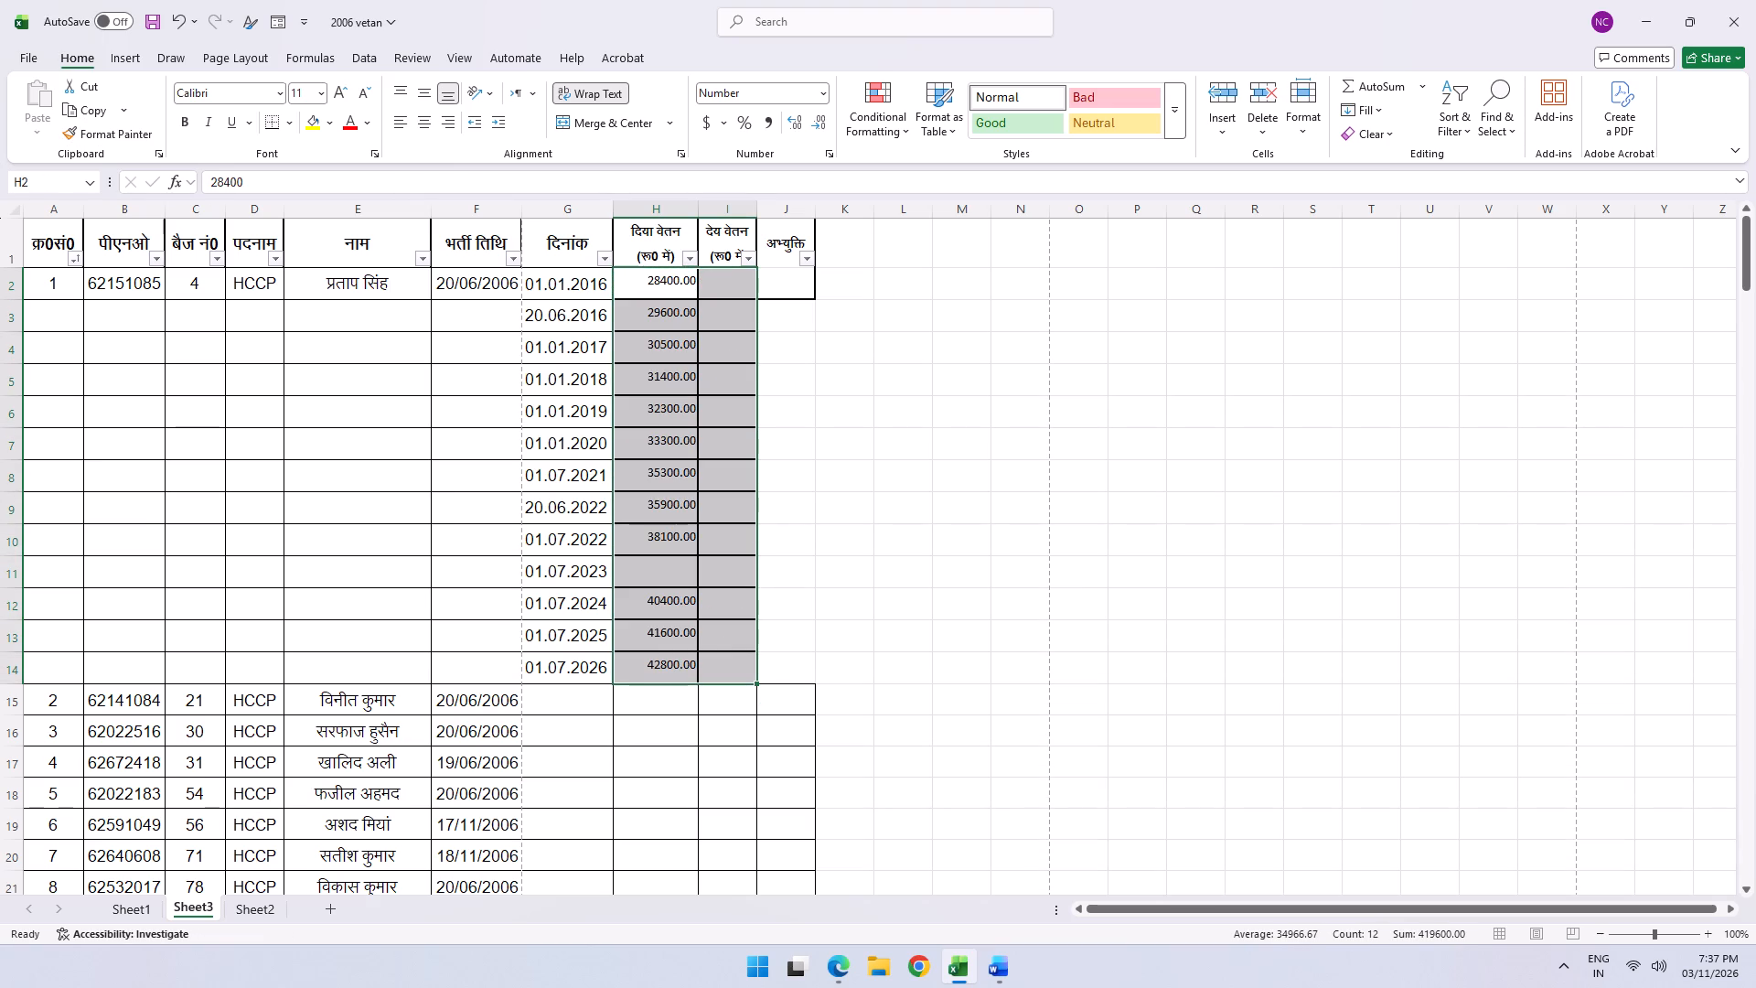
pyautogui.click(733, 281)
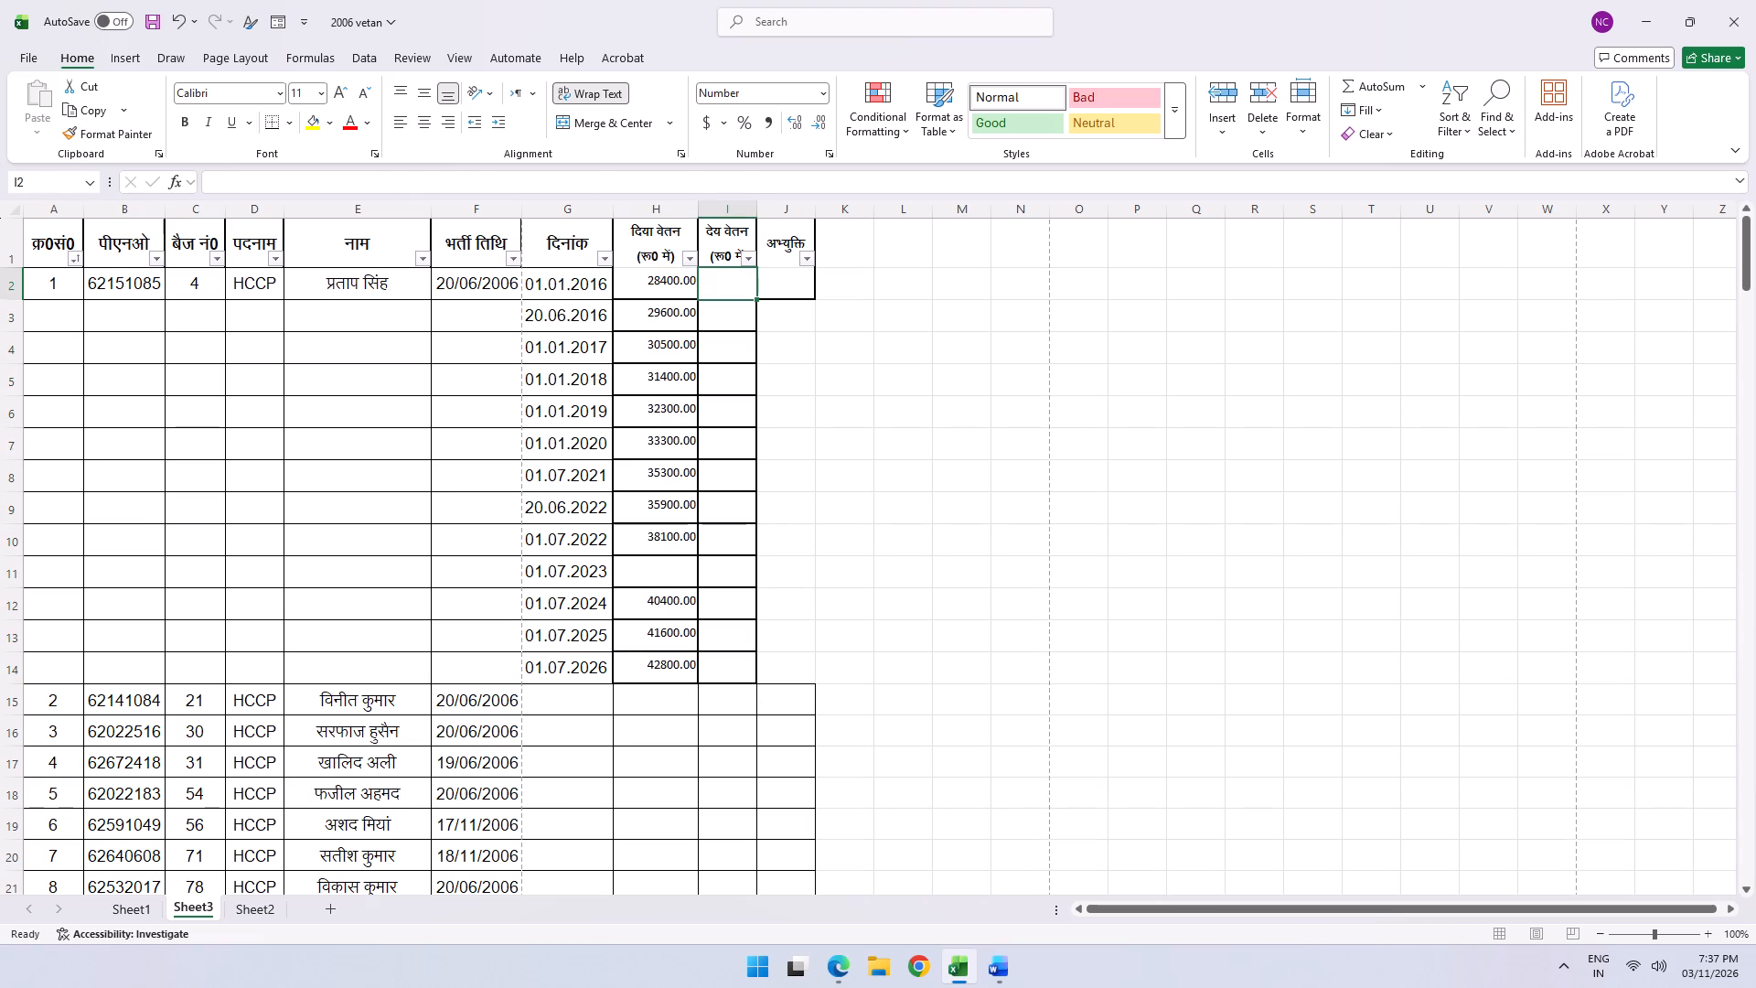
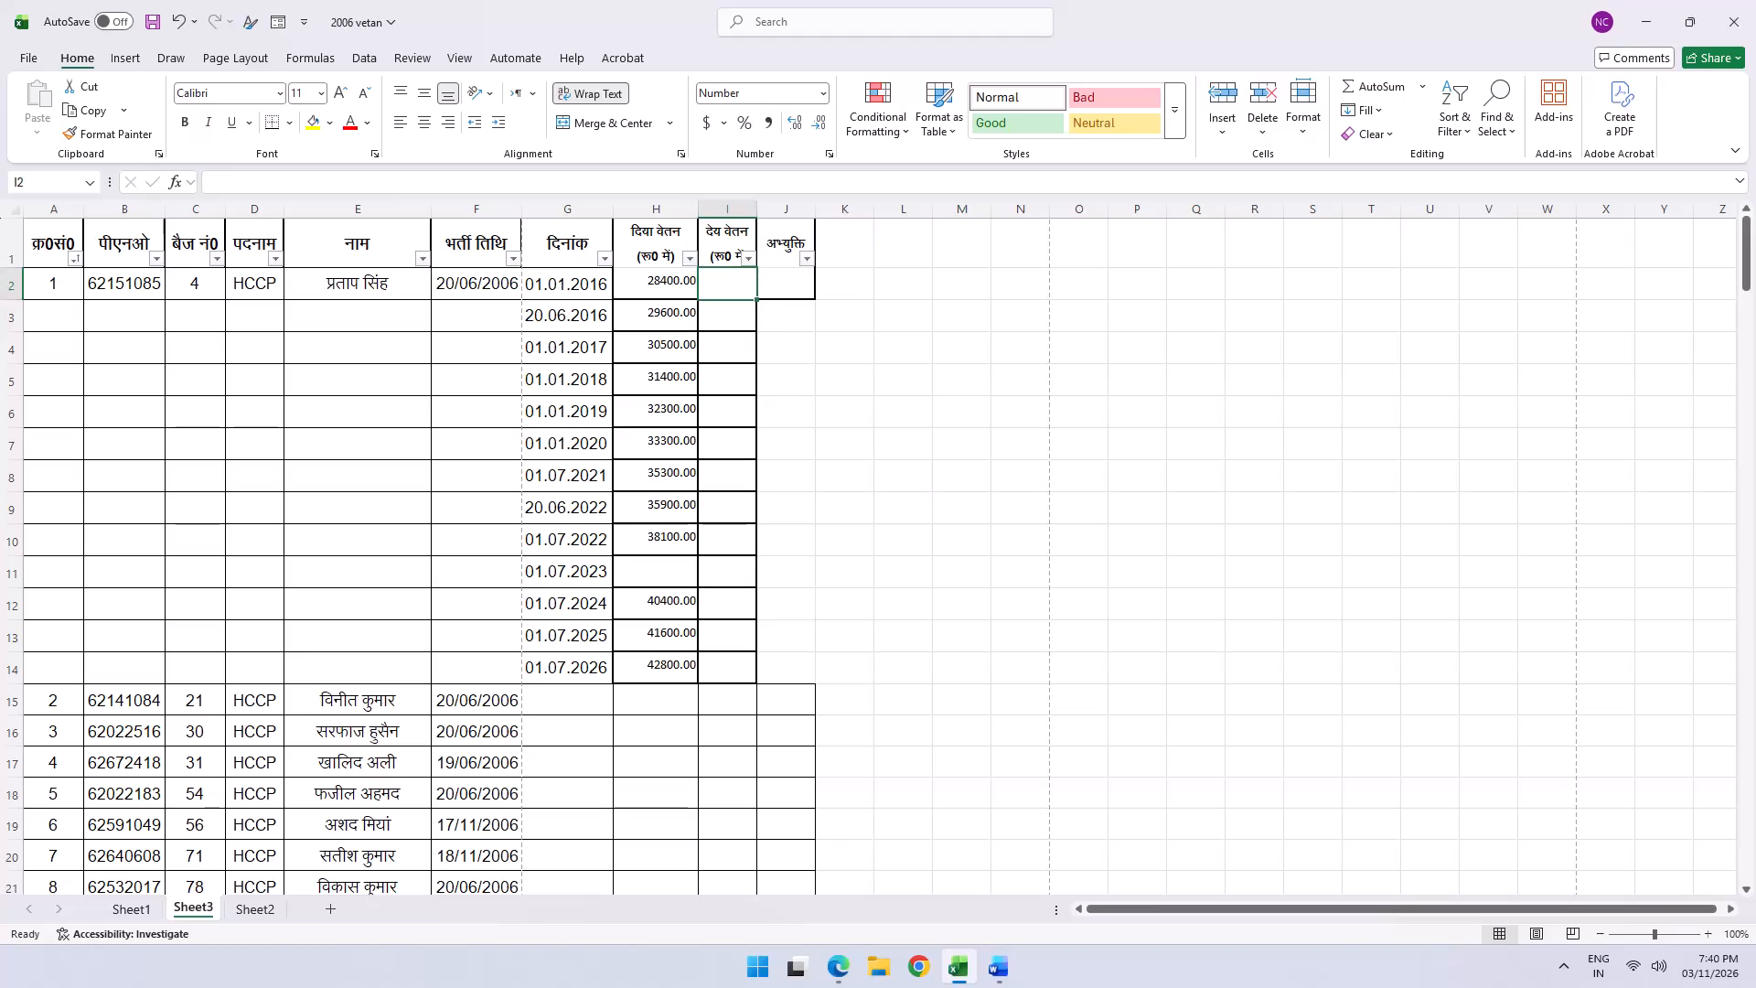
# Copy the first employee's rows 3 to 14 and insert them at row 16, directly below the second employee's row.
pyautogui.click(7, 313)
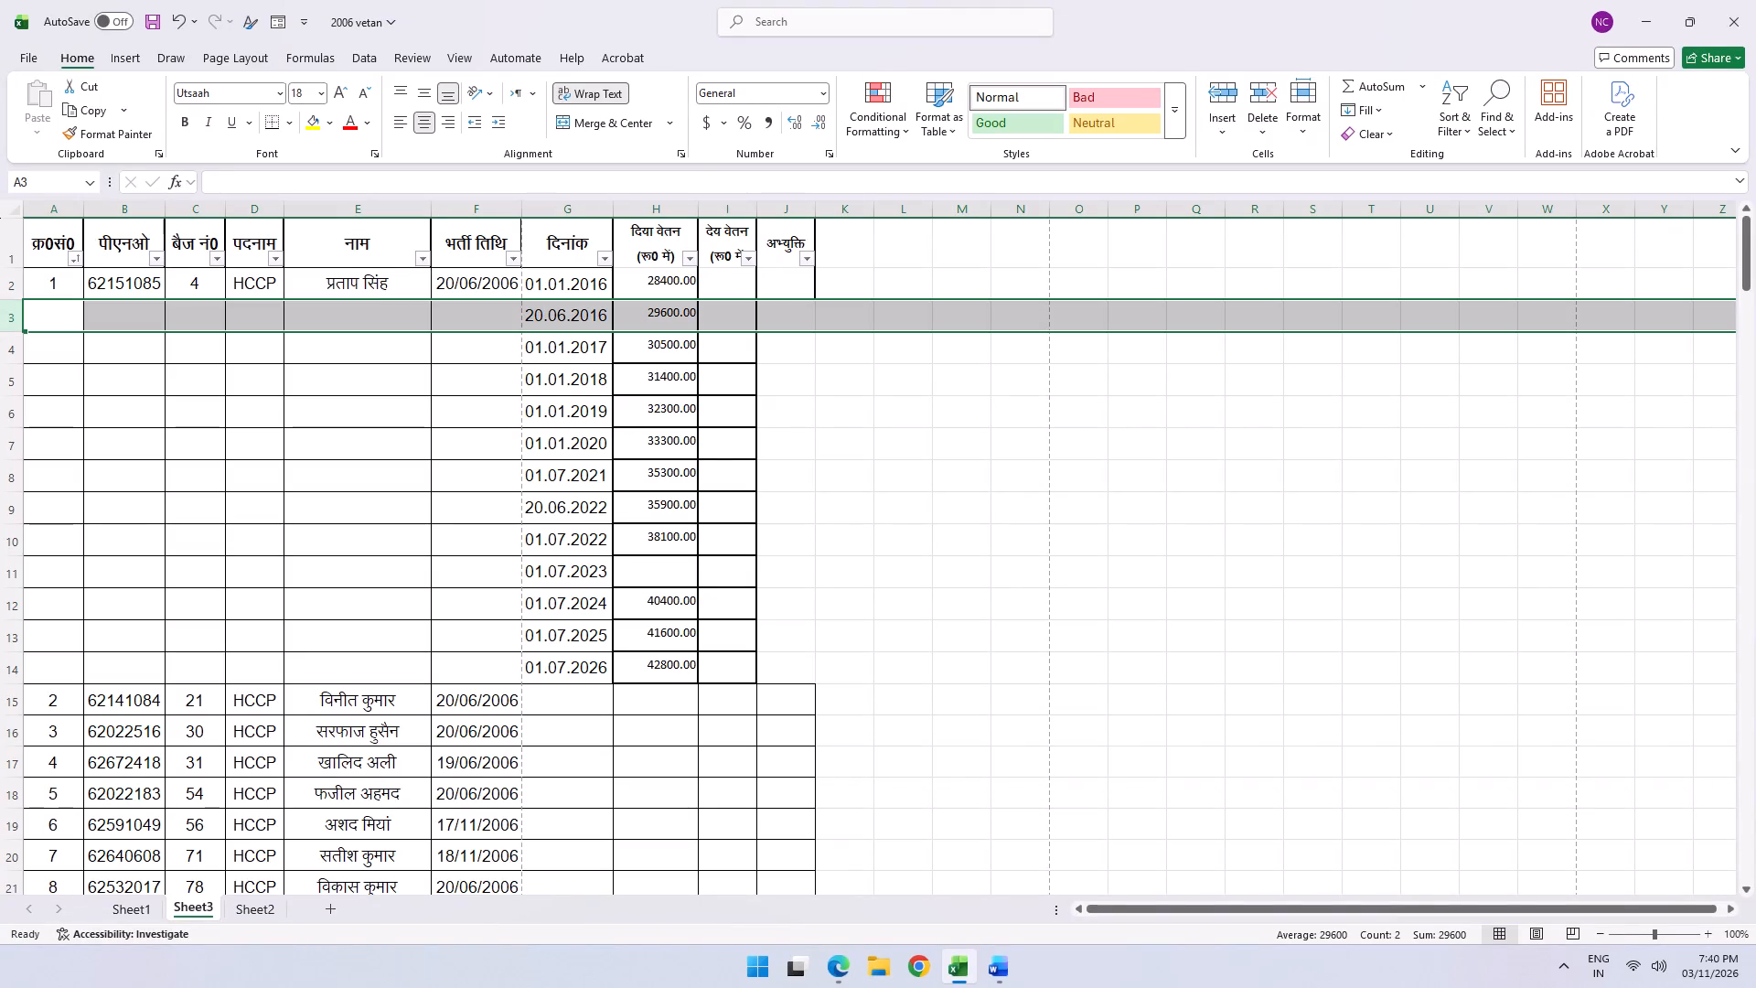
pyautogui.moveTo(3, 315); pyautogui.dragTo(0, 411)
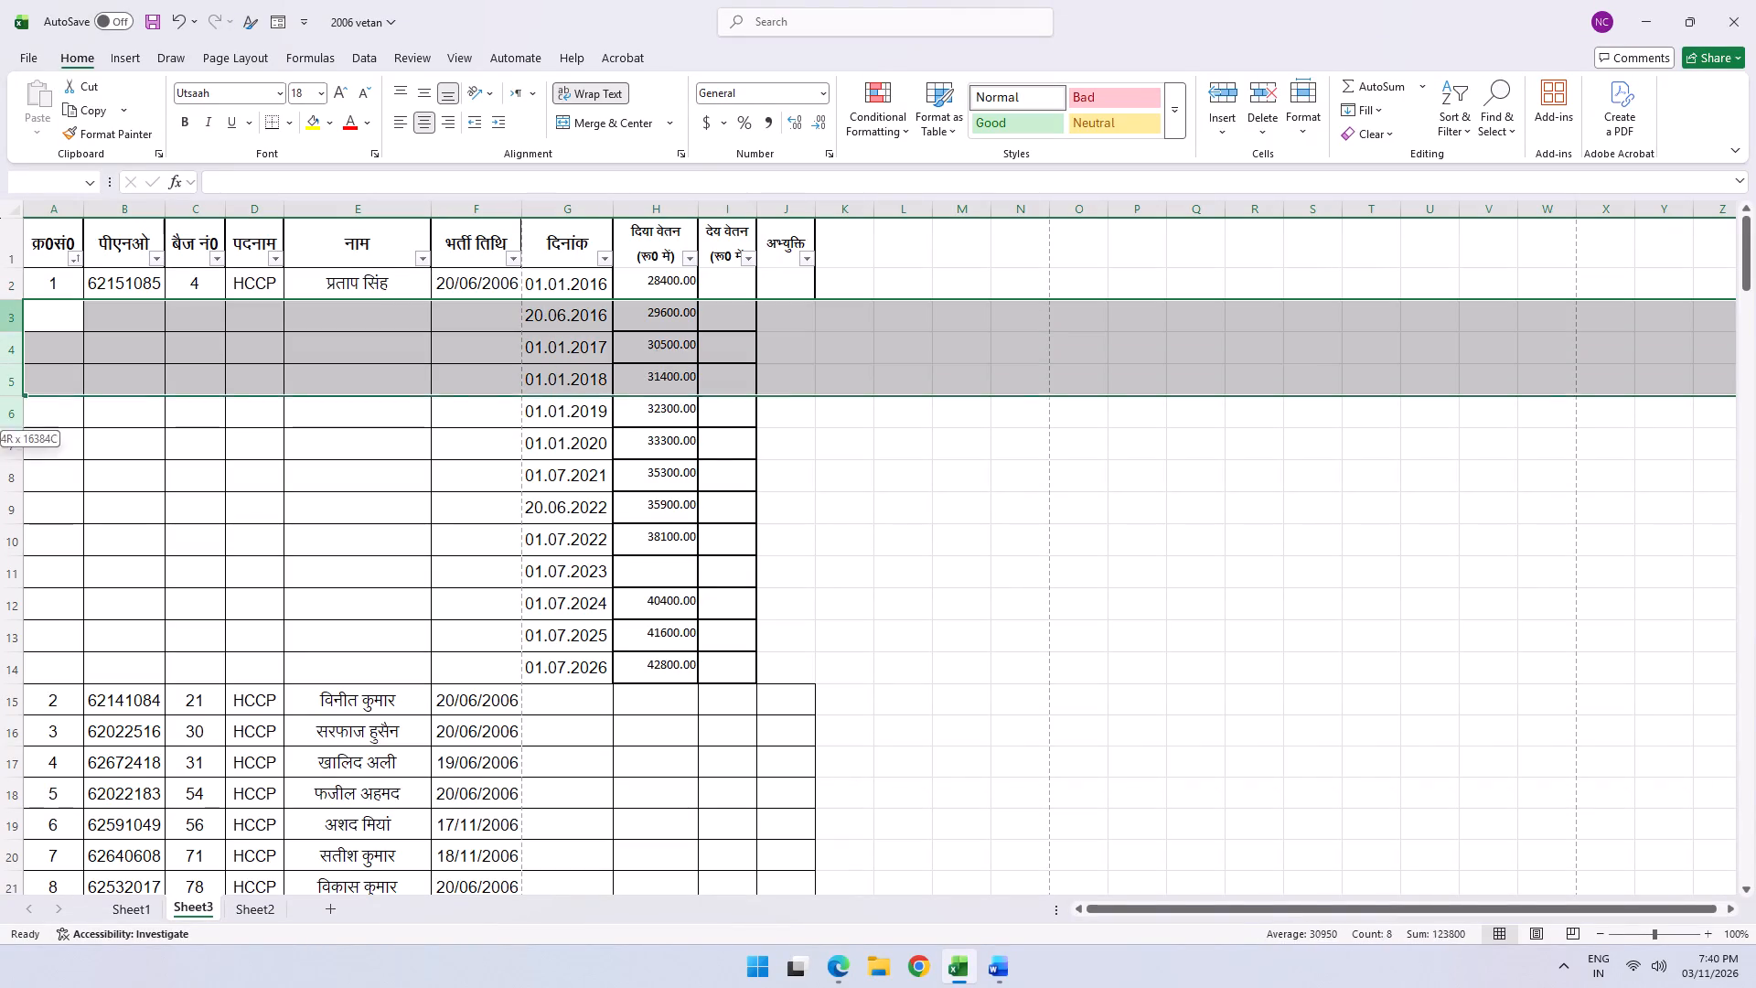
pyautogui.moveTo(0, 411); pyautogui.dragTo(14, 665)
pyautogui.hotkey('ctrl', 'c')
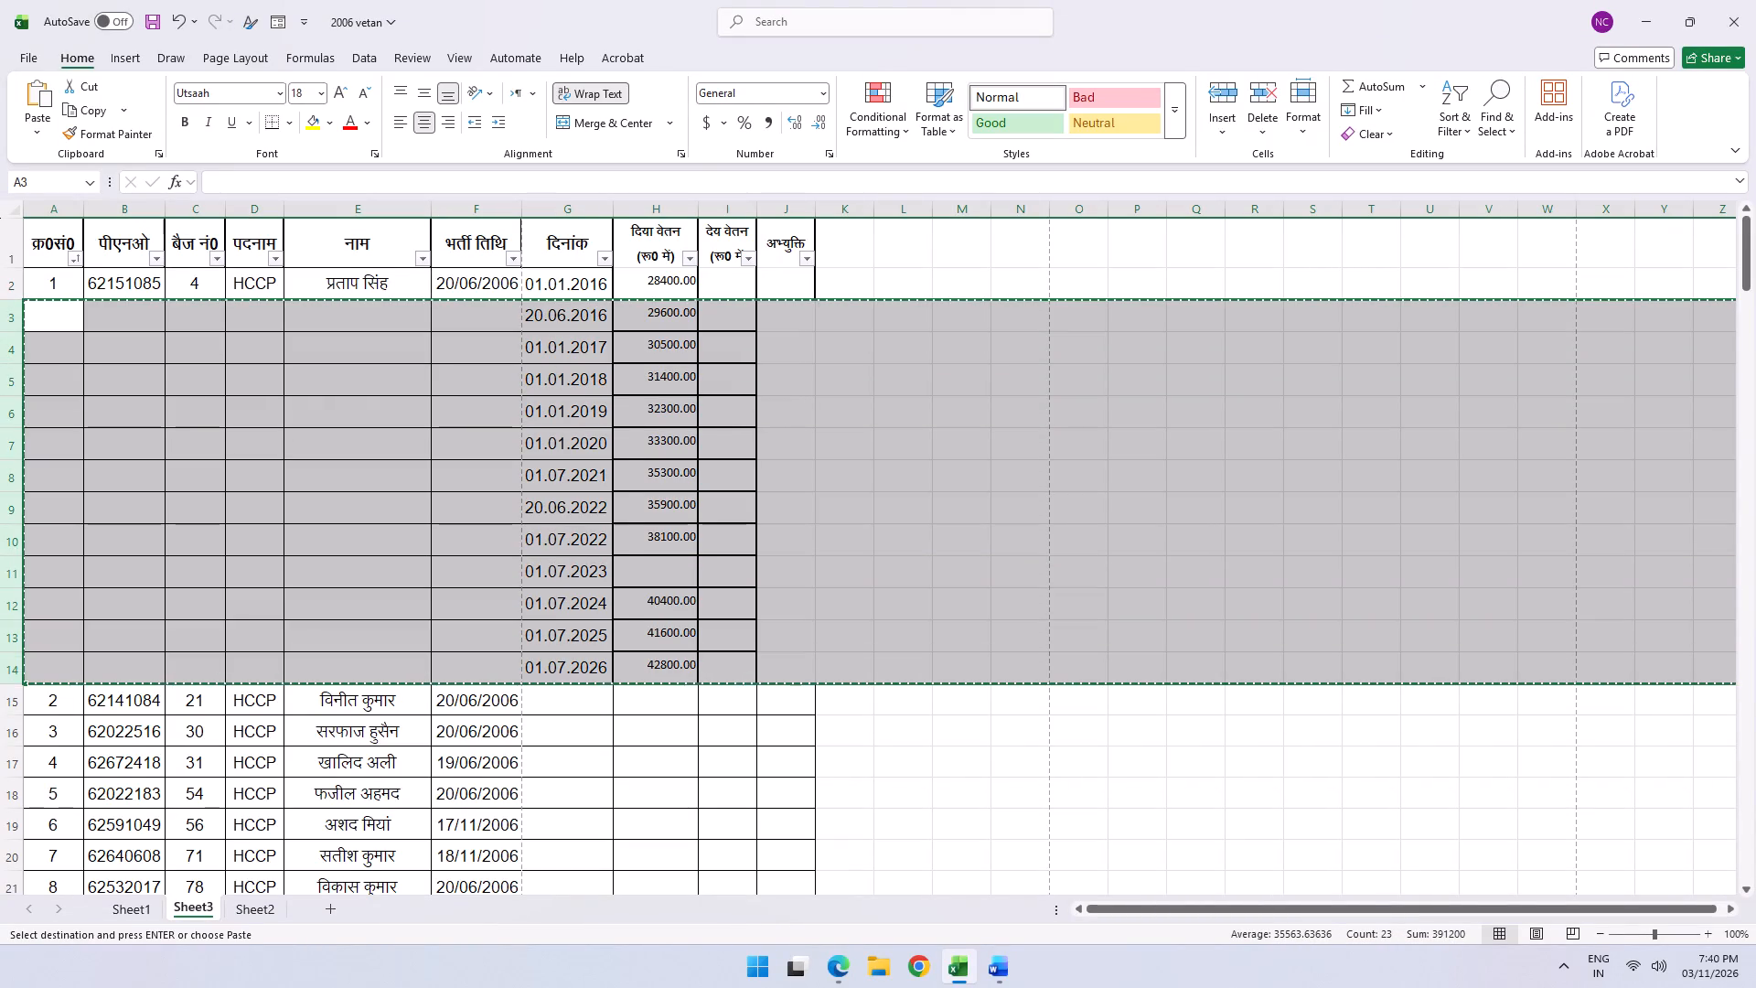
pyautogui.click(0, 725)
pyautogui.hotkey('ctrl', '+')
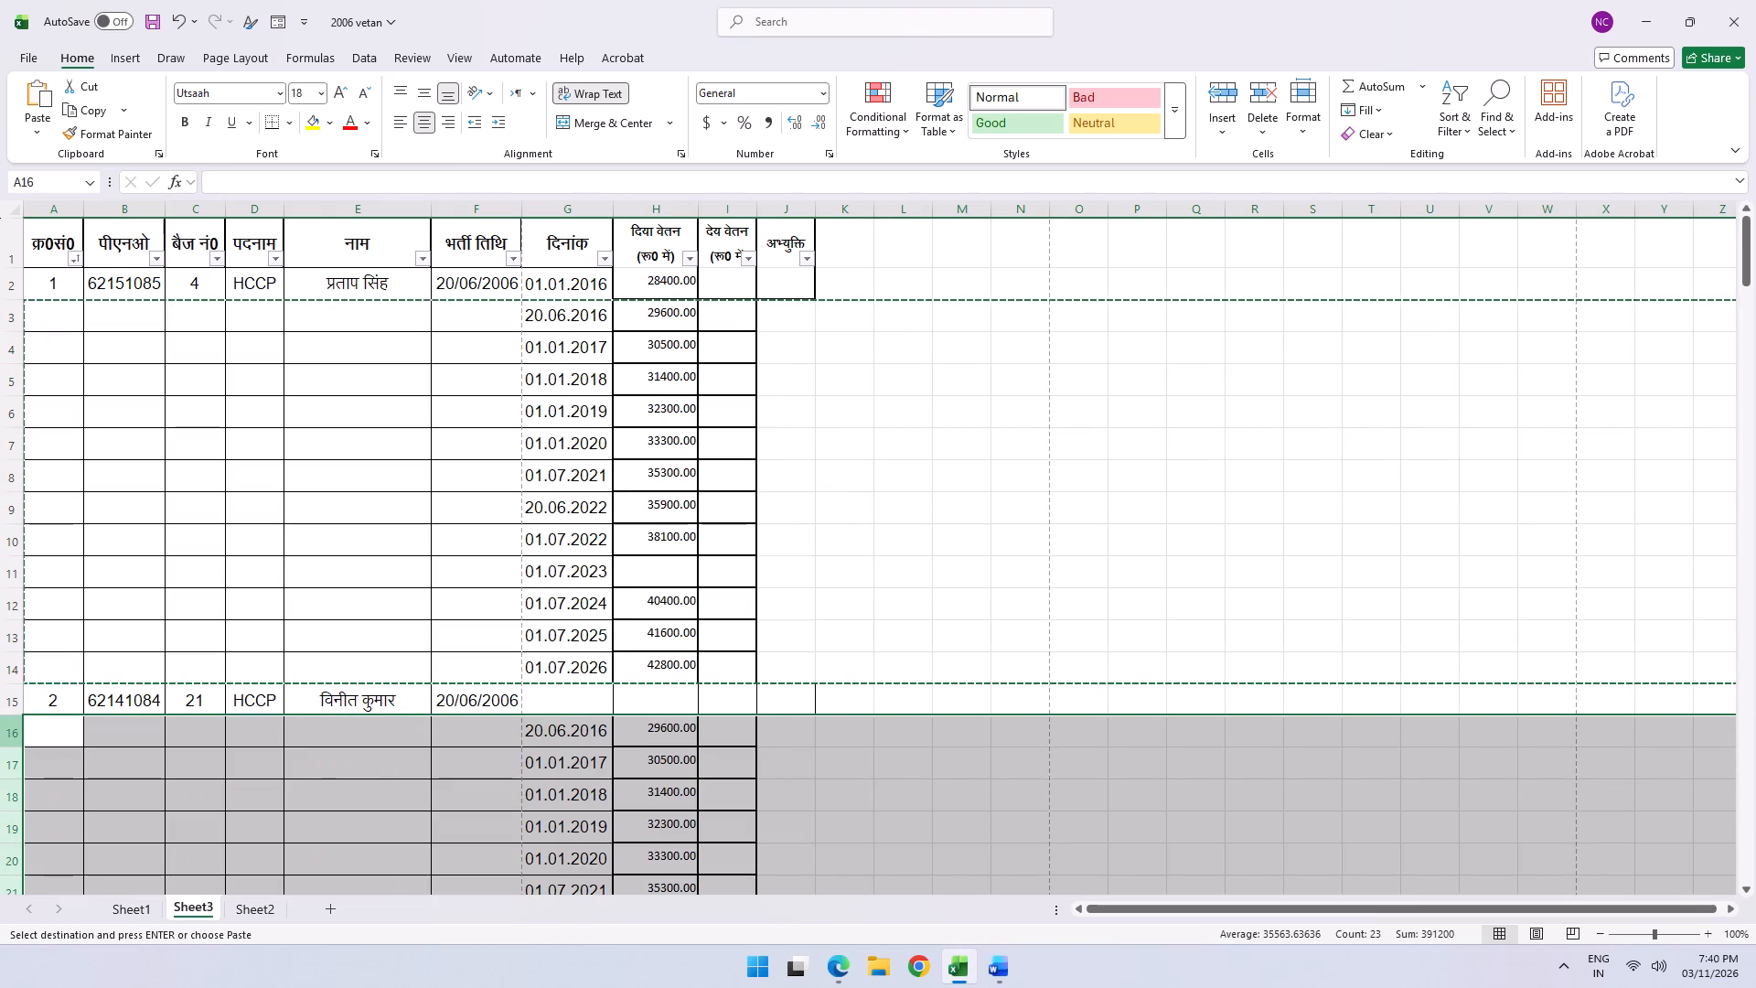
pyautogui.scroll(-6, 216, 760)
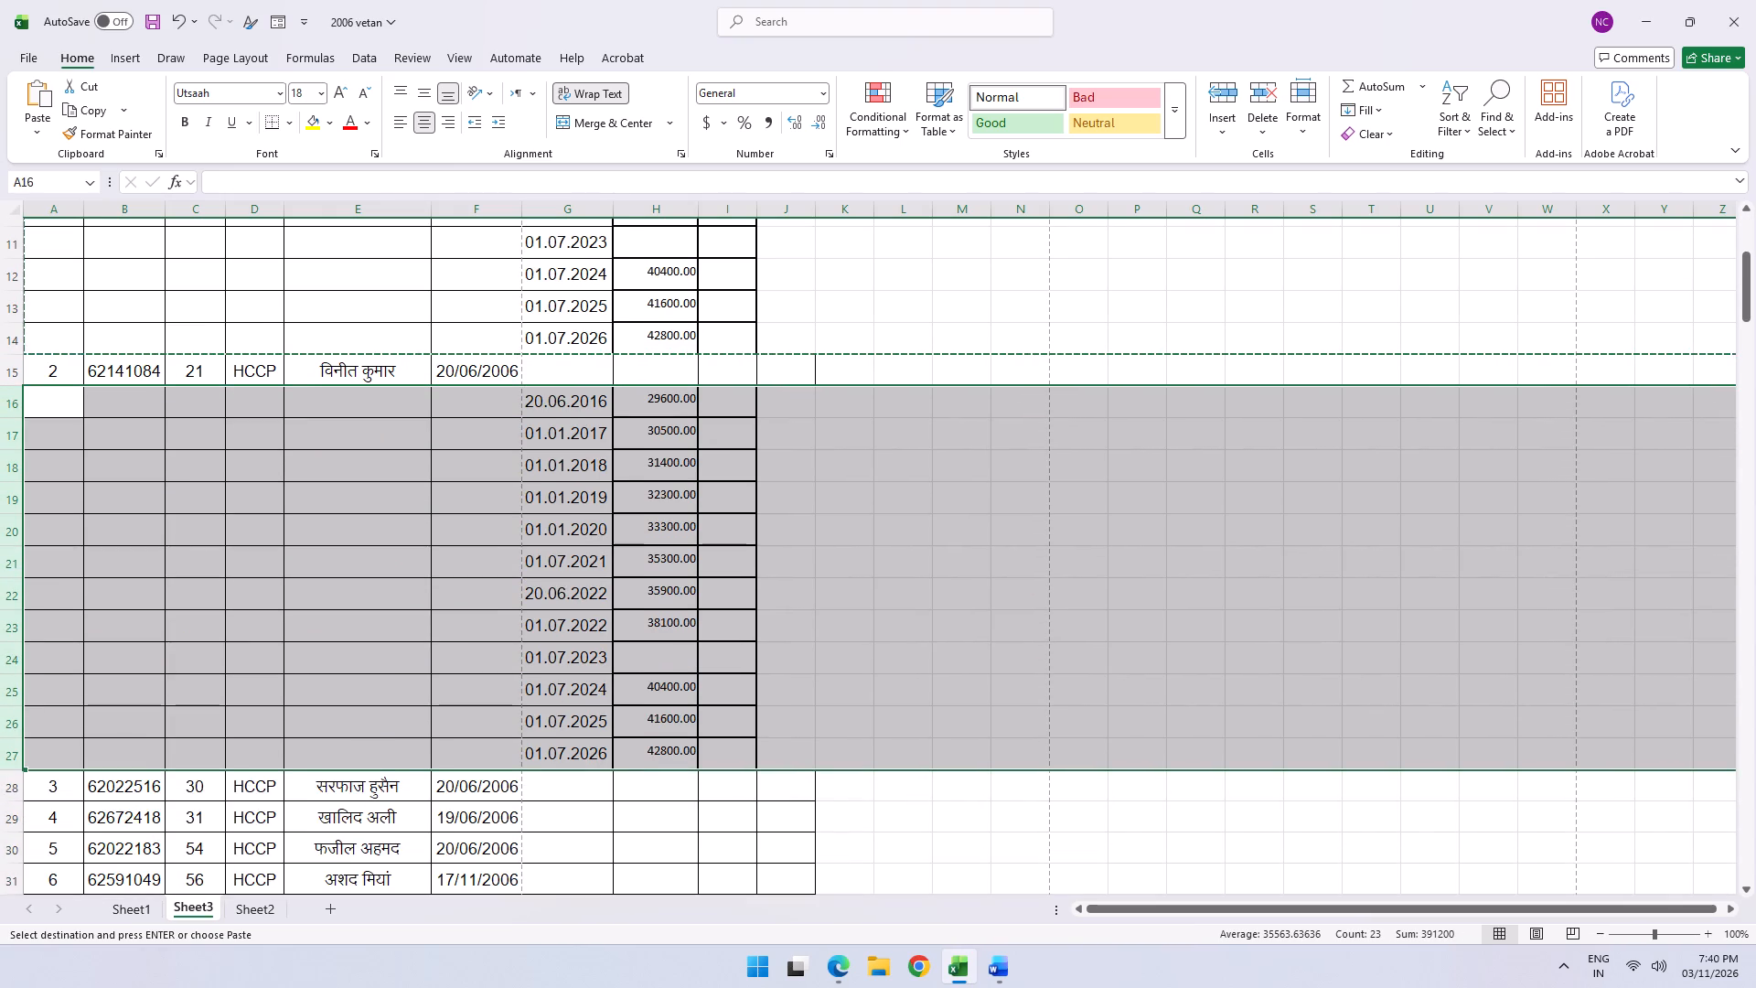
# Clear the copied दिया वेतन amounts from H16 through H27 in the second employee's inserted rows.
pyautogui.moveTo(549, 398); pyautogui.dragTo(679, 741)
pyautogui.click(648, 463)
pyautogui.moveTo(665, 403); pyautogui.dragTo(635, 746)
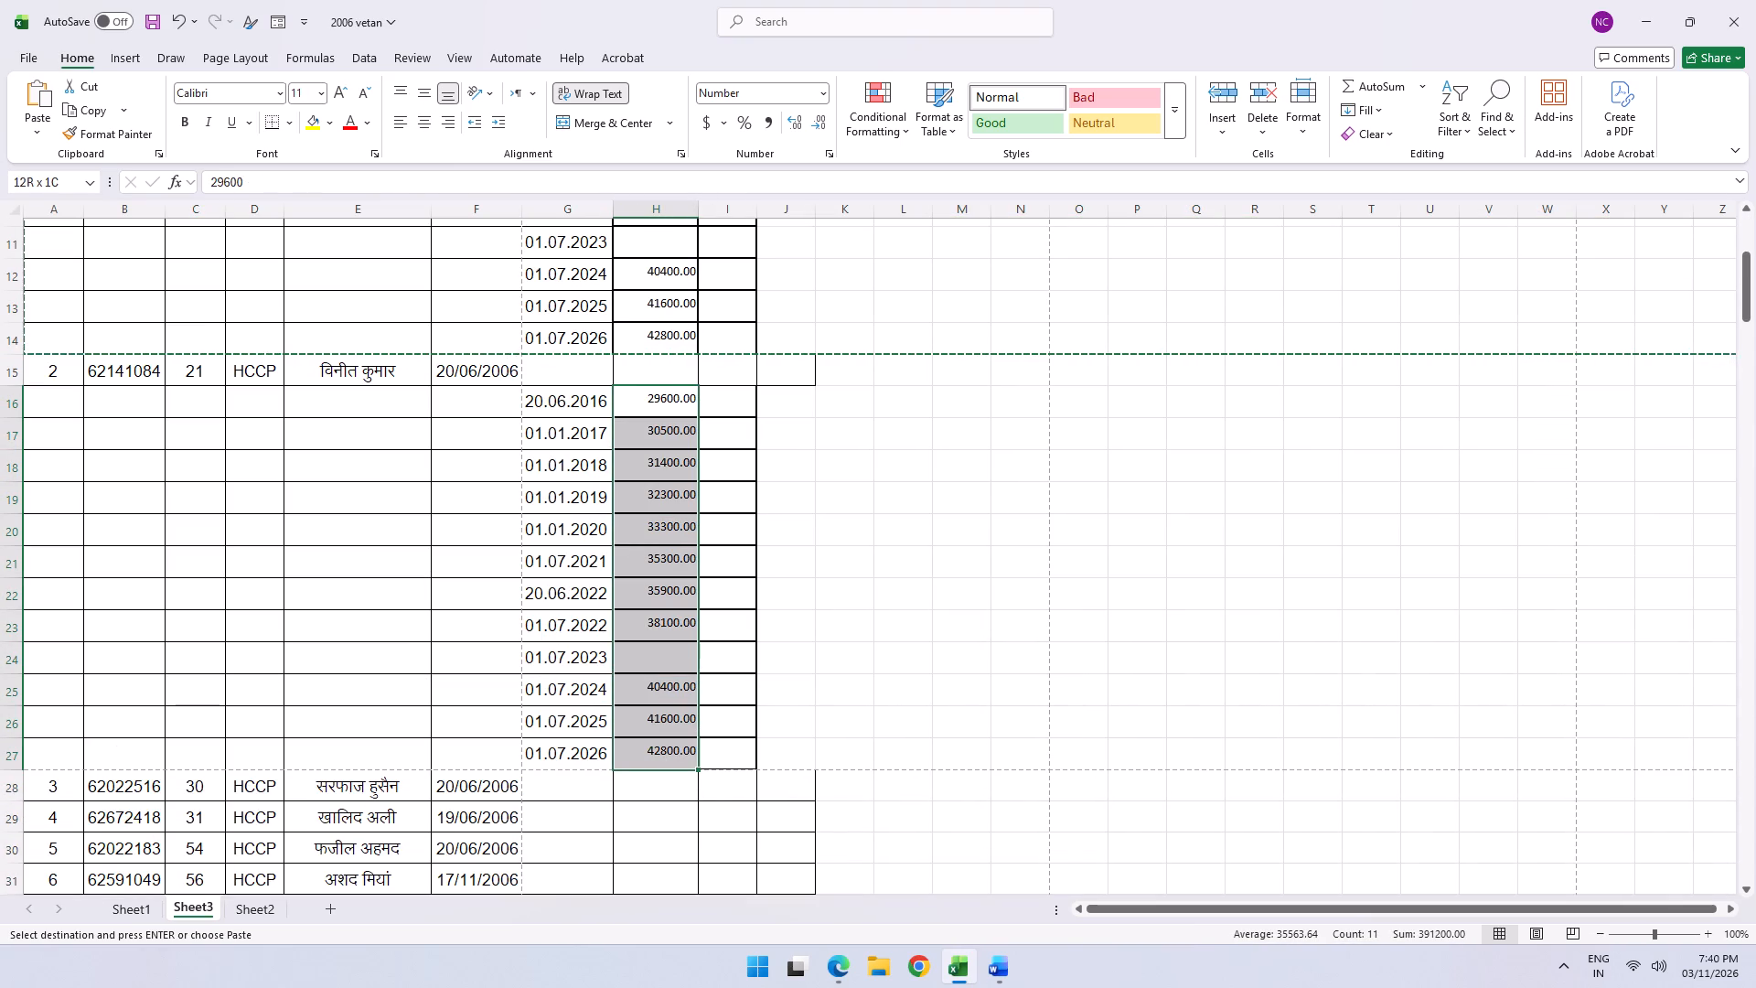
pyautogui.moveTo(635, 746); pyautogui.dragTo(637, 752)
pyautogui.press('Delete')
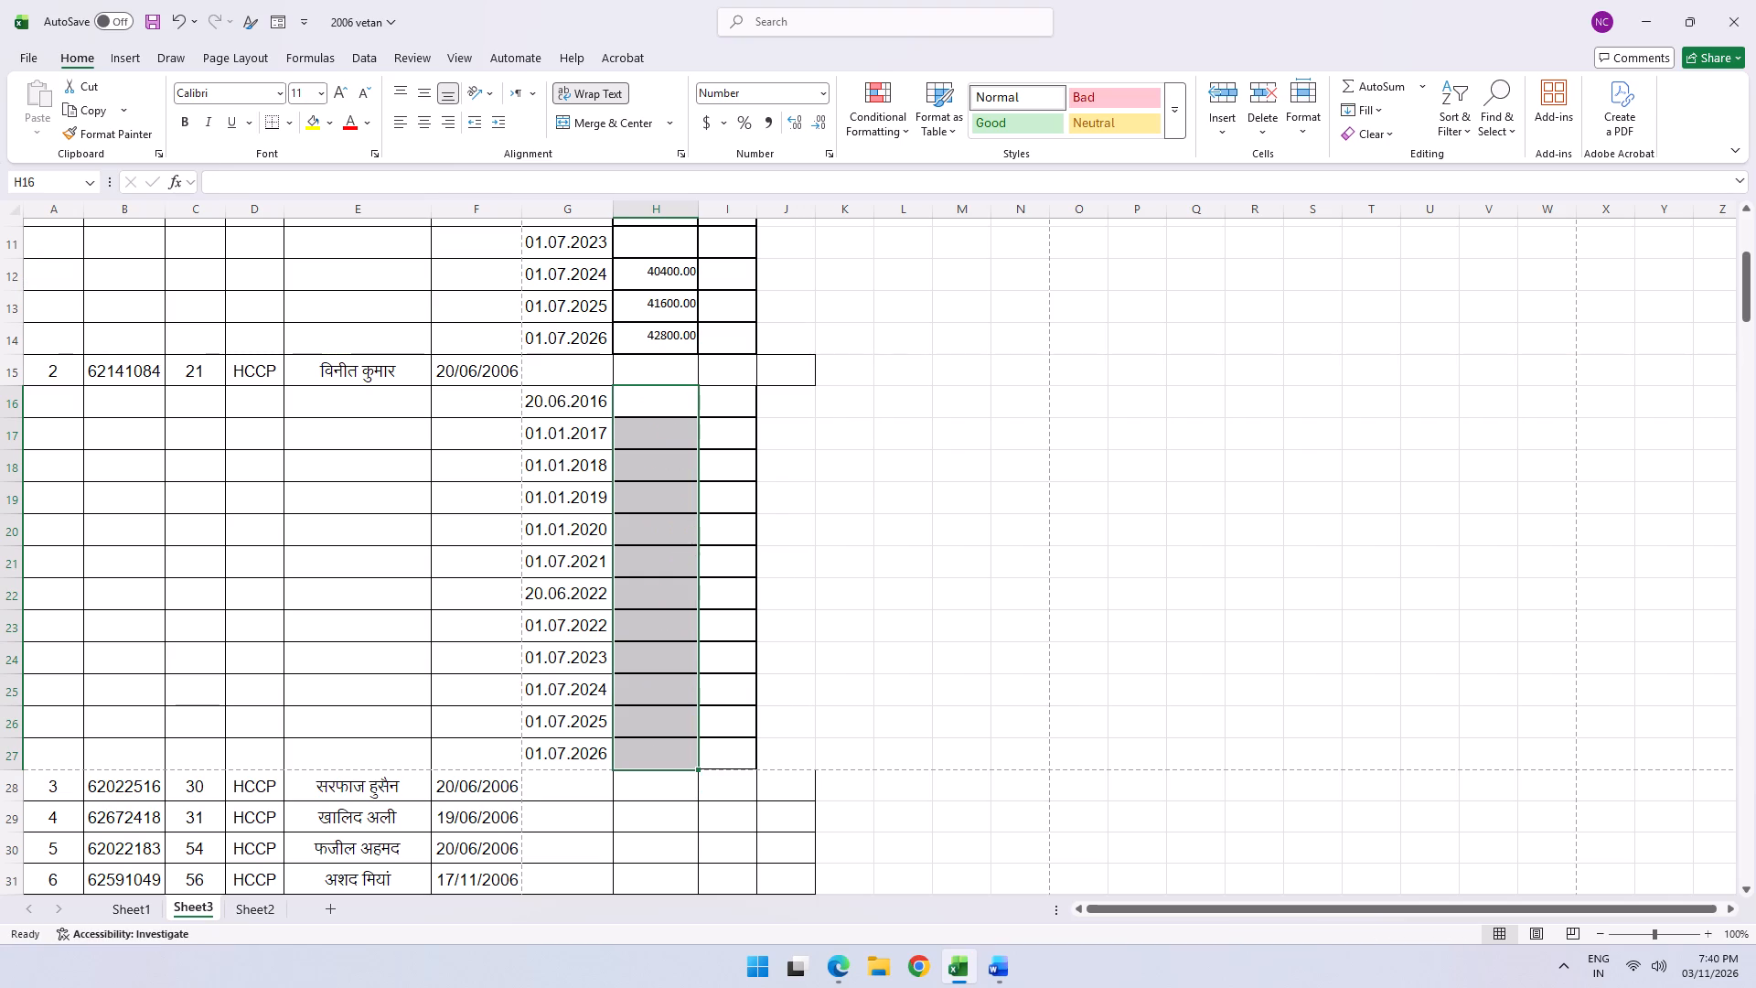
# Copy the date 01.01.2016 from G2 into the second employee's दिनांक cell G15, keeping it non-bold.
pyautogui.moveTo(543, 407); pyautogui.dragTo(667, 746)
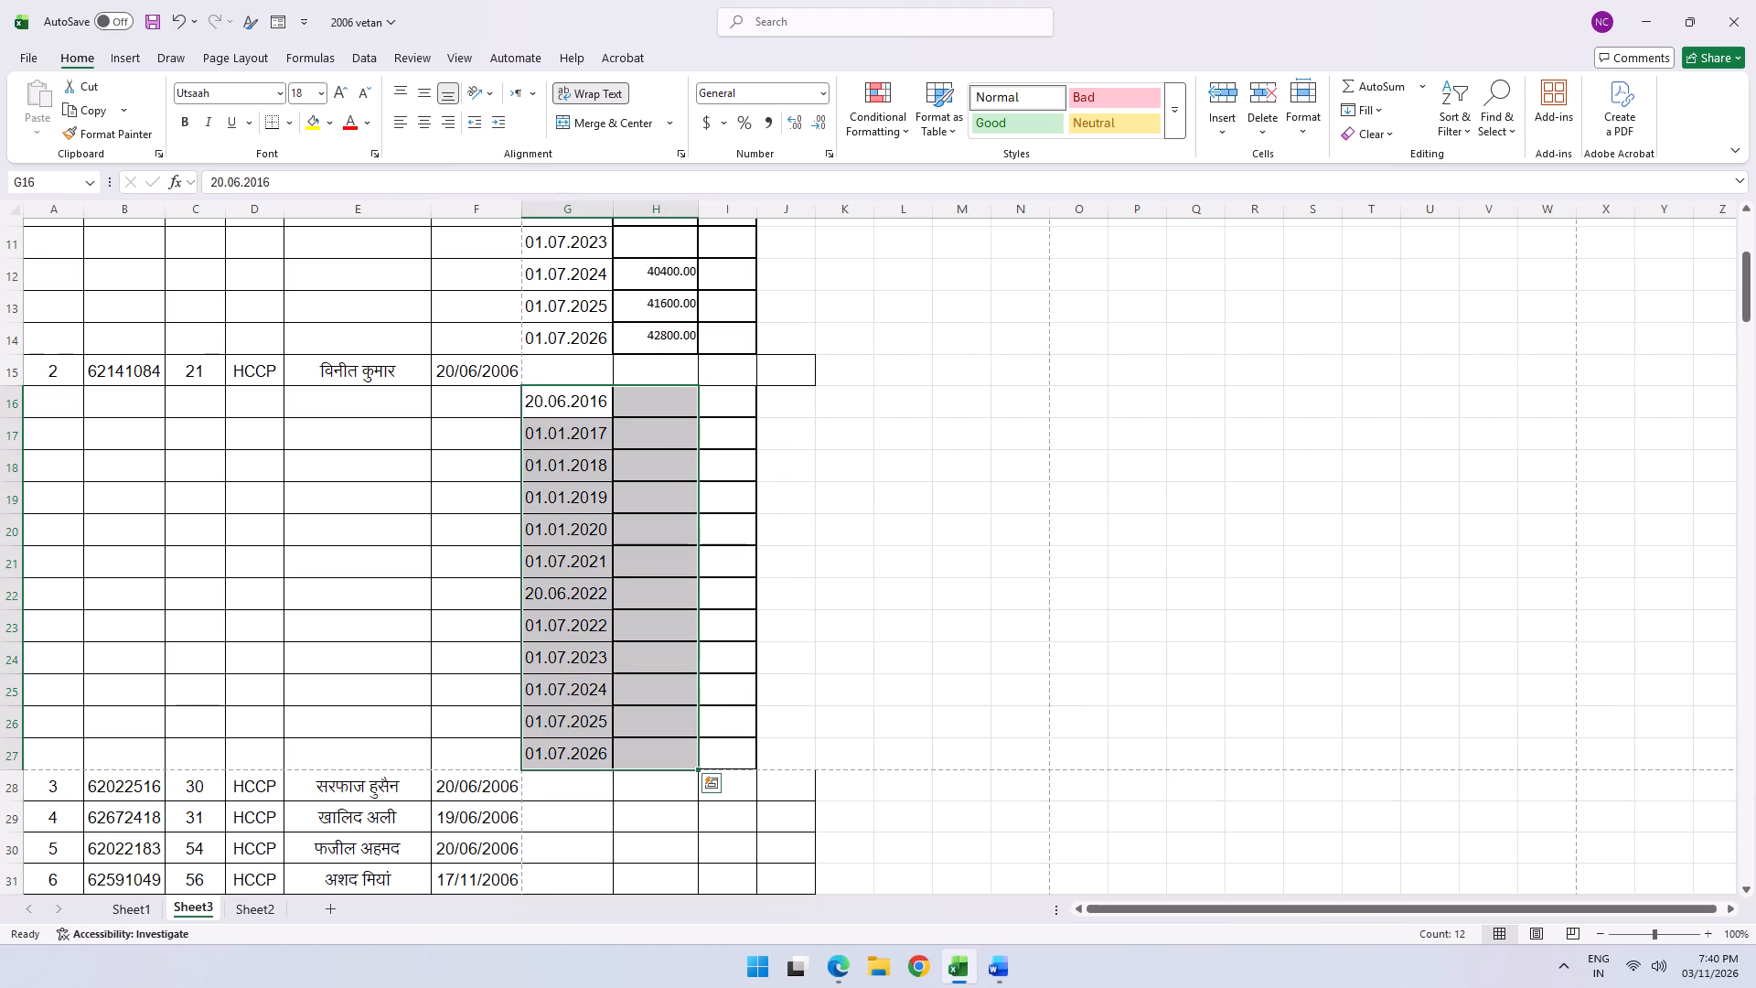
pyautogui.scroll(6, 624, 634)
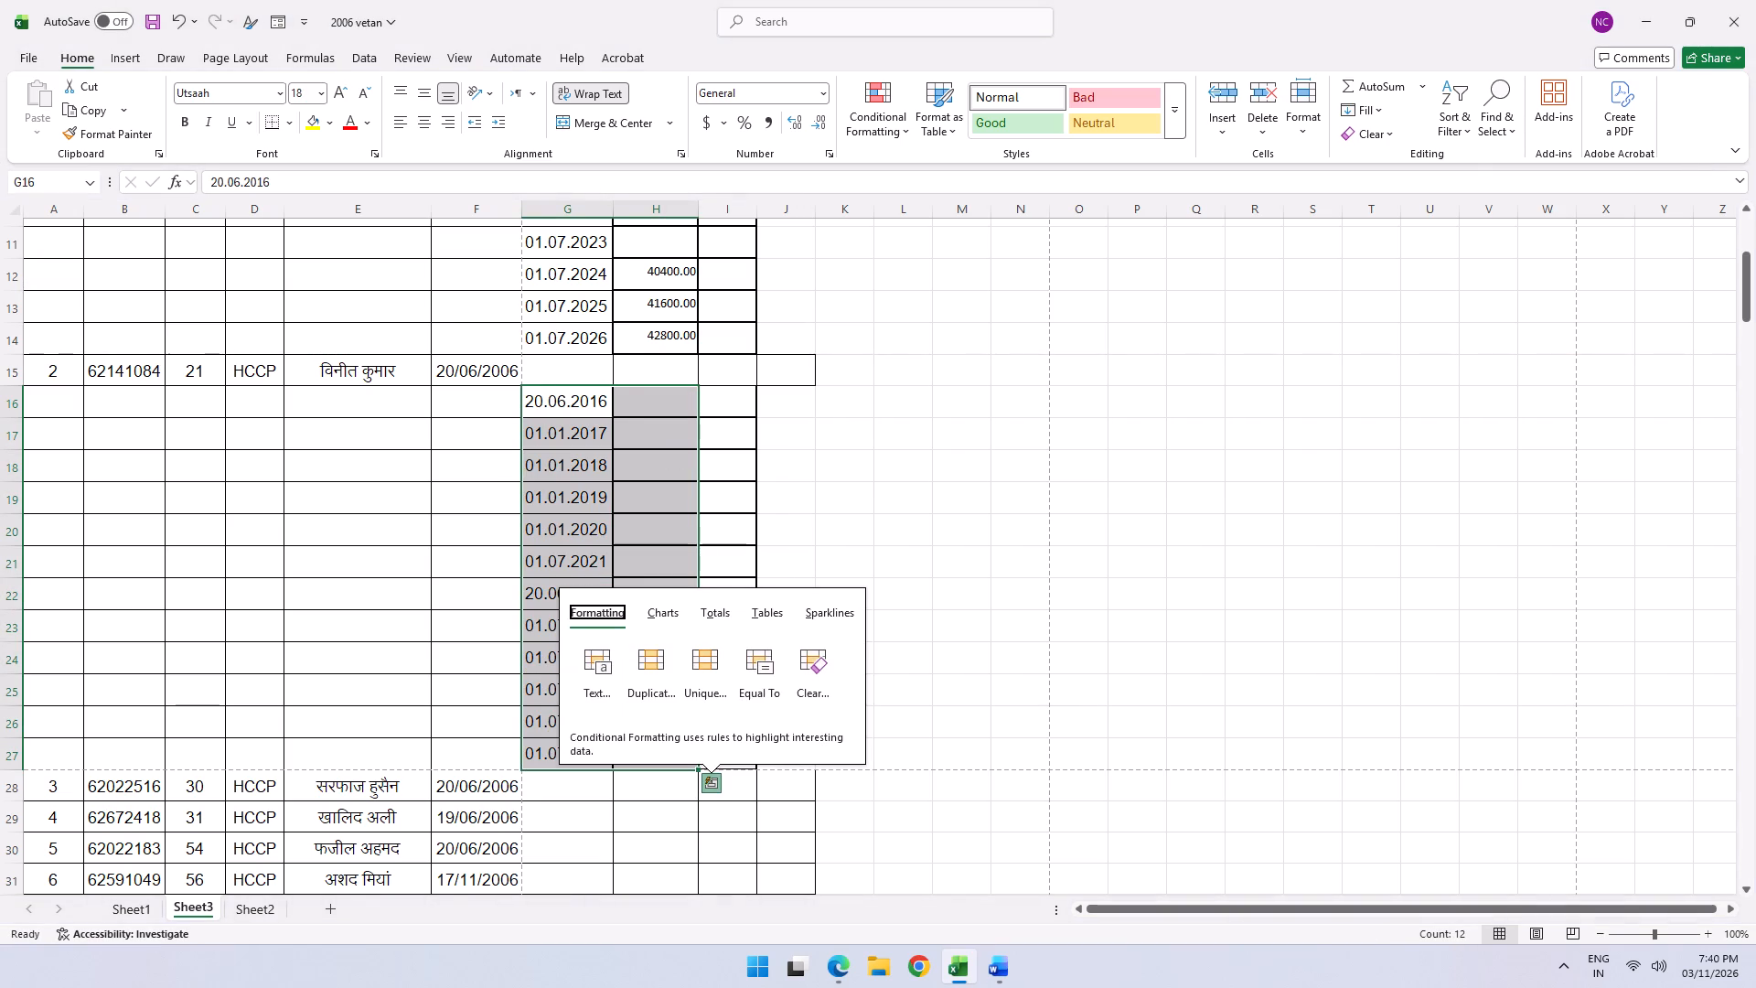
pyautogui.scroll(5, 829, 402)
pyautogui.scroll(4, 685, 432)
pyautogui.scroll(-2, 621, 463)
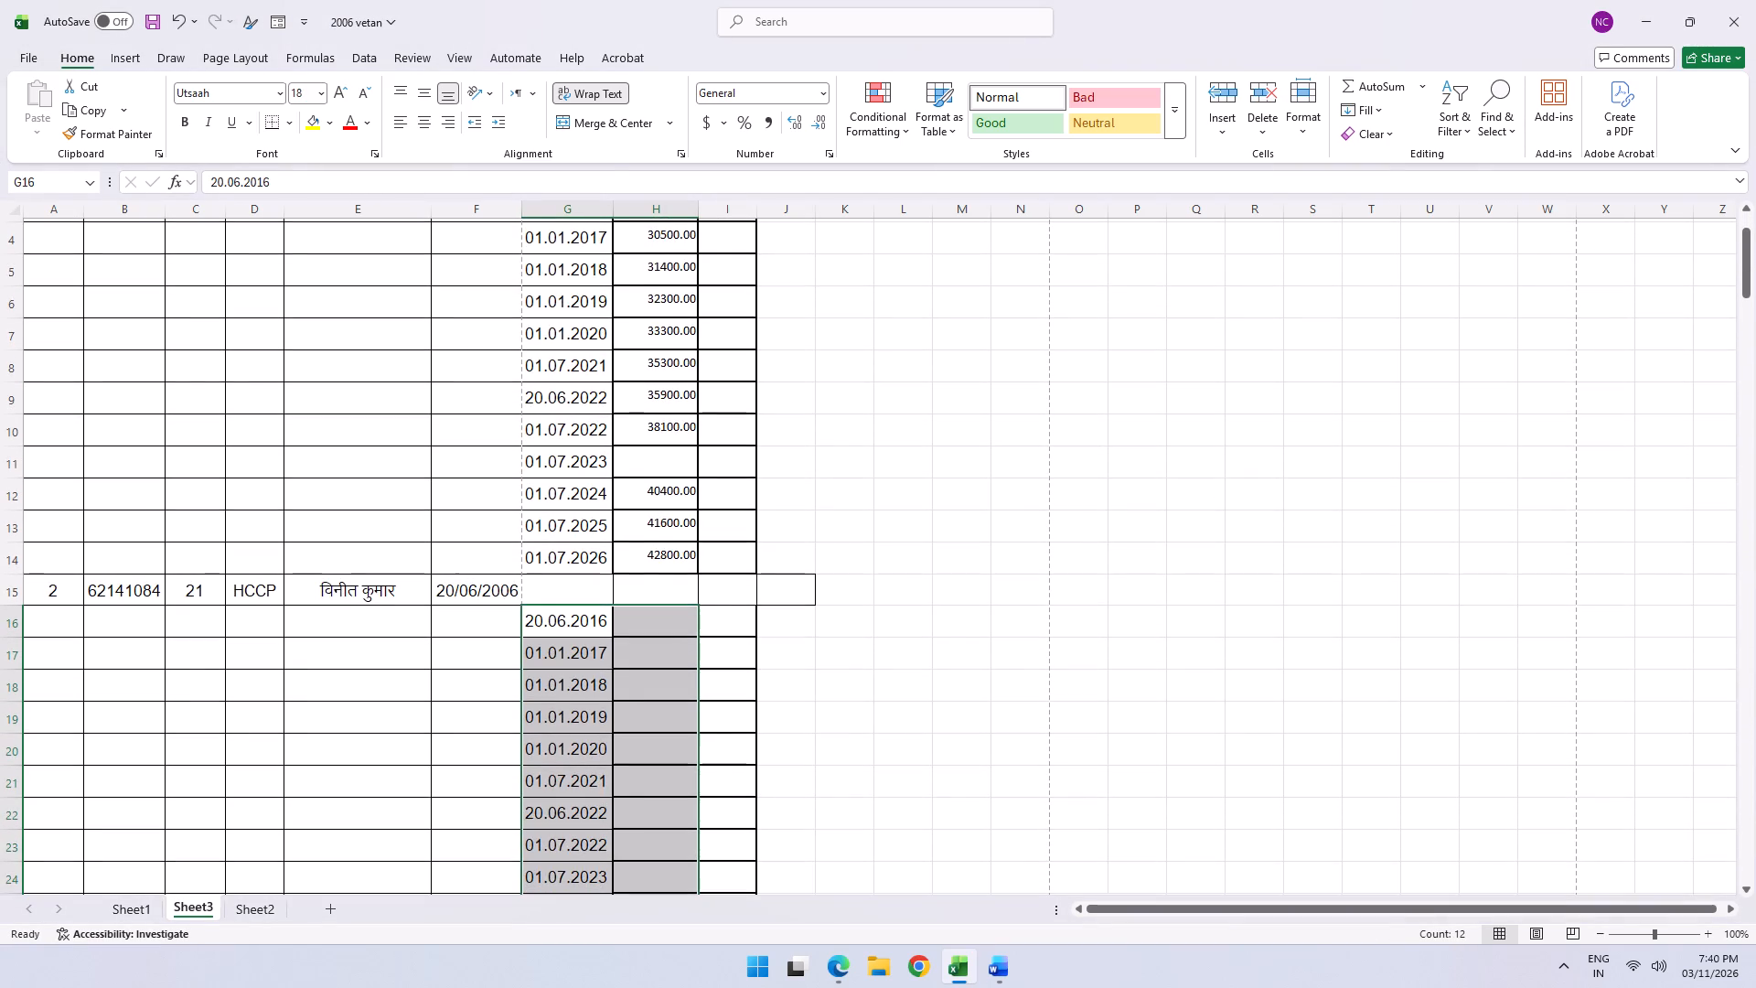
pyautogui.scroll(4, 646, 559)
pyautogui.moveTo(562, 285); pyautogui.dragTo(663, 289)
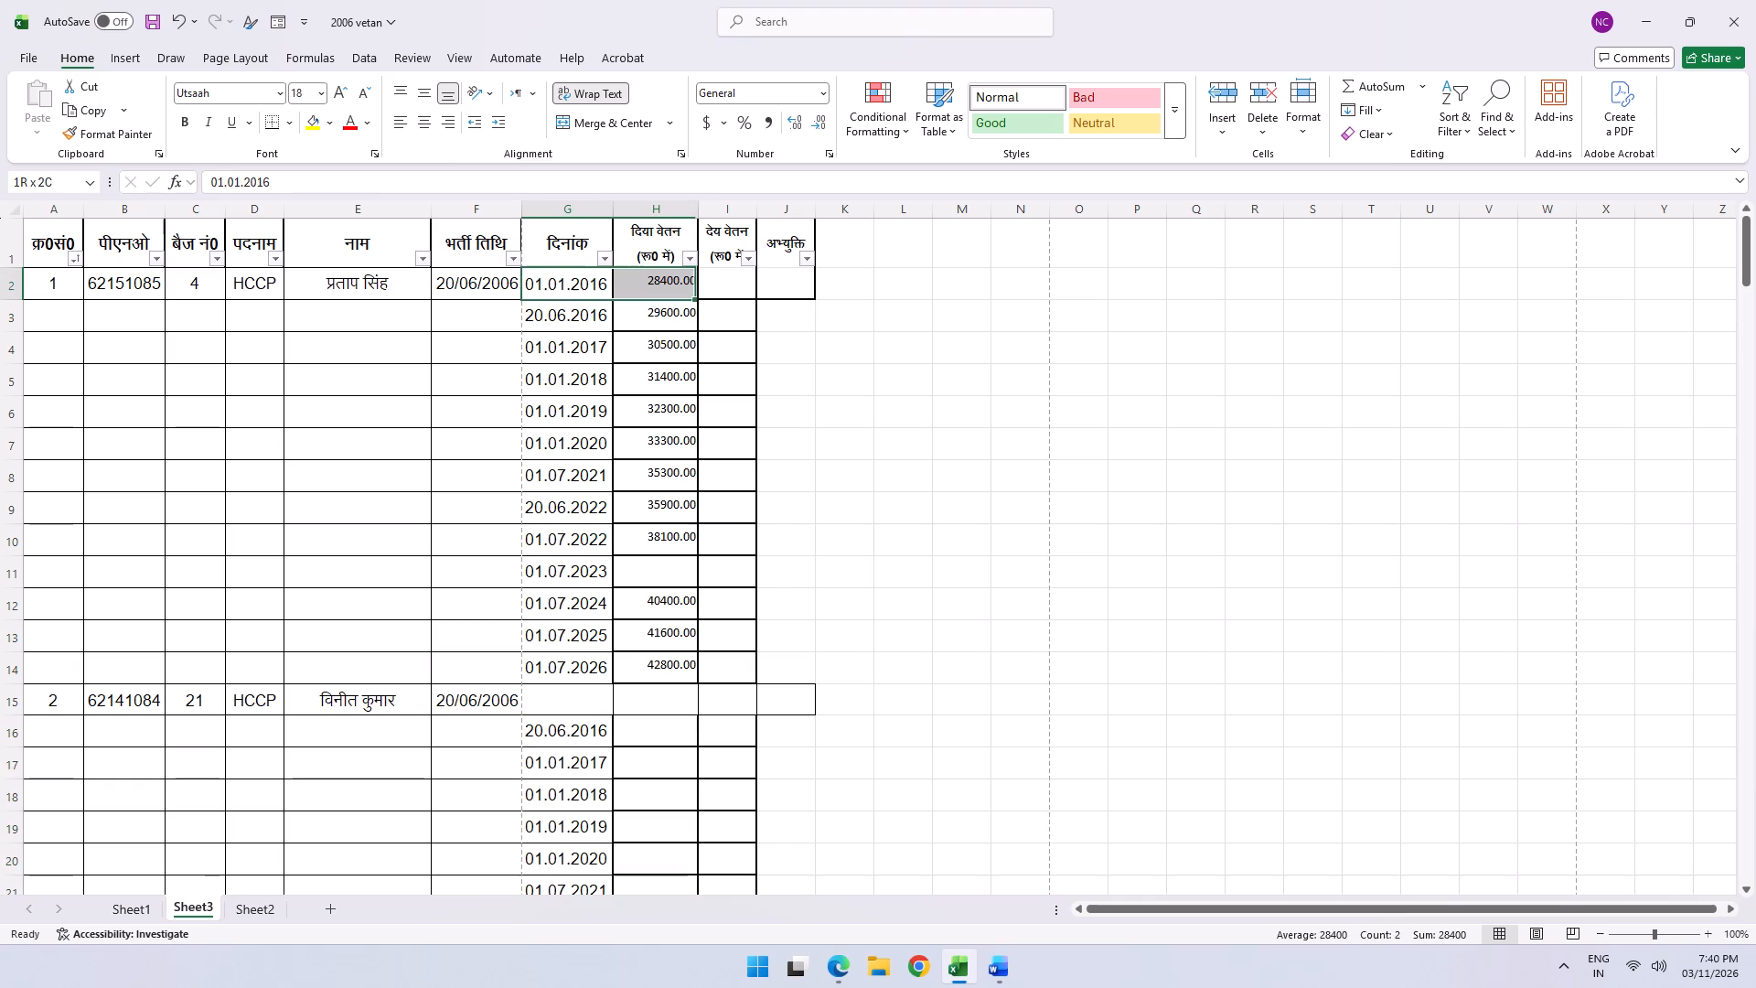
pyautogui.moveTo(663, 289); pyautogui.dragTo(554, 291)
pyautogui.hotkey('ctrl', 'c')
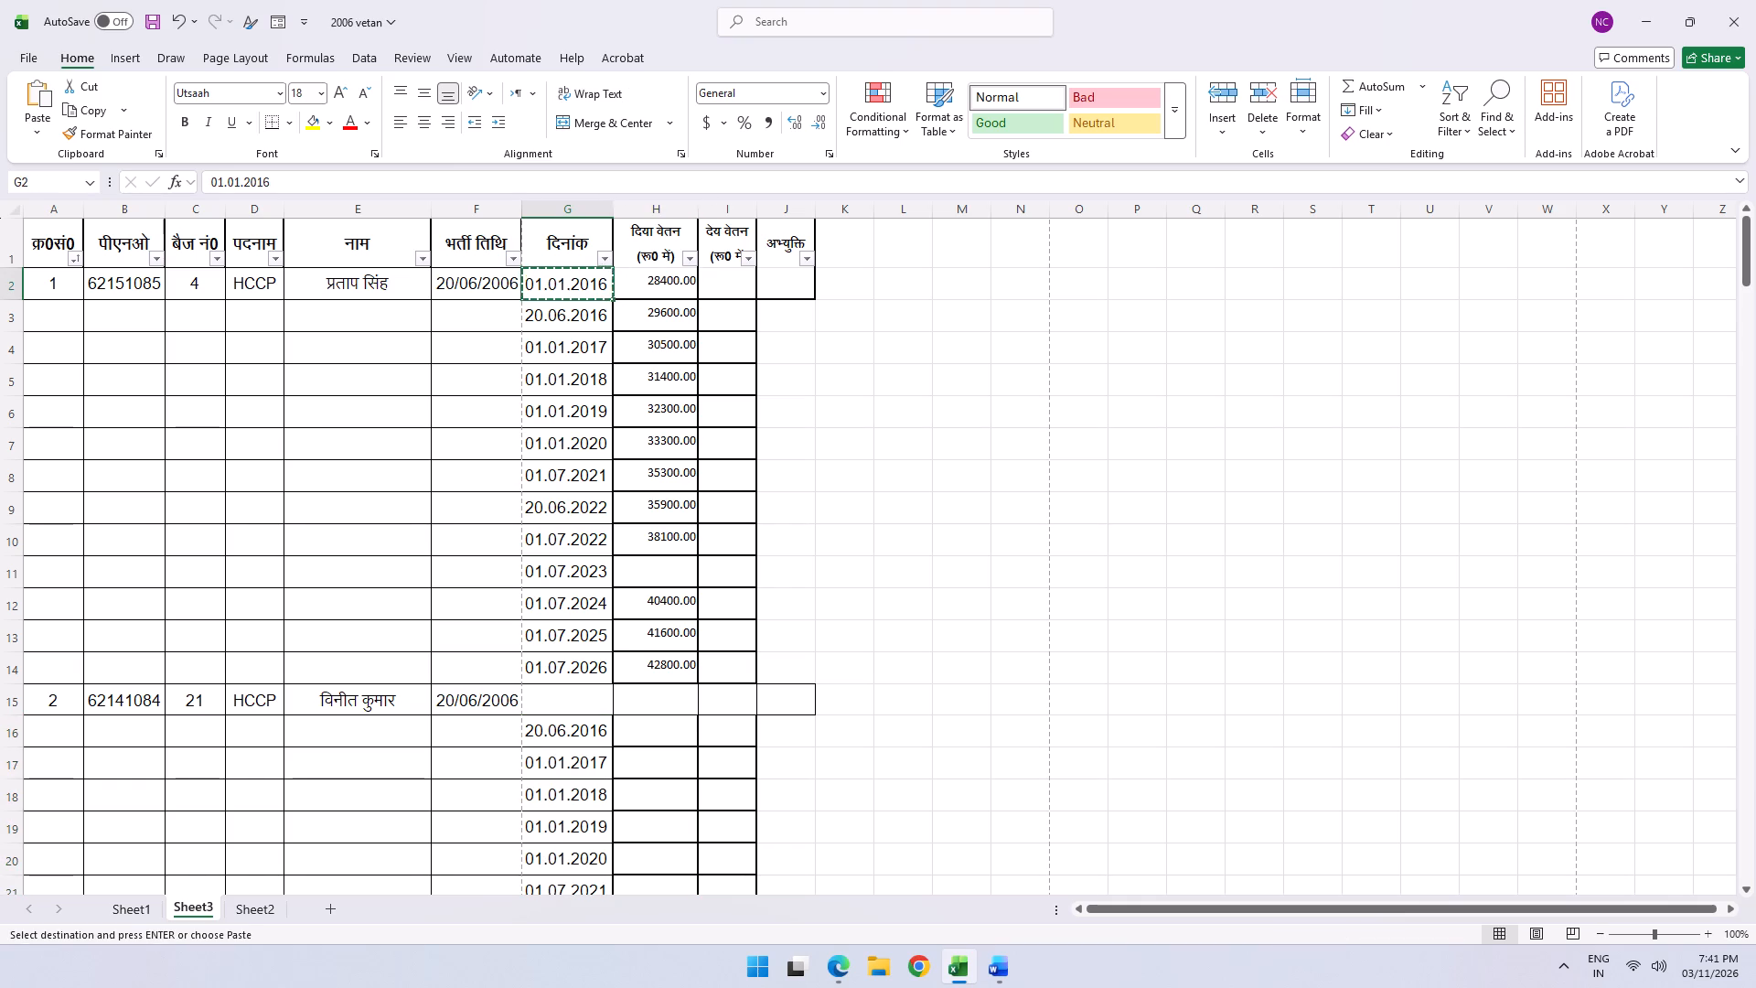
pyautogui.click(562, 693)
pyautogui.hotkey('ctrl', 'v')
pyautogui.hotkey('ctrl', 'b')
pyautogui.click(544, 693)
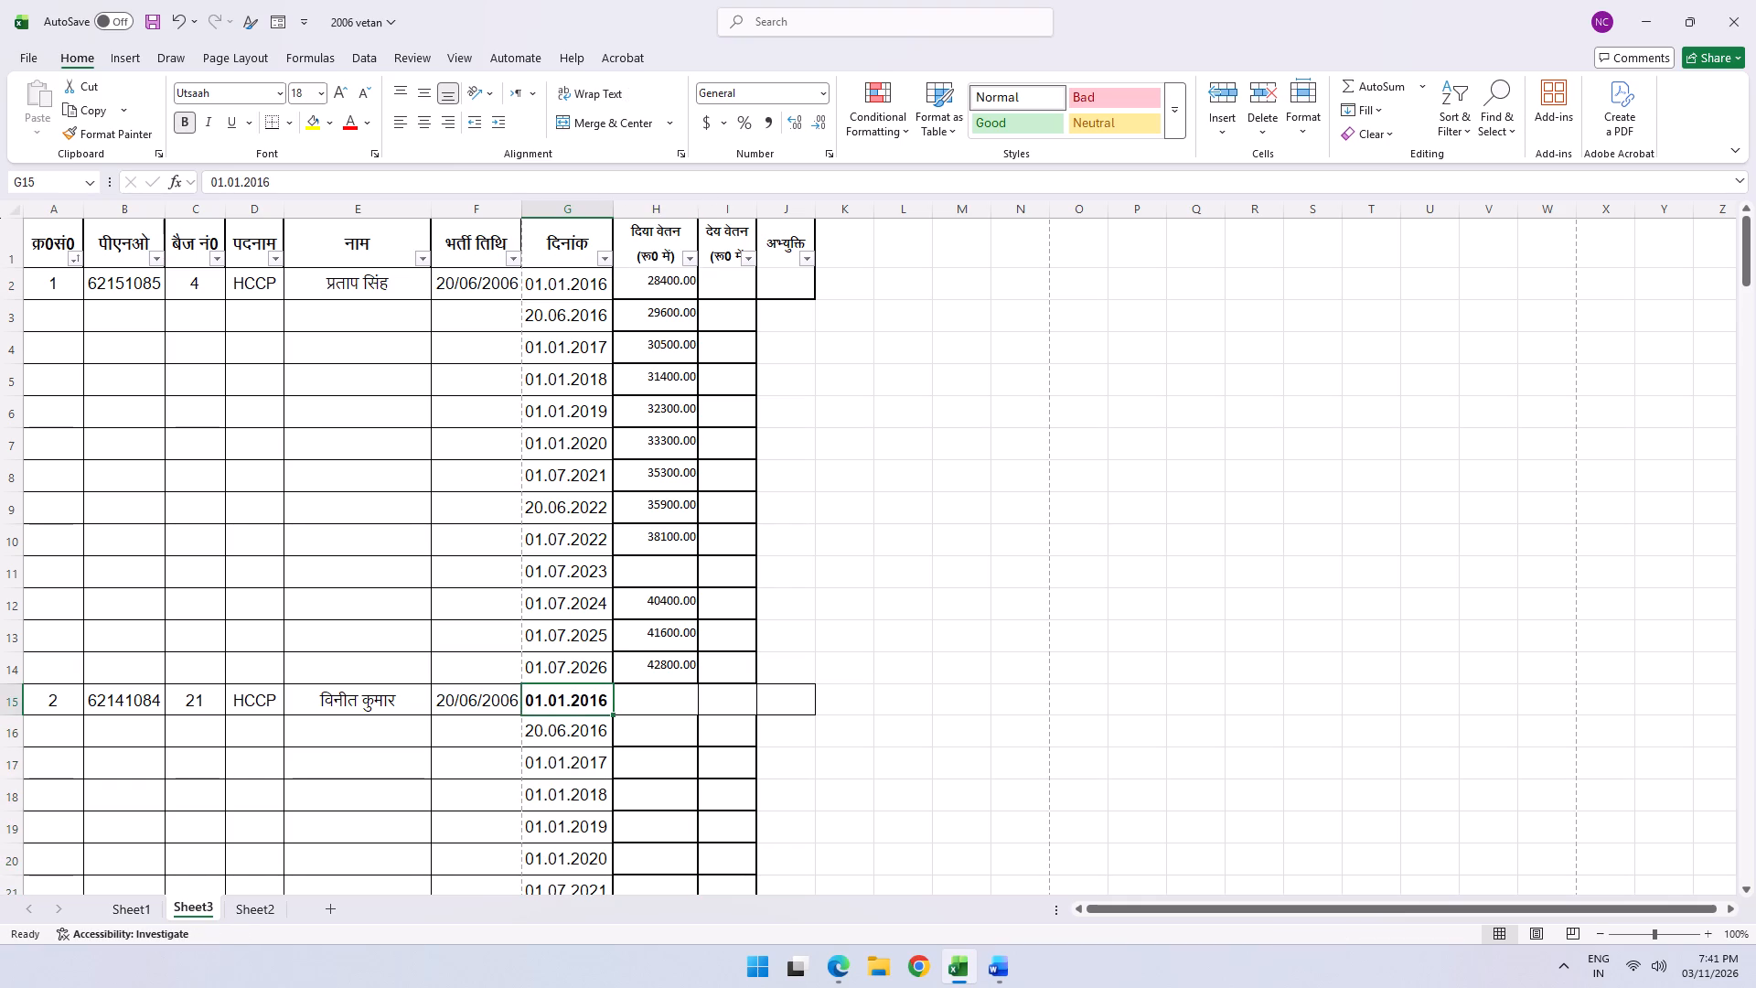
pyautogui.hotkey('ctrl', 'b')
pyautogui.click(685, 711)
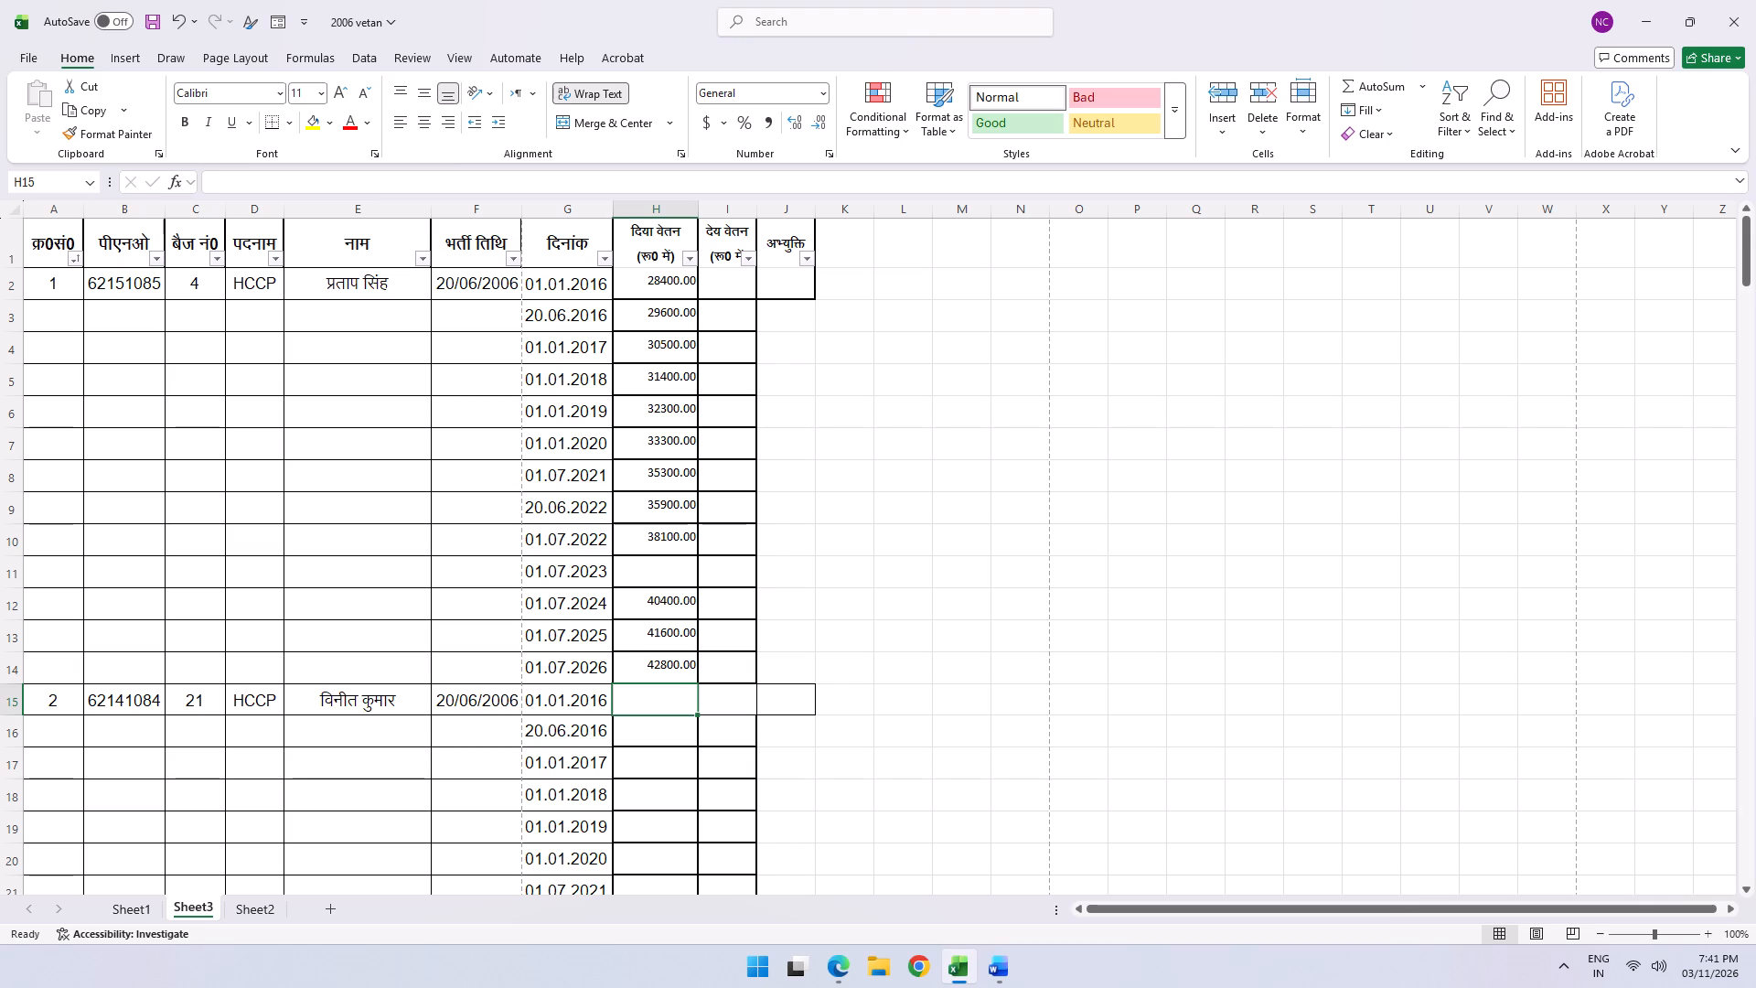
# Apply all borders to the header and the first employee's block, A1 through J14.
pyautogui.moveTo(37, 242); pyautogui.dragTo(923, 680)
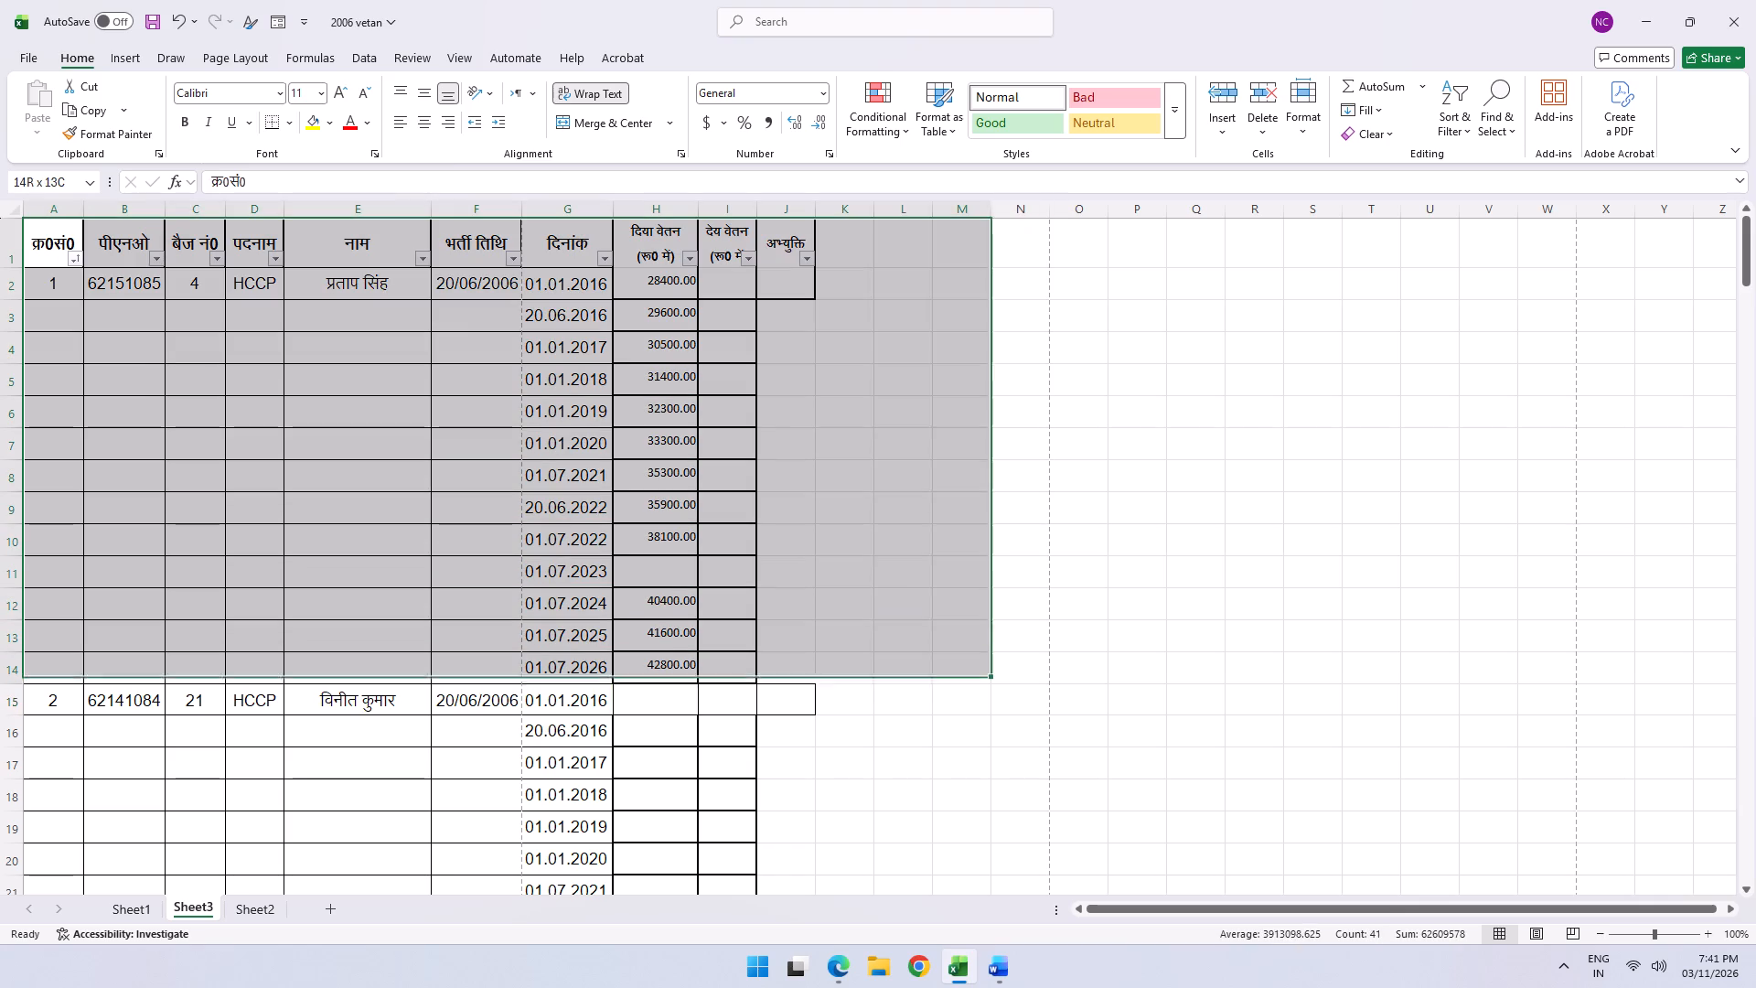
pyautogui.moveTo(923, 680); pyautogui.dragTo(795, 678)
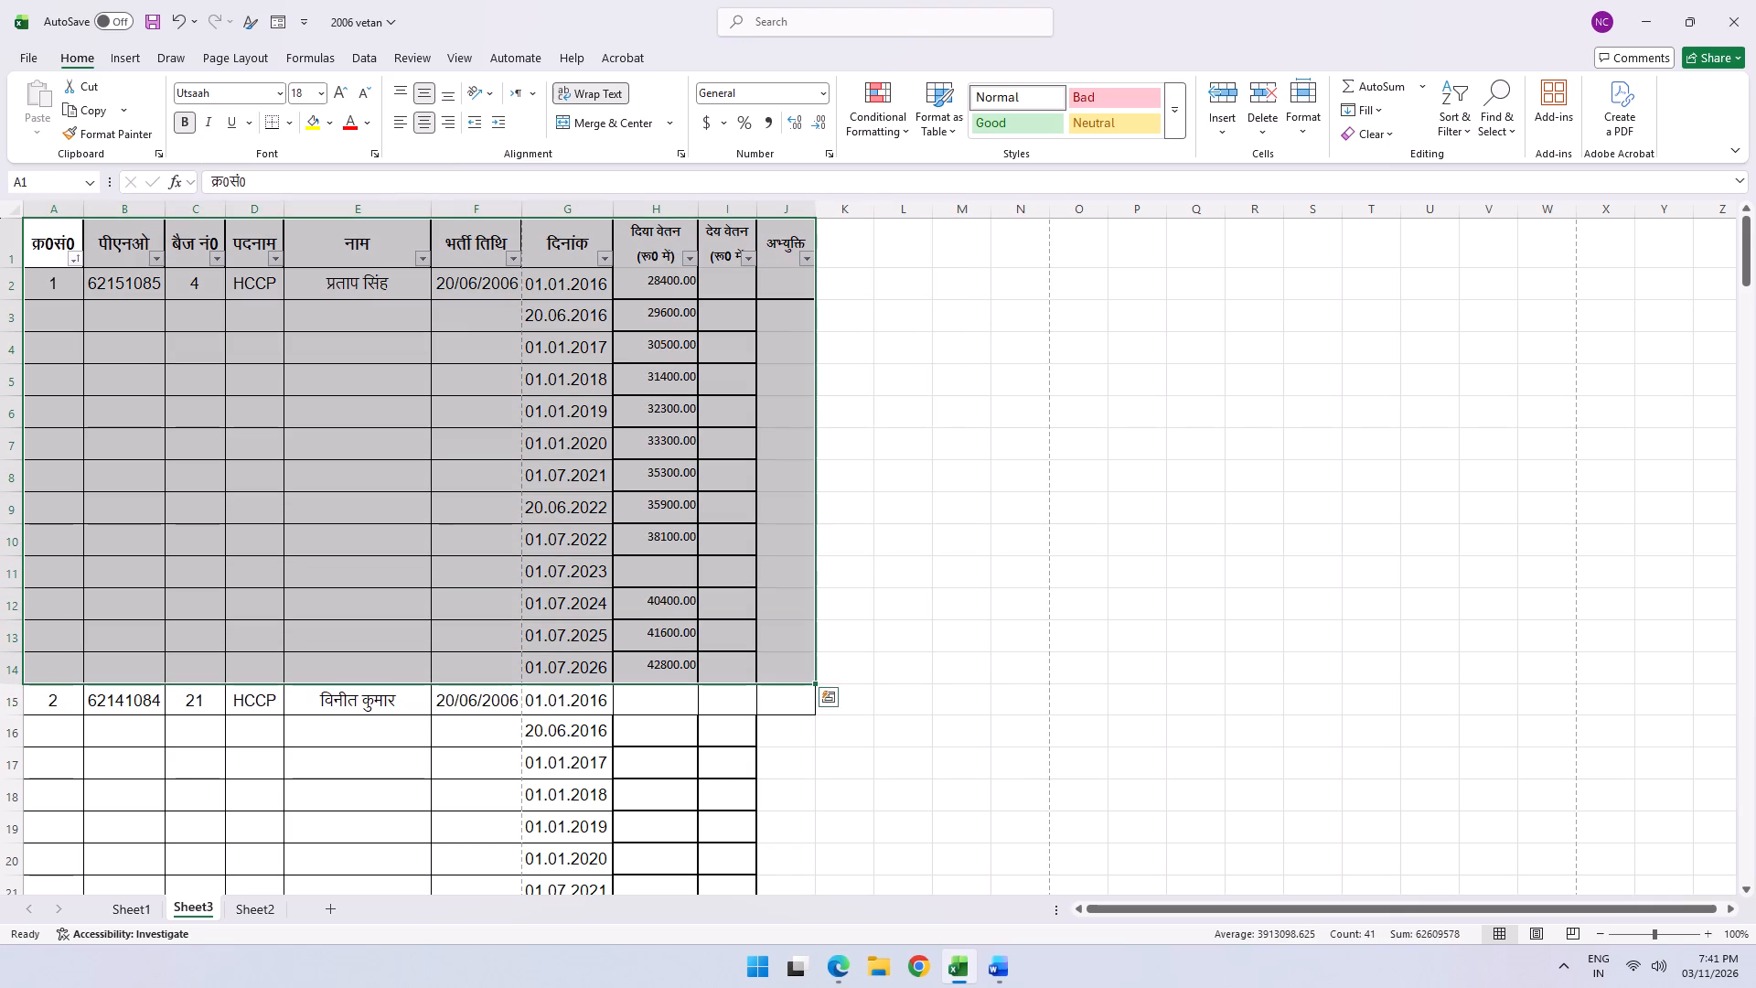
pyautogui.click(285, 126)
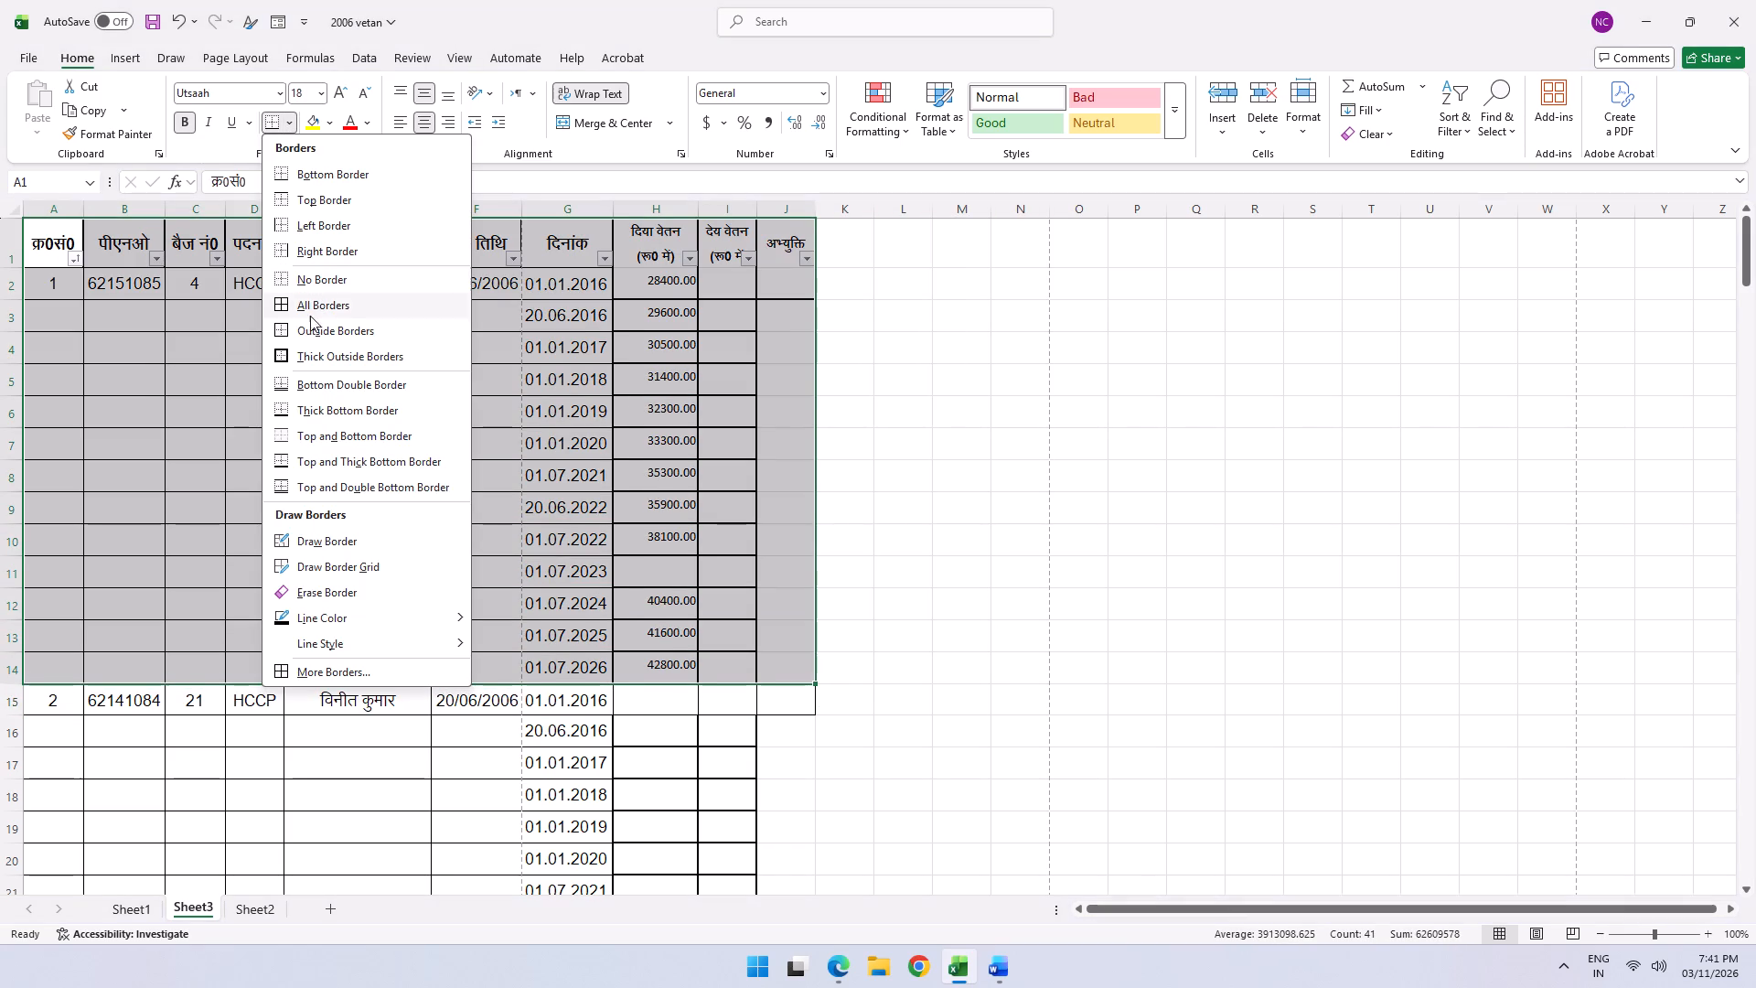
pyautogui.click(309, 316)
pyautogui.click(772, 596)
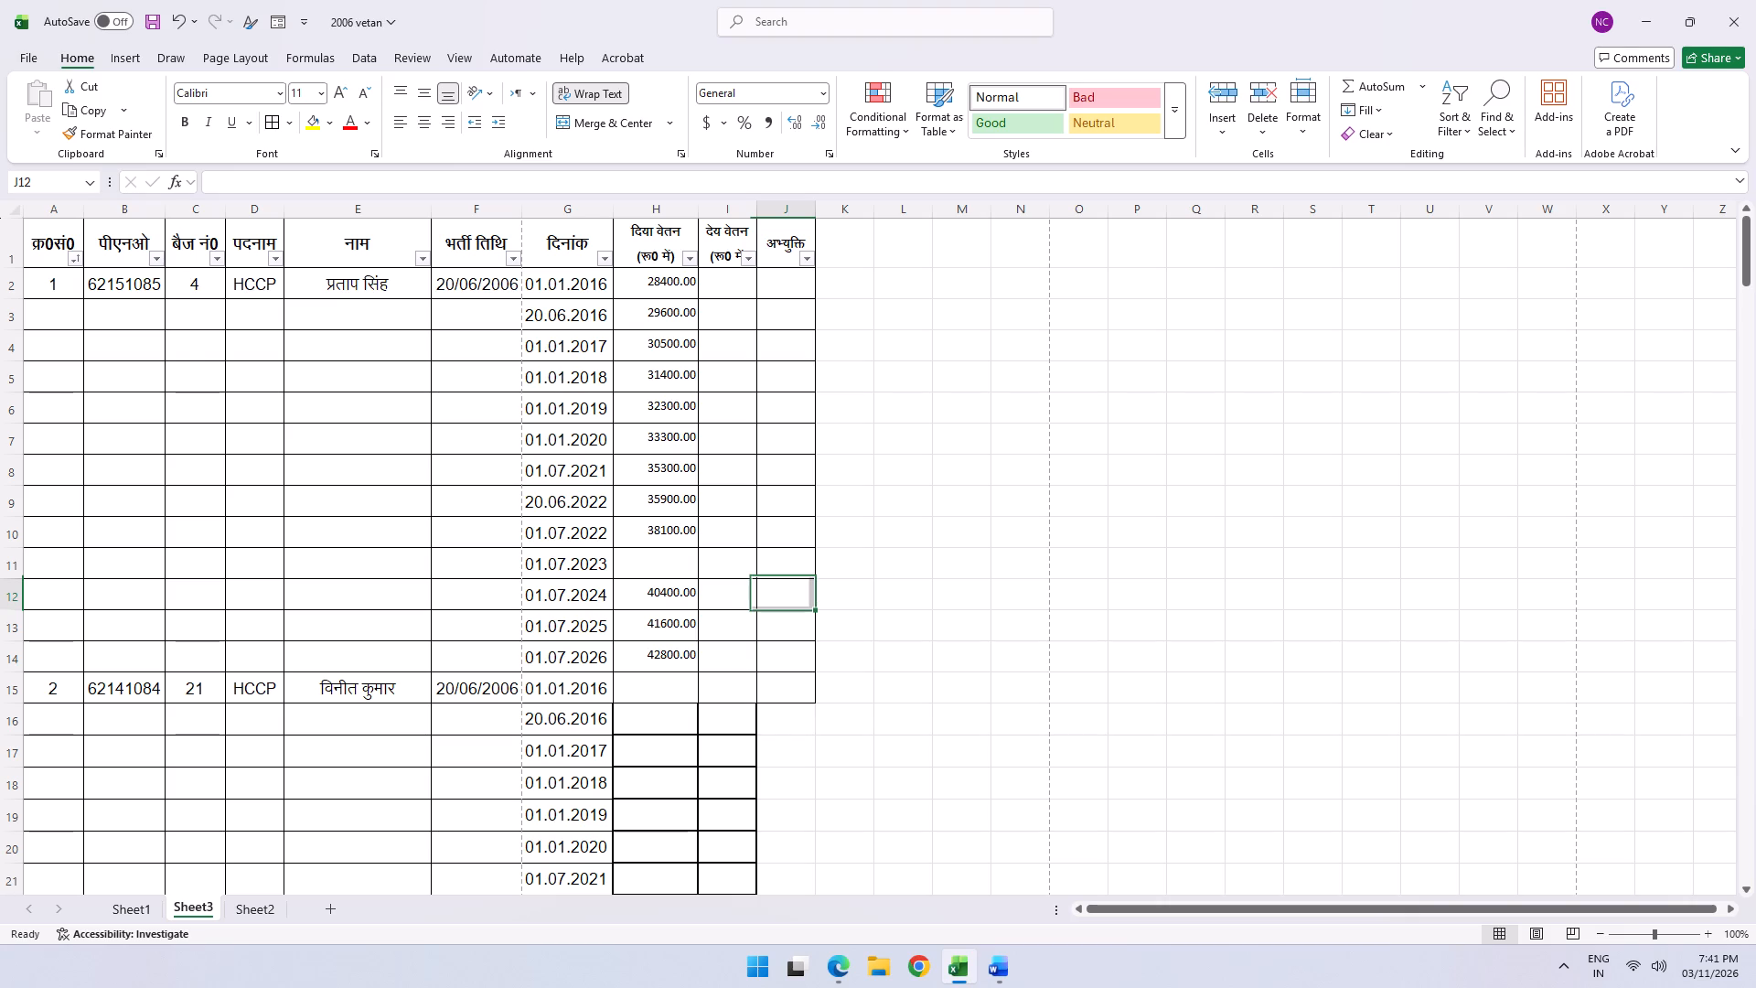
# Enter the second employee's दिया वेतन amounts 28400 for 01.01.2016 in H15 and 29600 in H16.
pyautogui.scroll(-1, 644, 675)
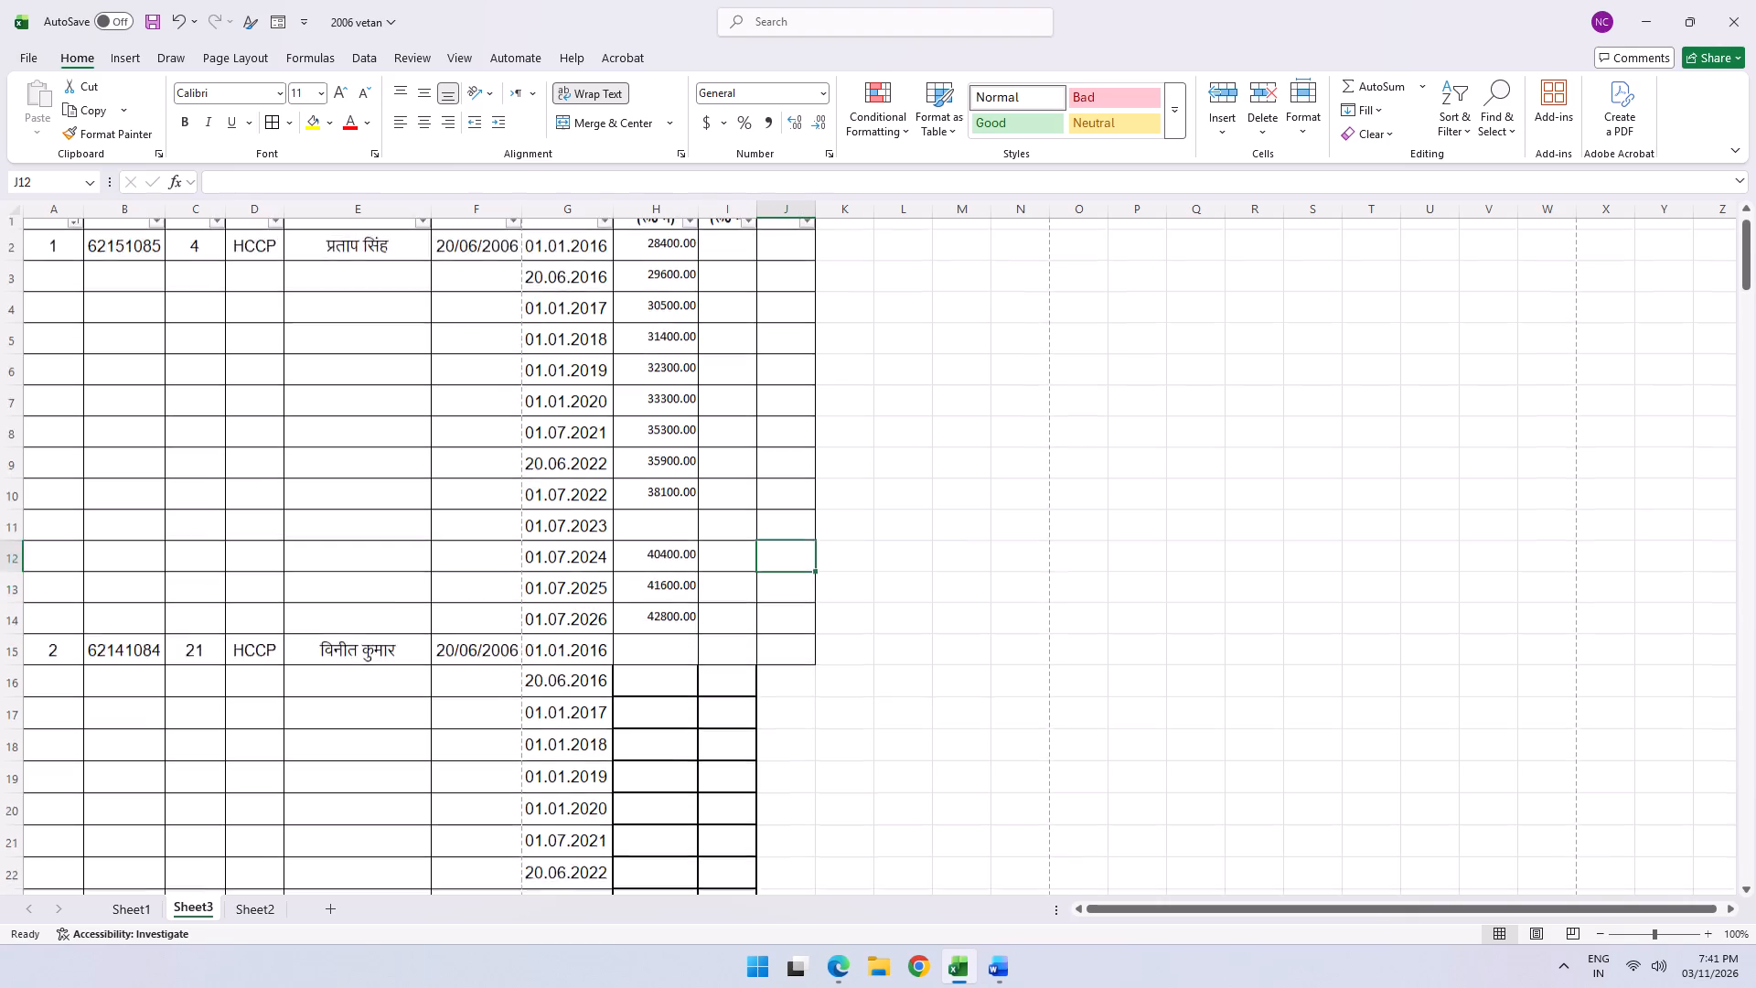
pyautogui.scroll(-1, 644, 675)
pyautogui.scroll(3, 650, 657)
pyautogui.scroll(1, 606, 592)
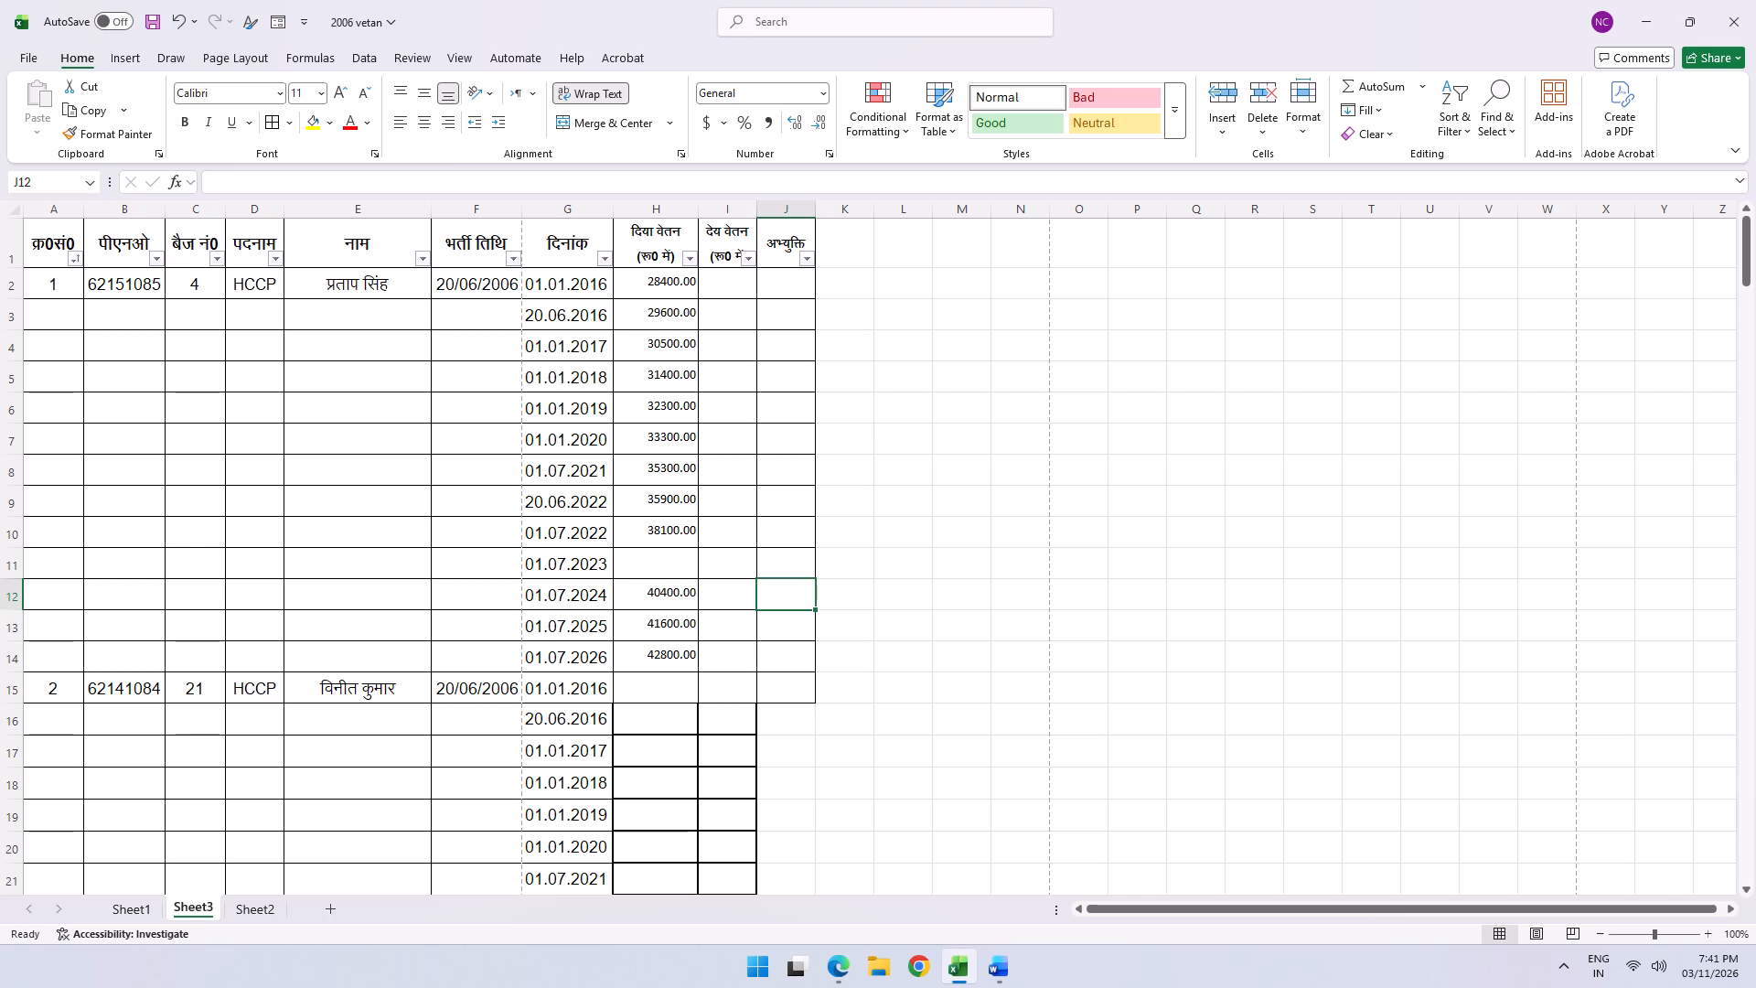
pyautogui.click(642, 696)
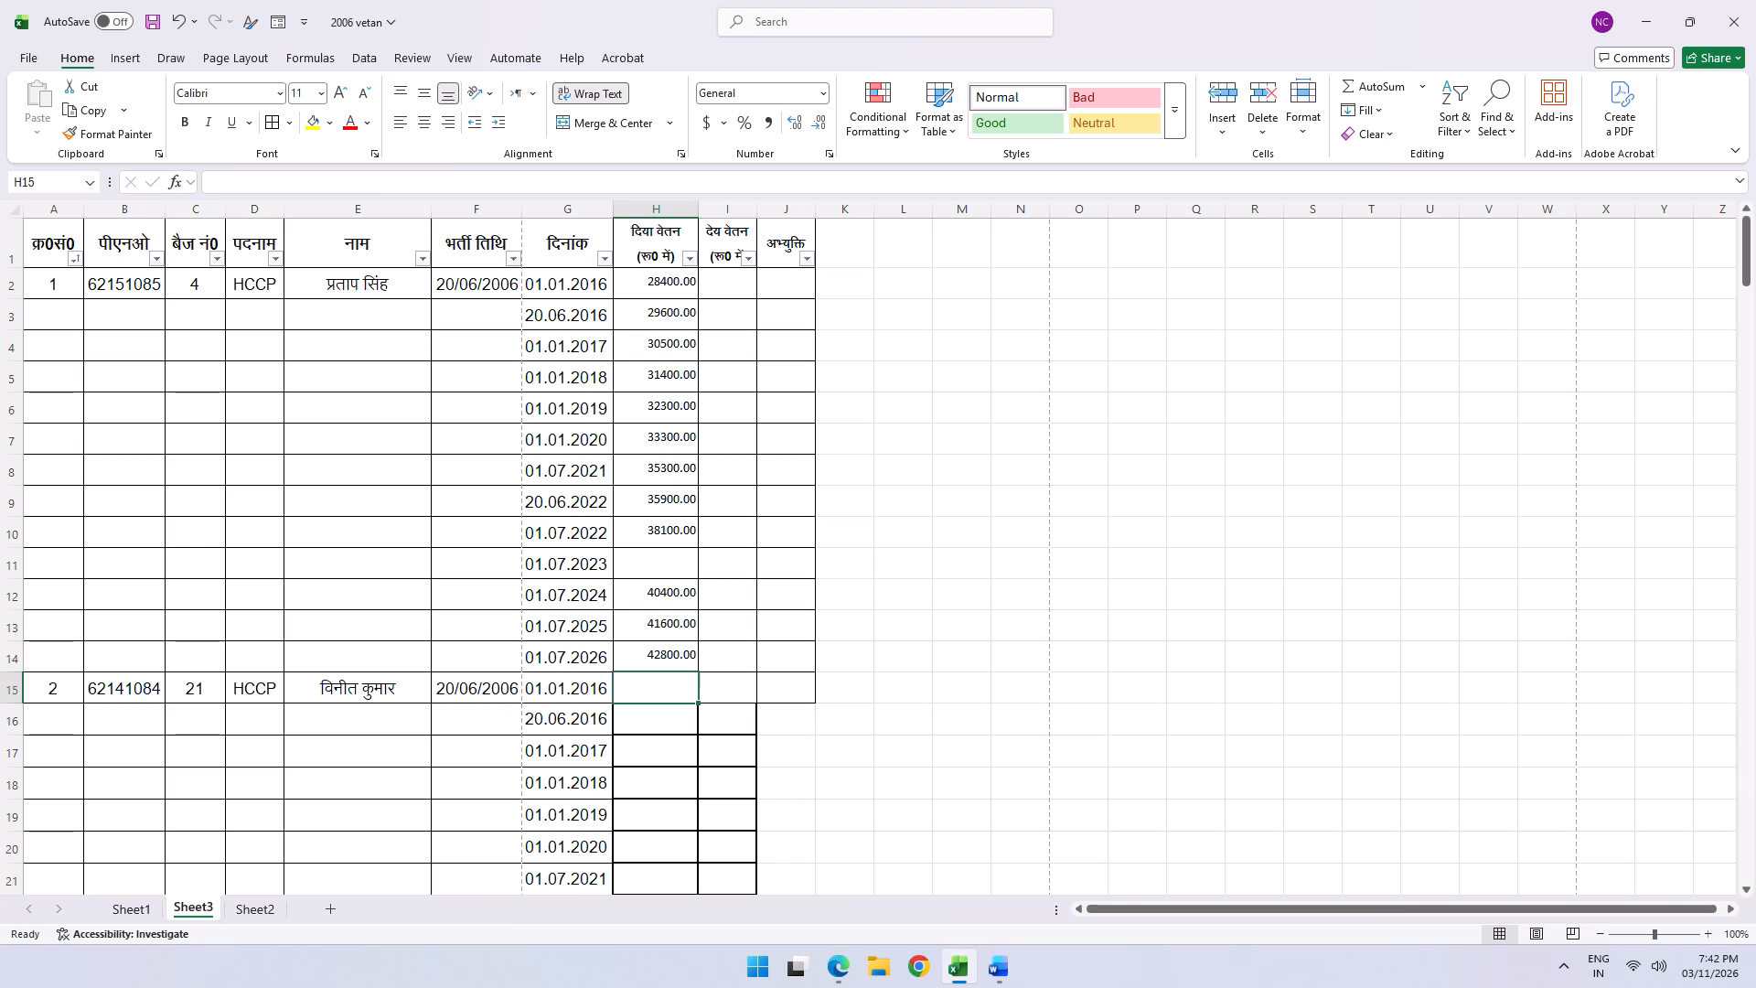
pyautogui.press('Down')
pyautogui.press('Up')
pyautogui.write('28400')
pyautogui.press('Return')
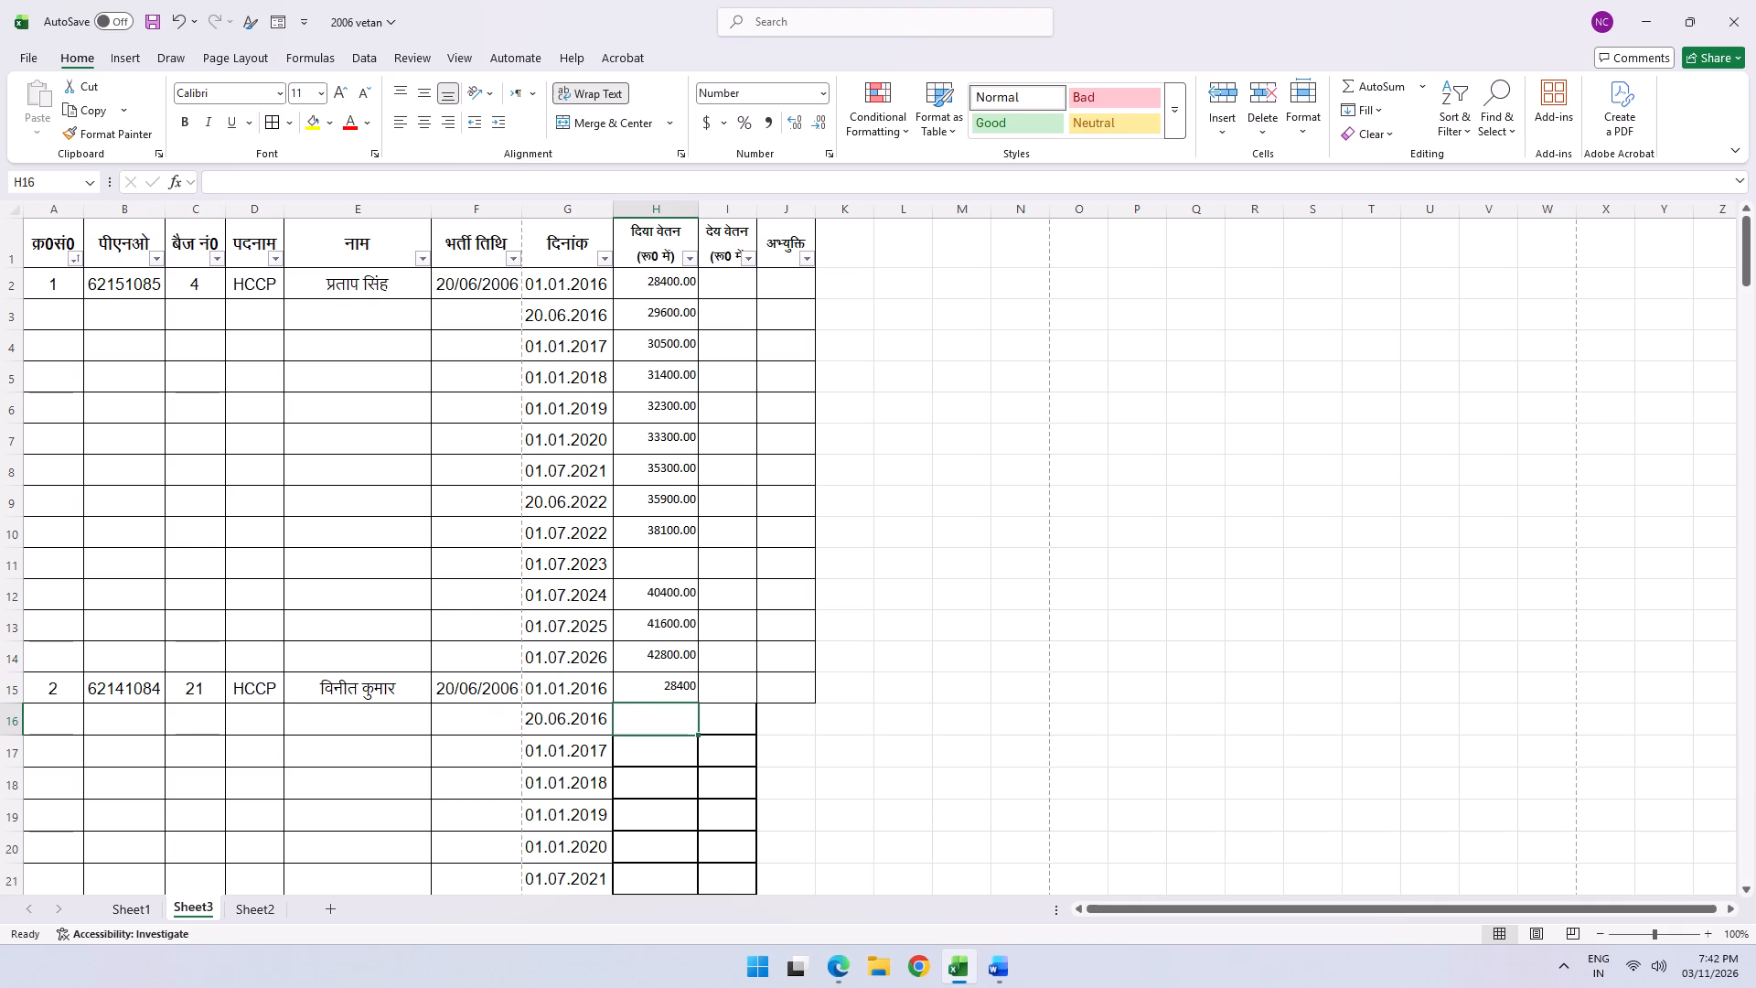
pyautogui.write('29600')
pyautogui.press('Return')
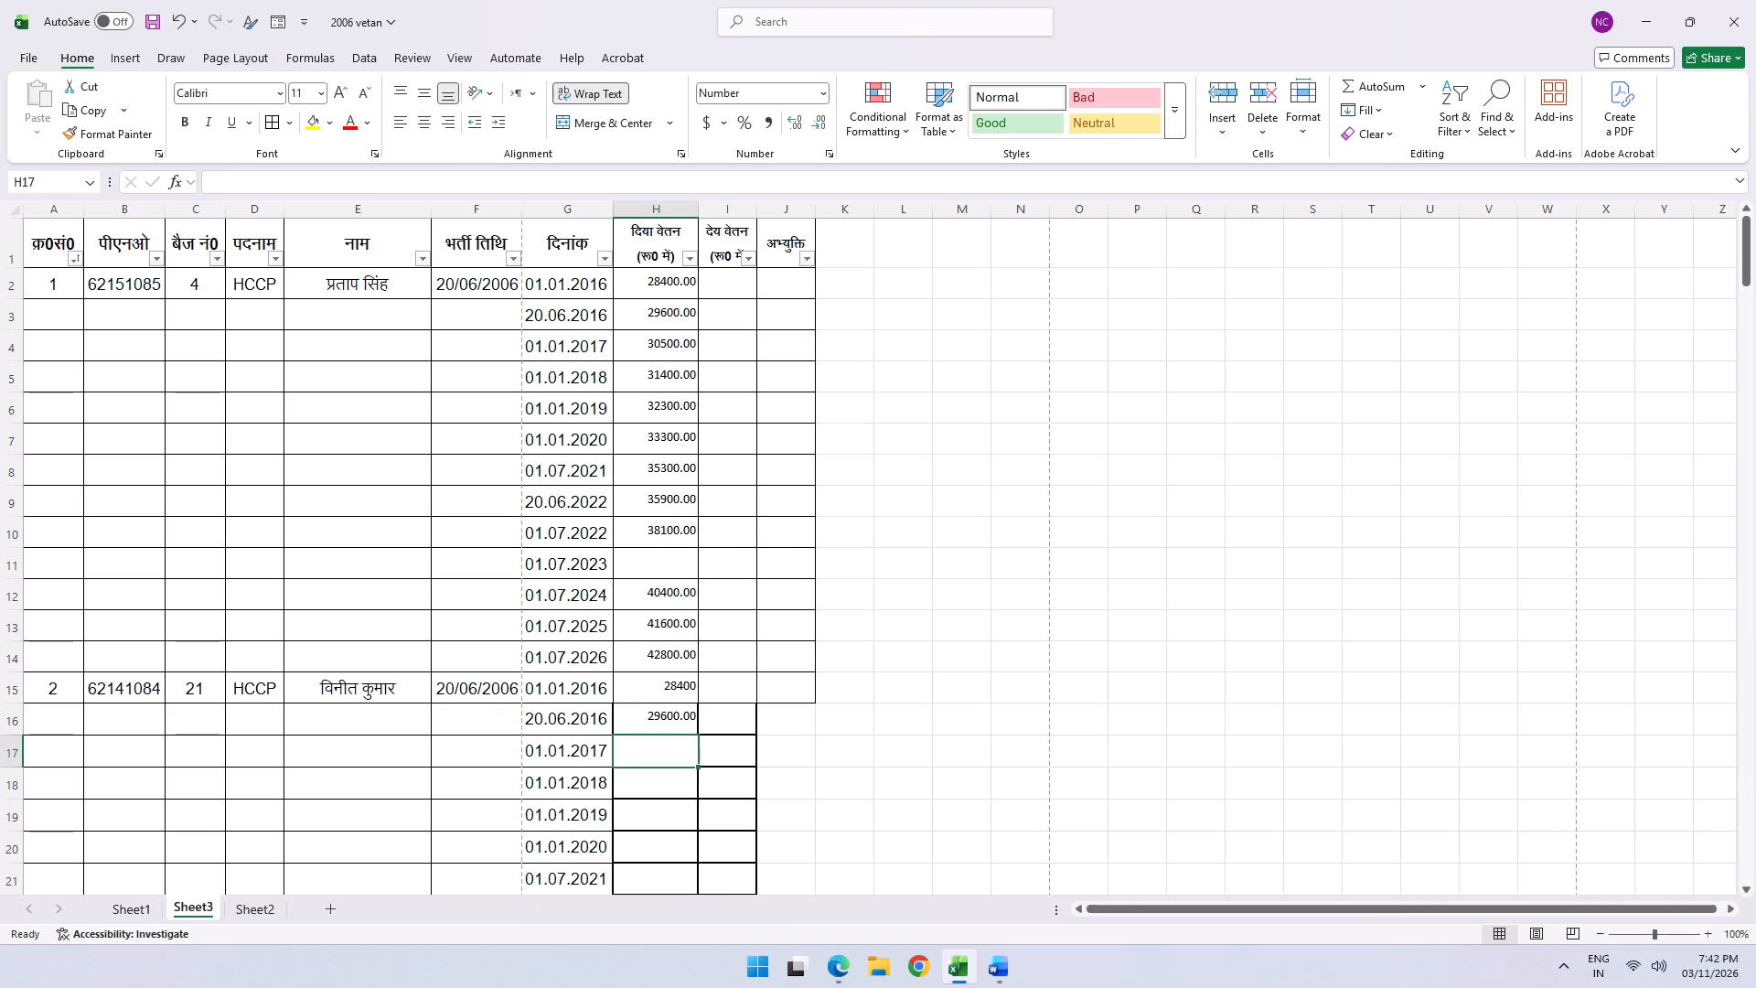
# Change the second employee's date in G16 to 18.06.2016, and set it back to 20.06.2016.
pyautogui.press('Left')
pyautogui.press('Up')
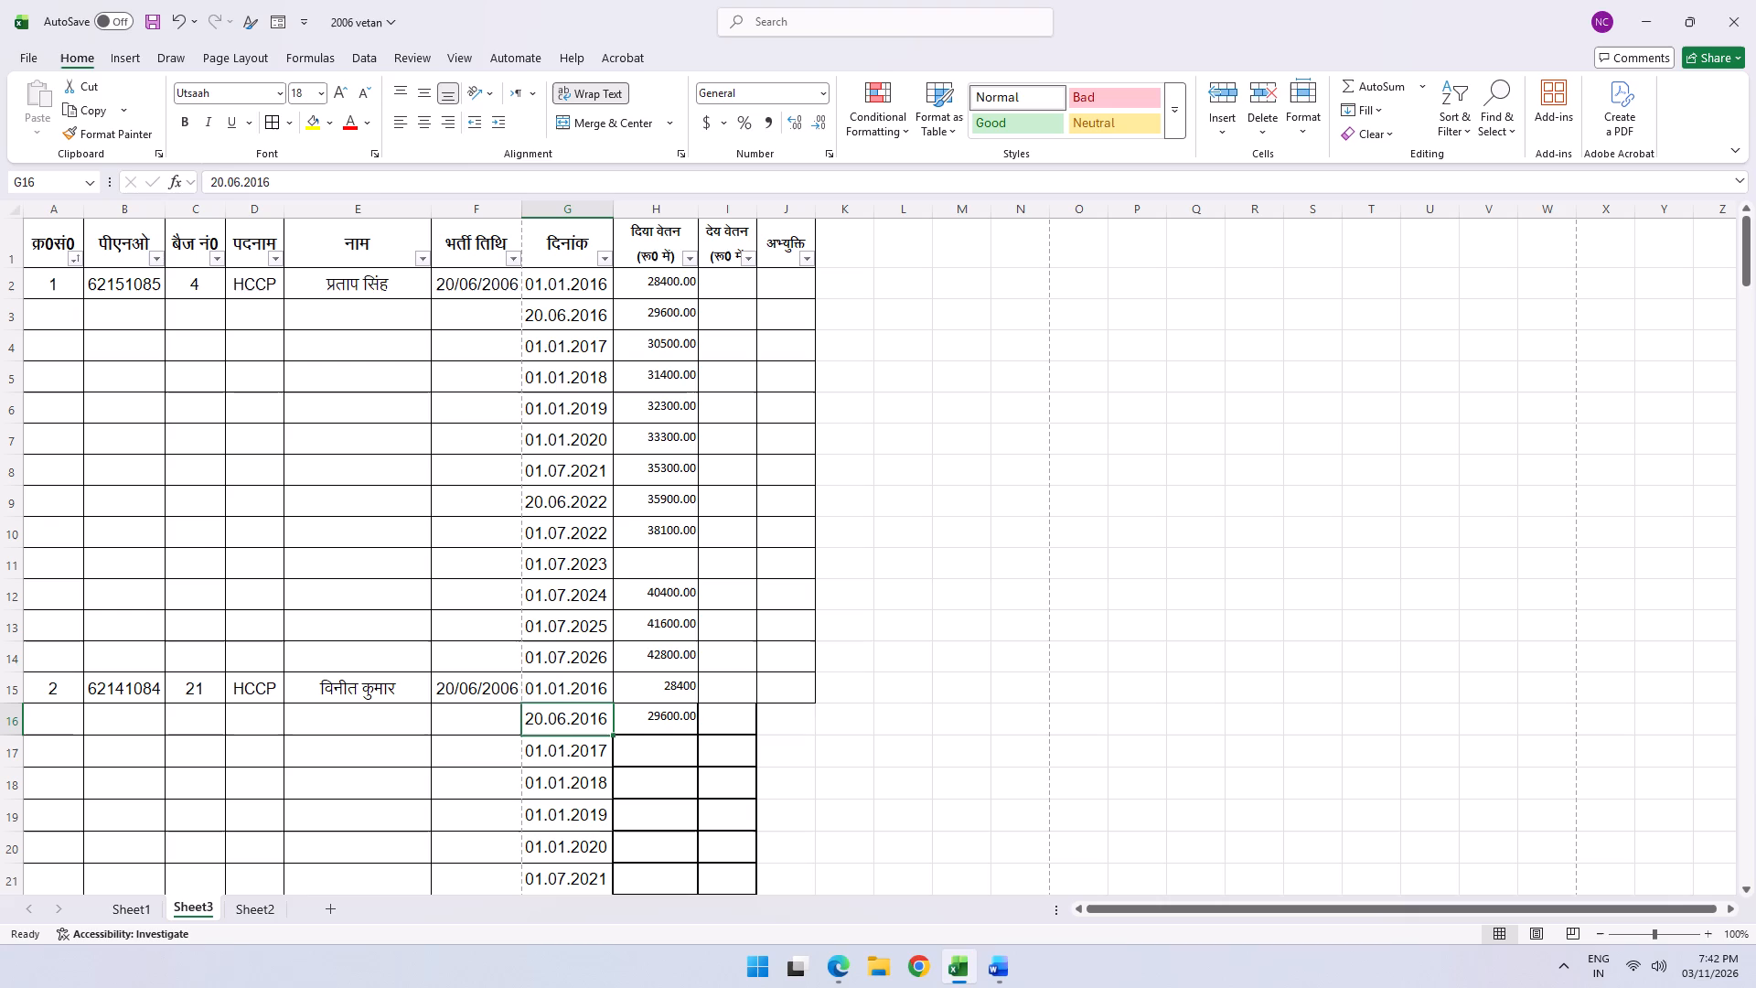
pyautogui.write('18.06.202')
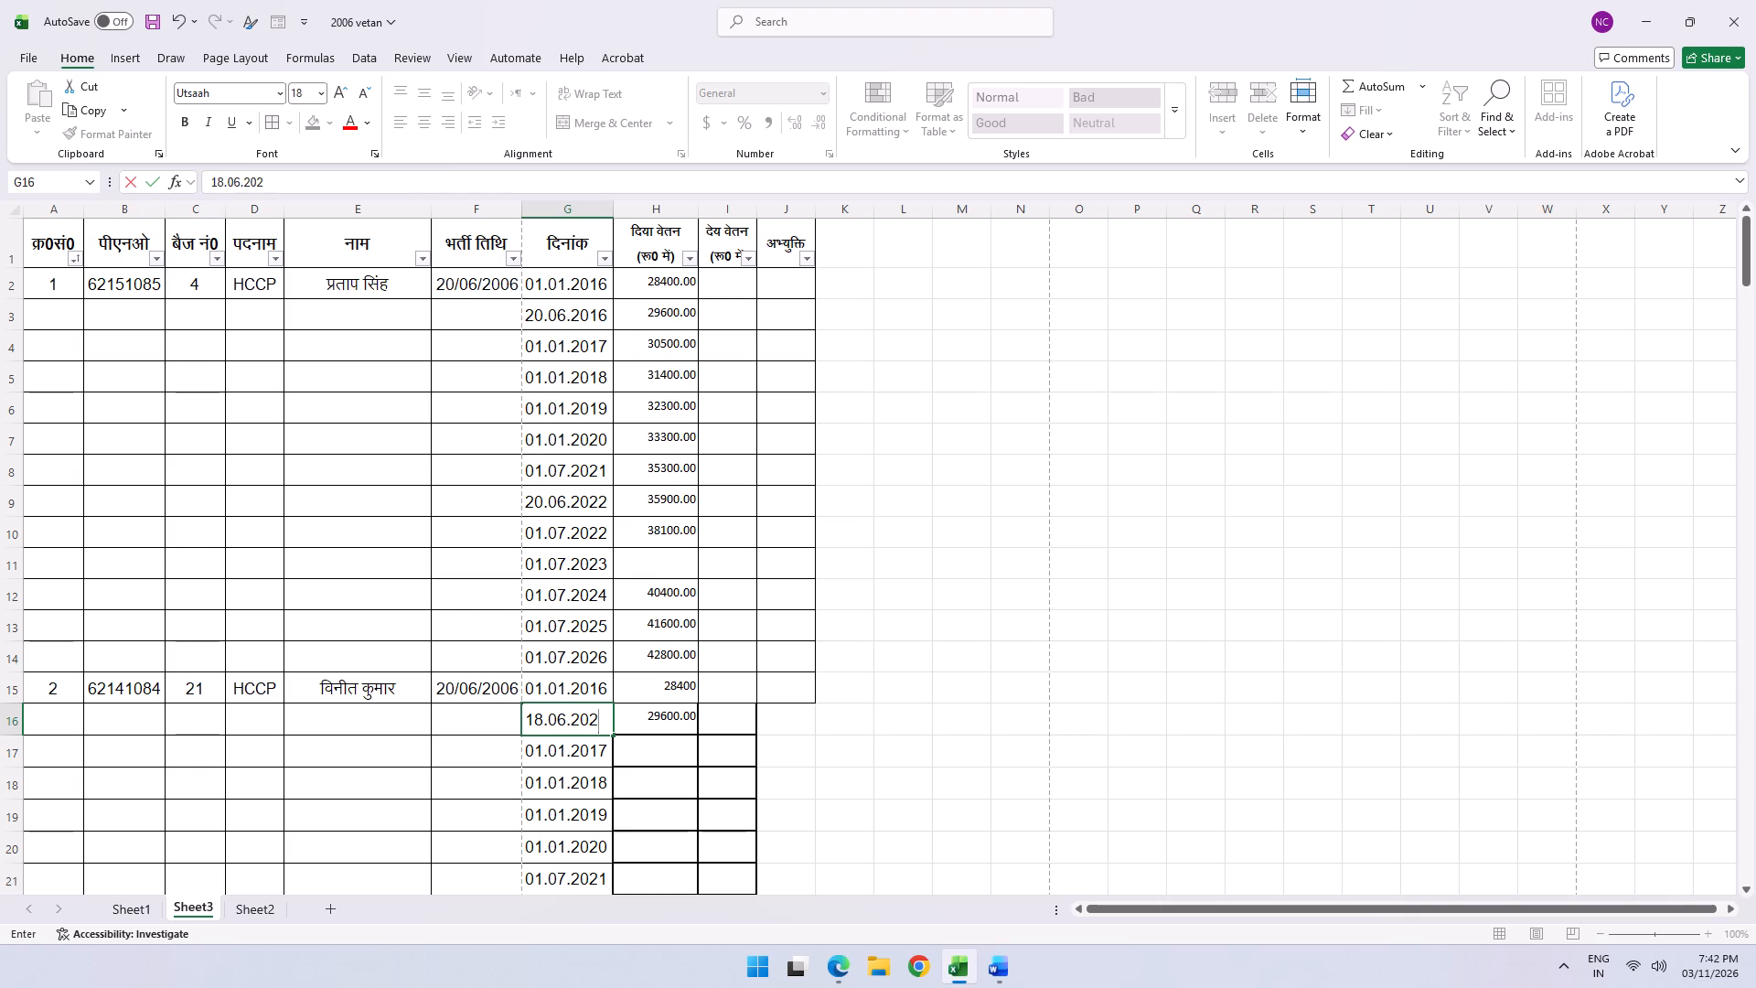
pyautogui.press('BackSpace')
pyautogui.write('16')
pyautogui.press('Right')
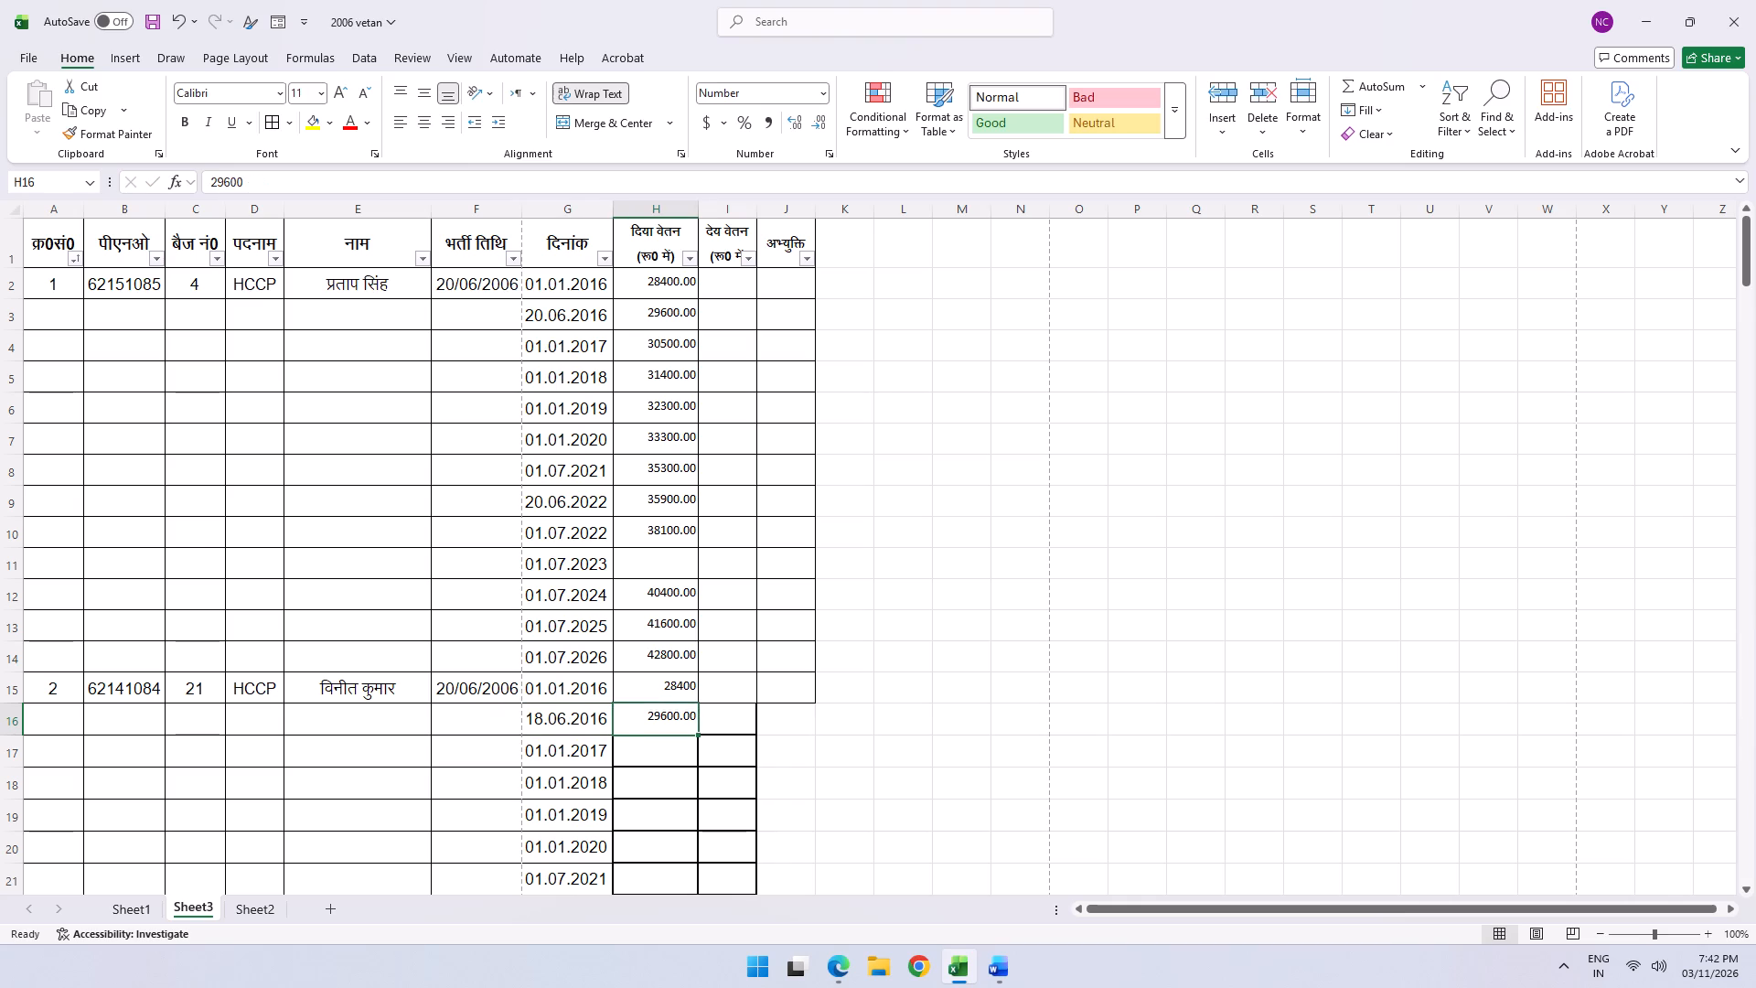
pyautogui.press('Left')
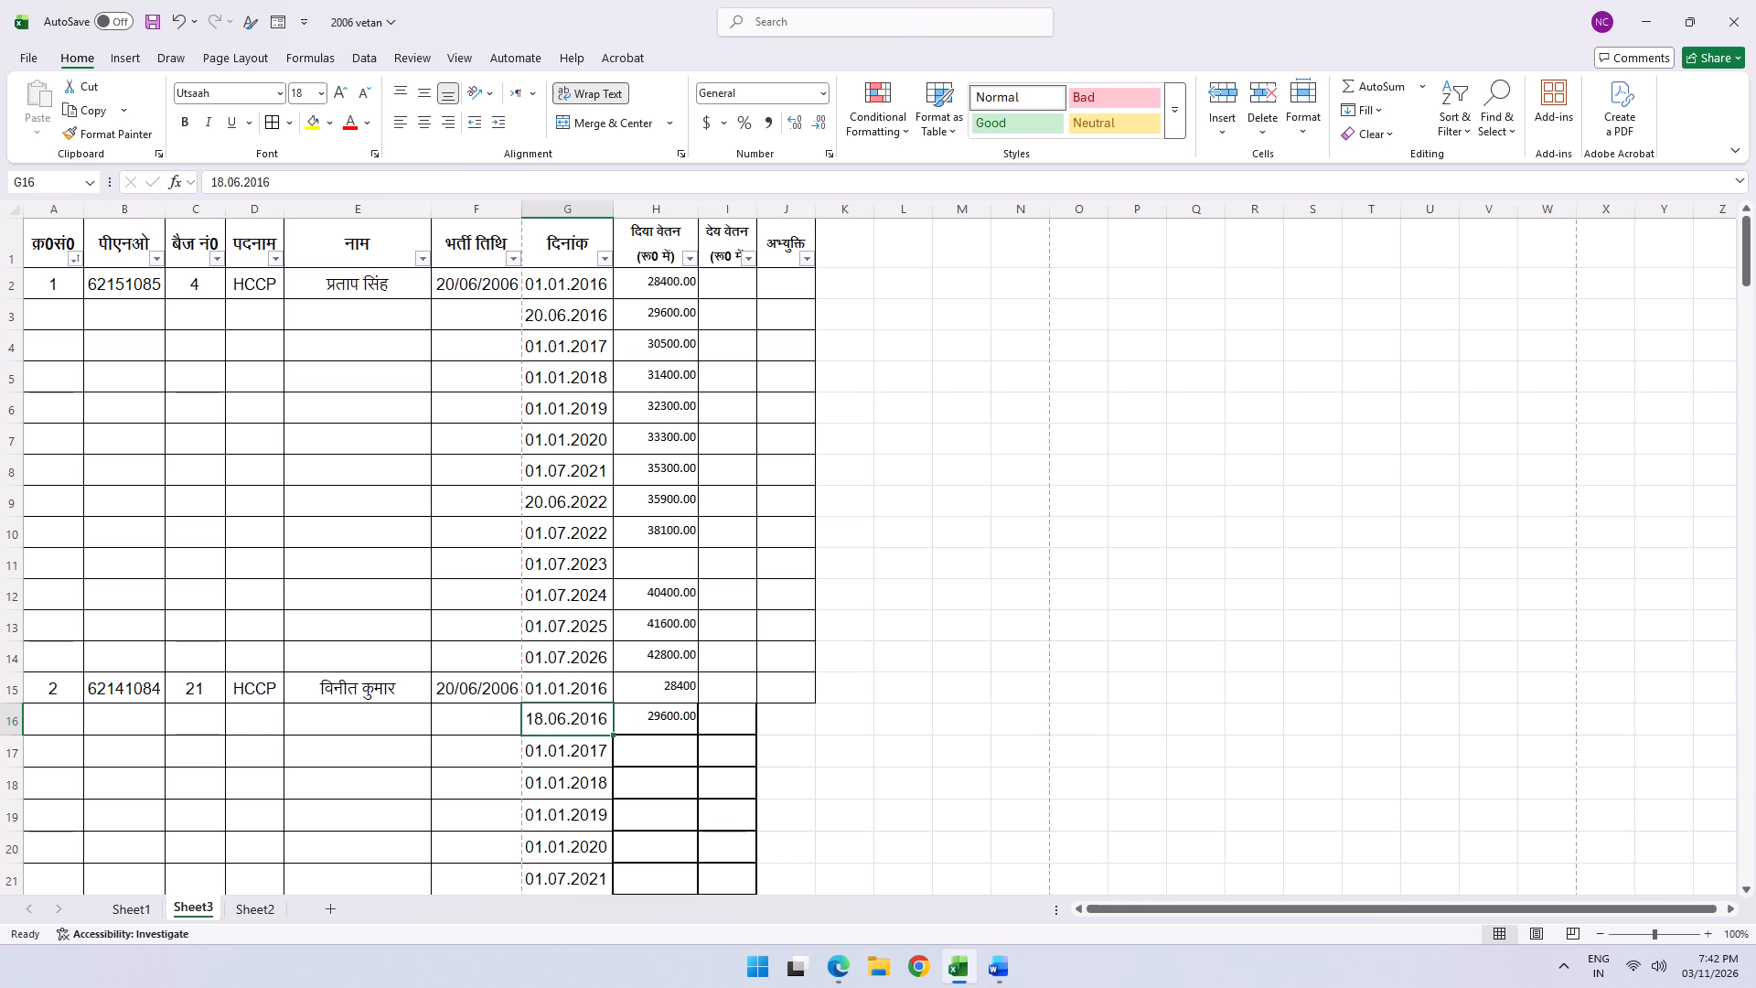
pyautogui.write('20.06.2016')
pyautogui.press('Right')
# Enter the second employee's दिया वेतन amounts for 01.01.2017 to 01.01.2020 in H17 through H20: 30500, 31400, 32300 and 33300.
pyautogui.press('Down')
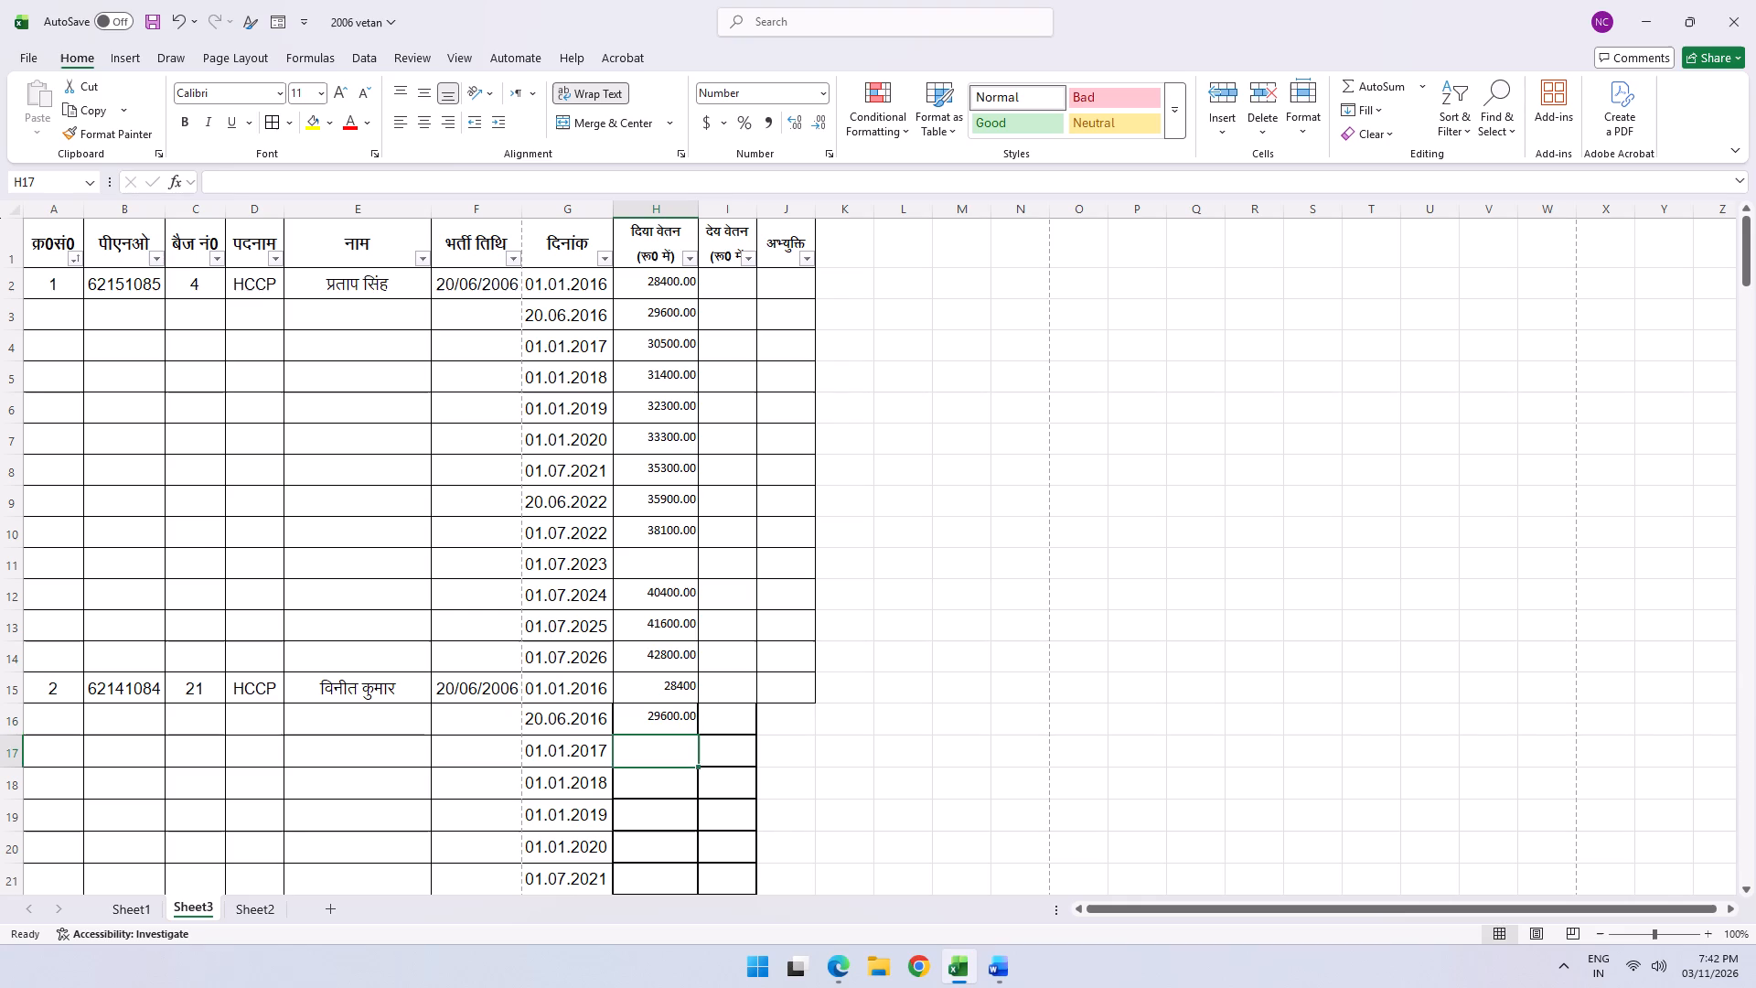
pyautogui.write('30')
pyautogui.write('500')
pyautogui.press('Return')
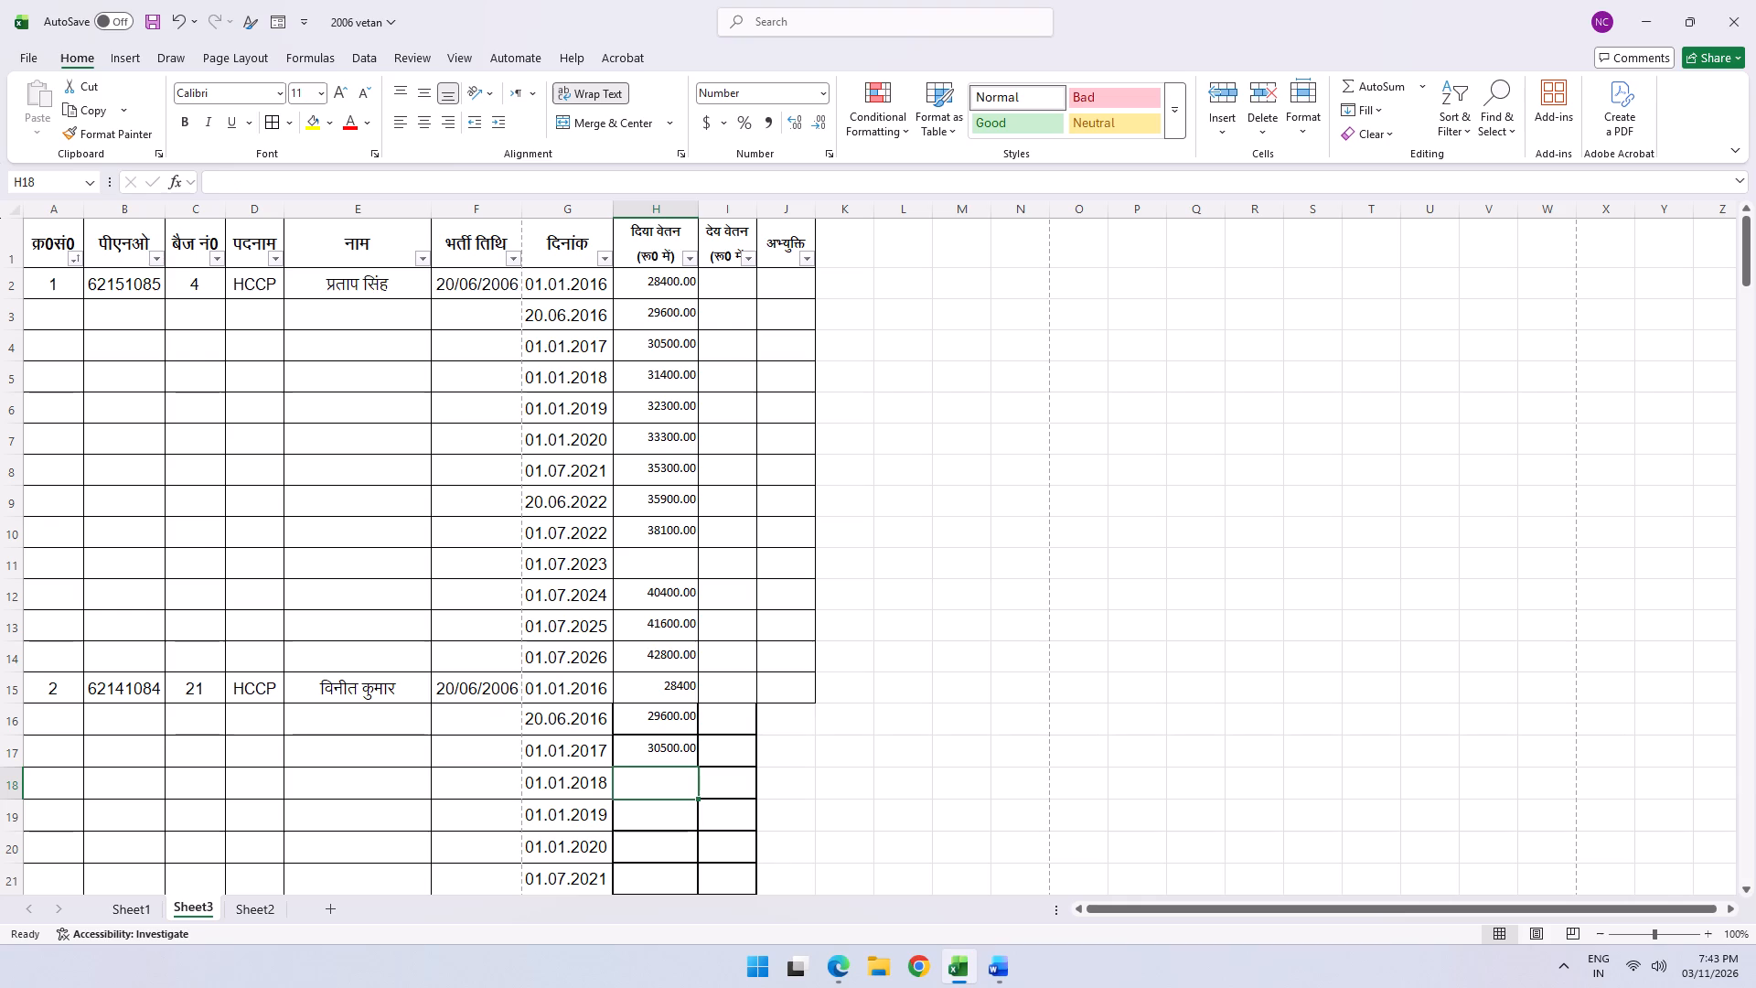
pyautogui.write('31400')
pyautogui.press('Return')
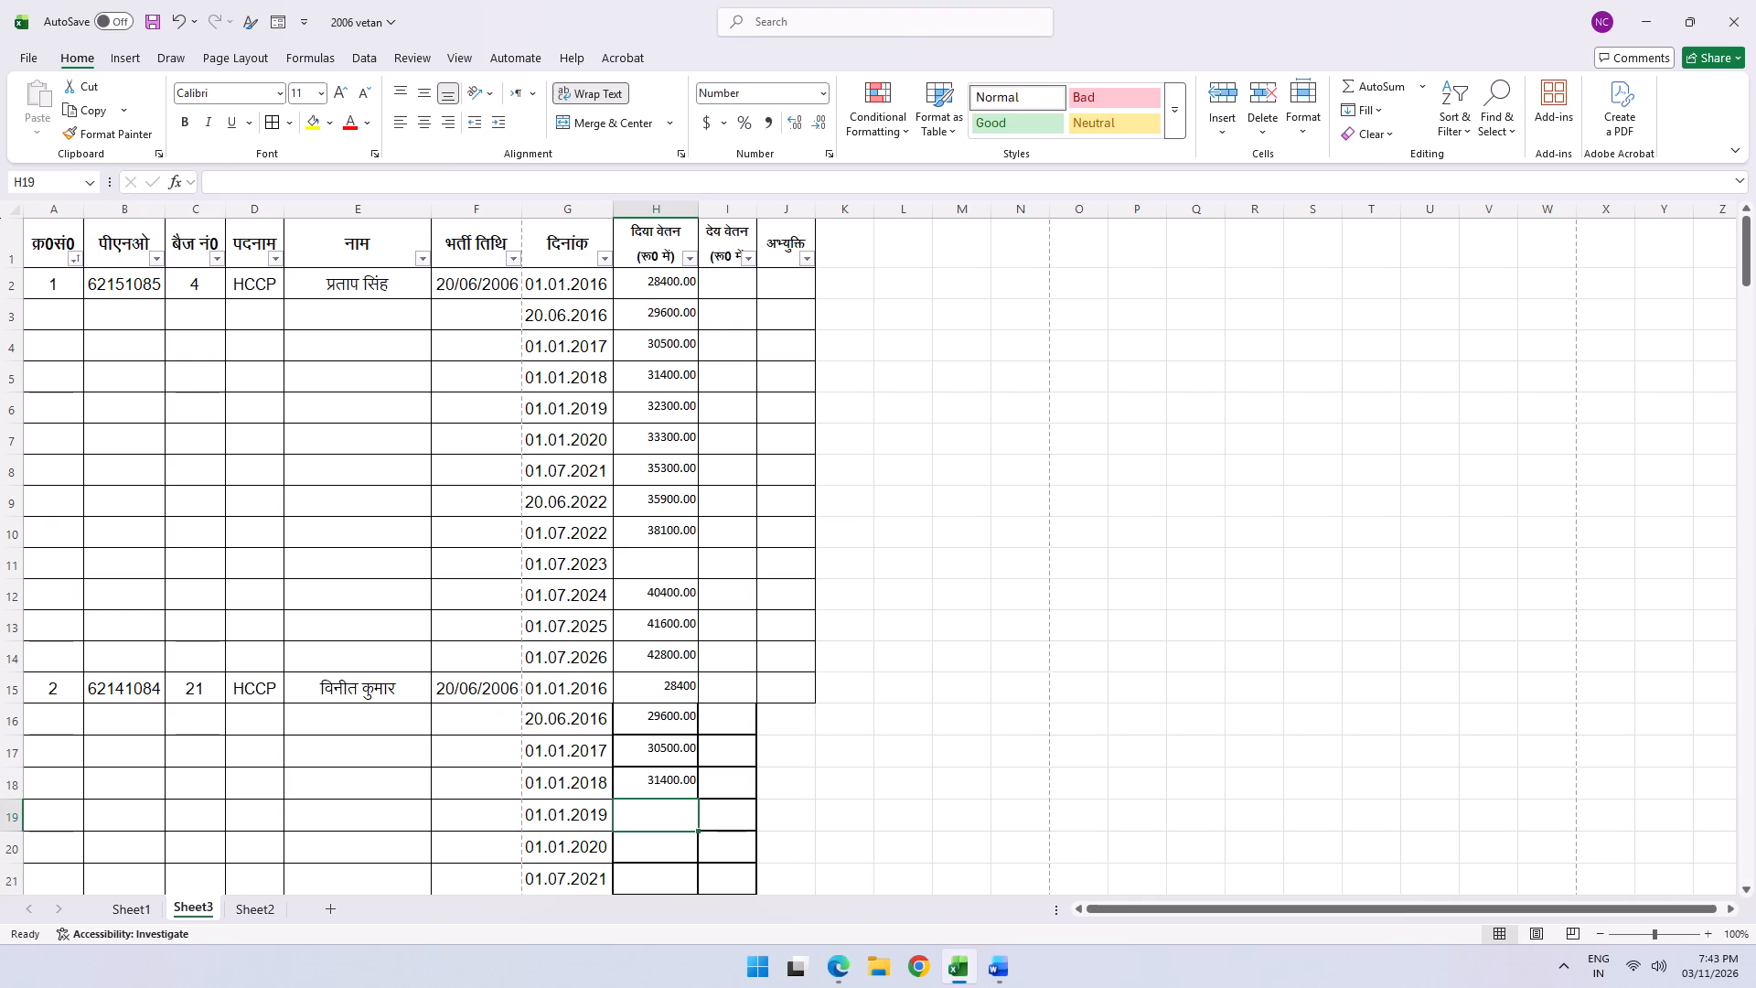
pyautogui.write('32300')
pyautogui.press('Return')
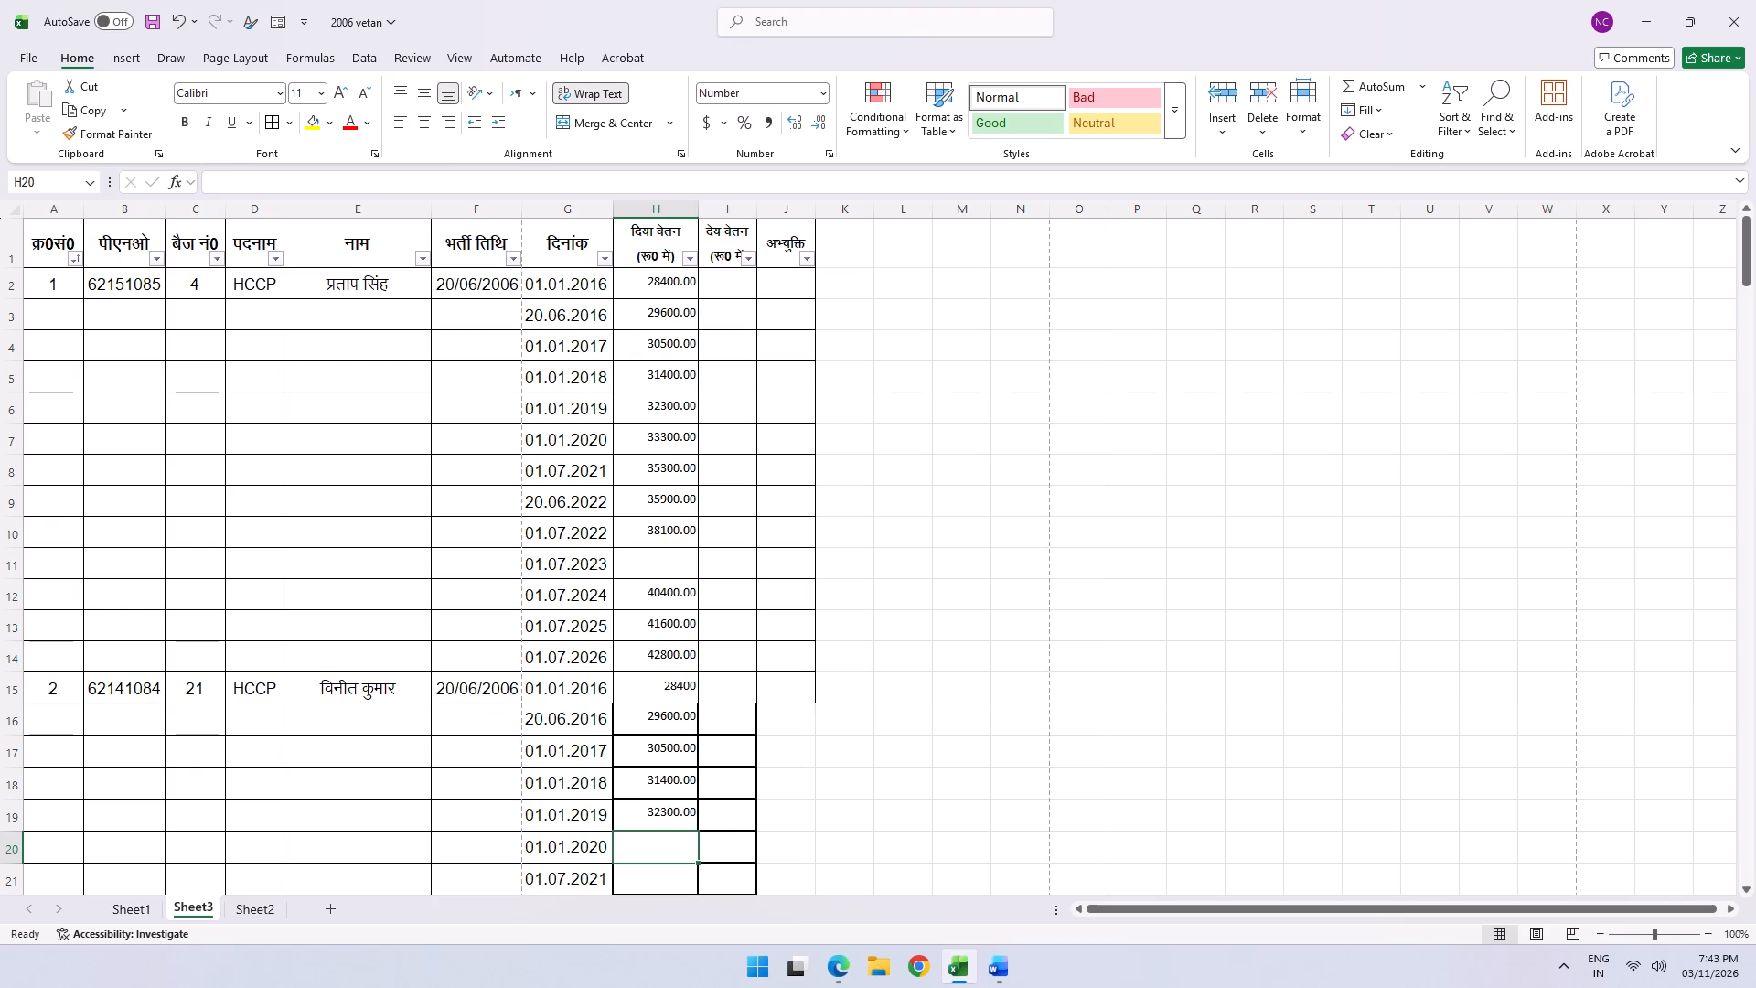
pyautogui.write('33300')
pyautogui.press('Return')
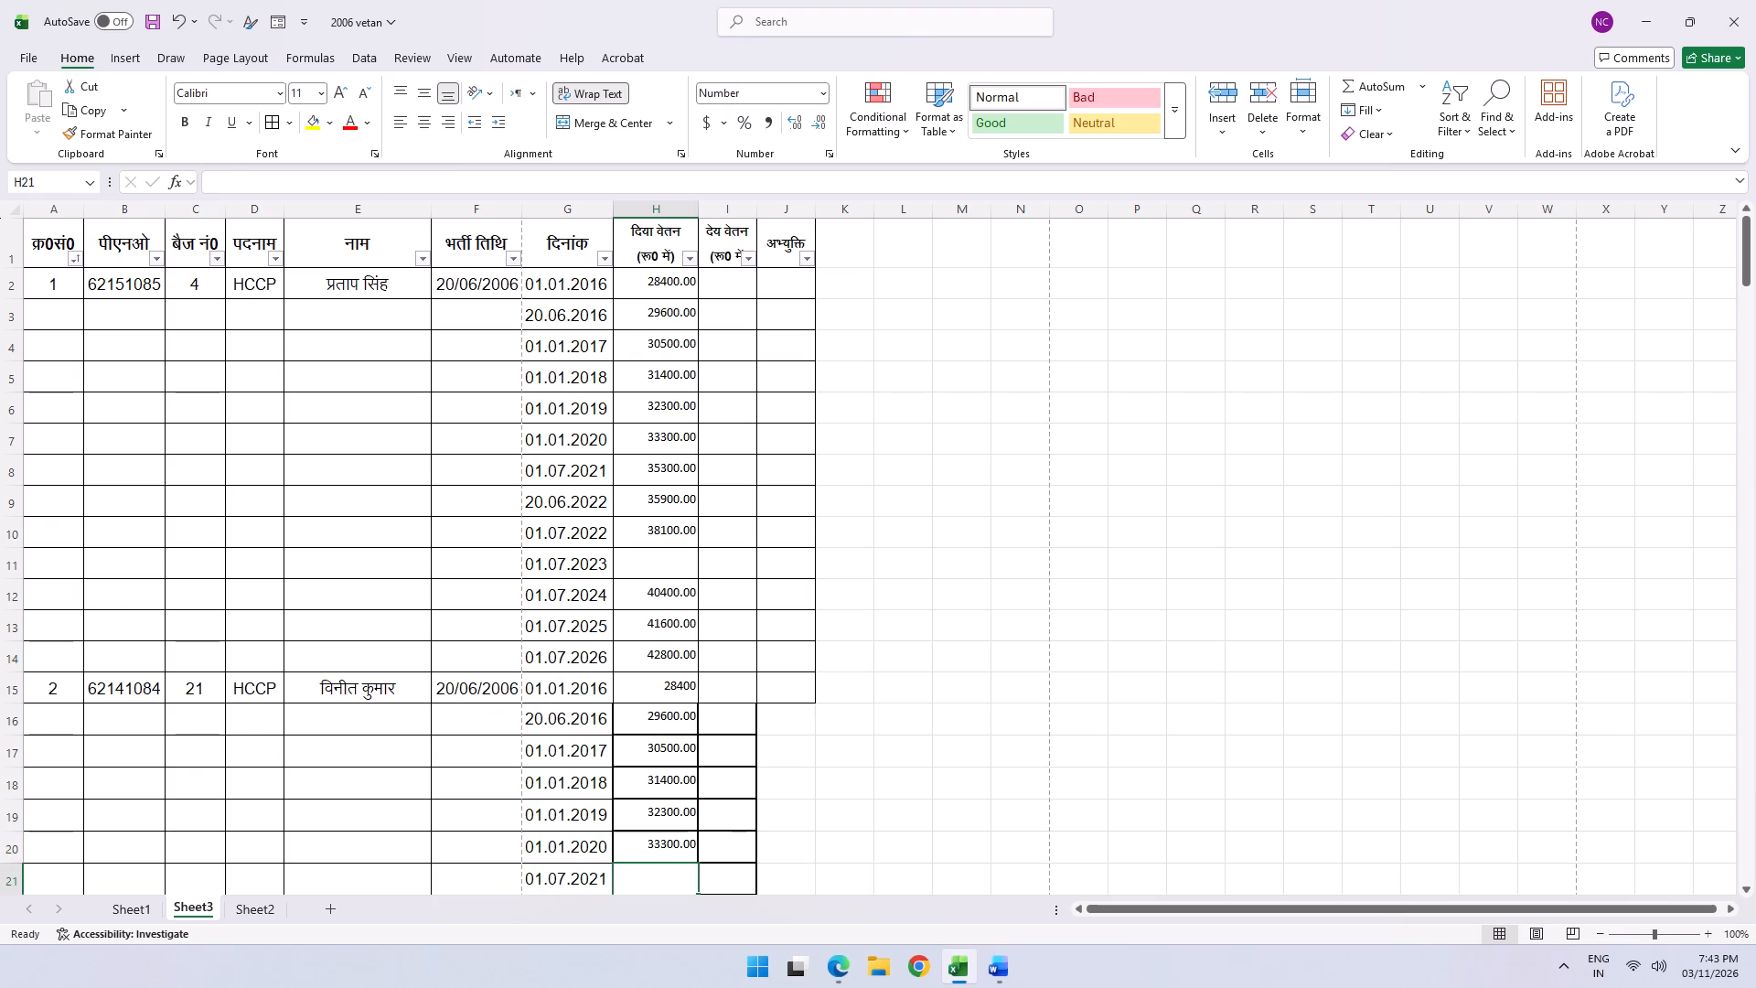
# Select the second employee's 01.01.2020 date cell, G20.
pyautogui.press('Up')
pyautogui.press('Left')
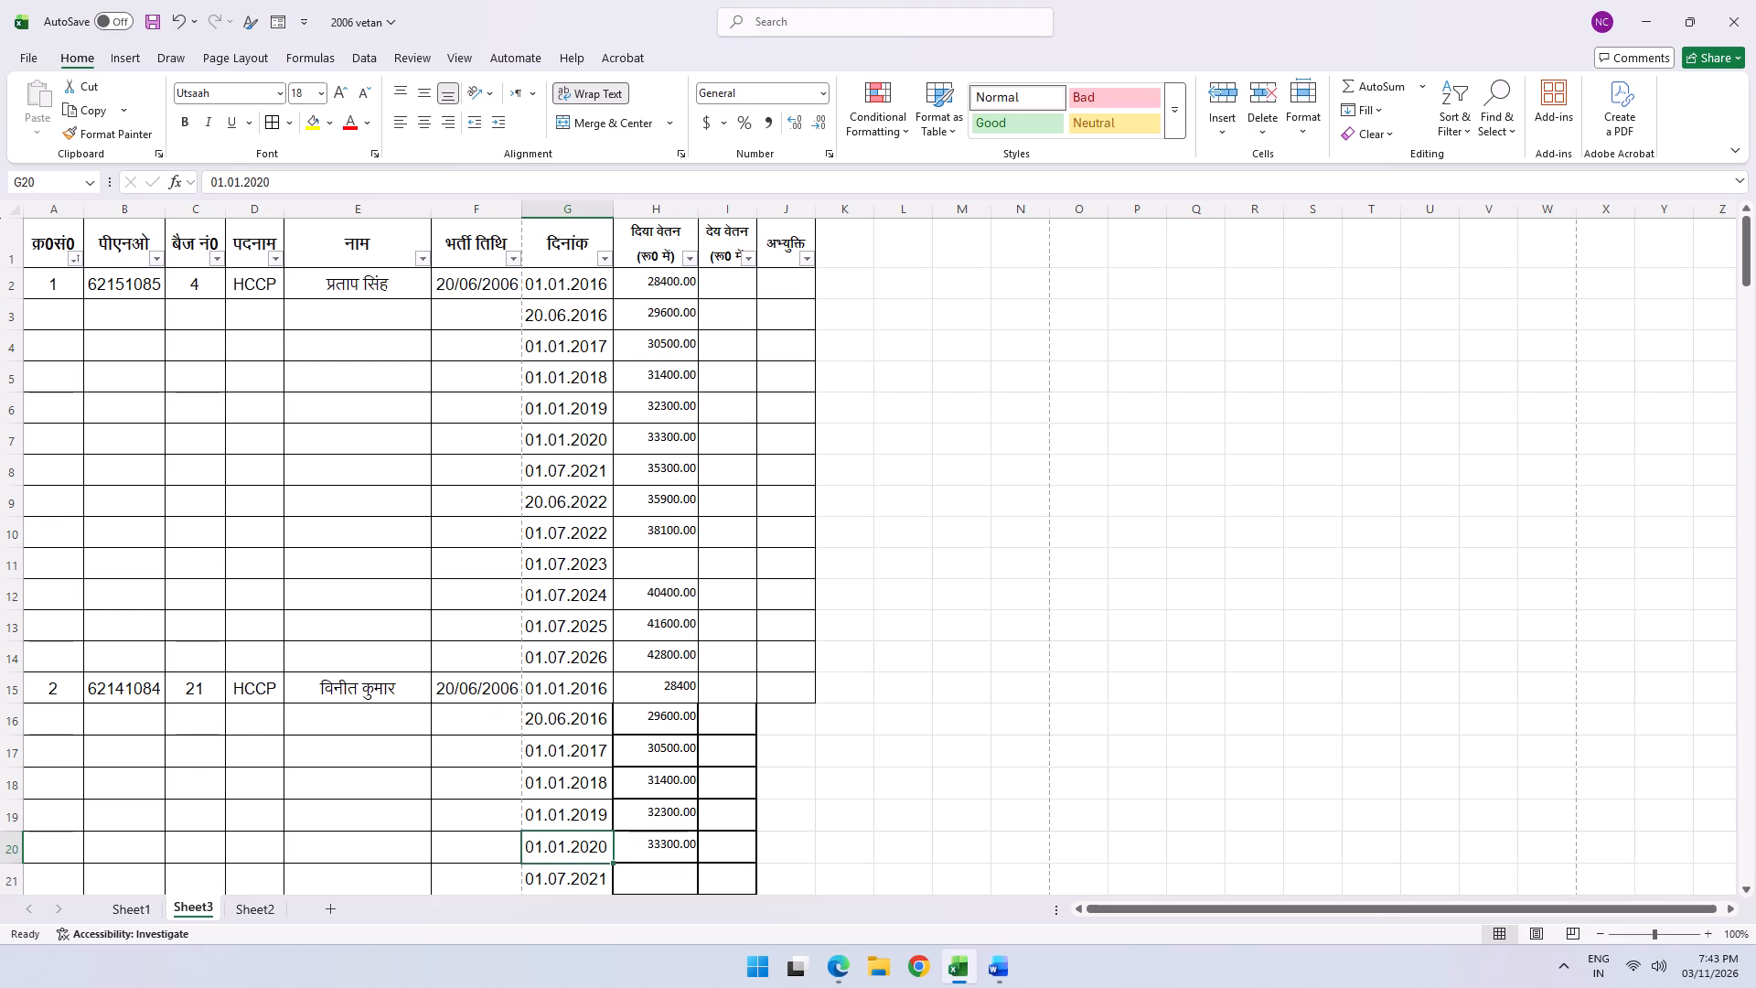
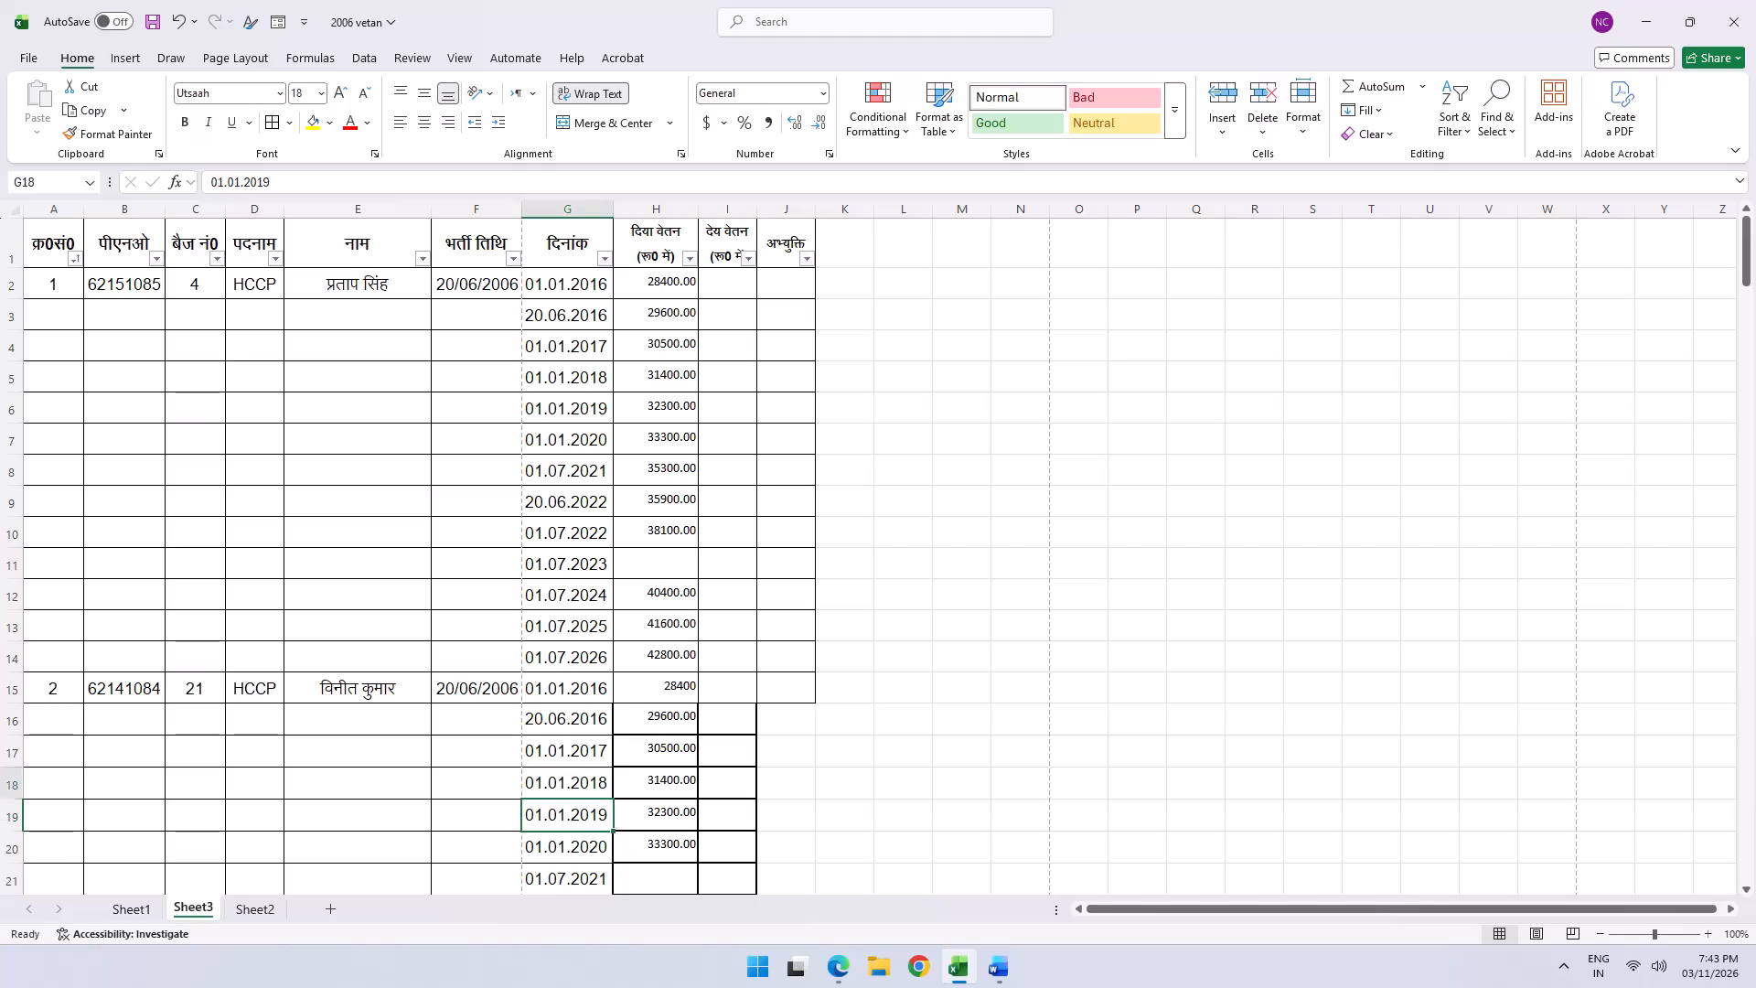
# Select the second employee's दिया वेतन cell for 01.01.2019, H19.
pyautogui.press('Right')
pyautogui.press('Down')
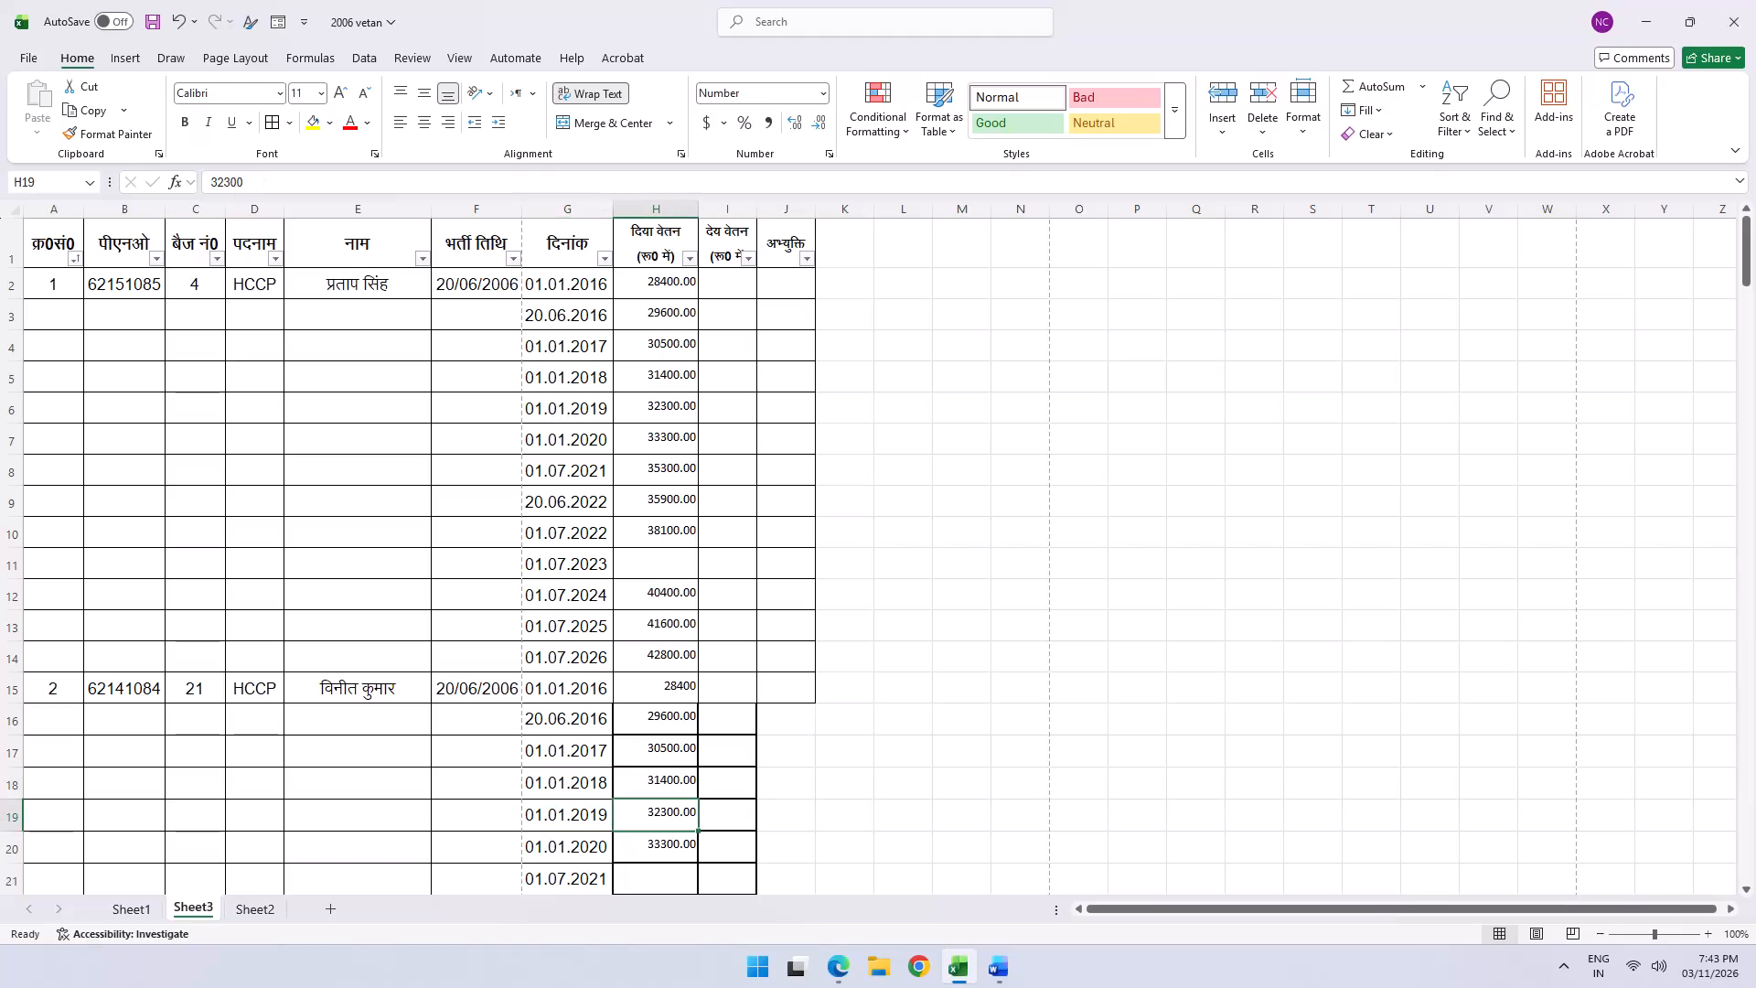
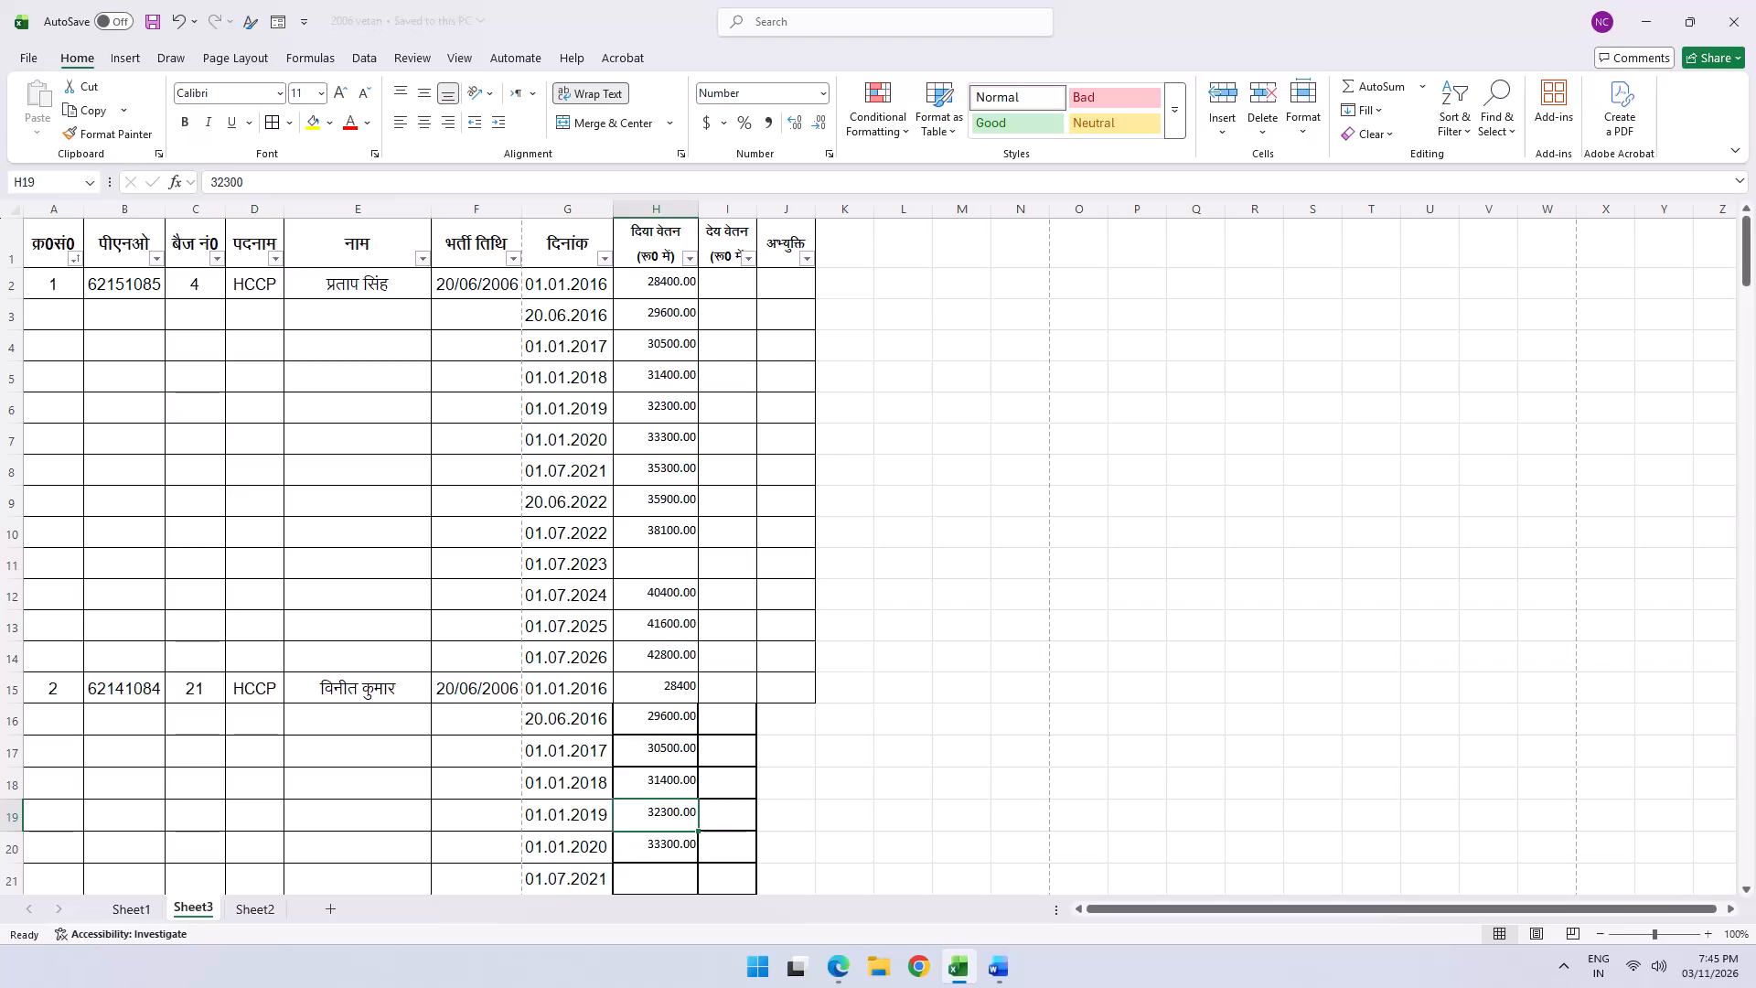
# Close the 2006 vetan workbook, along with the open Word and Edge windows.
pyautogui.hotkey('alt', 'space')
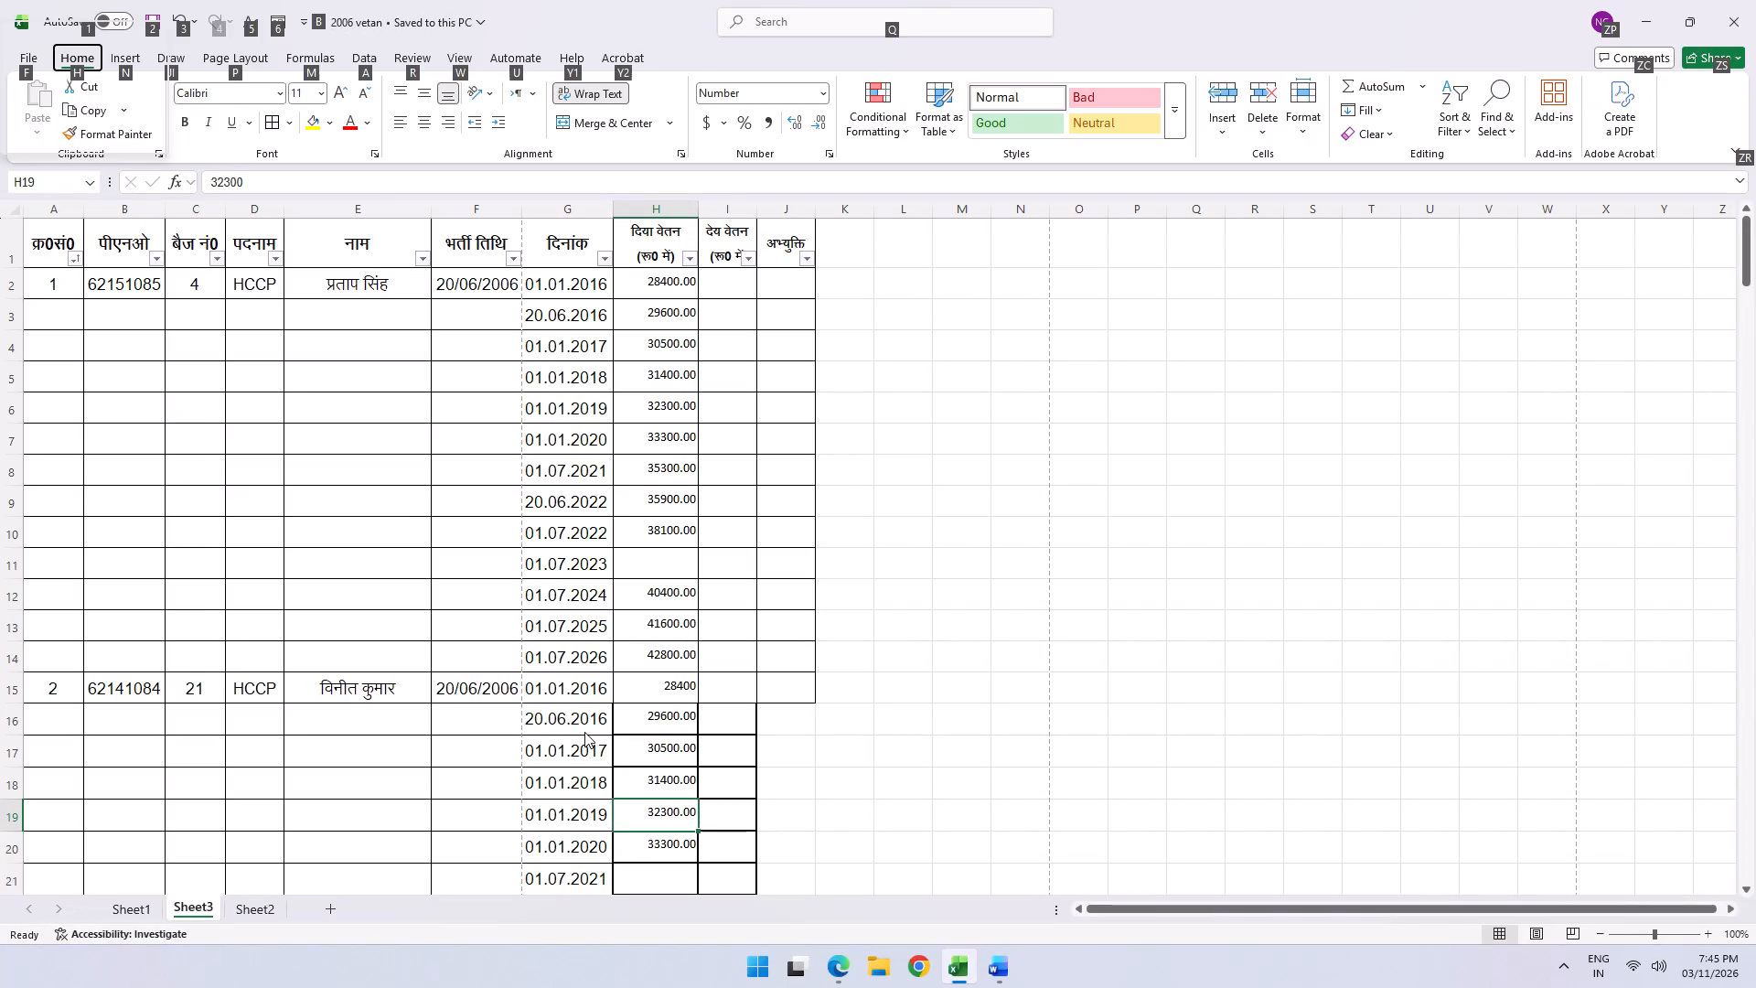
pyautogui.hotkey('alt', 'F4')
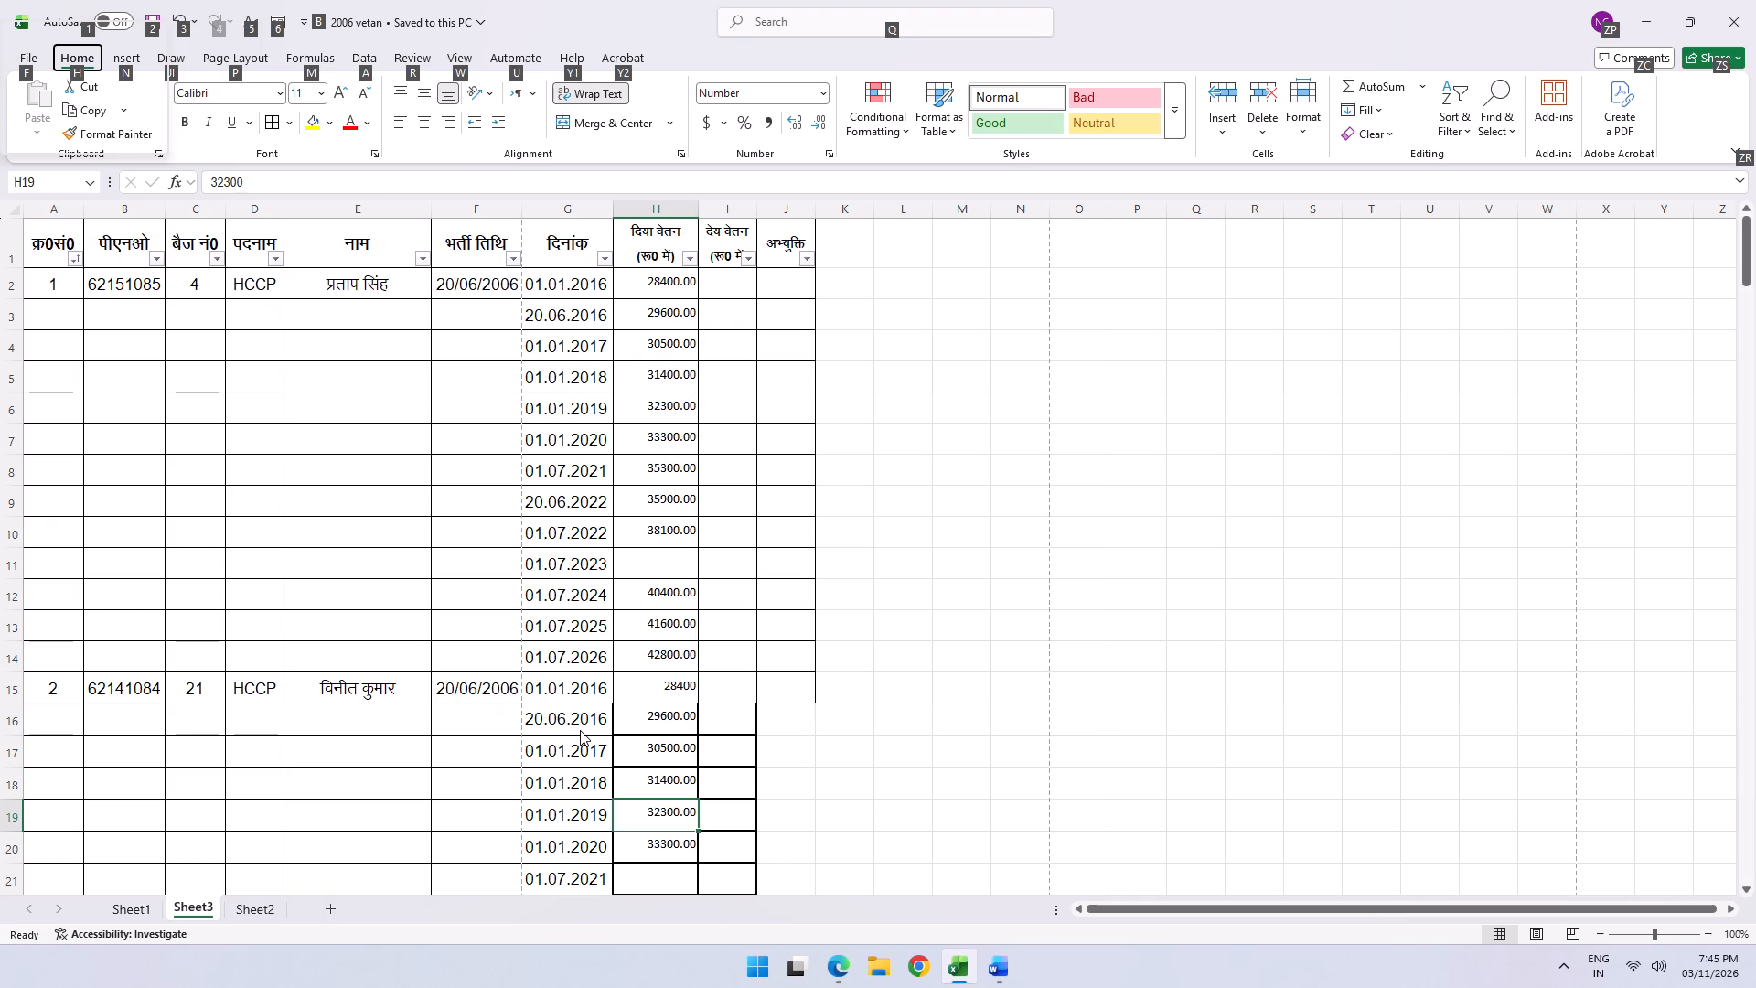
pyautogui.hotkey('alt', 'F4')
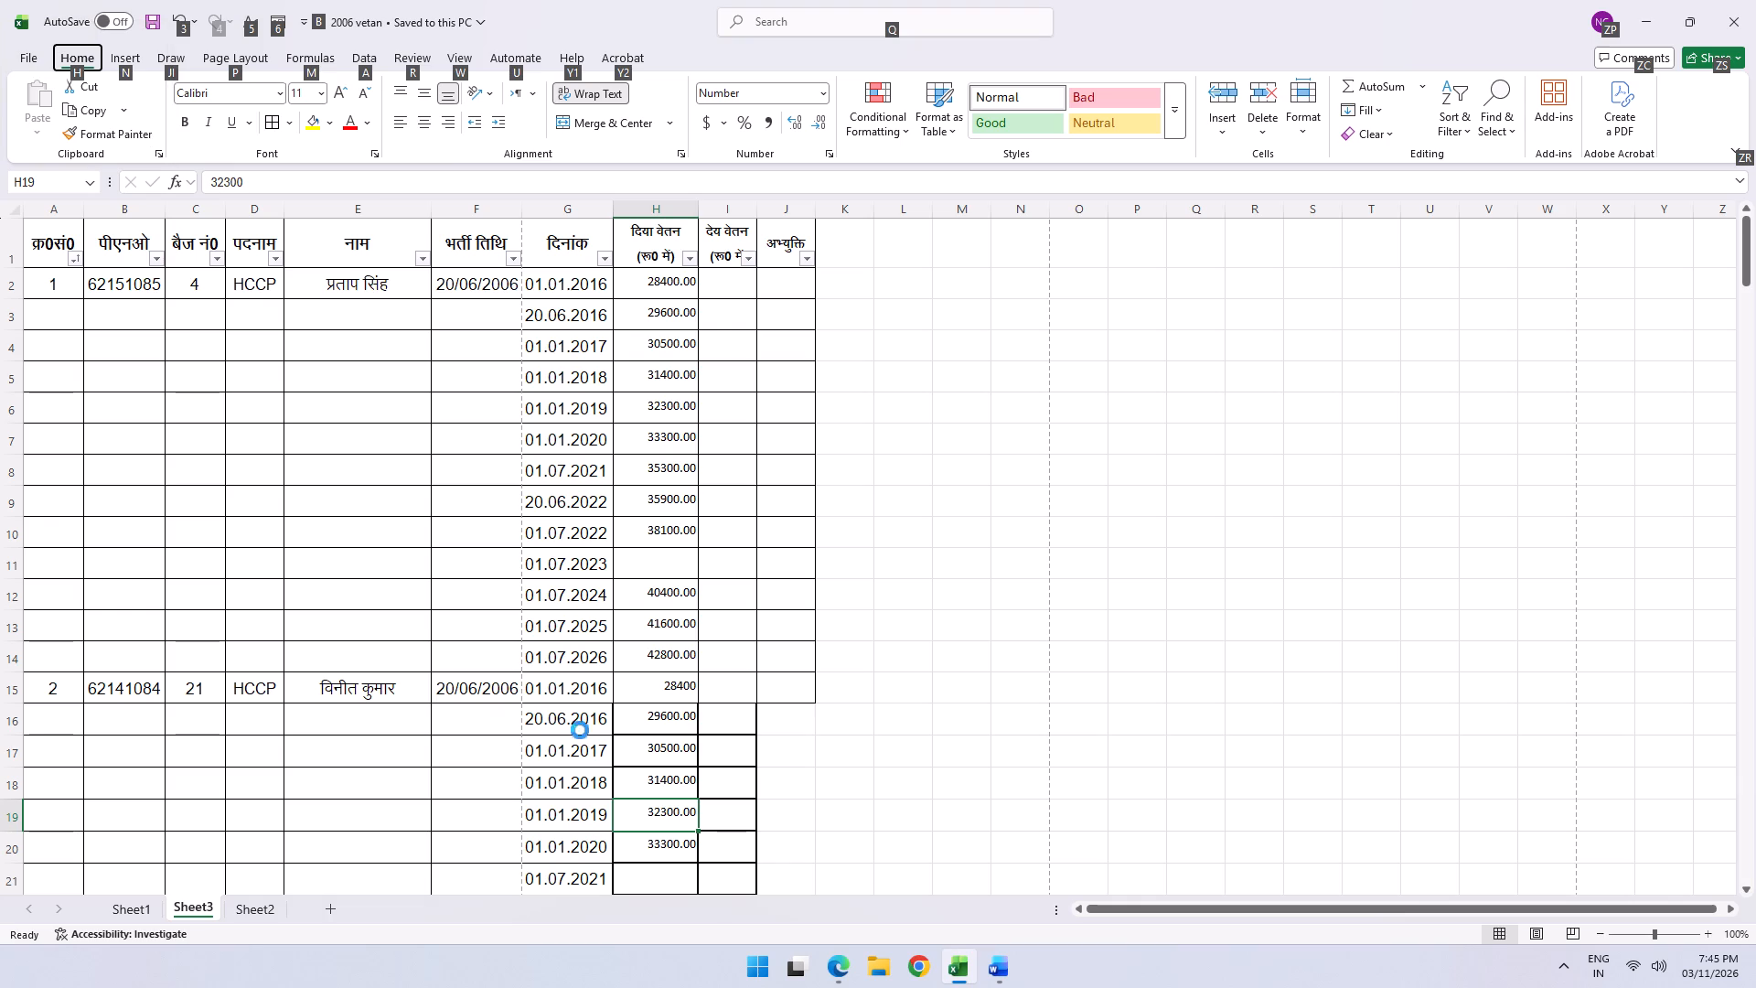
pyautogui.hotkey('alt', 'F4')
pyautogui.hotkey('alt', 'F4')
# Open the Shut Down Windows dialog from the desktop.
pyautogui.hotkey('alt', 'F4')
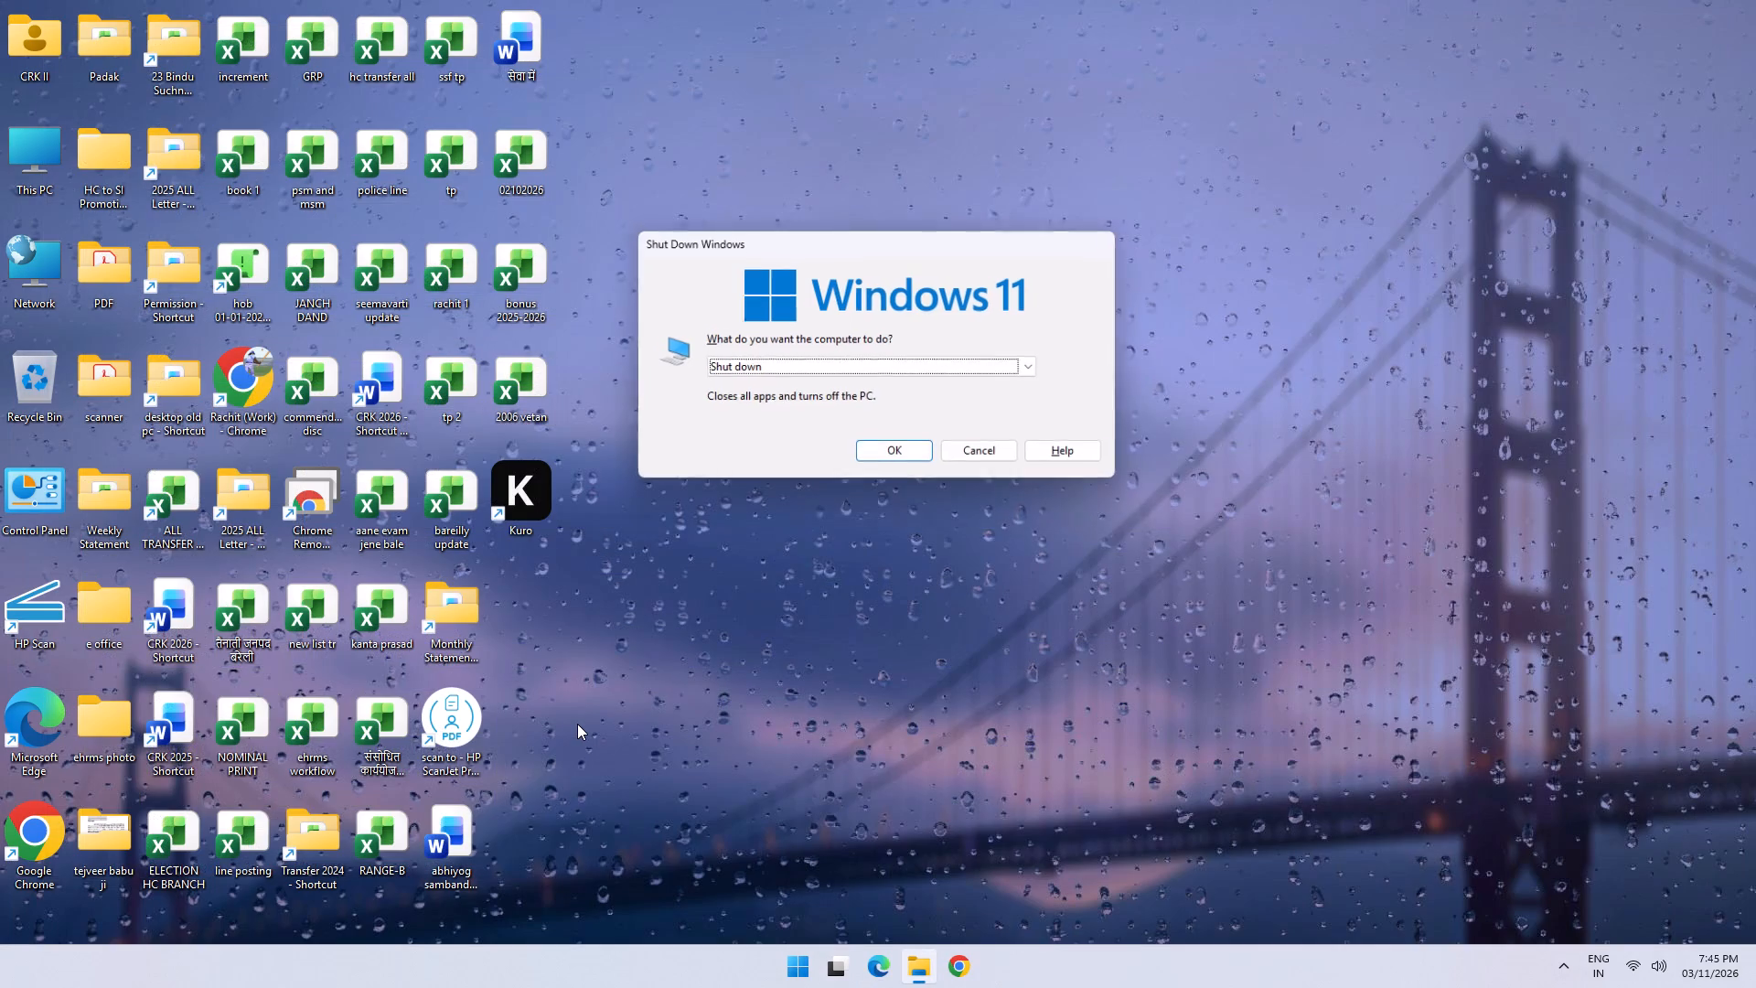